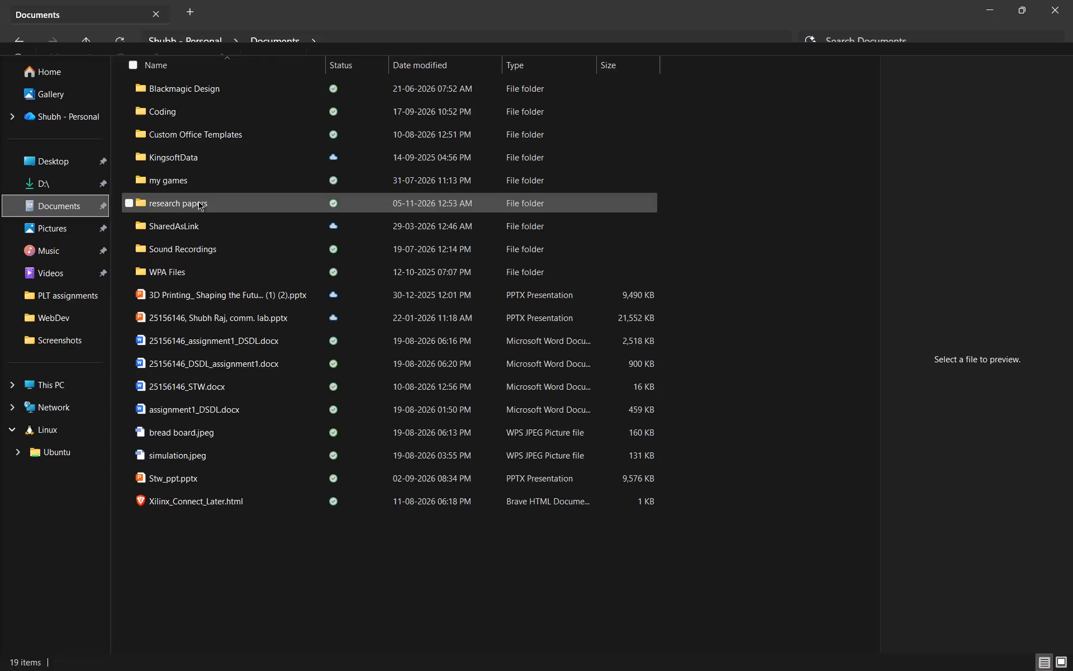
Open Literature Review.docx from the research papers folder in Word and dismiss the Microsoft 365 subscription offers.
double_click(200, 202)
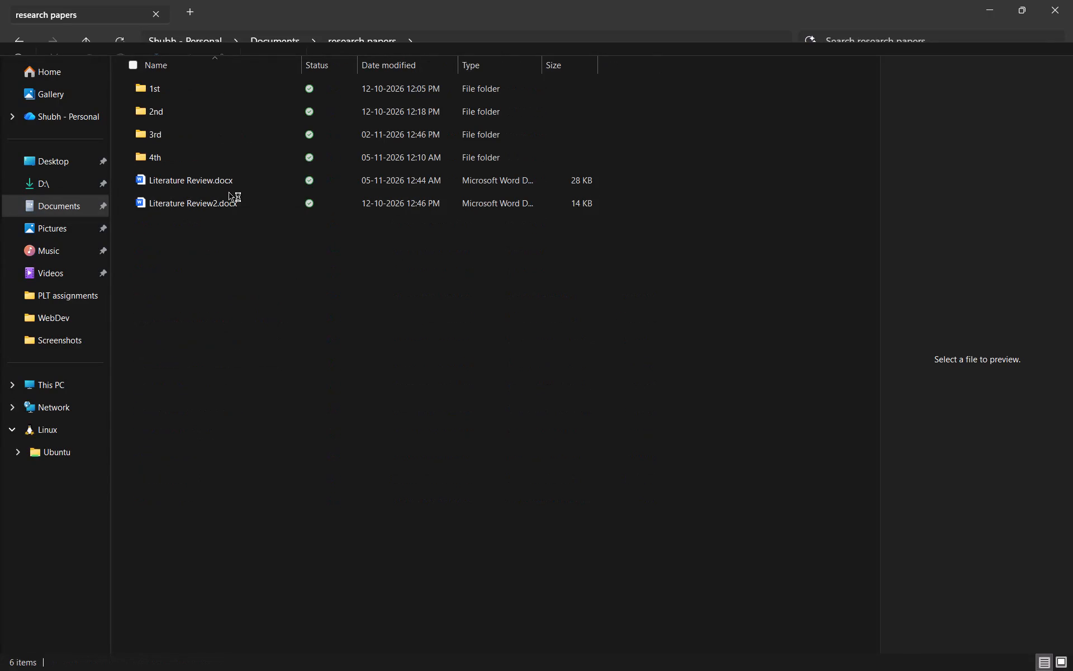
double_click(257, 179)
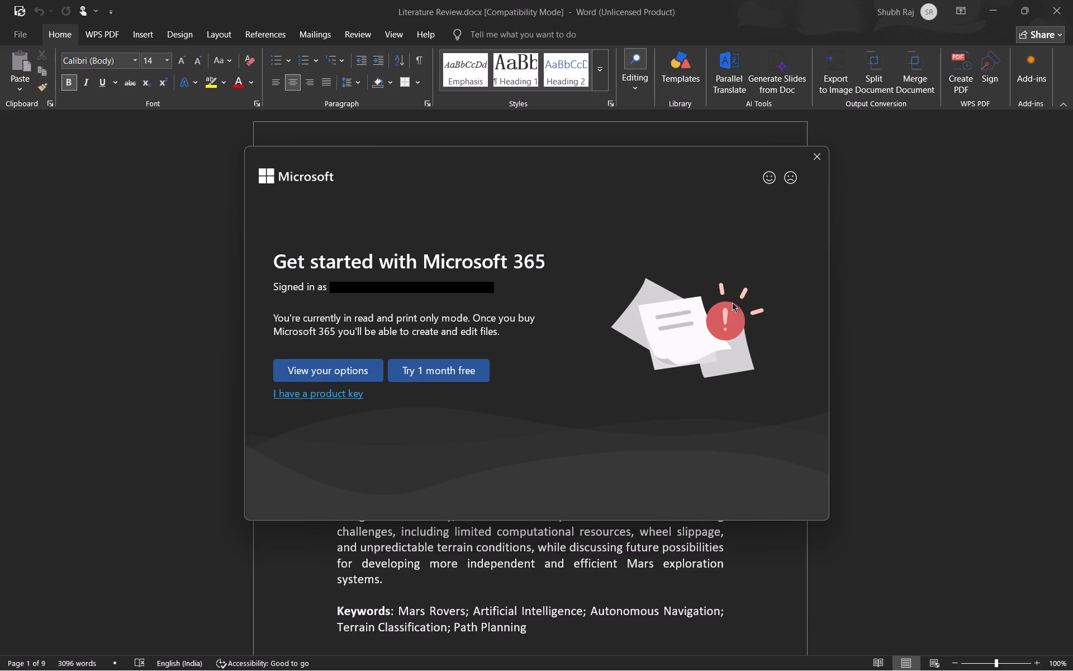
click(821, 162)
click(568, 412)
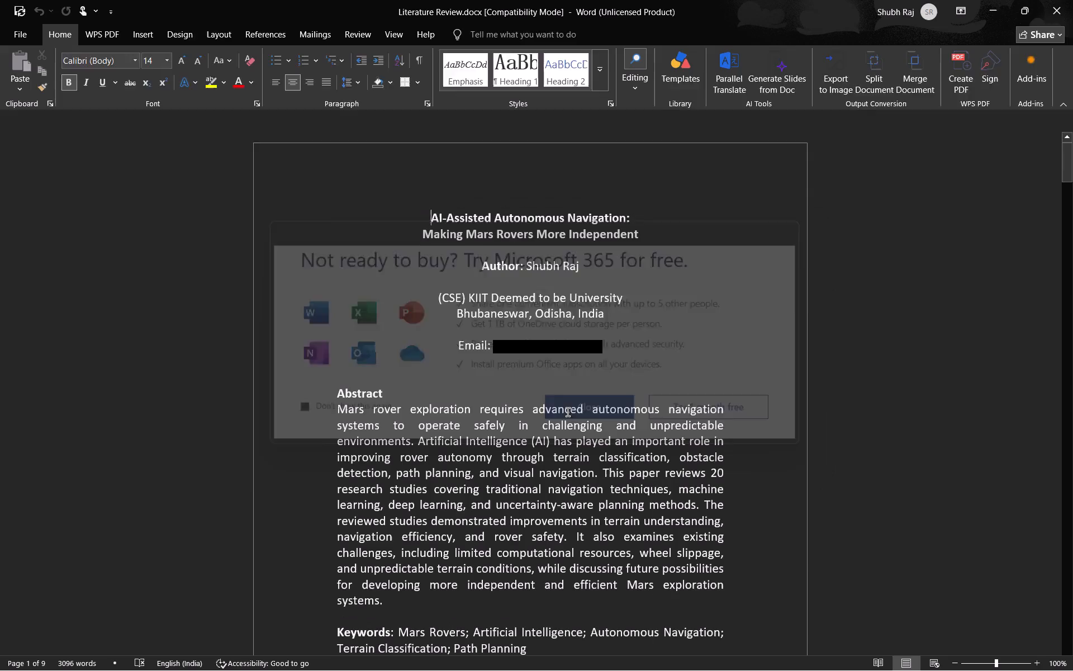
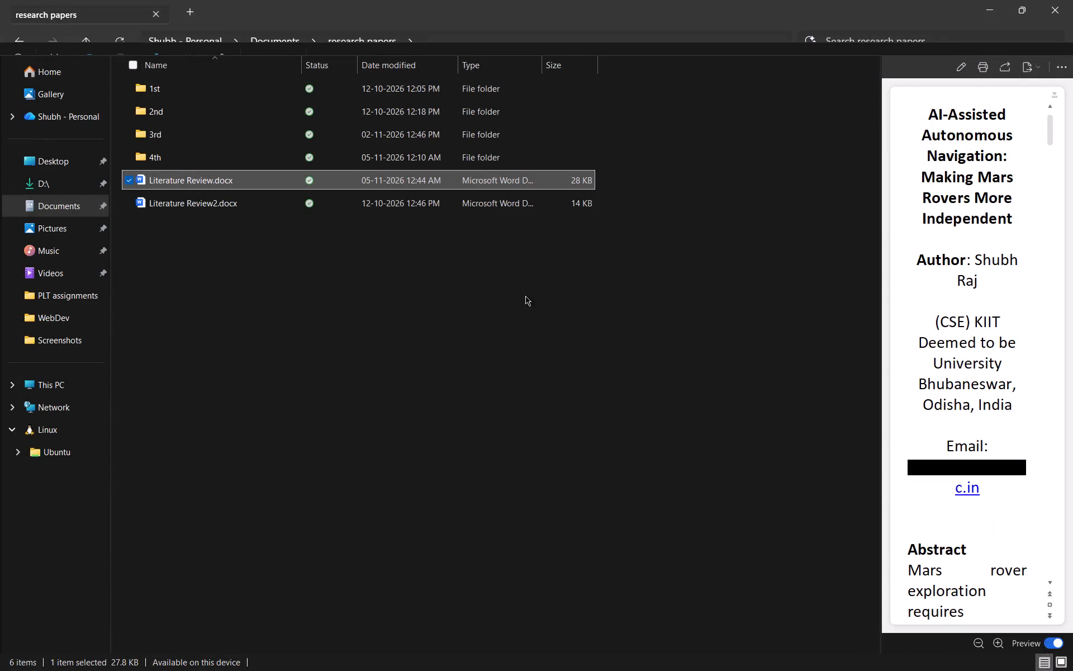
right_click(281, 180)
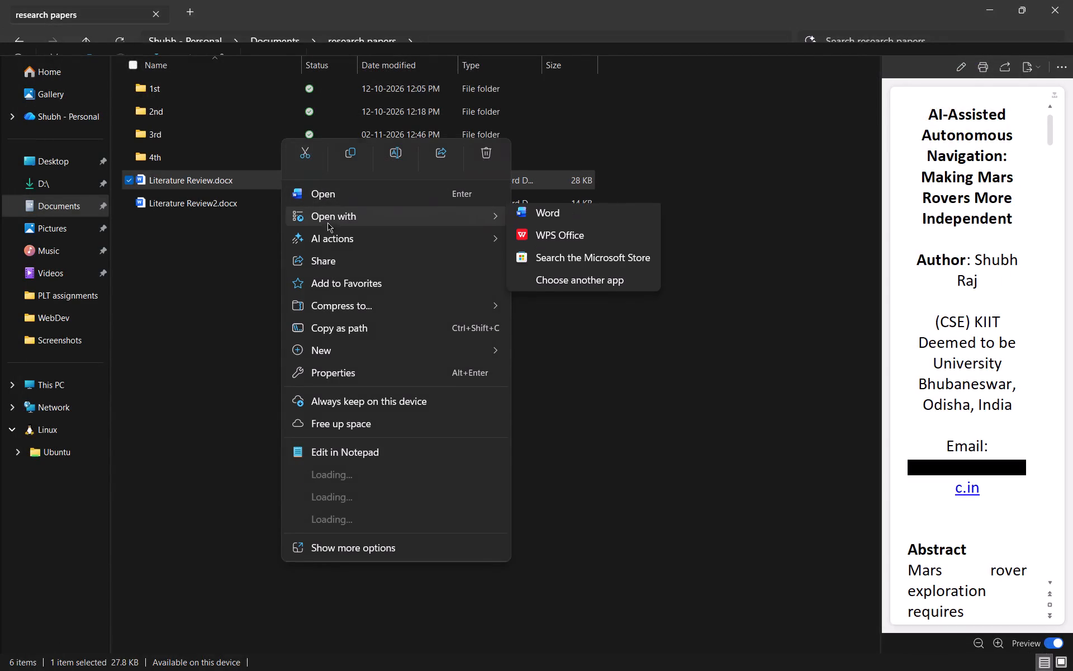
click(592, 239)
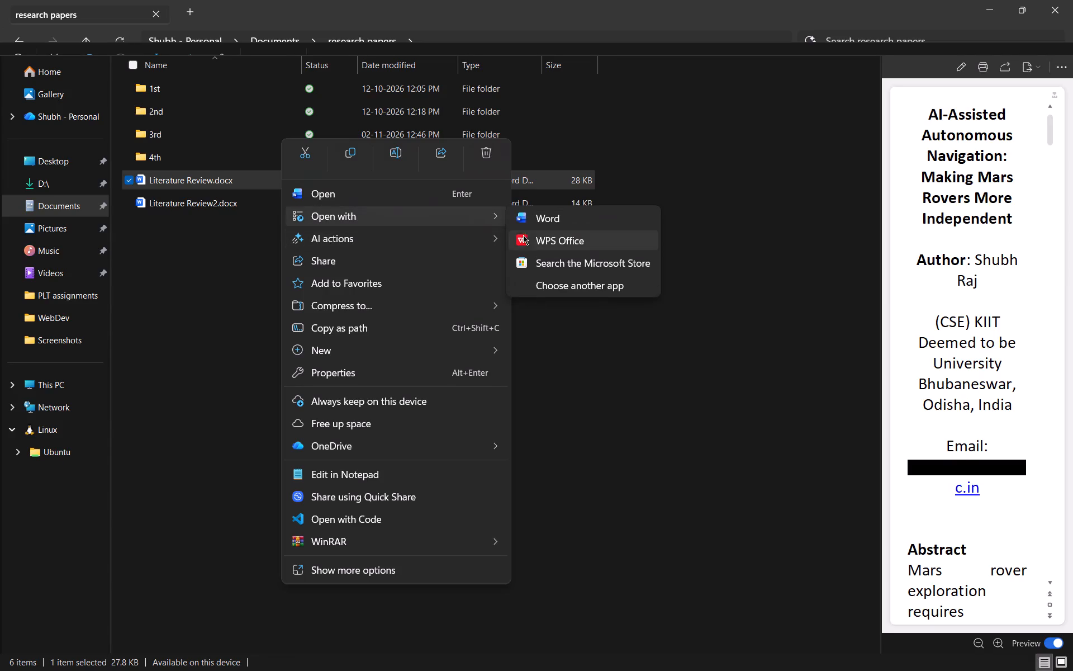
click(521, 237)
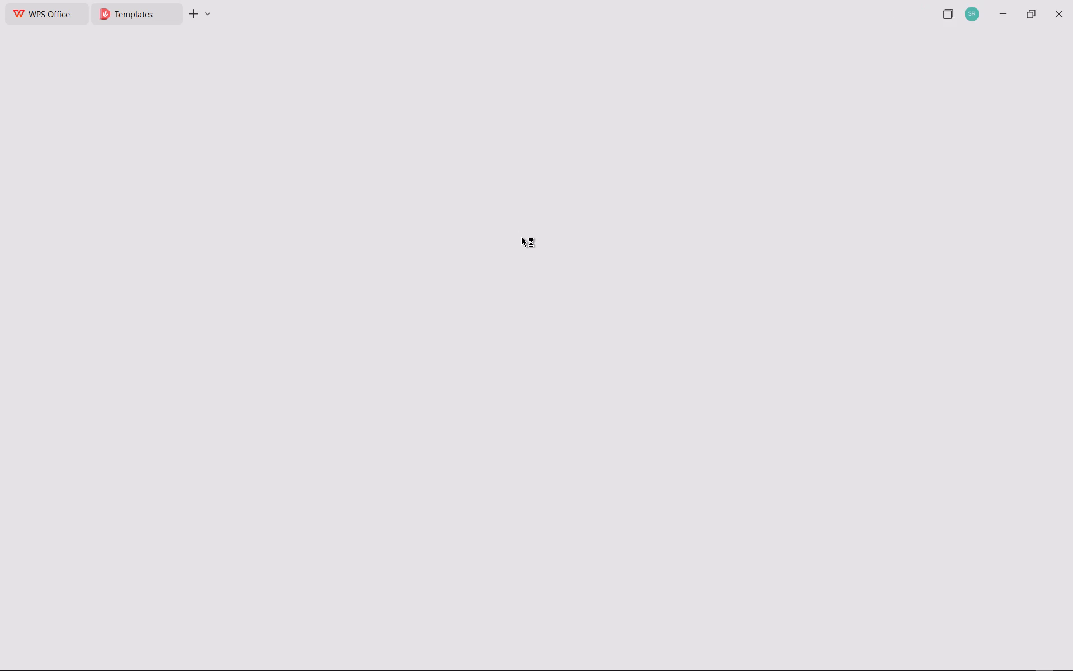
key(3)
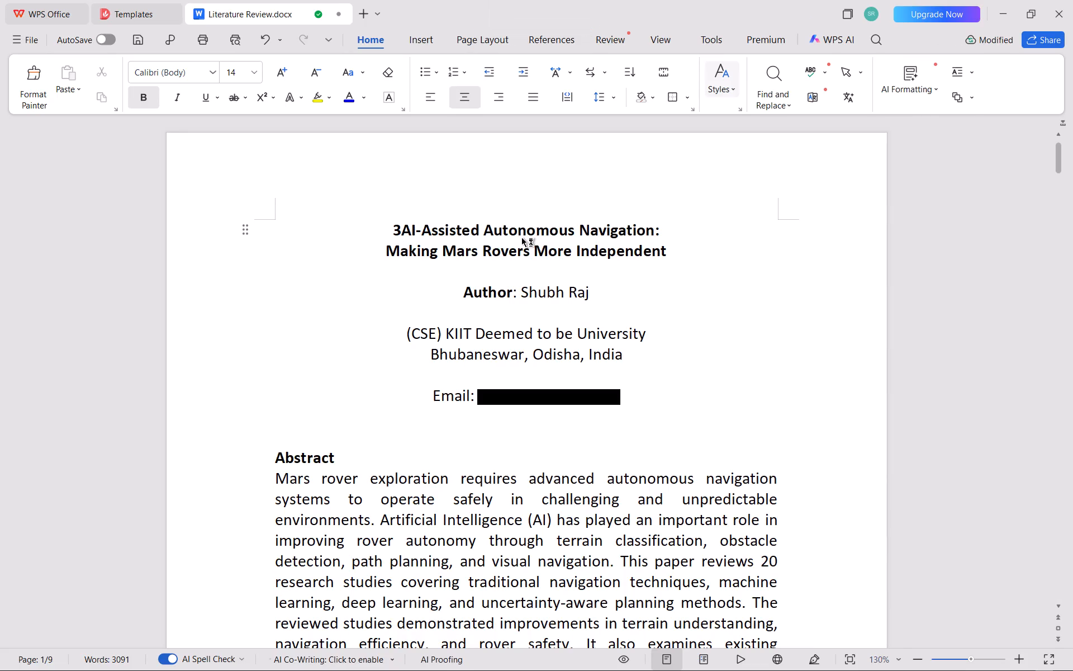
key(BackSpace)
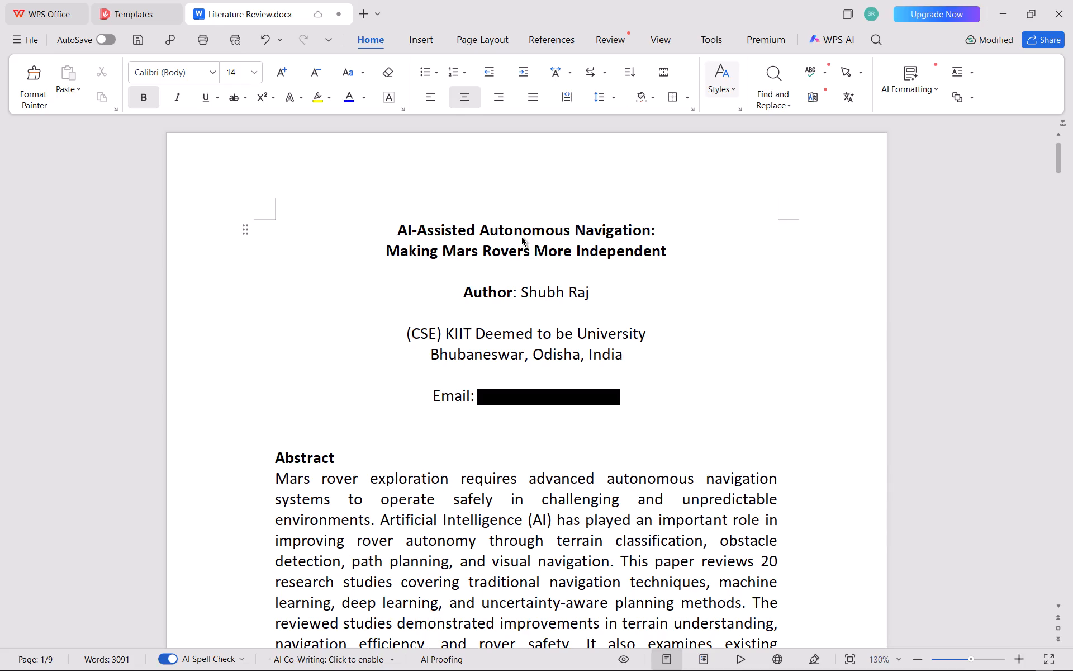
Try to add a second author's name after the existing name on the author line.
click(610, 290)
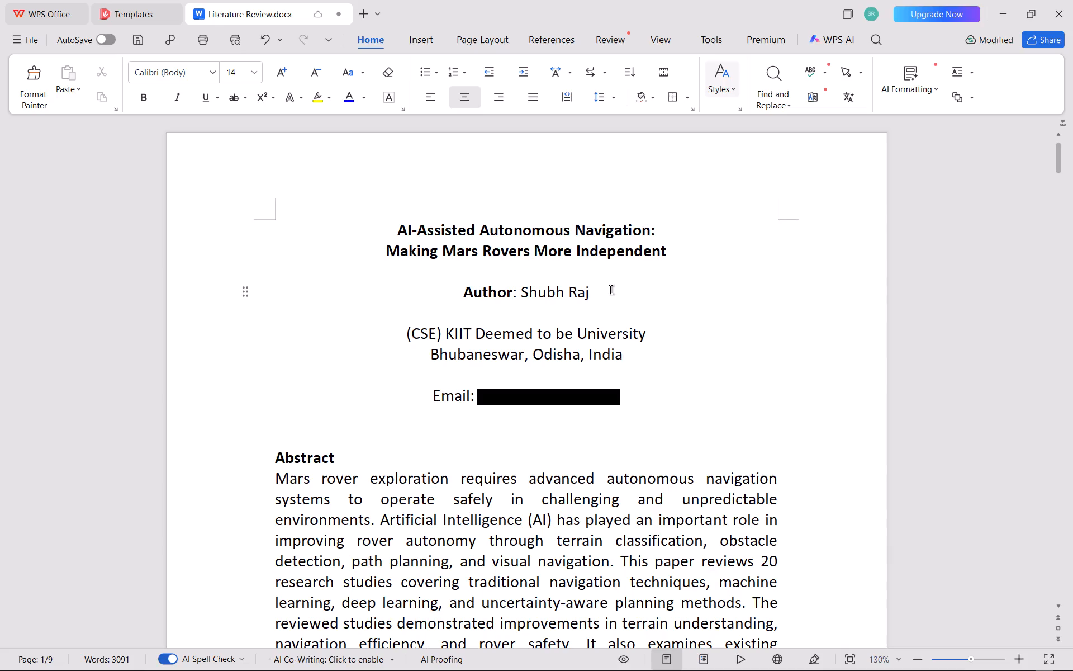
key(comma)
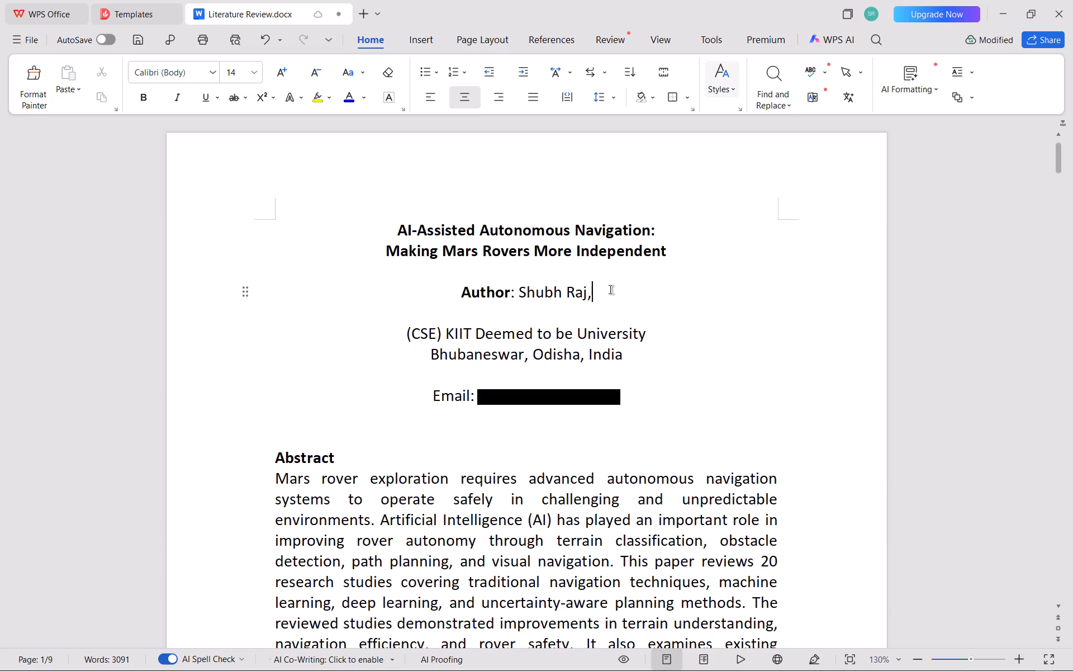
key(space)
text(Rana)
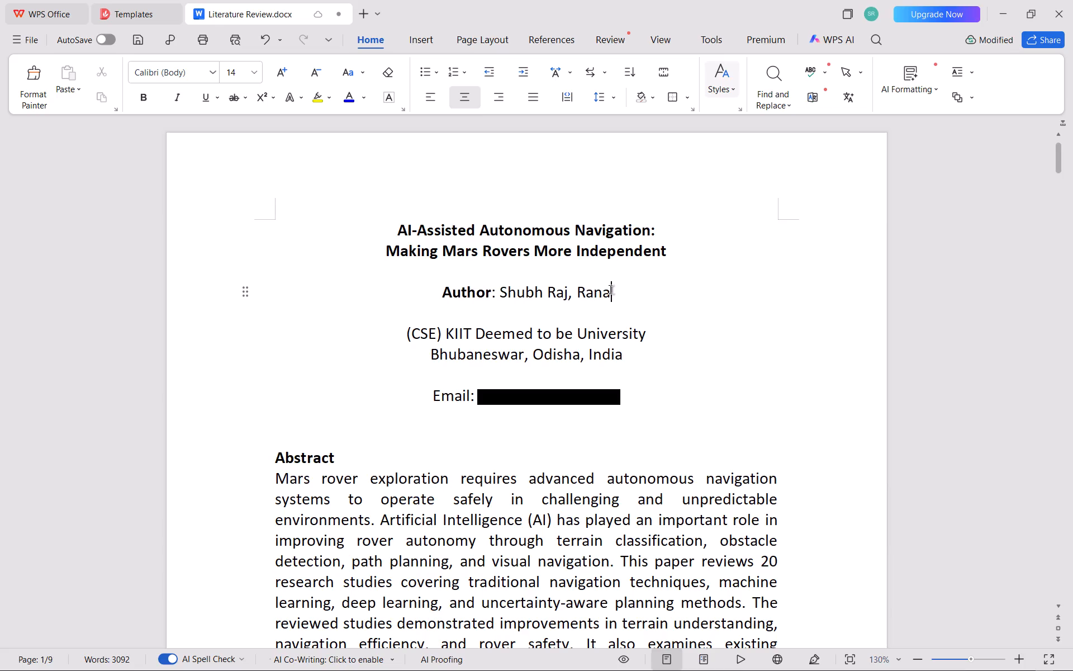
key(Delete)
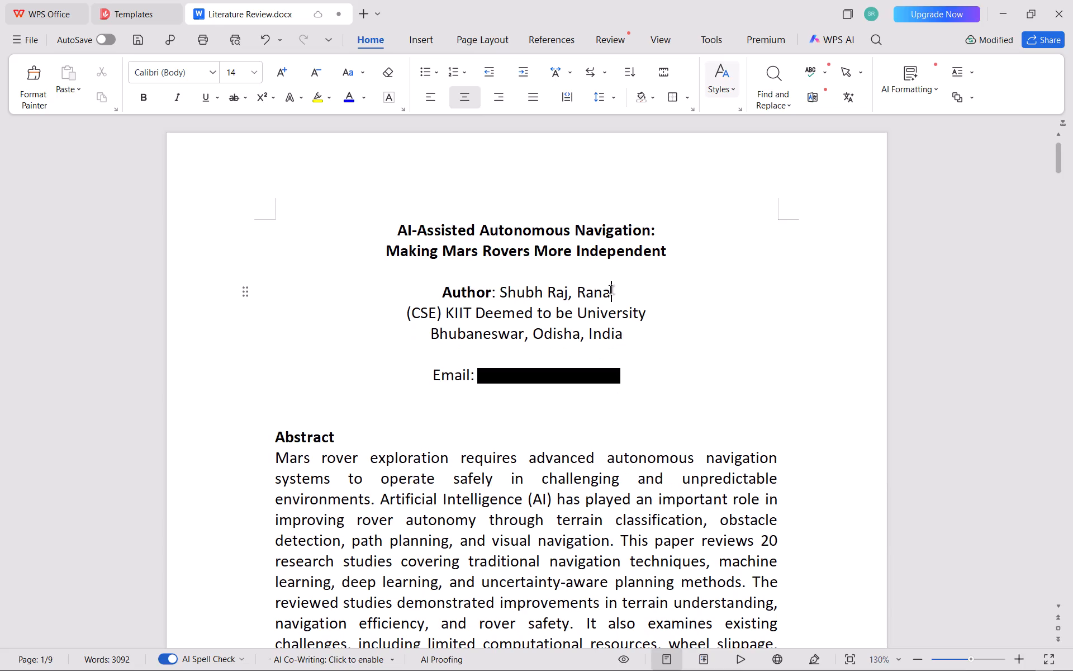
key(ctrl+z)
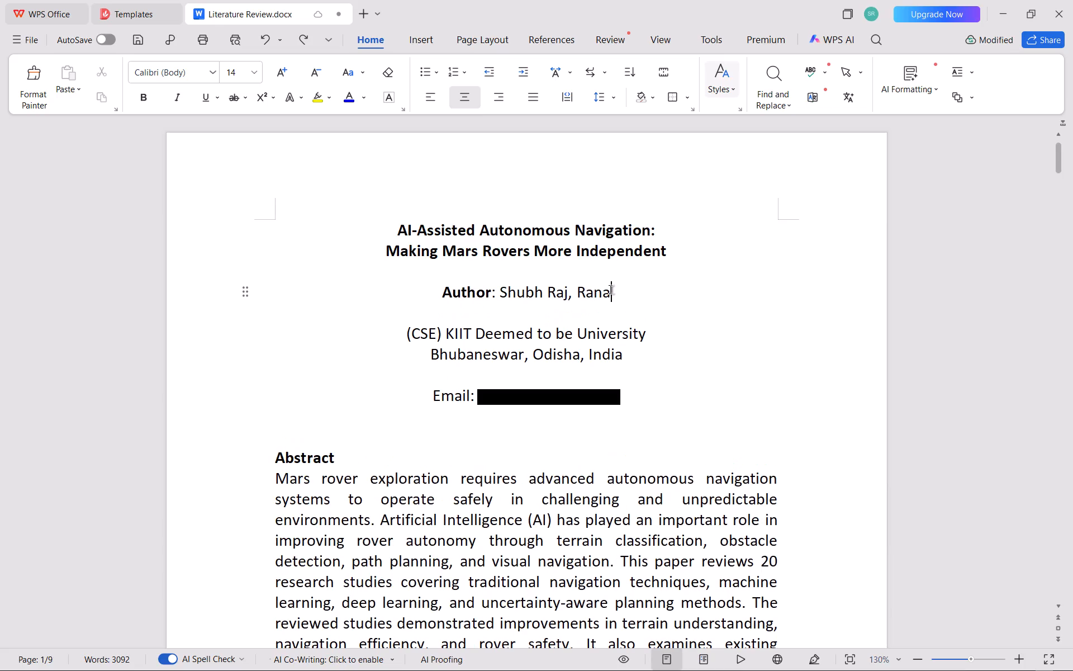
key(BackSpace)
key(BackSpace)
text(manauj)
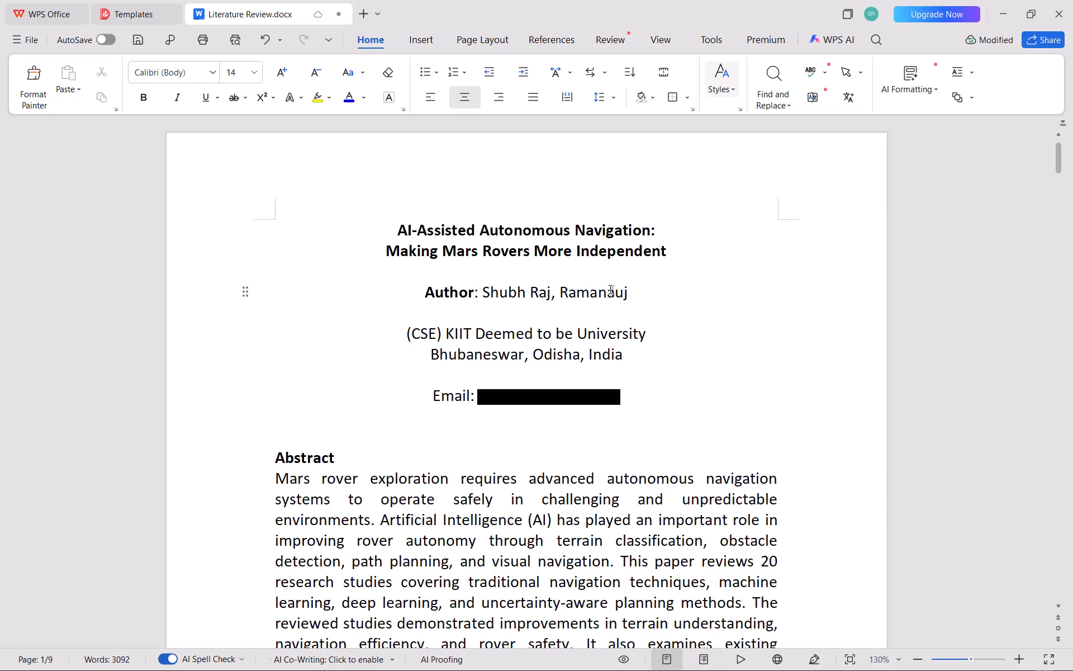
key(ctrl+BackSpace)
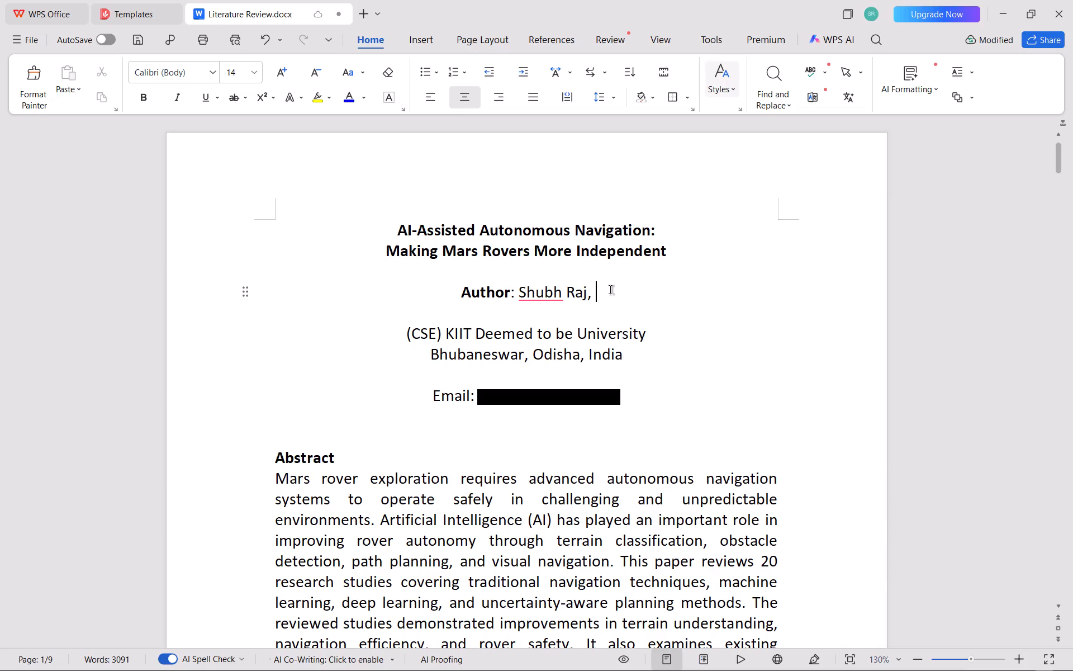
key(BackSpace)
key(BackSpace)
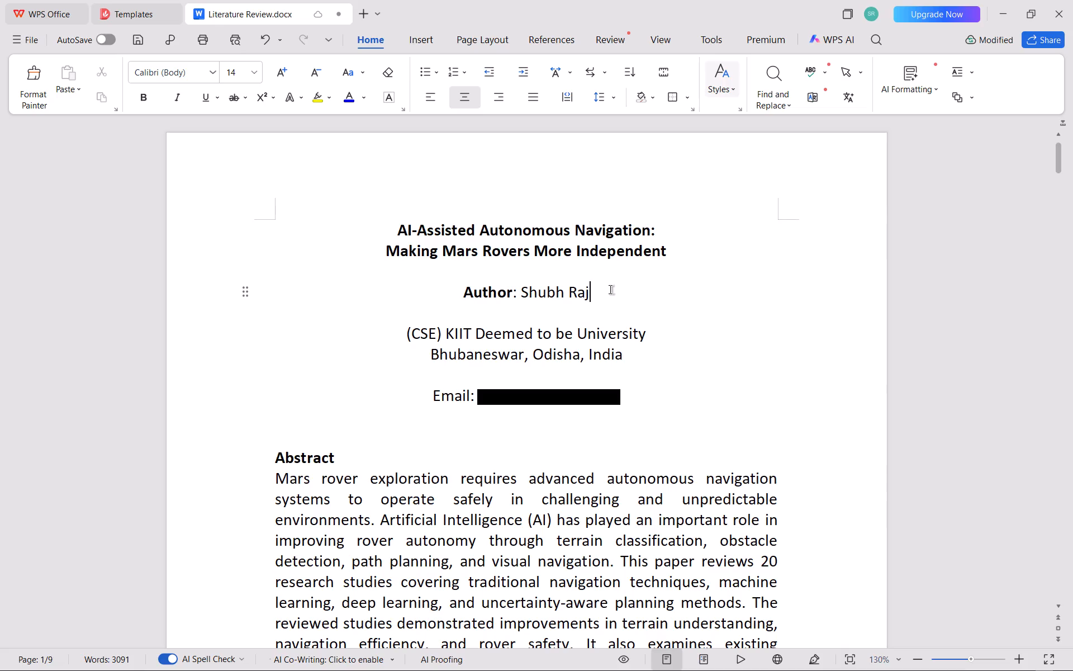
Delete the "Author:" label so that only the author's name stands on that line.
click(520, 292)
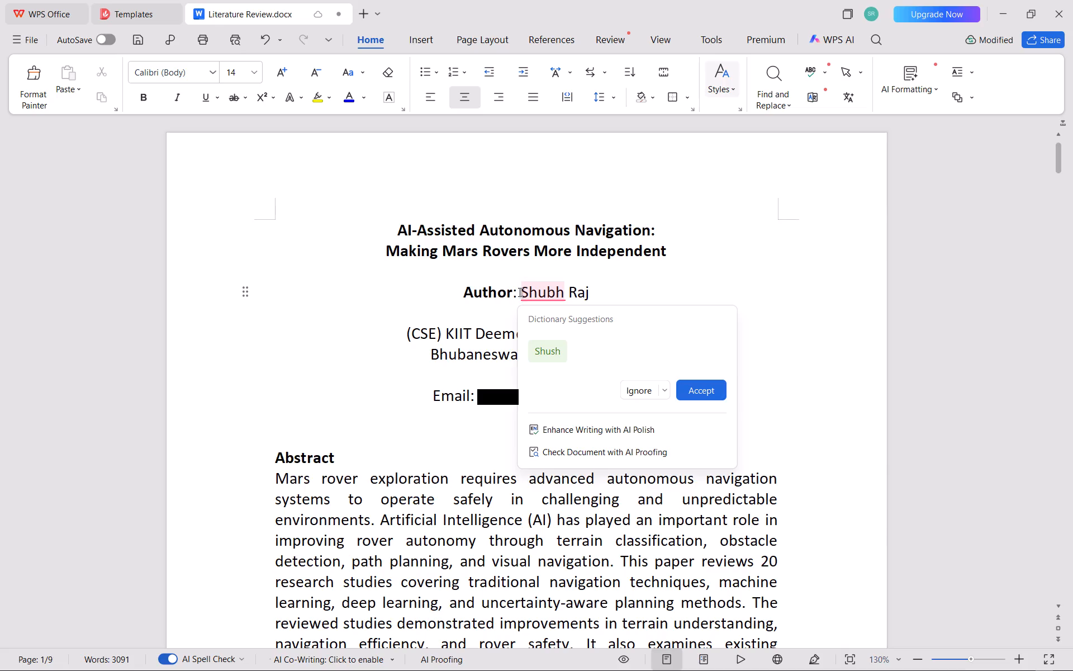
key(BackSpace)
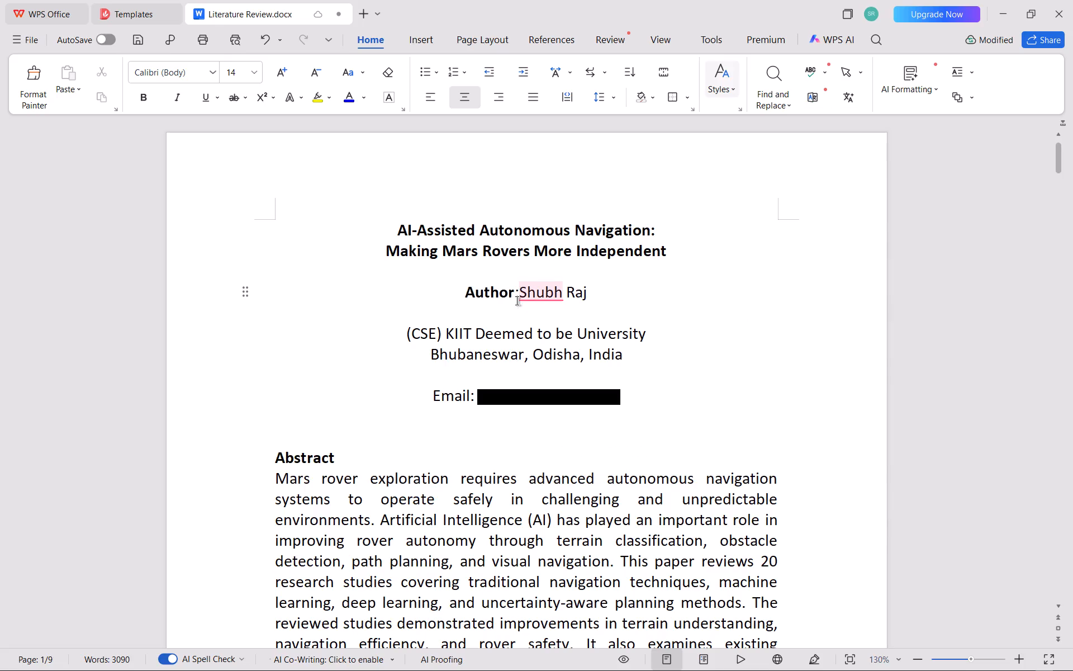
key(BackSpace)
key(BackSpace)
key(BackSpace)
key(BackSpace)
key(BackSpace)
key(BackSpace)
key(BackSpace)
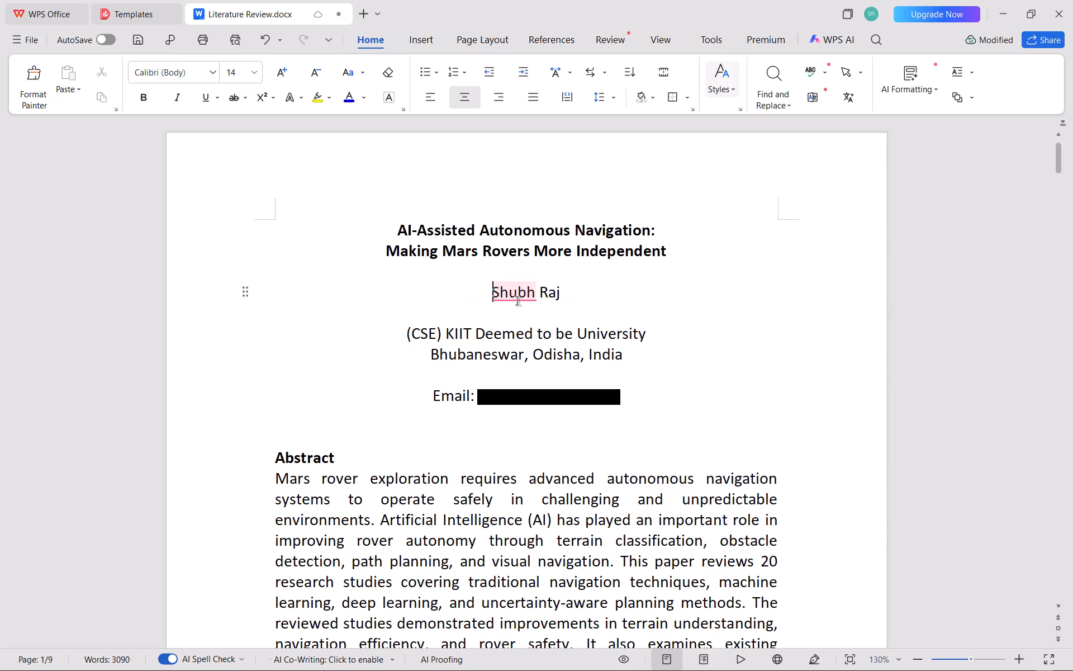
Replace "(CSE)" in the affiliation line with "School of computer Science, Kalinga Institute of Industrial Technoogy".
click(571, 347)
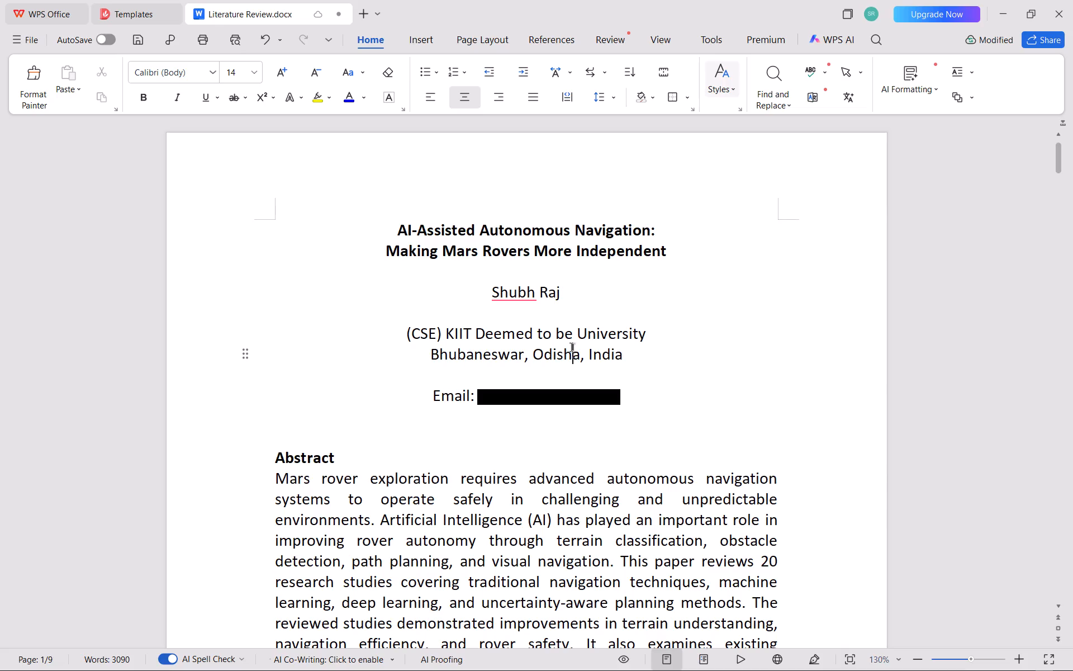
drag(442, 331, 409, 331)
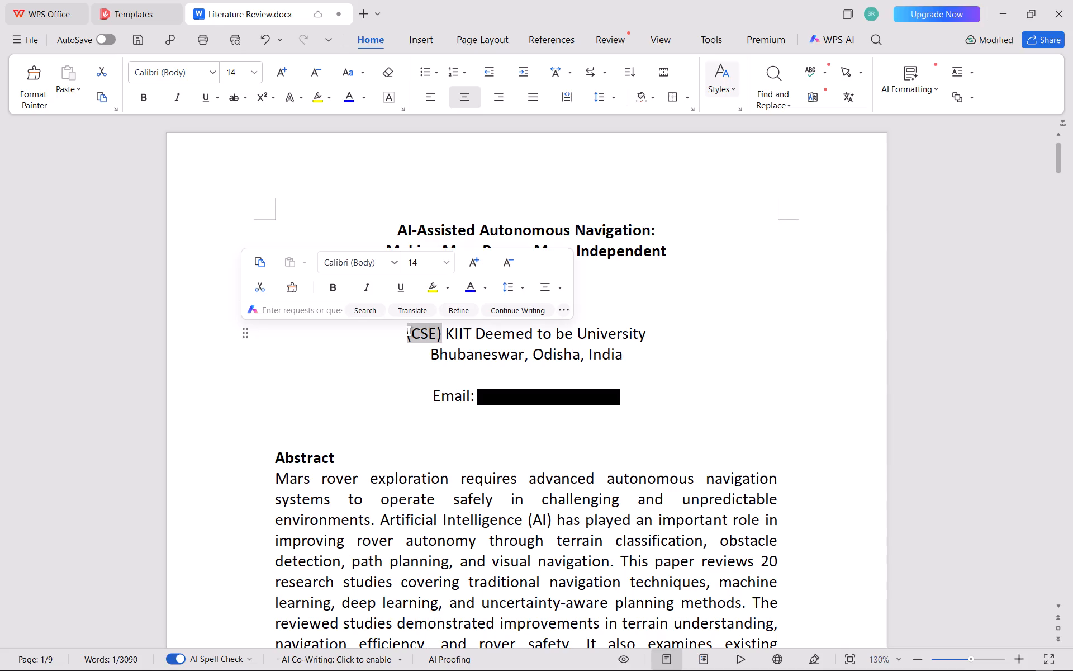
text(School of computer)
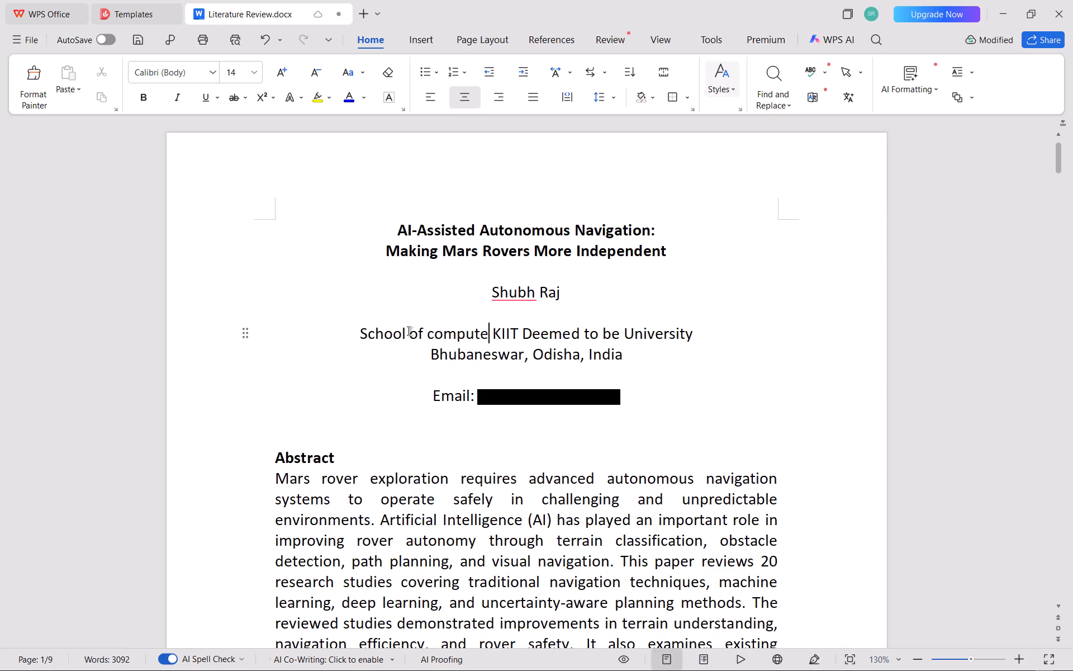
key(space)
text(Sci)
text(ence)
key(space)
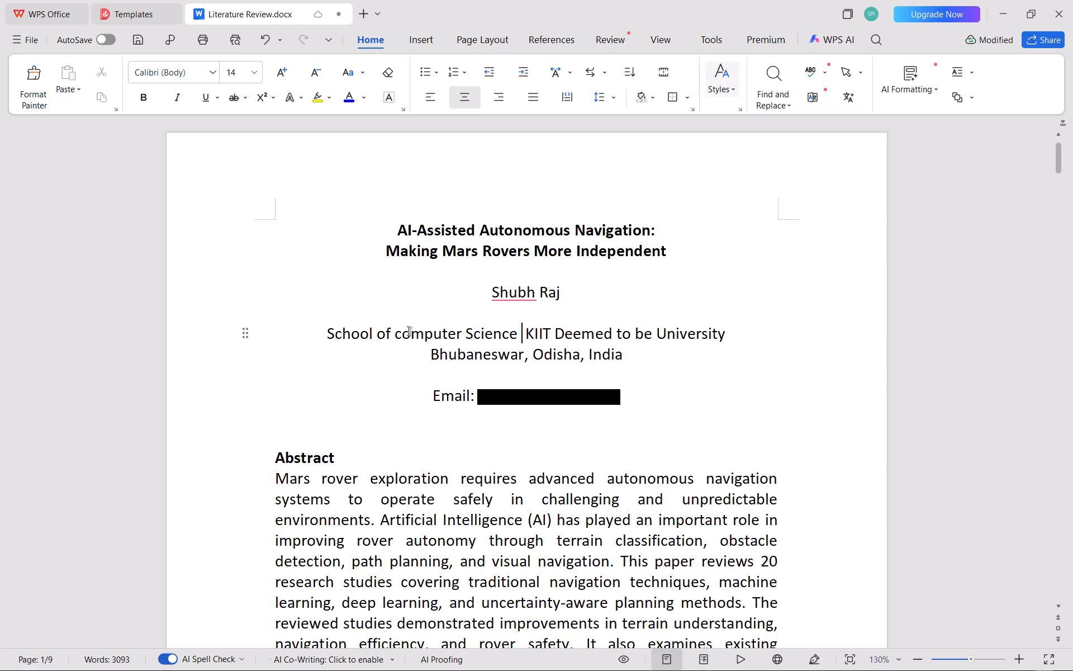
key(BackSpace)
text(, K)
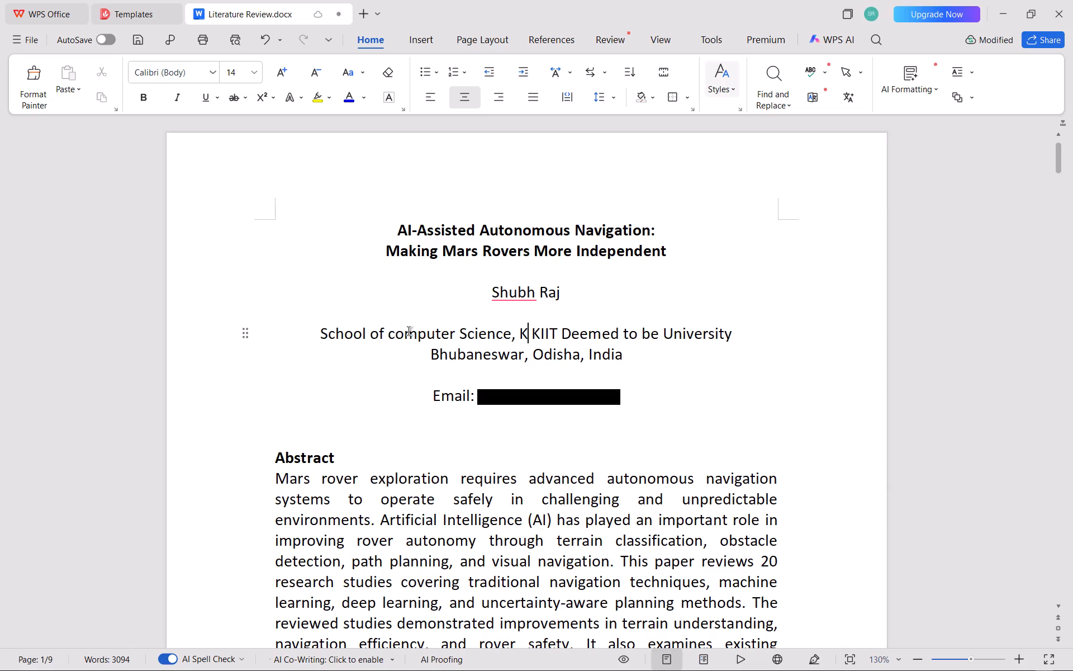
text(alinga Ins)
key(i)
key(BackSpace)
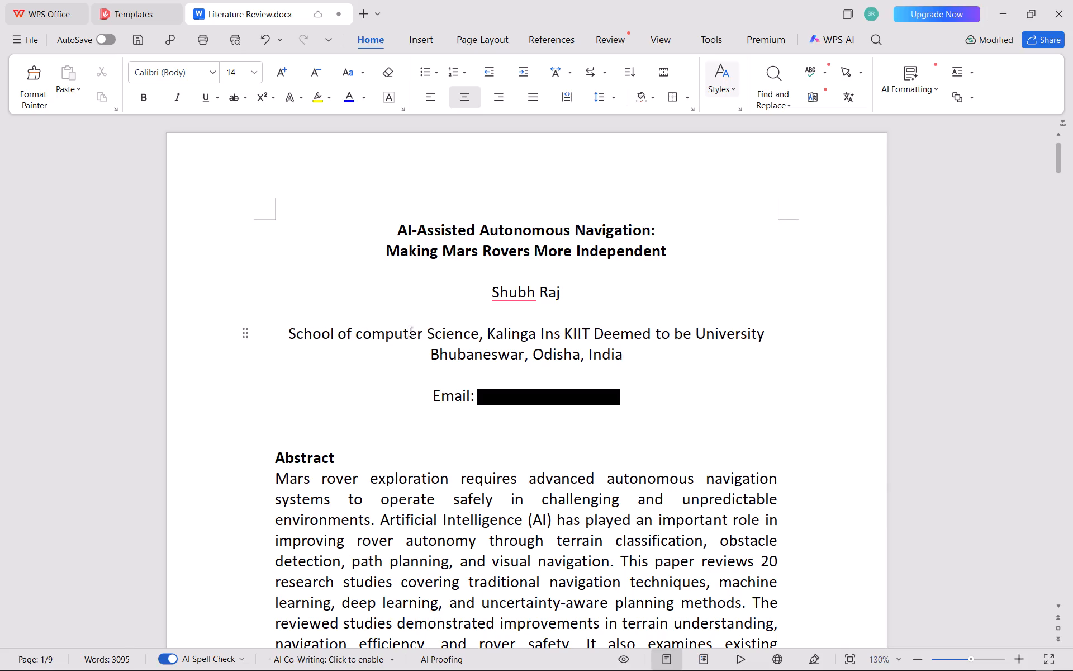
text(titute of In)
text(dustrial Tech)
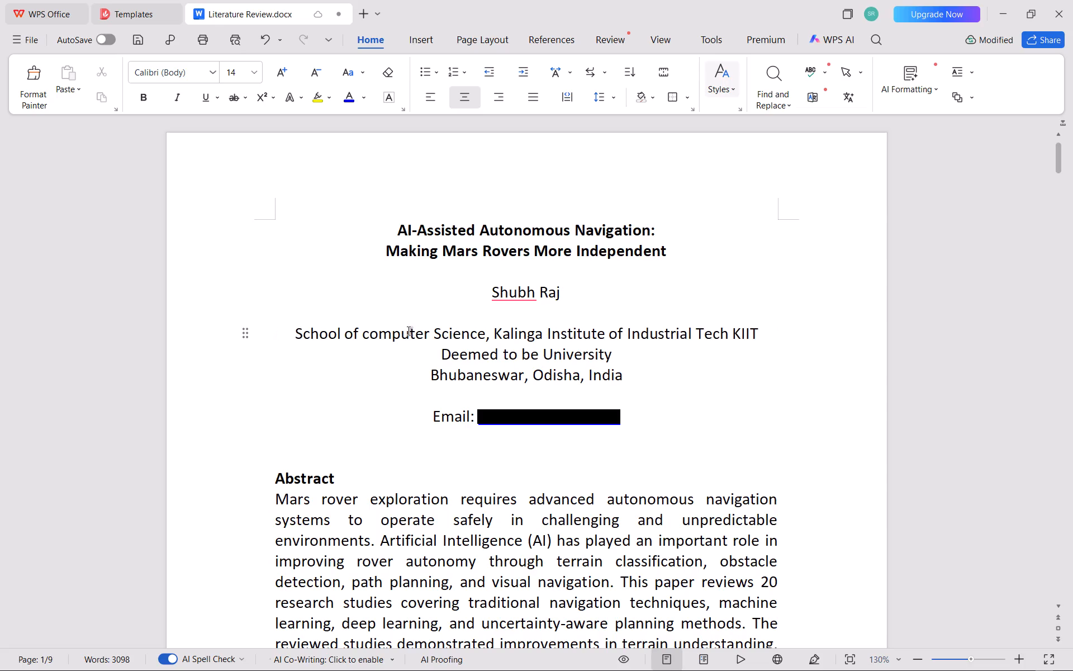
text(noogy)
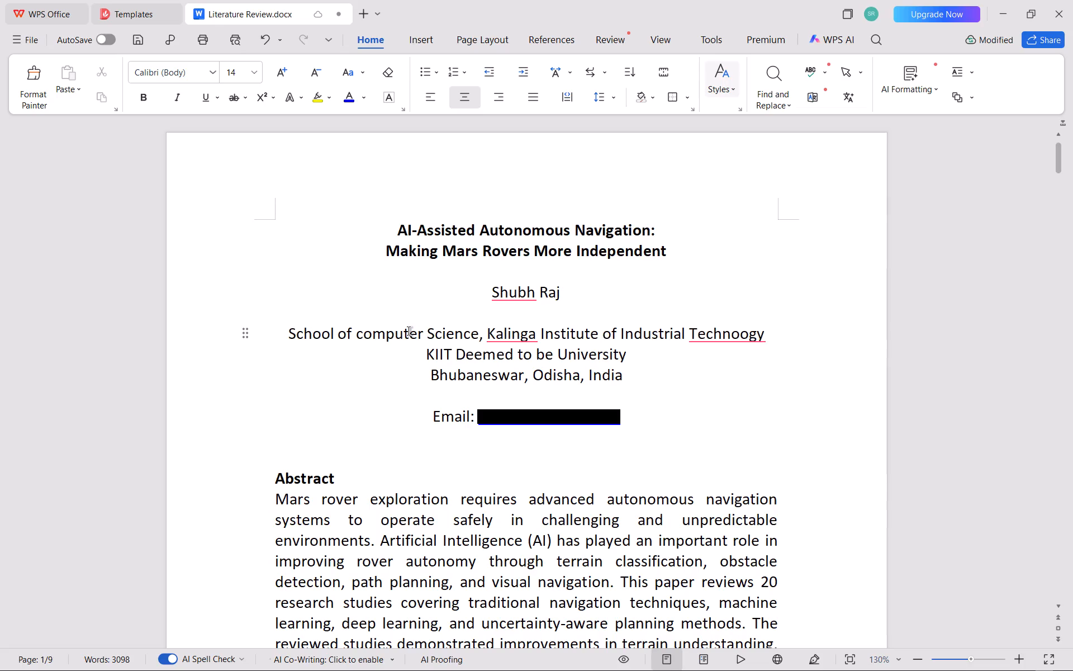
Enclose the abbreviation KIIT in the affiliation in parentheses.
click(450, 353)
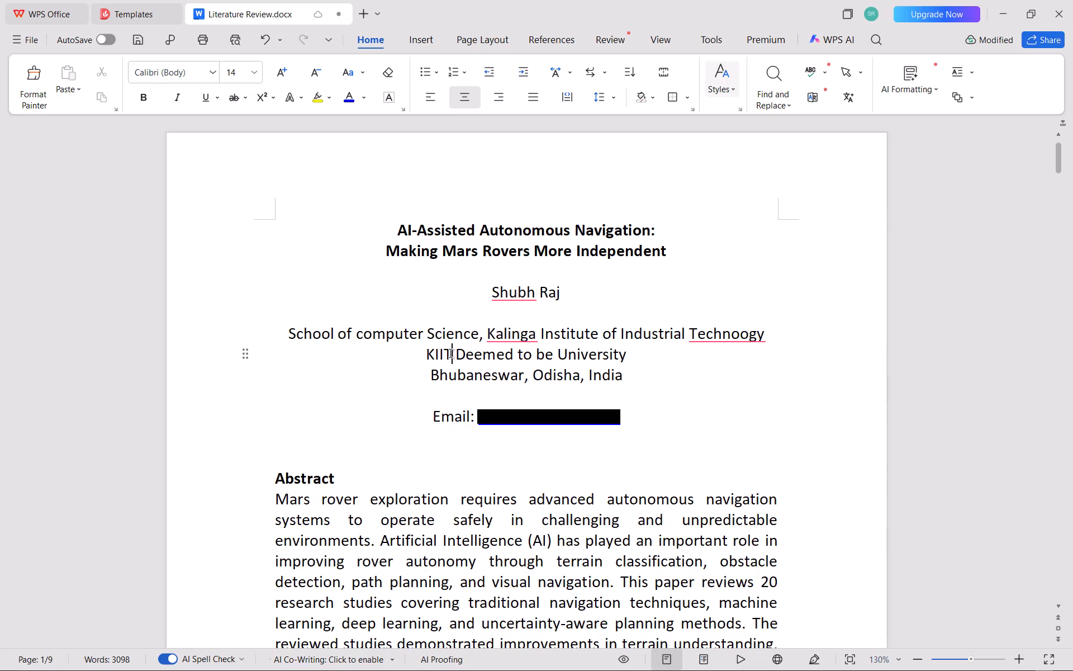
key(shift+parenright)
key(ctrl+Left)
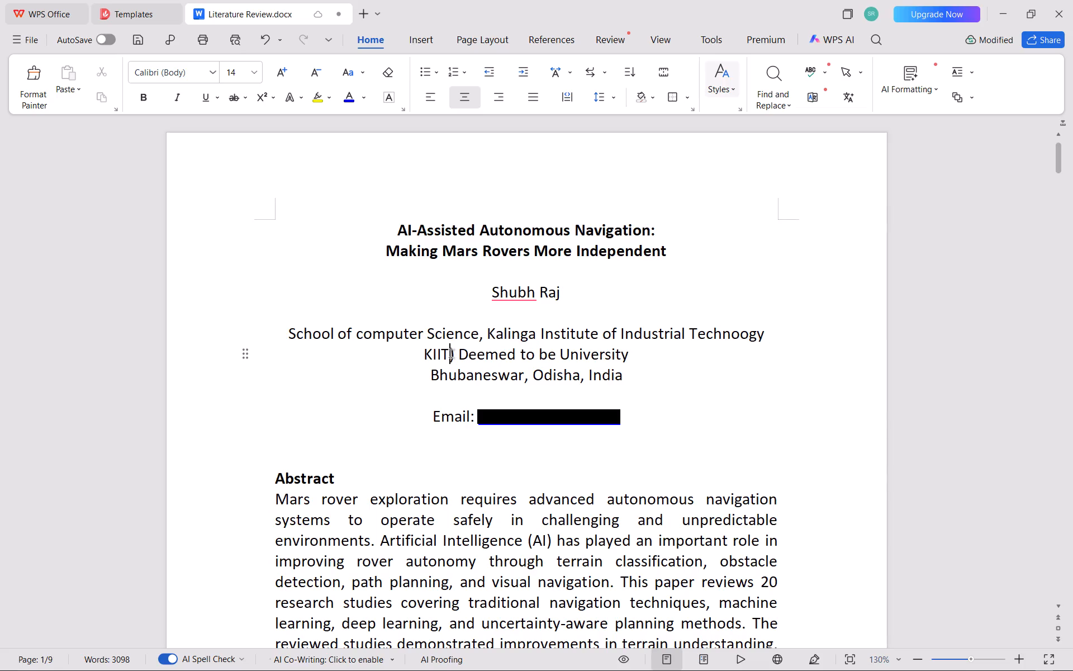
key(ctrl+Left)
key(shift+parenleft)
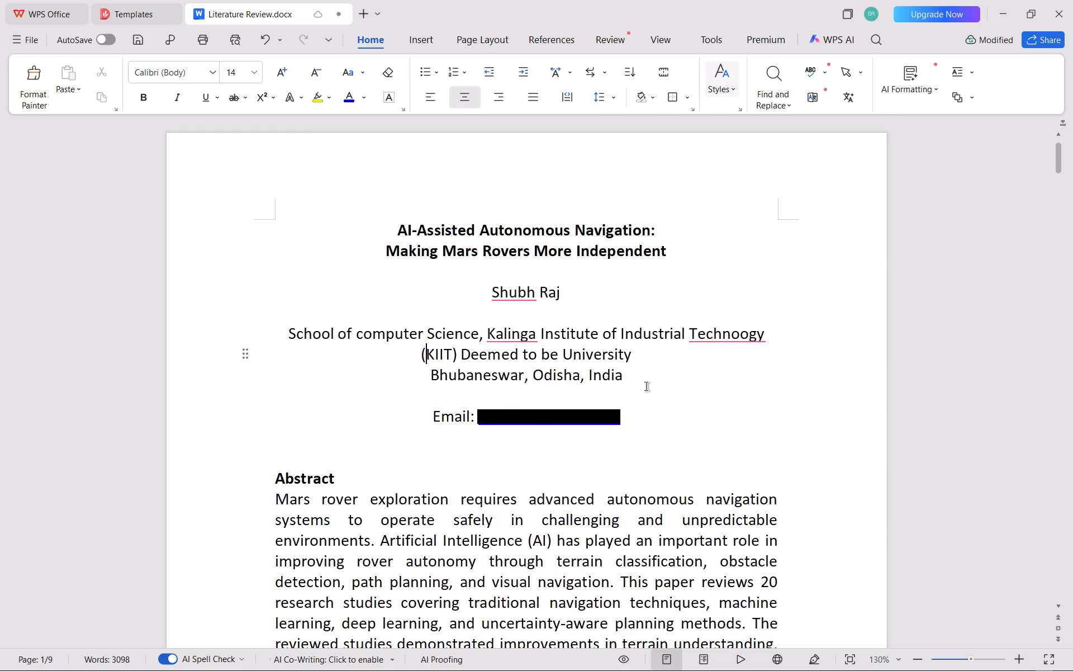
Look through the paper's body from the abstract to the references and back to the study objectives.
scroll(646, 386, down, 1)
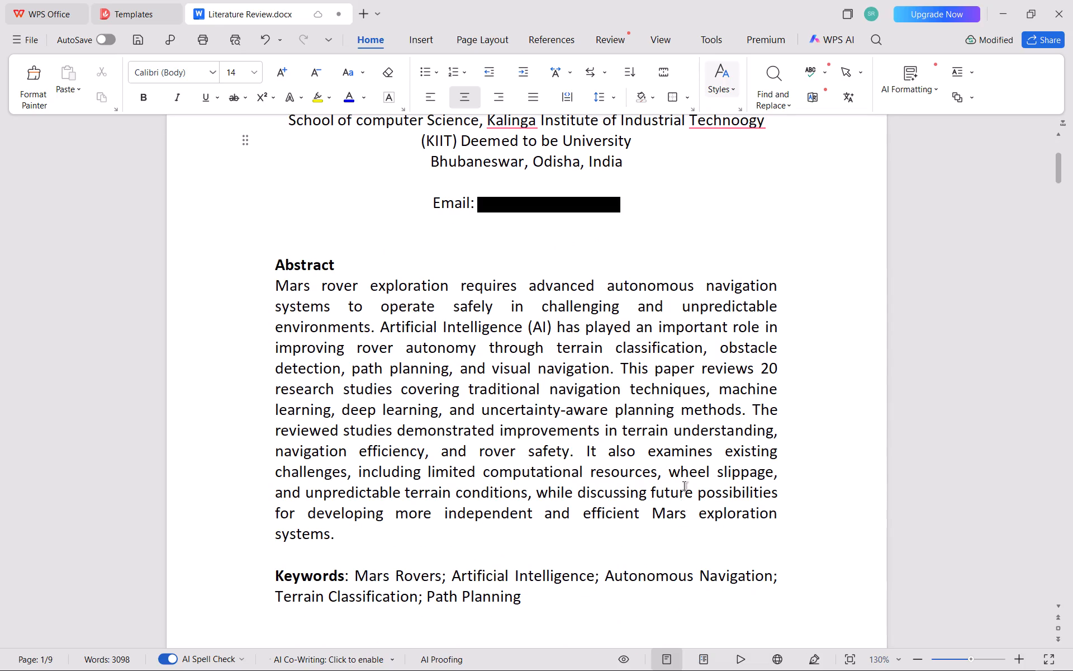
scroll(634, 585, down, 2)
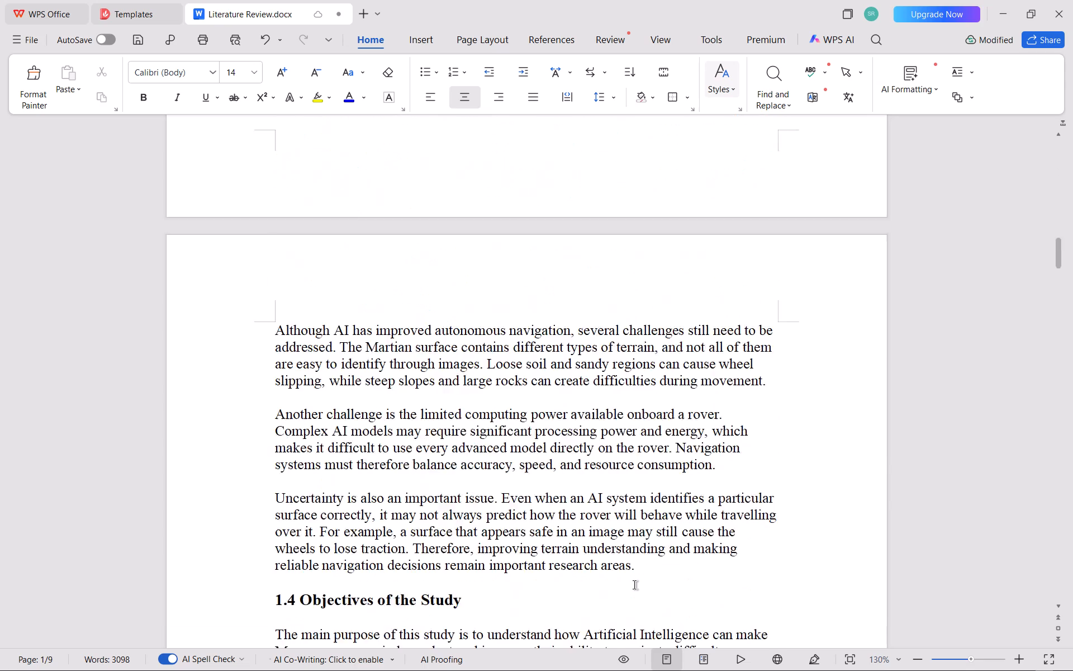
scroll(634, 585, down, 1)
scroll(634, 585, up, 2)
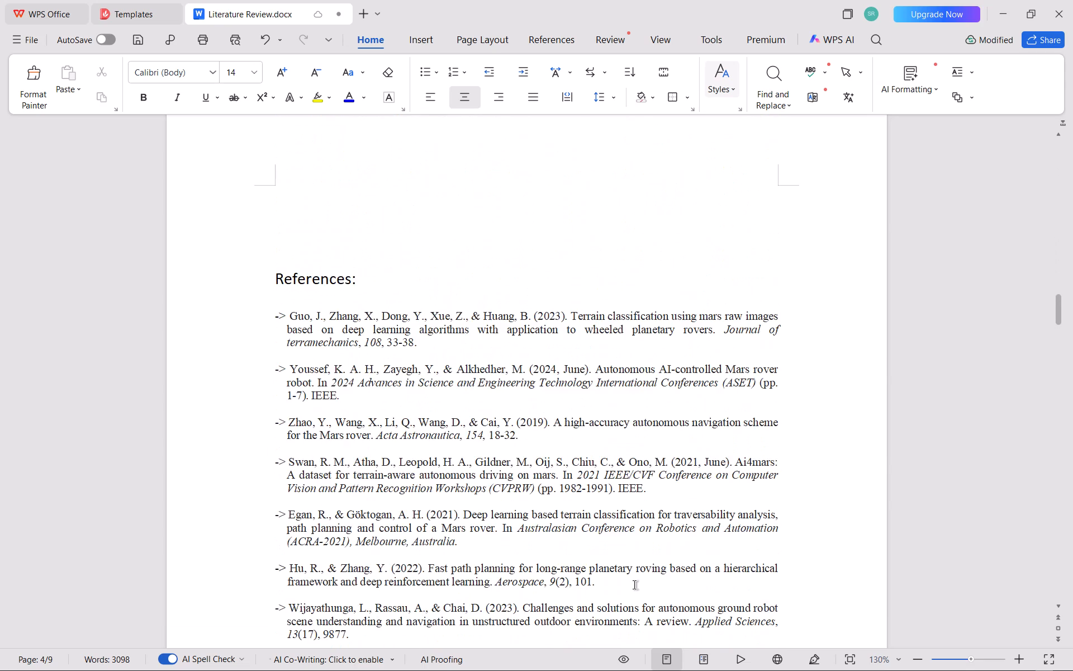
scroll(634, 585, up, 4)
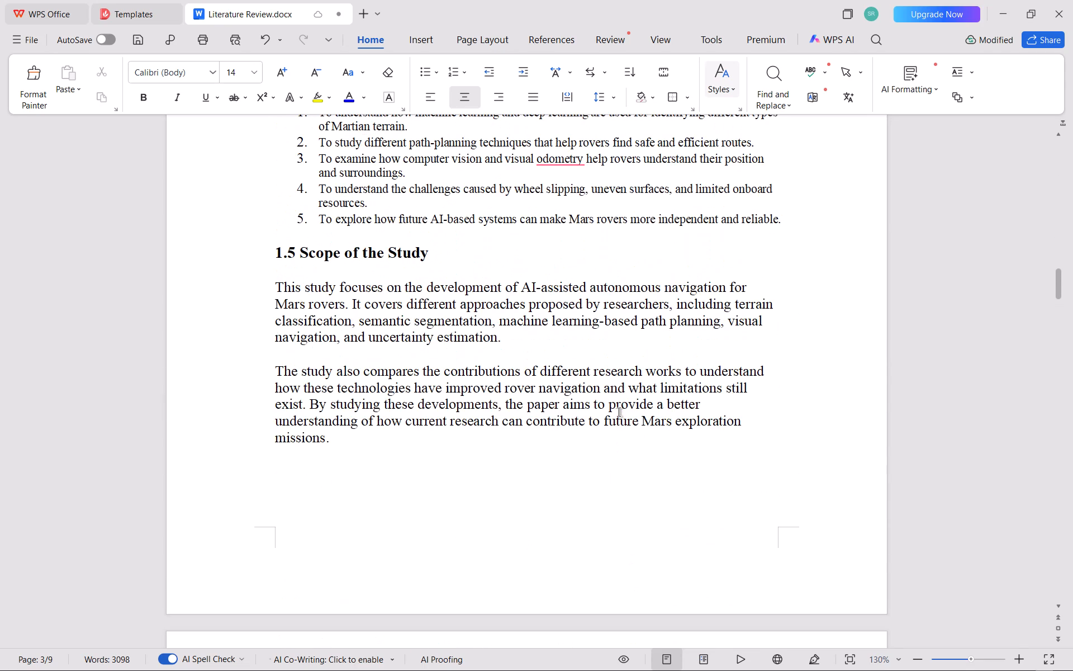
scroll(606, 472, up, 2)
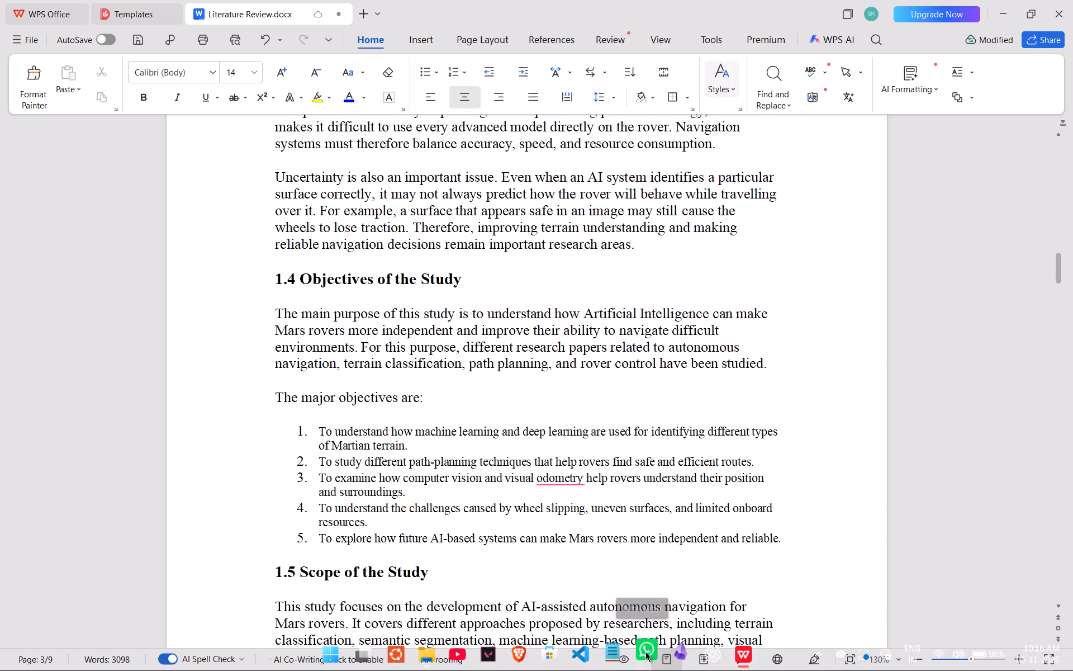
Switch to WhatsApp.
click(645, 651)
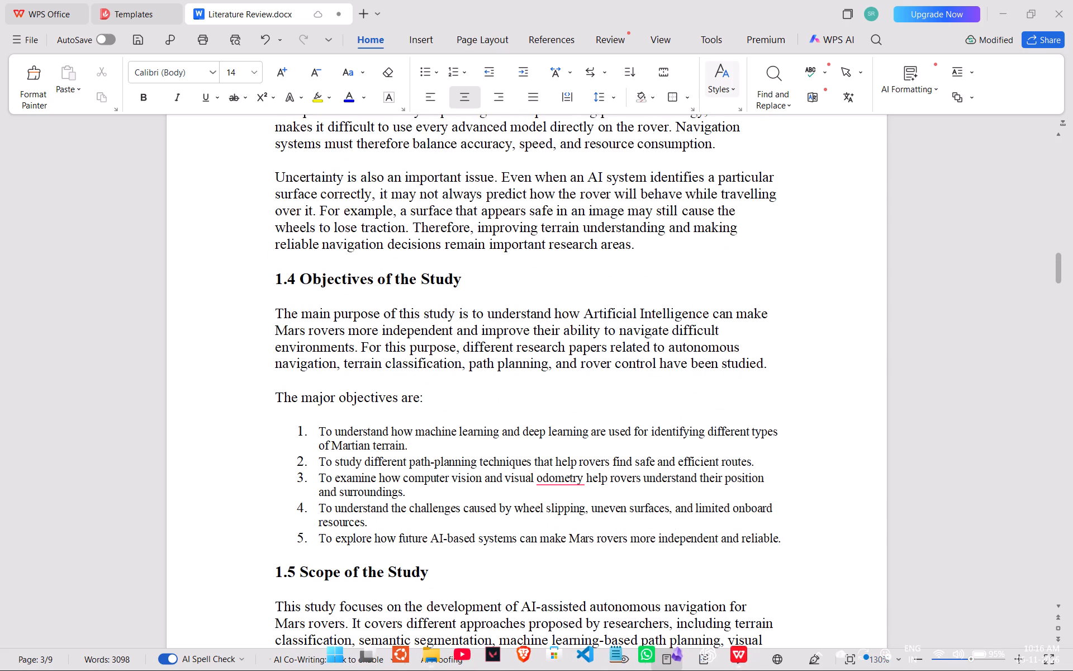
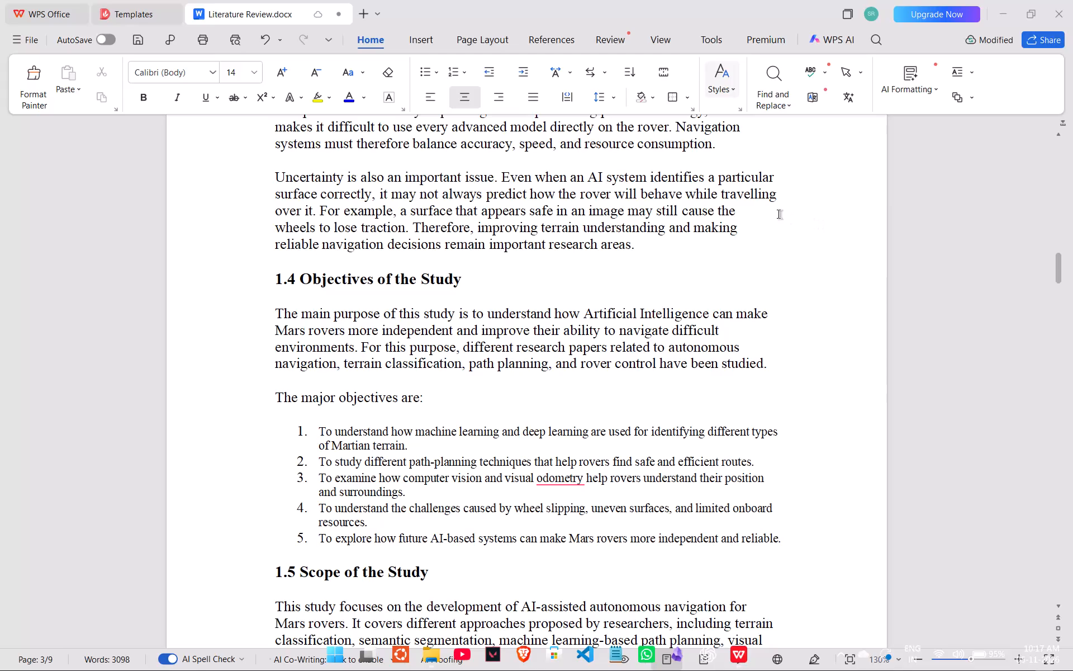
Remove the number "1." and its following space from the INTRODUCTION heading.
scroll(740, 212, up, 5)
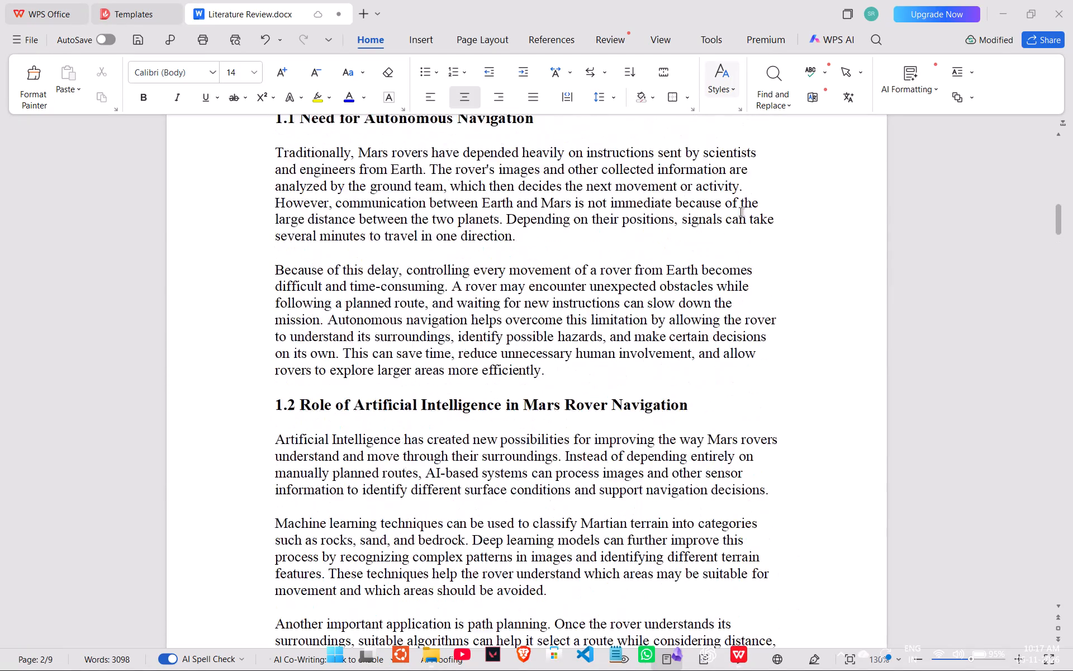
scroll(740, 212, up, 5)
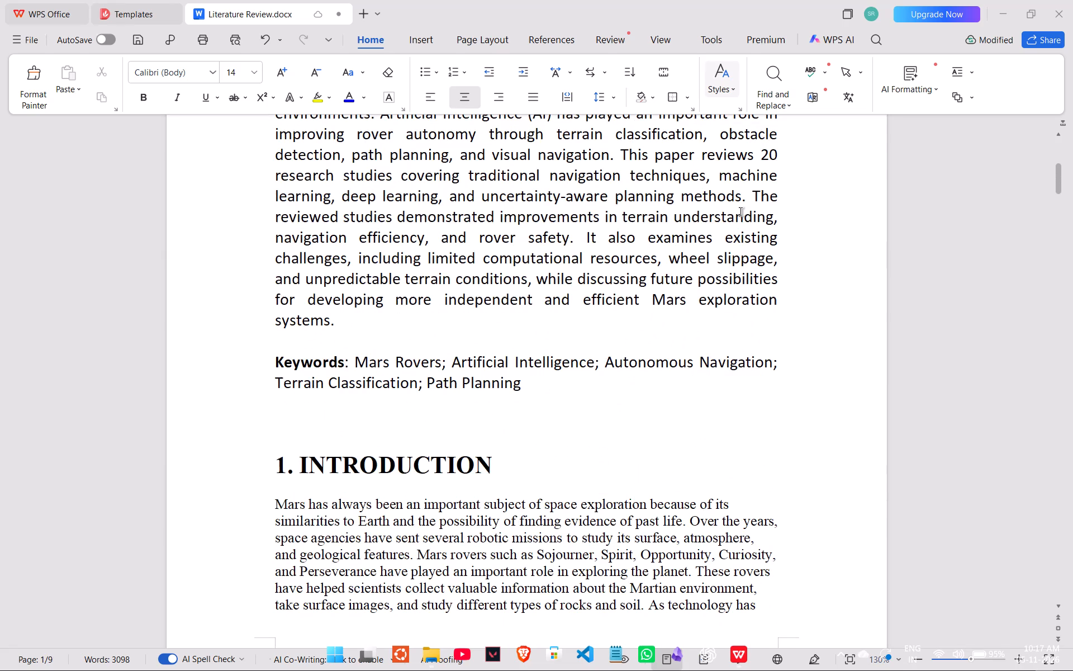
scroll(740, 212, down, 2)
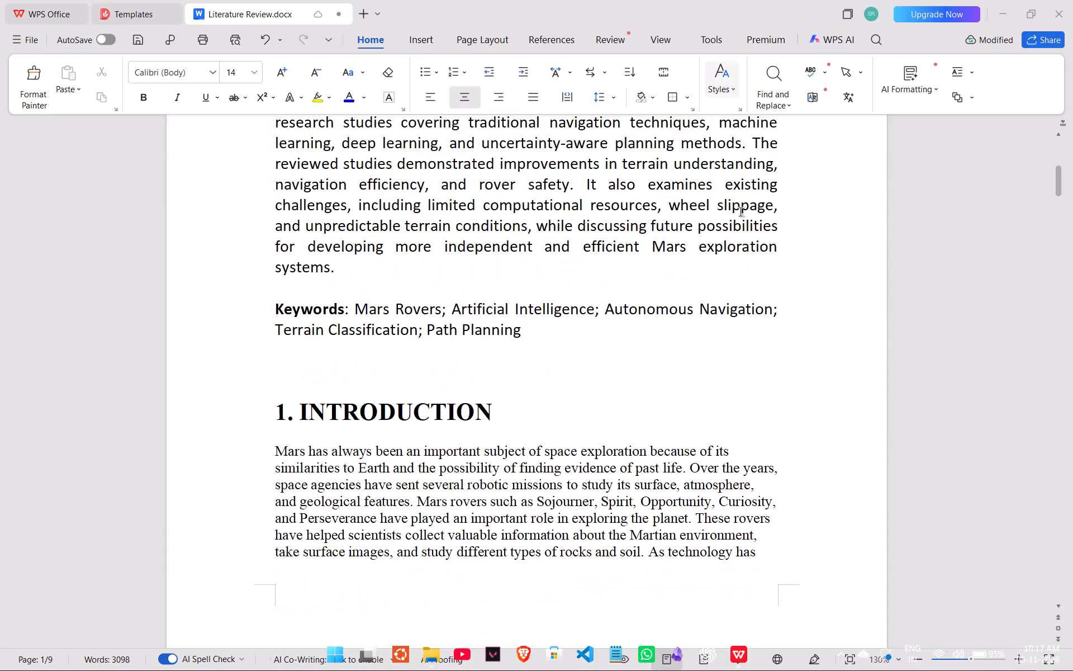
scroll(740, 212, up, 1)
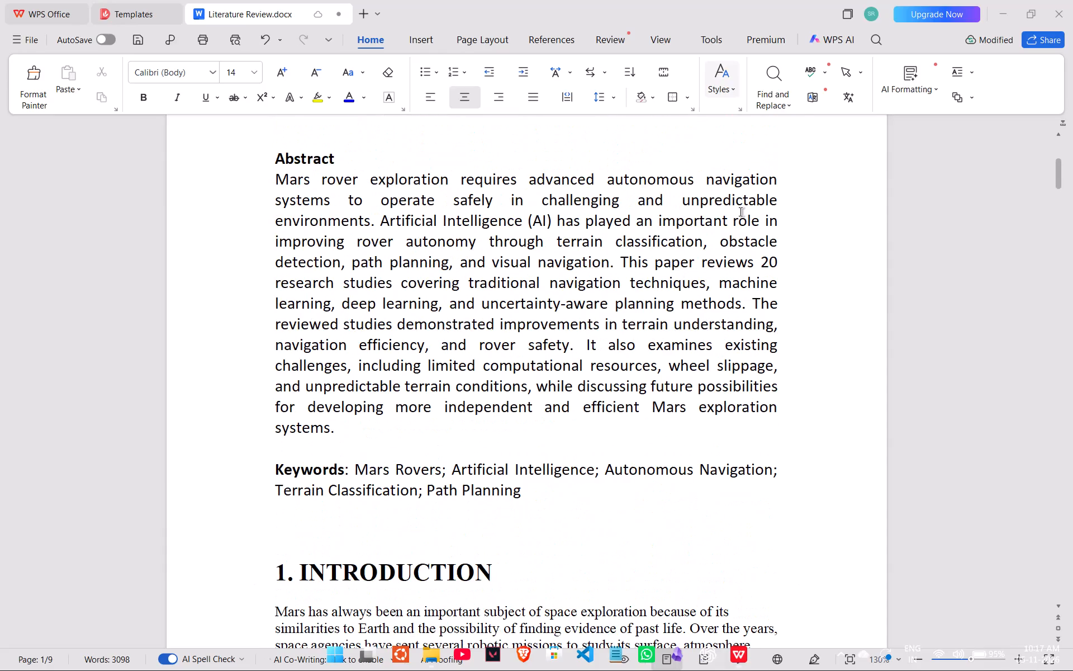
scroll(740, 212, down, 1)
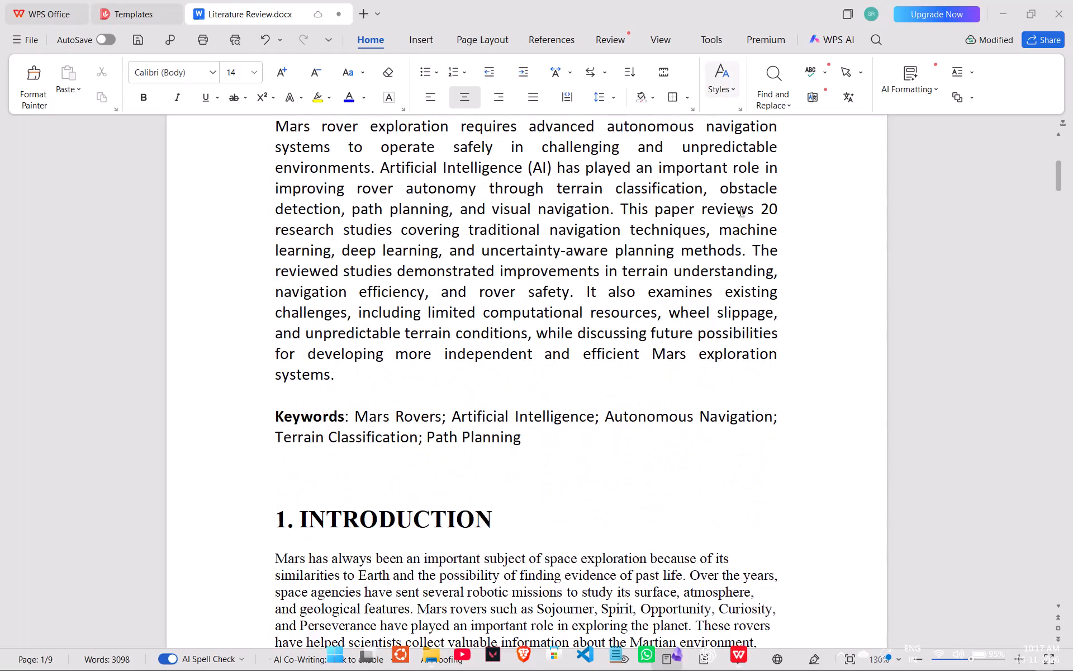
scroll(740, 212, down, 1)
click(299, 466)
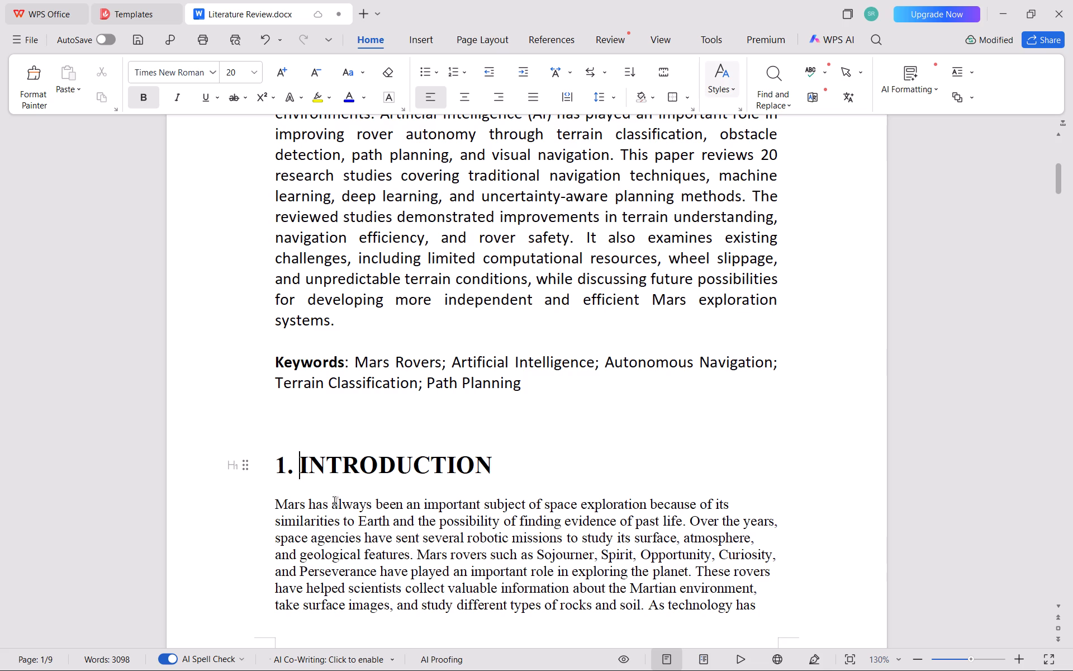
key(BackSpace)
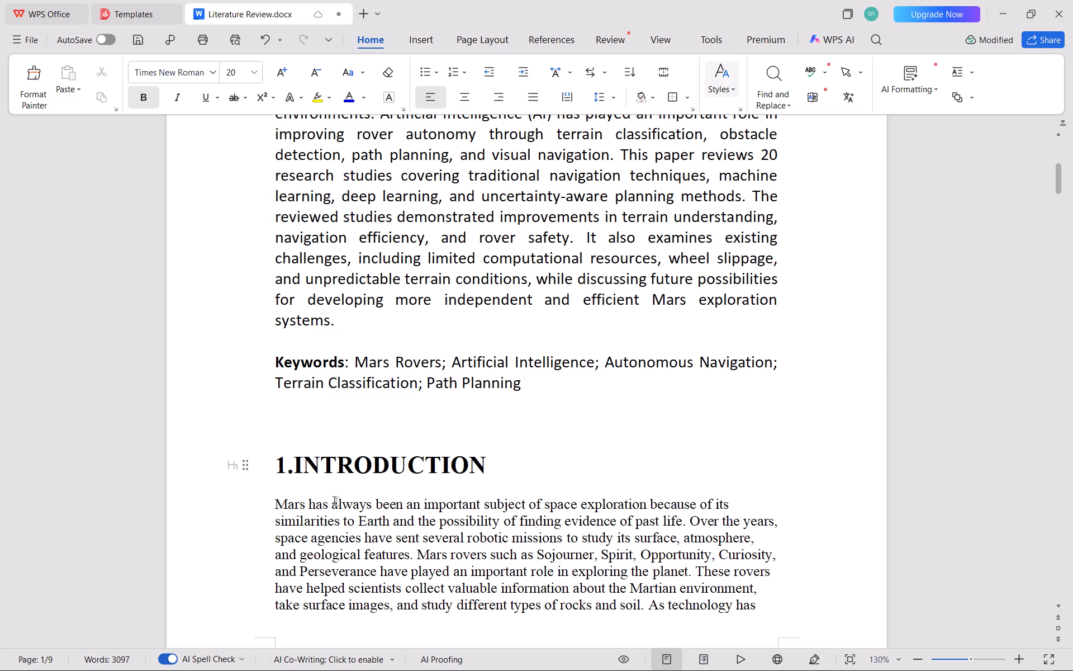
key(BackSpace)
key(BackSpace)
Place the text cursor just after the number 1.1 in the "Need for Autonomous Navigation" heading.
scroll(334, 501, down, 3)
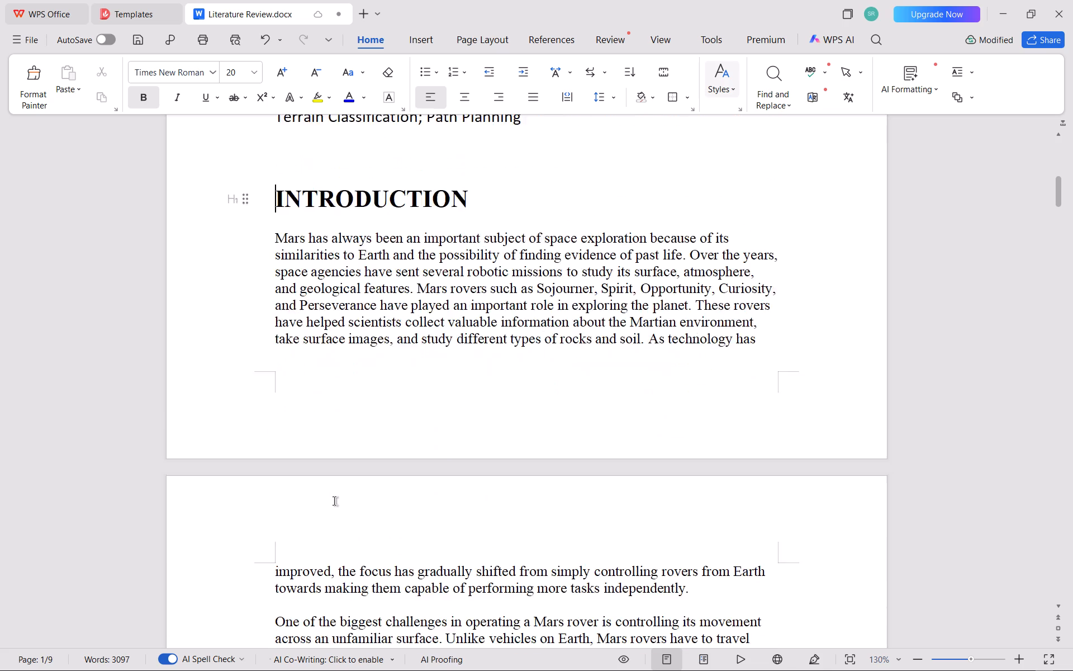
scroll(334, 501, down, 1)
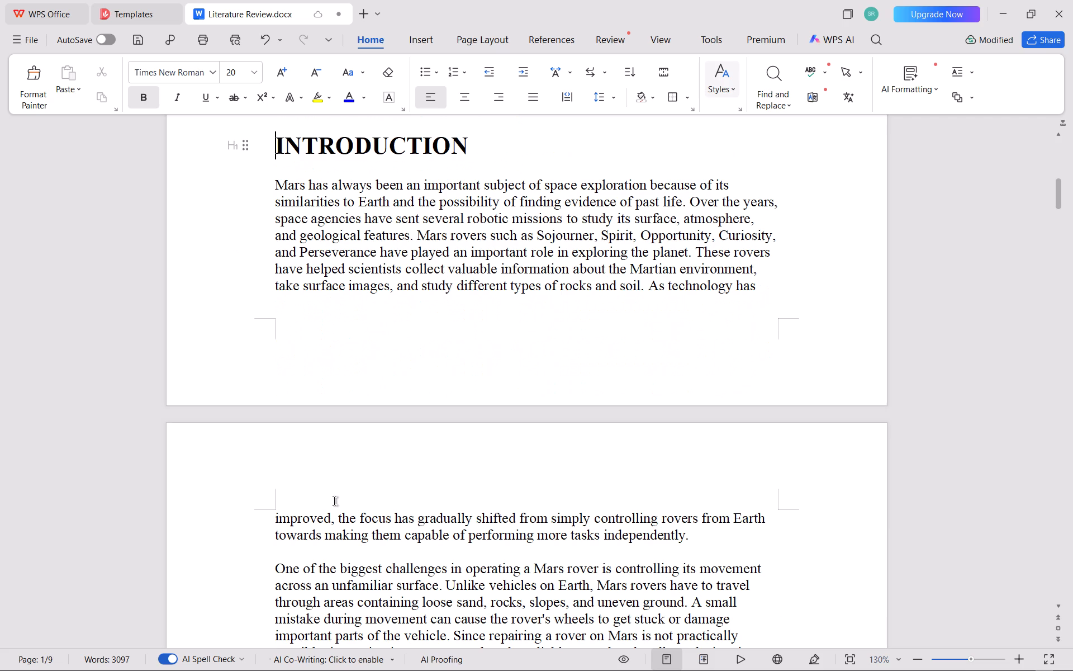
scroll(334, 501, down, 1)
scroll(334, 501, up, 3)
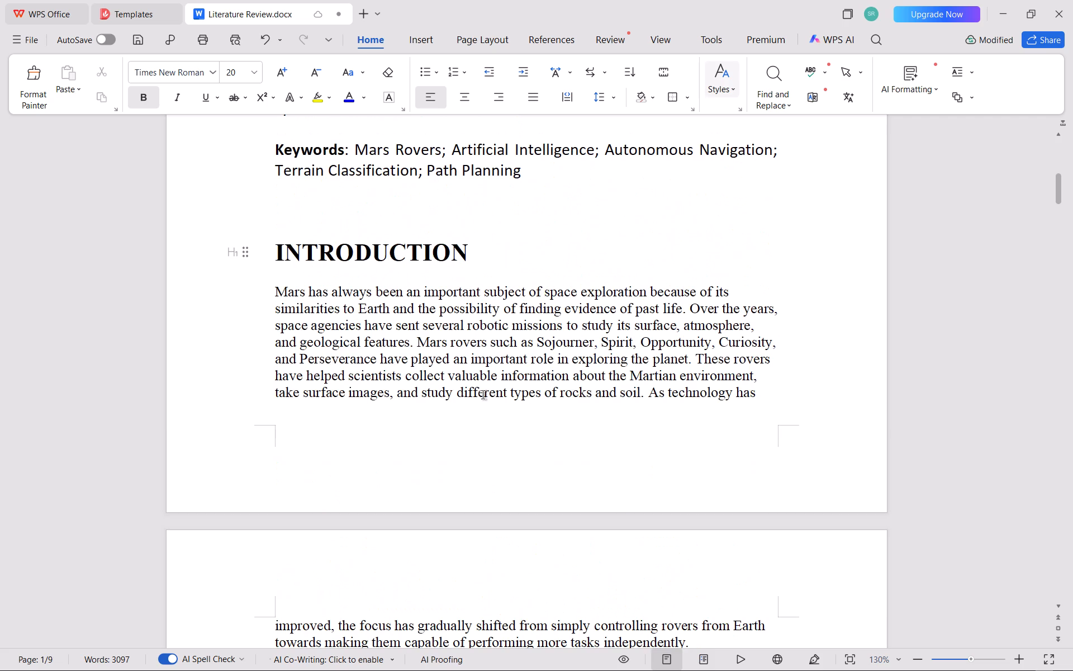
scroll(483, 396, down, 1)
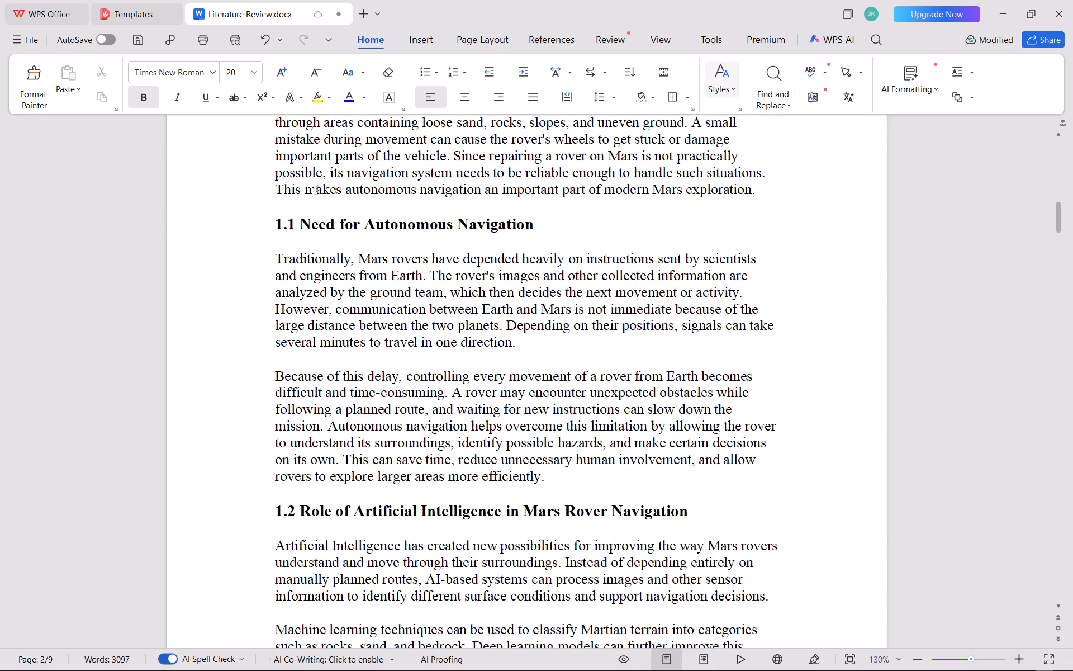
click(297, 222)
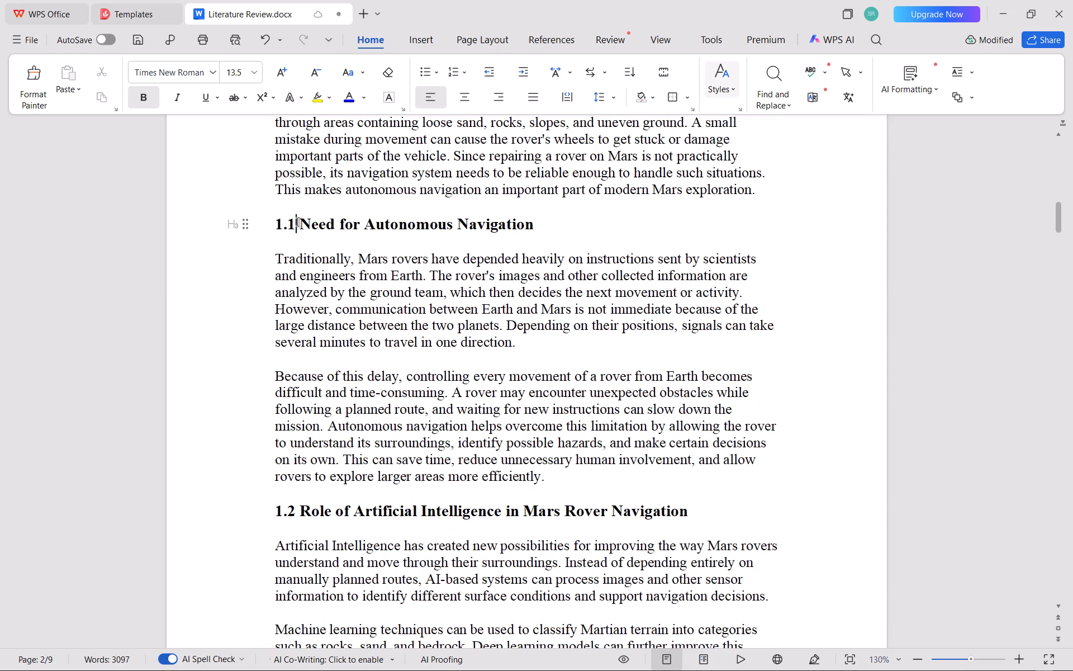
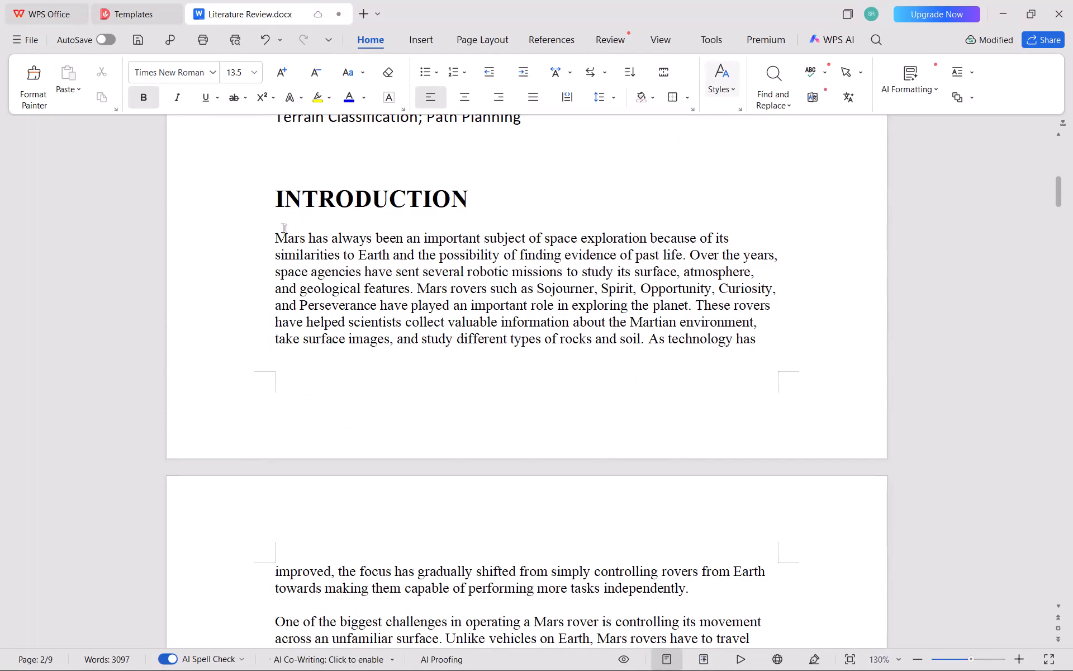
Justify the two body paragraphs under the INTRODUCTION heading and set their line spacing to 1.5.
drag(273, 242, 667, 542)
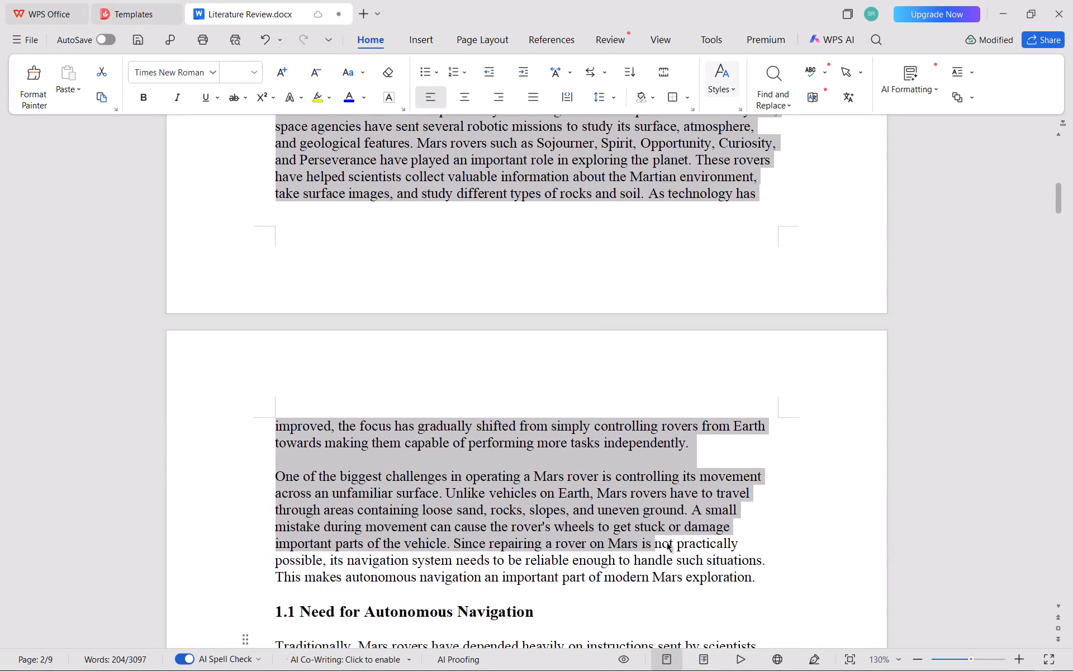
drag(667, 542, 753, 569)
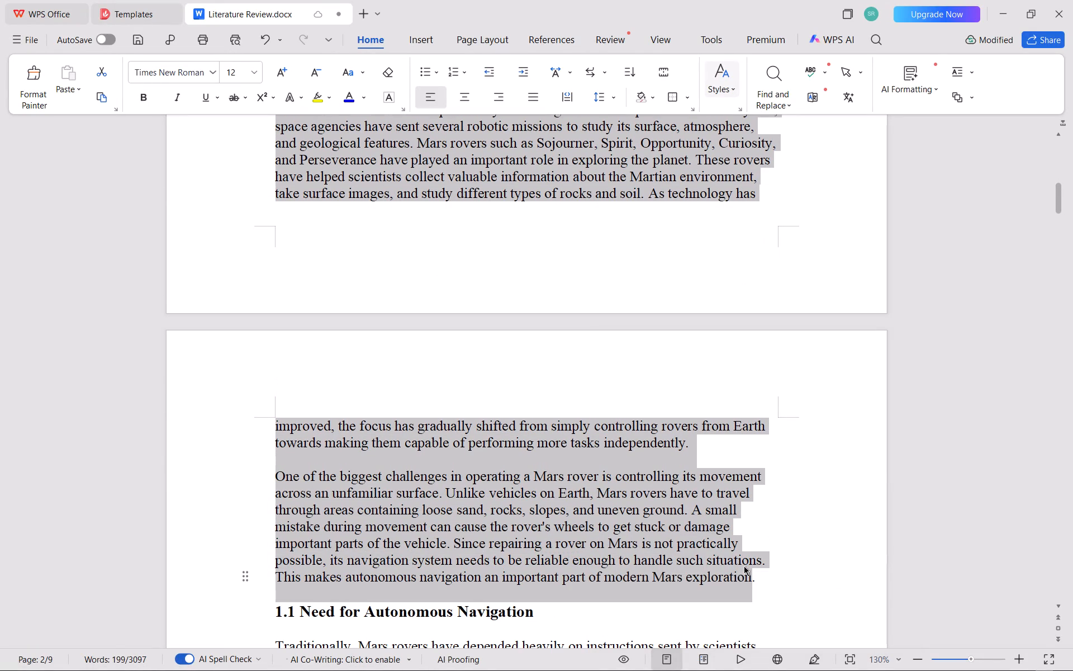
right_click(579, 504)
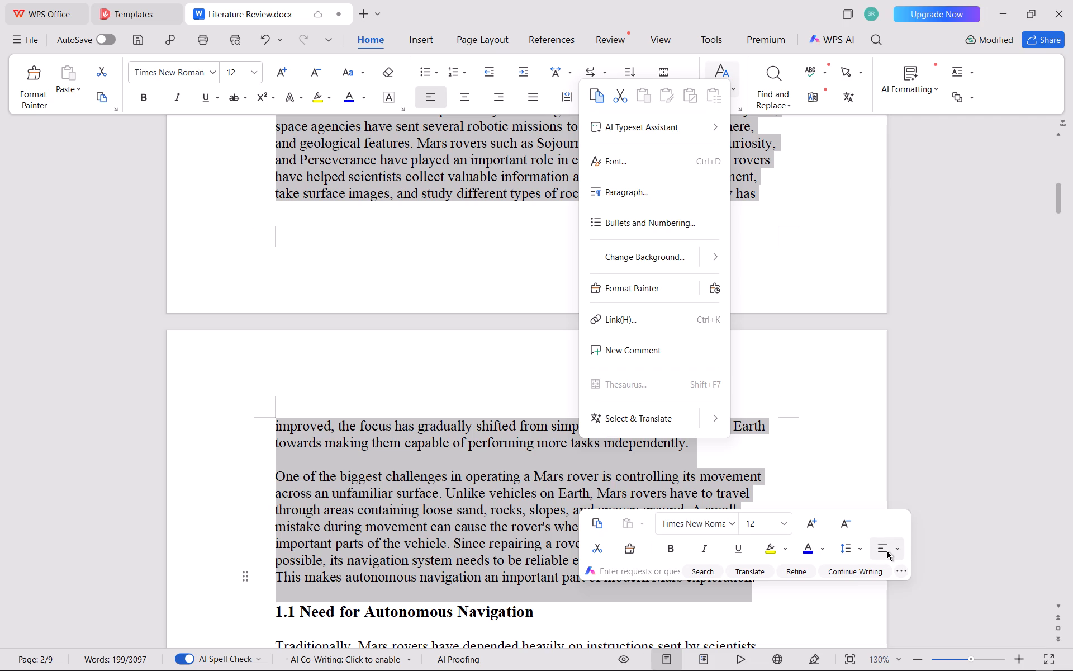
click(887, 551)
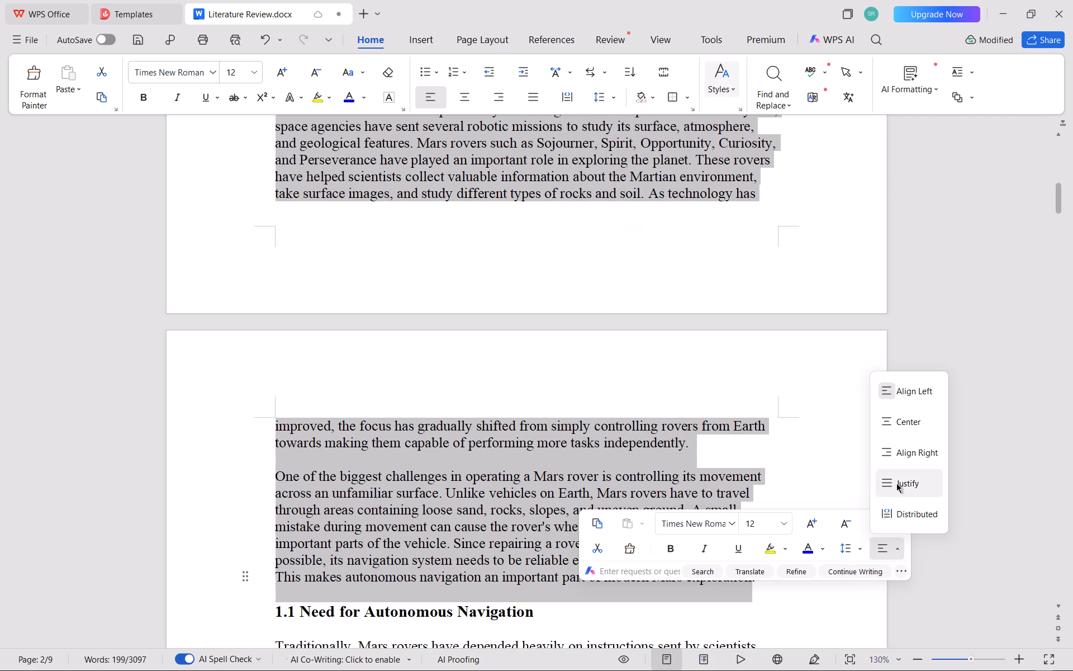
click(899, 480)
click(849, 545)
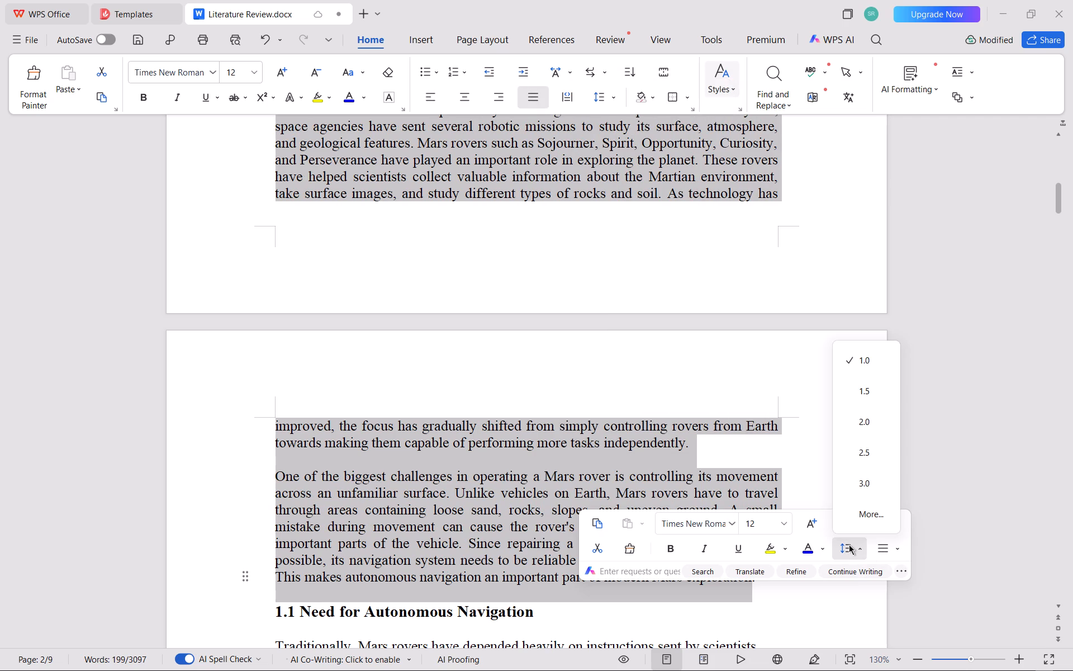
click(866, 397)
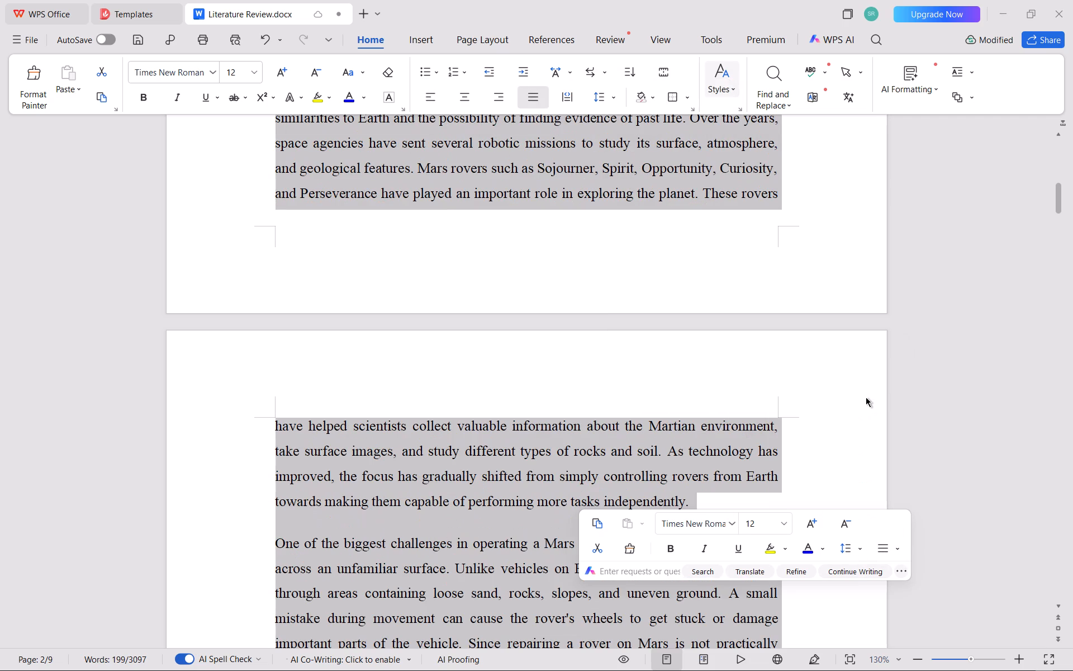
click(677, 386)
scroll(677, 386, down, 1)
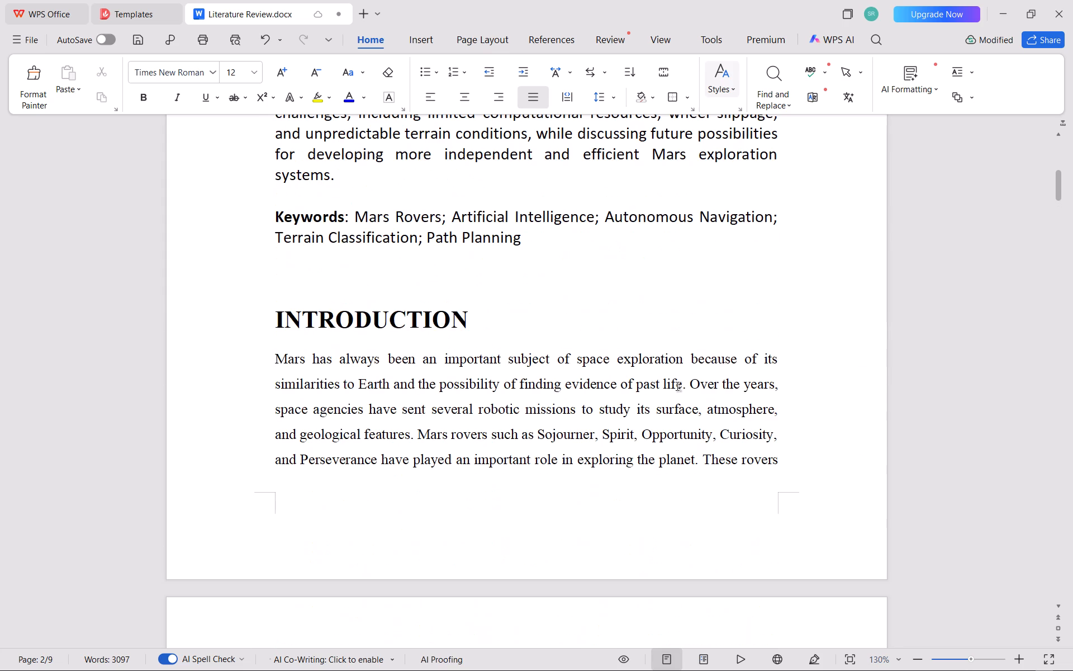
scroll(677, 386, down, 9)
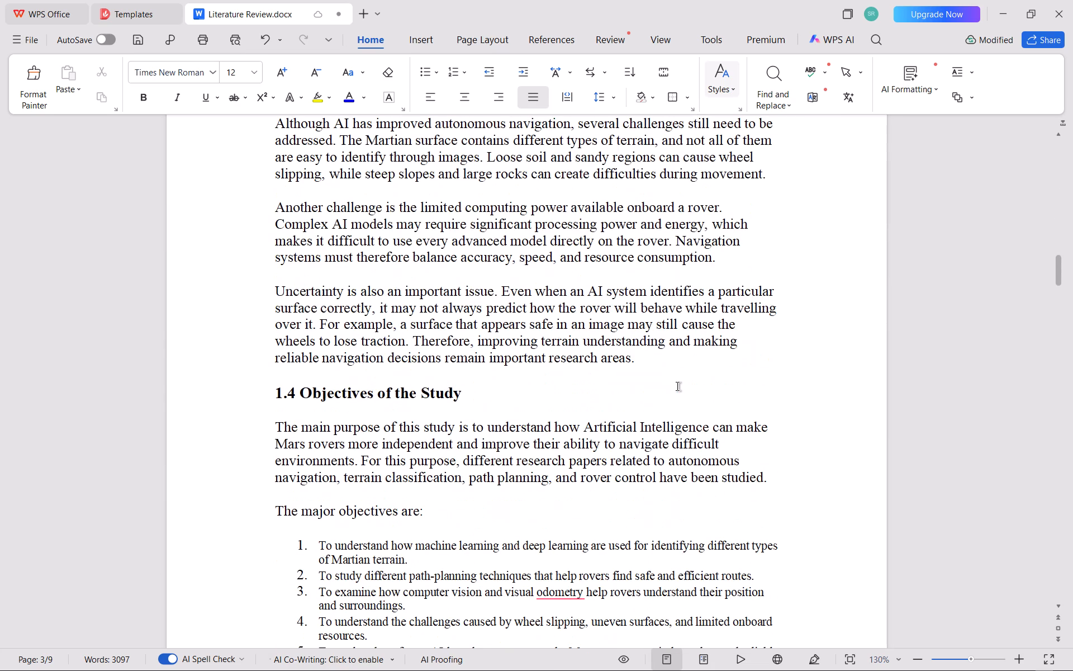
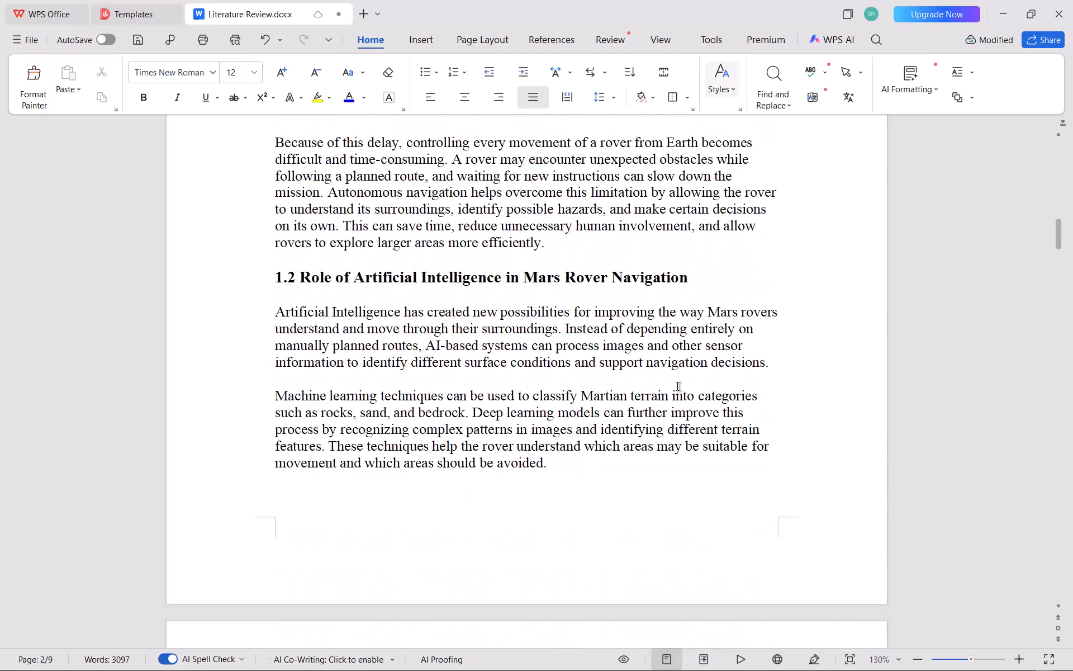
Look through the document from the INTRODUCTION section to the References list and the PAPER 1 and PAPER 2 summaries.
scroll(677, 386, up, 1)
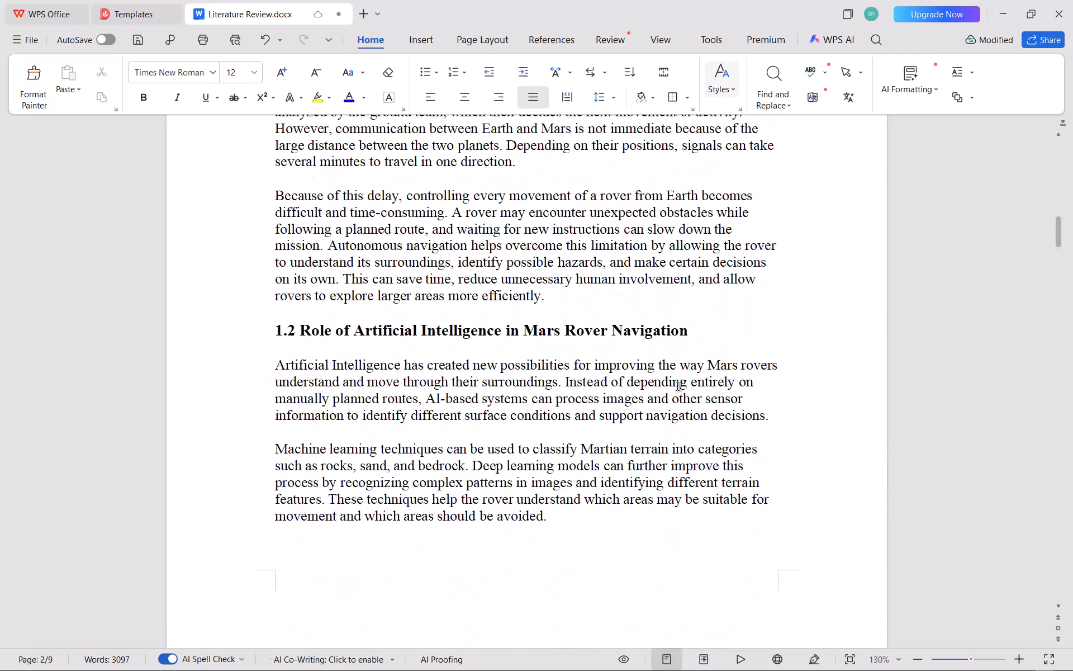
scroll(677, 386, up, 2)
scroll(677, 386, down, 1)
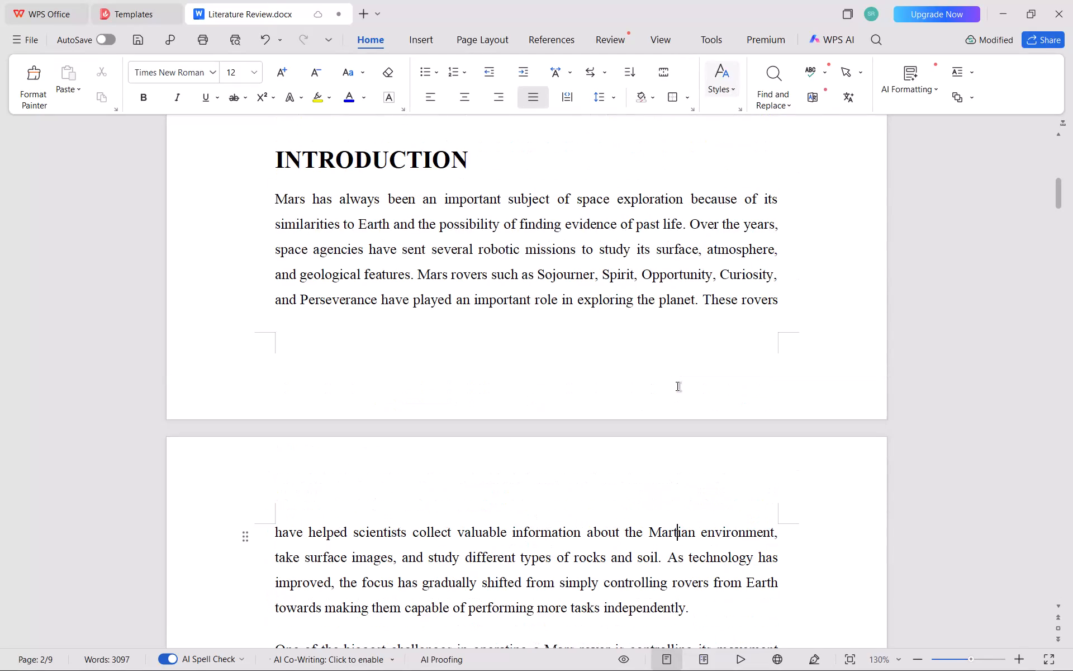
scroll(677, 386, down, 1)
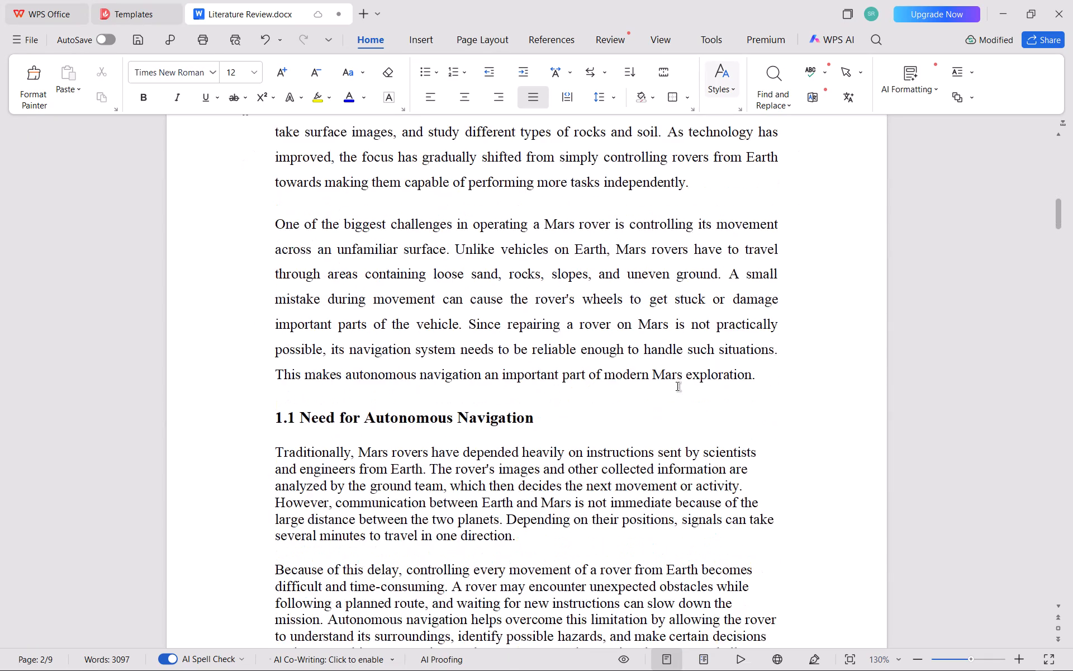
scroll(677, 386, down, 2)
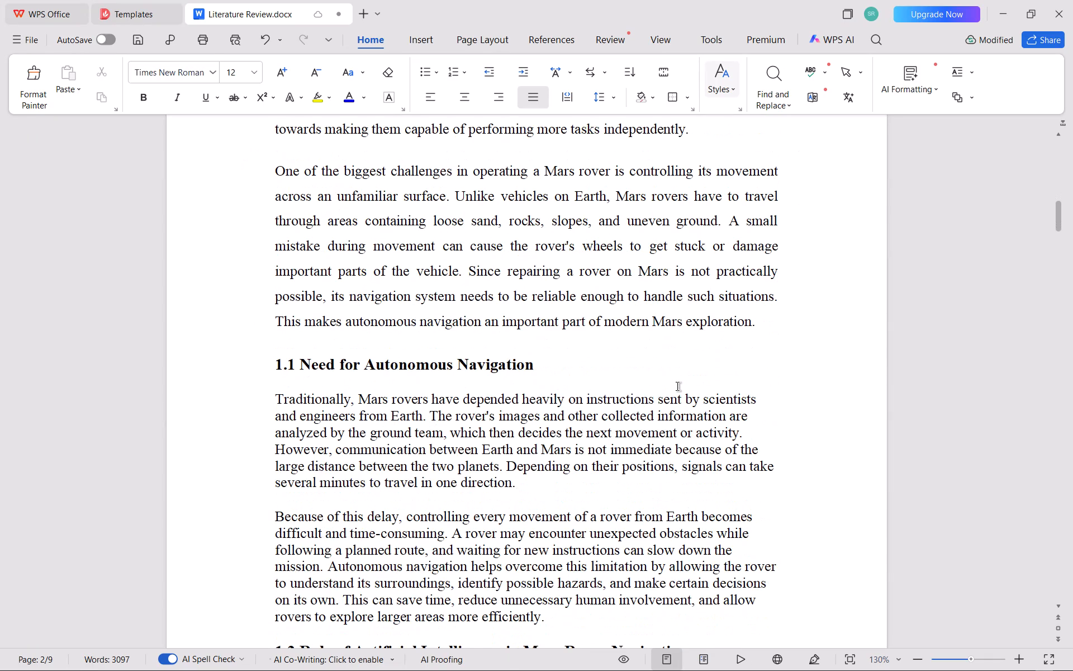
scroll(677, 386, down, 6)
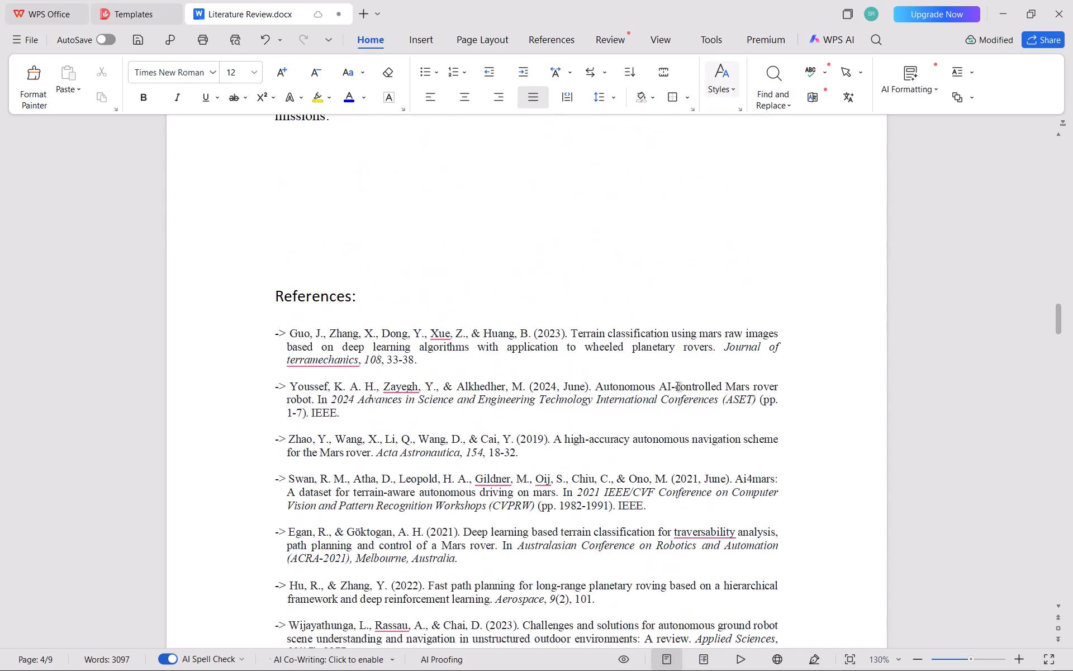
scroll(677, 386, down, 6)
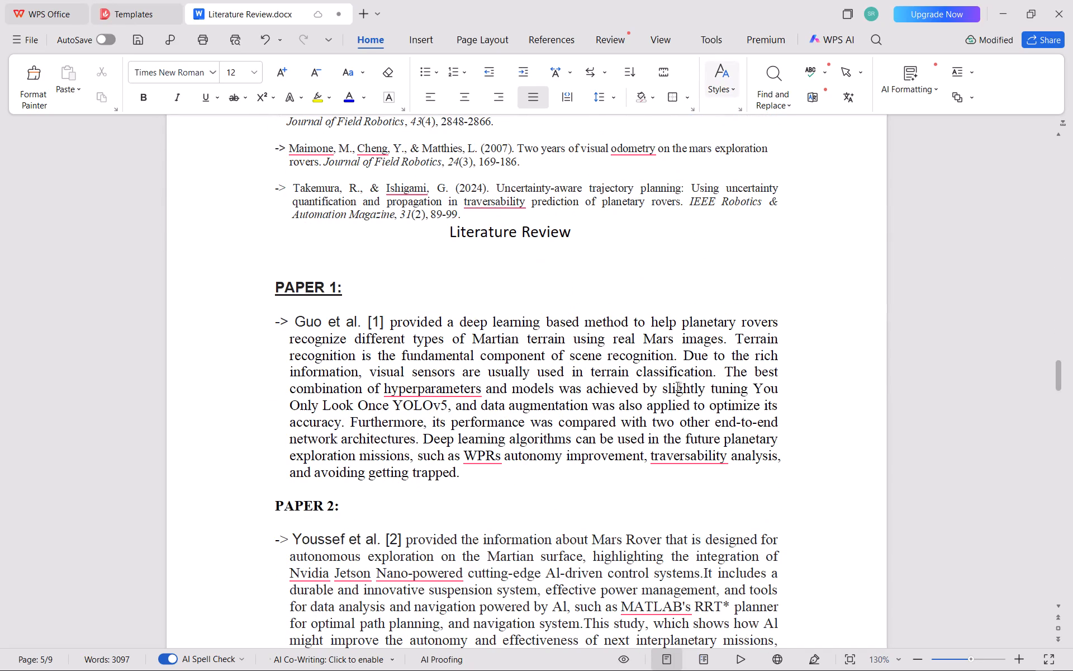
scroll(677, 386, down, 1)
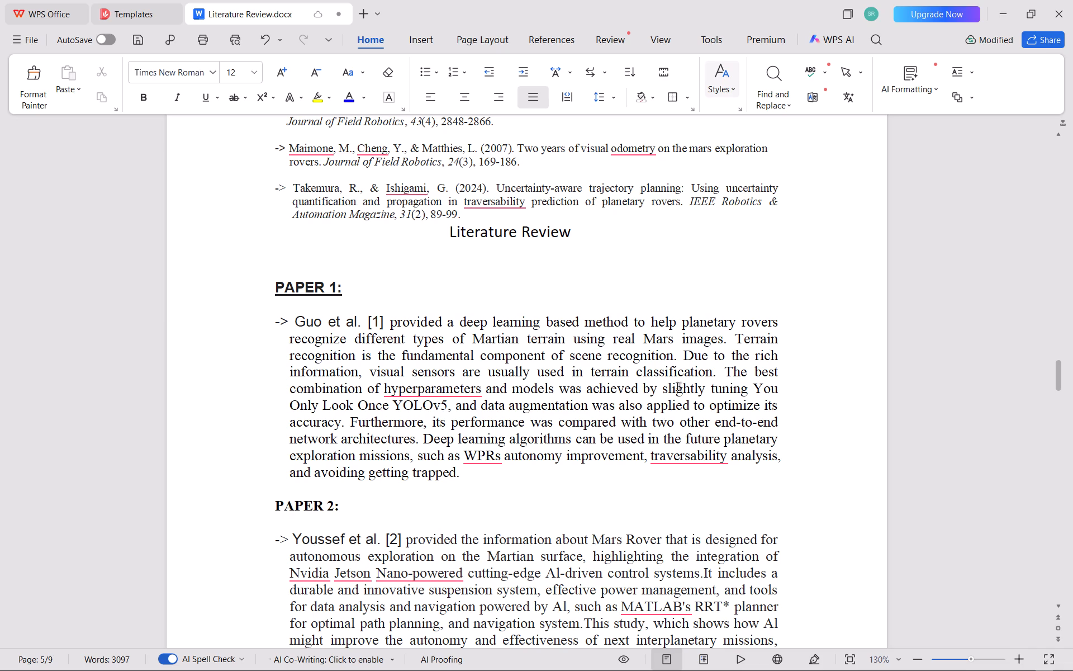
scroll(847, 293, up, 4)
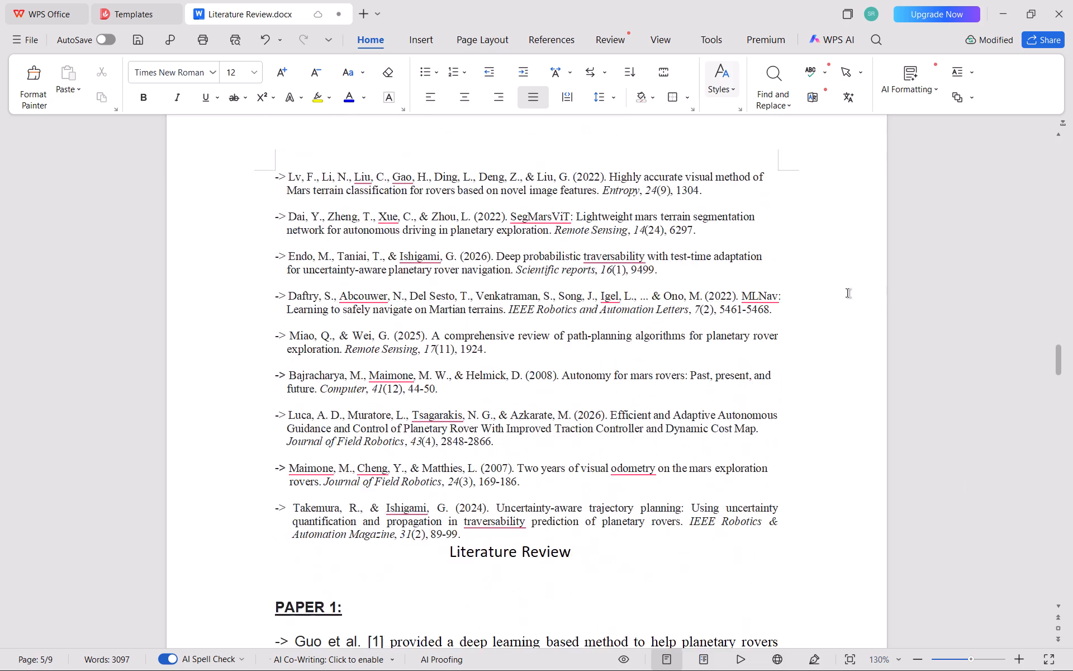
scroll(847, 293, up, 4)
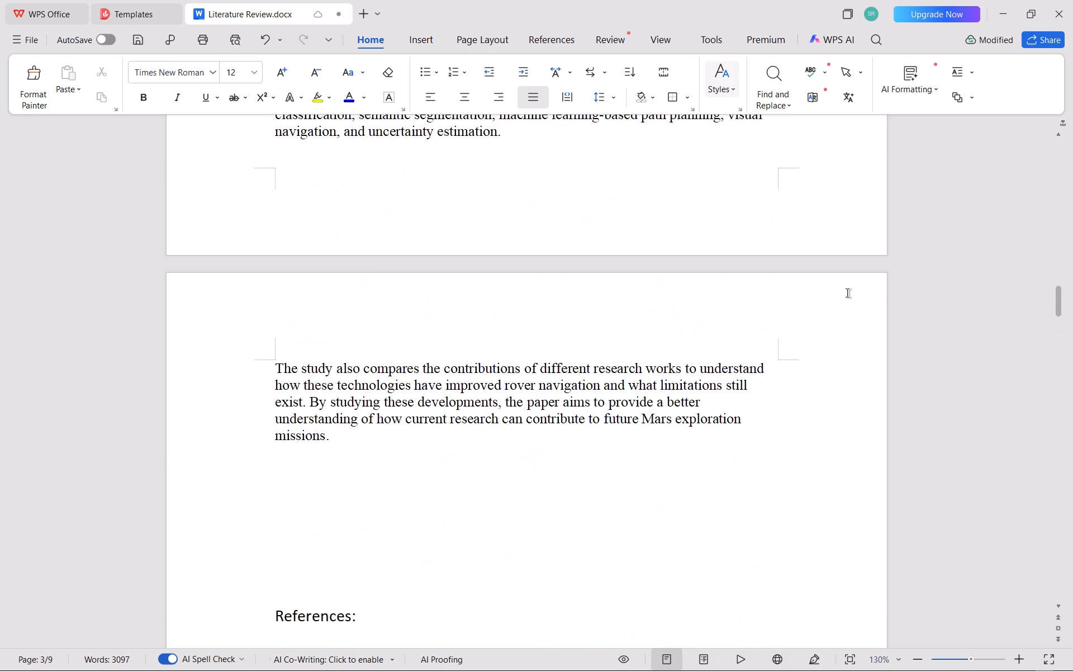
scroll(847, 293, up, 1)
click(702, 653)
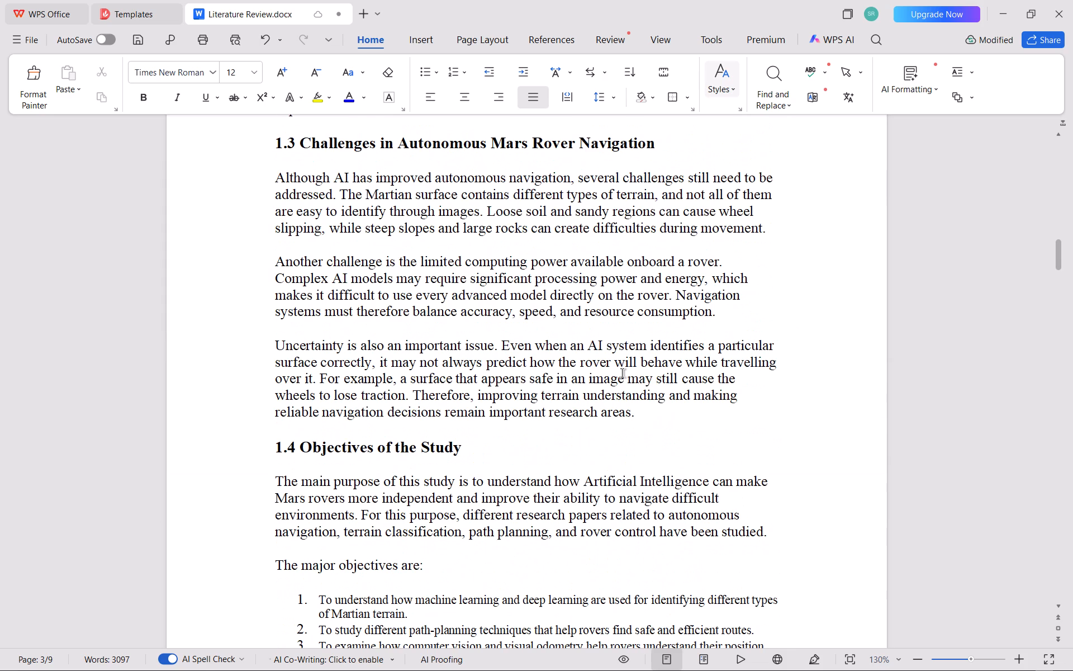
scroll(622, 373, down, 1)
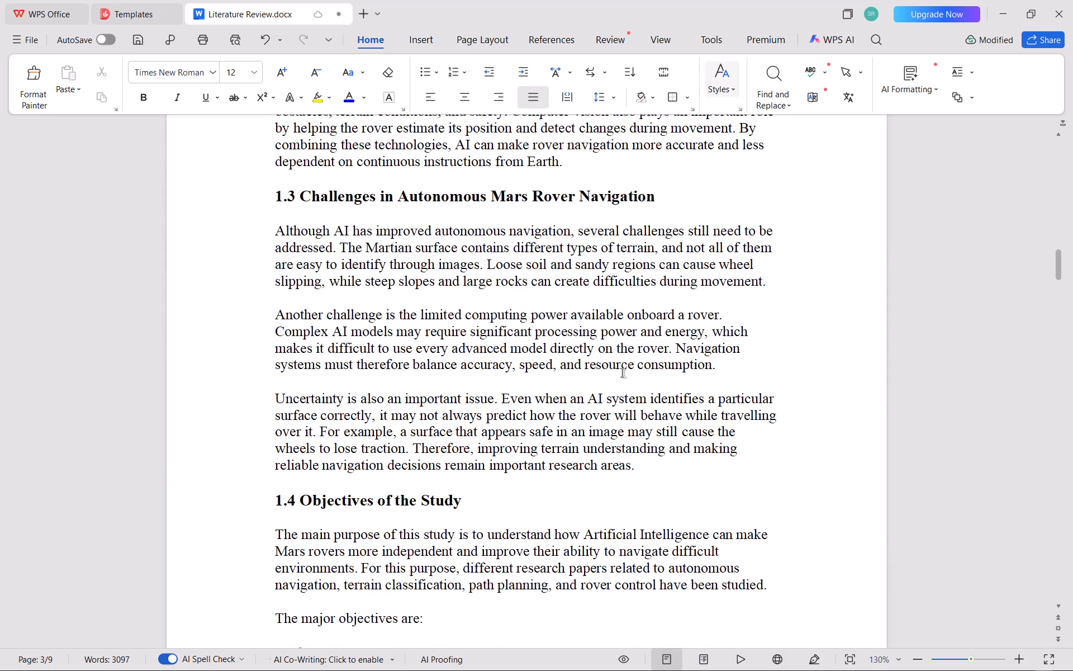
scroll(622, 373, up, 1)
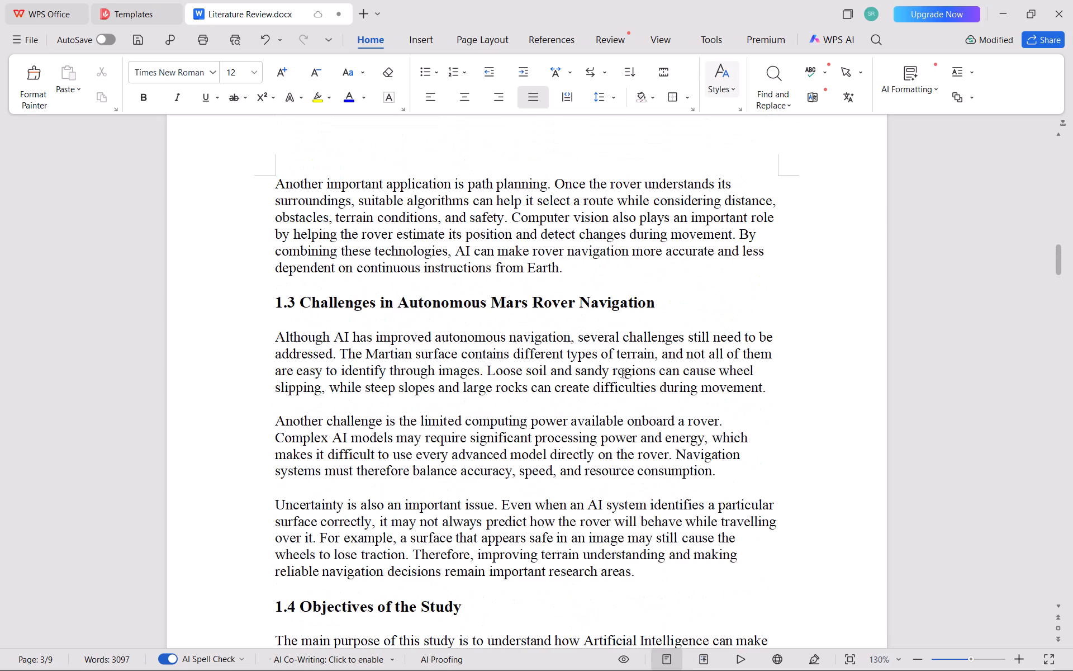
scroll(622, 373, up, 6)
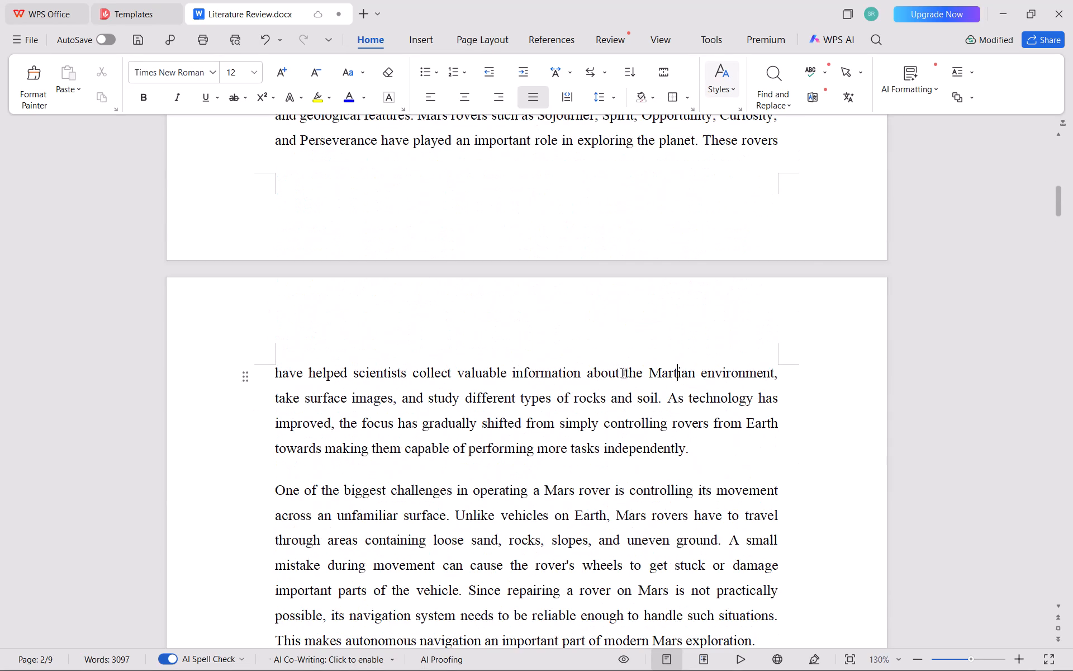
scroll(622, 373, up, 3)
scroll(622, 373, down, 3)
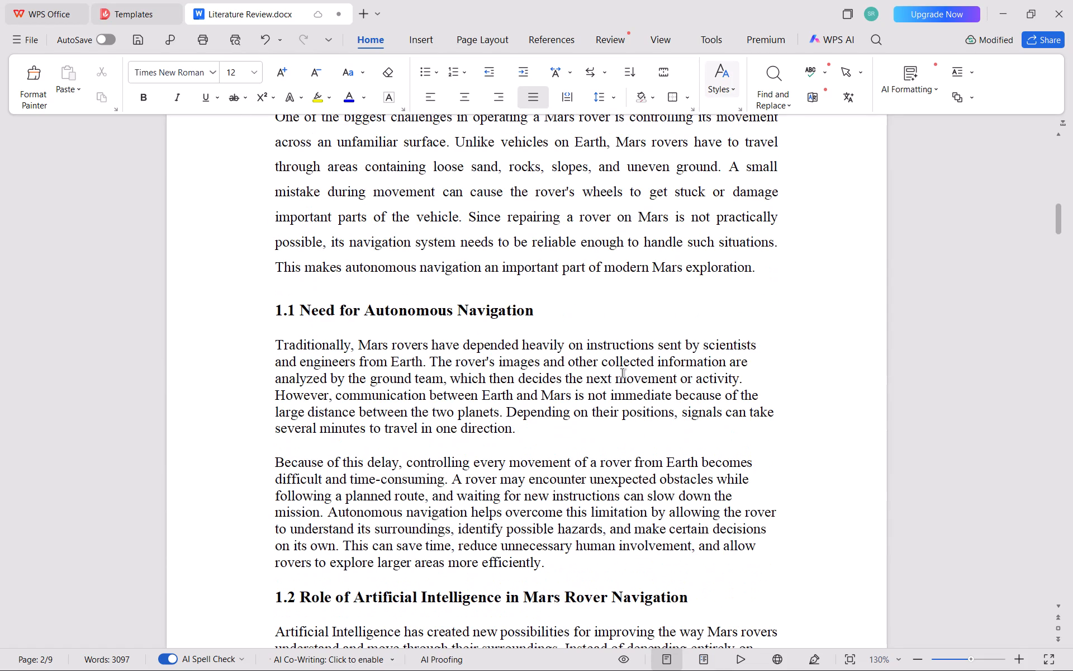
scroll(622, 373, down, 1)
scroll(316, 317, up, 7)
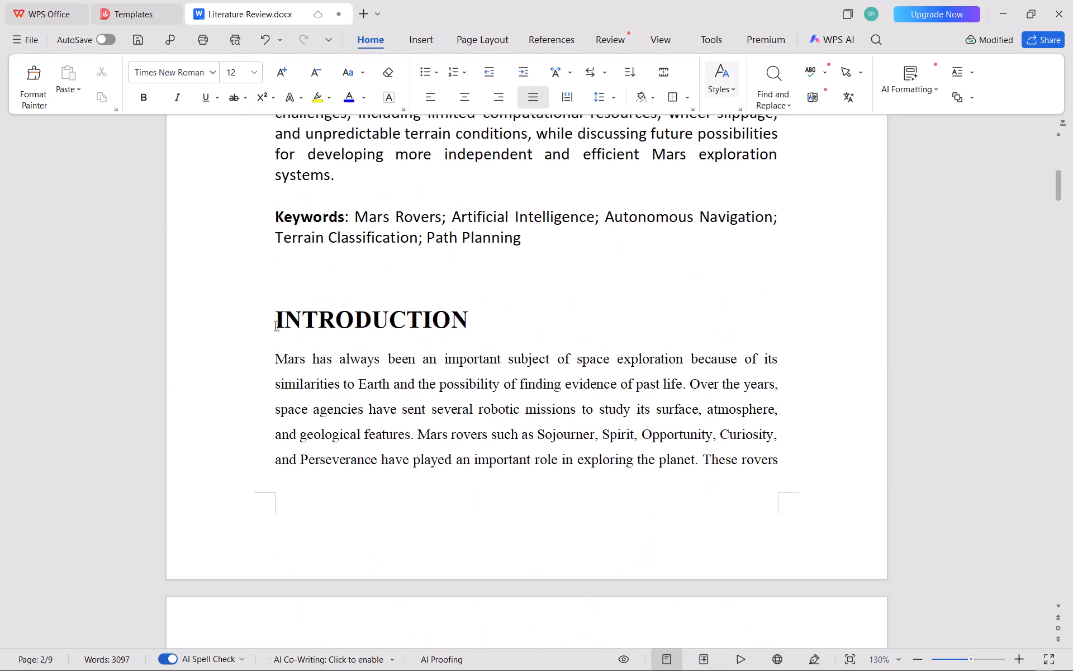
click(273, 325)
text(1.)
key(space)
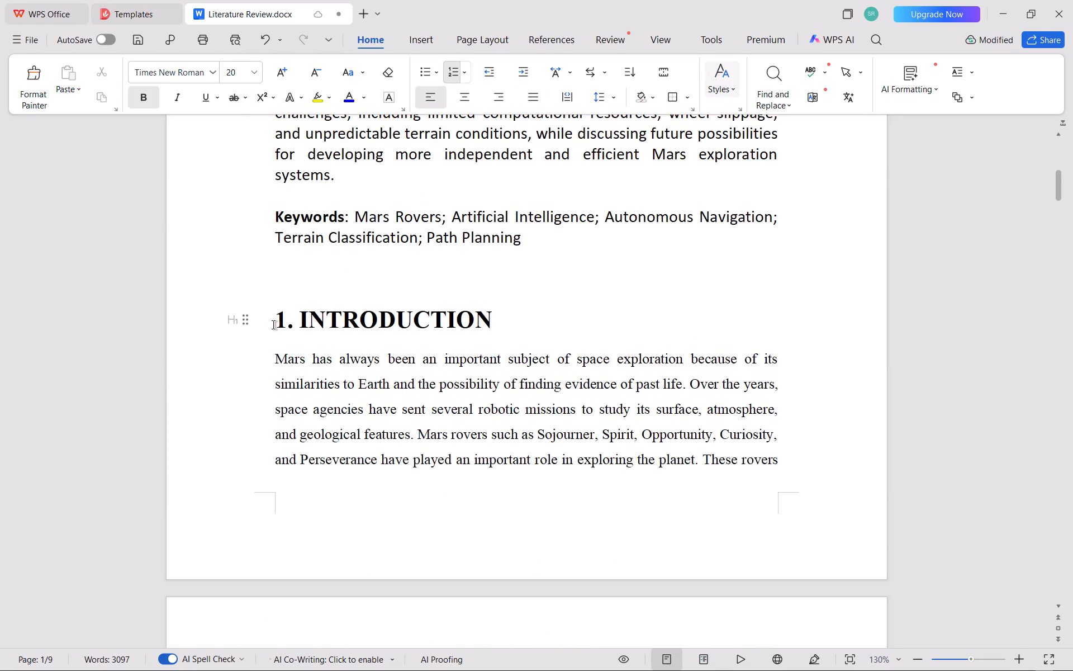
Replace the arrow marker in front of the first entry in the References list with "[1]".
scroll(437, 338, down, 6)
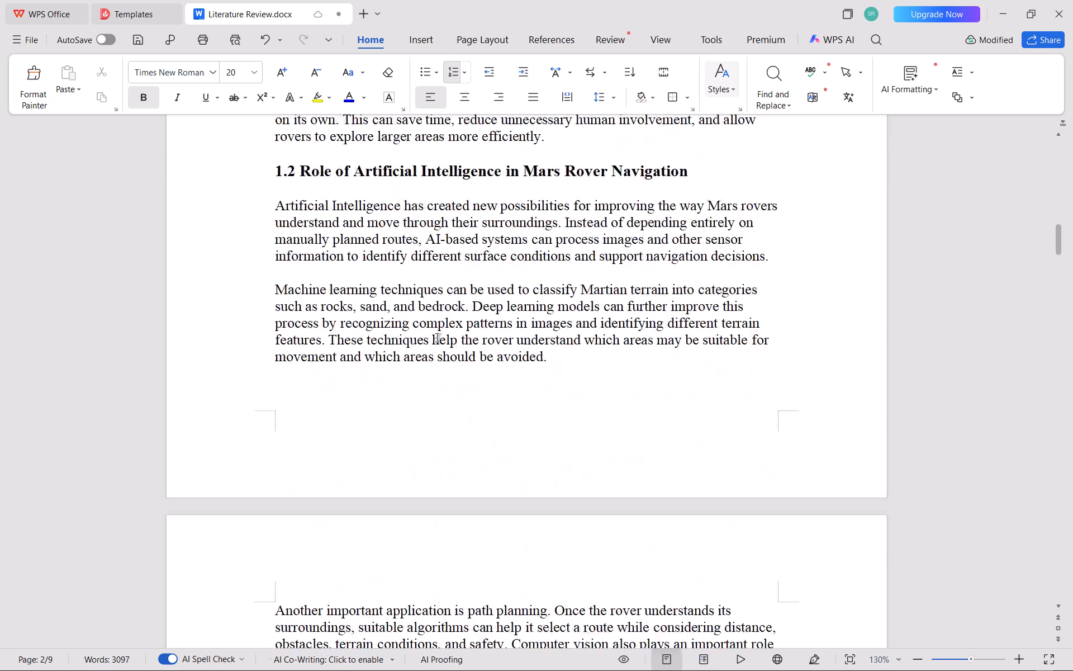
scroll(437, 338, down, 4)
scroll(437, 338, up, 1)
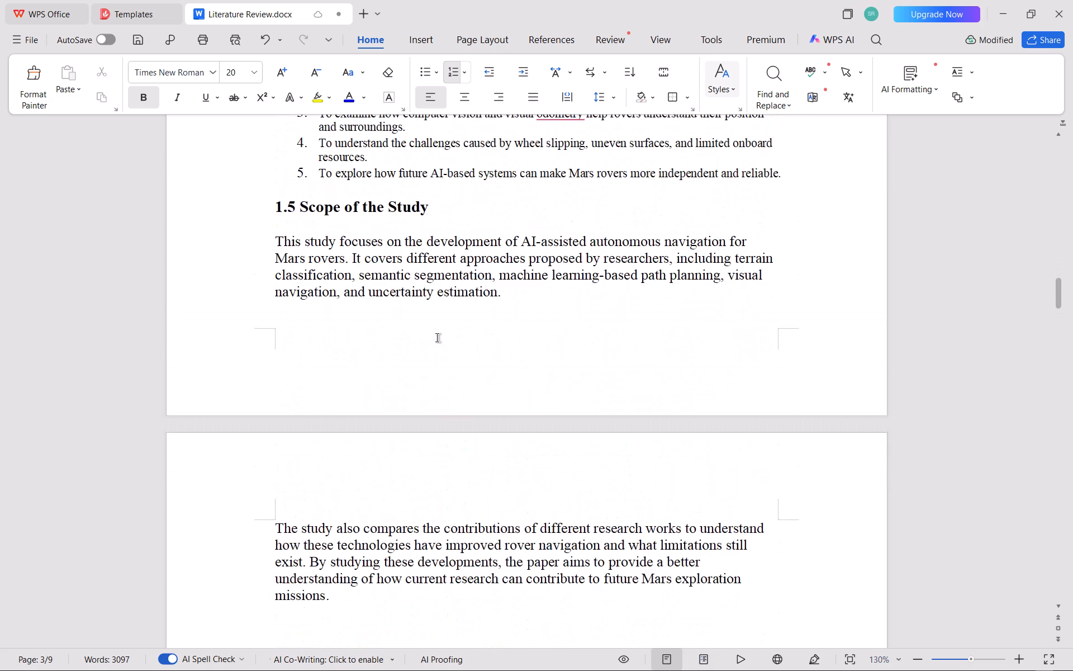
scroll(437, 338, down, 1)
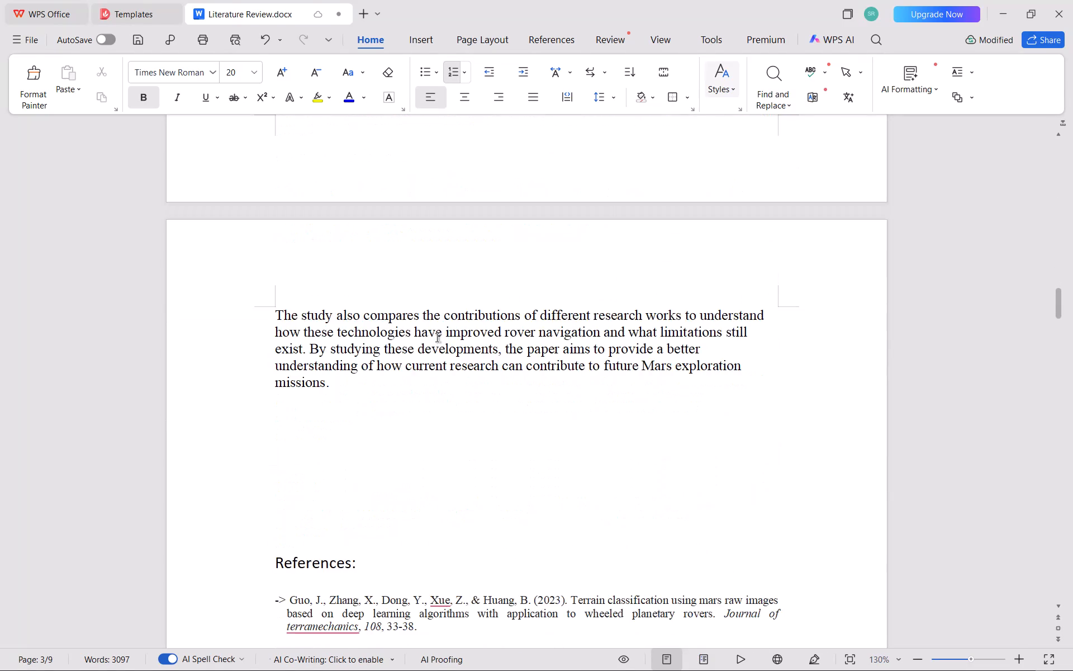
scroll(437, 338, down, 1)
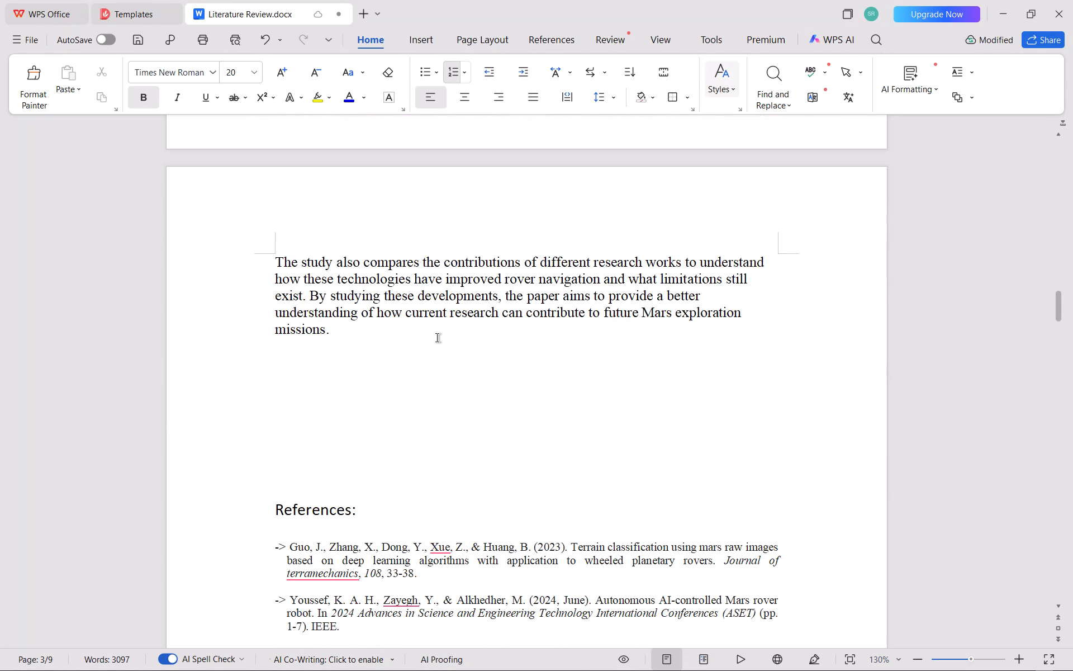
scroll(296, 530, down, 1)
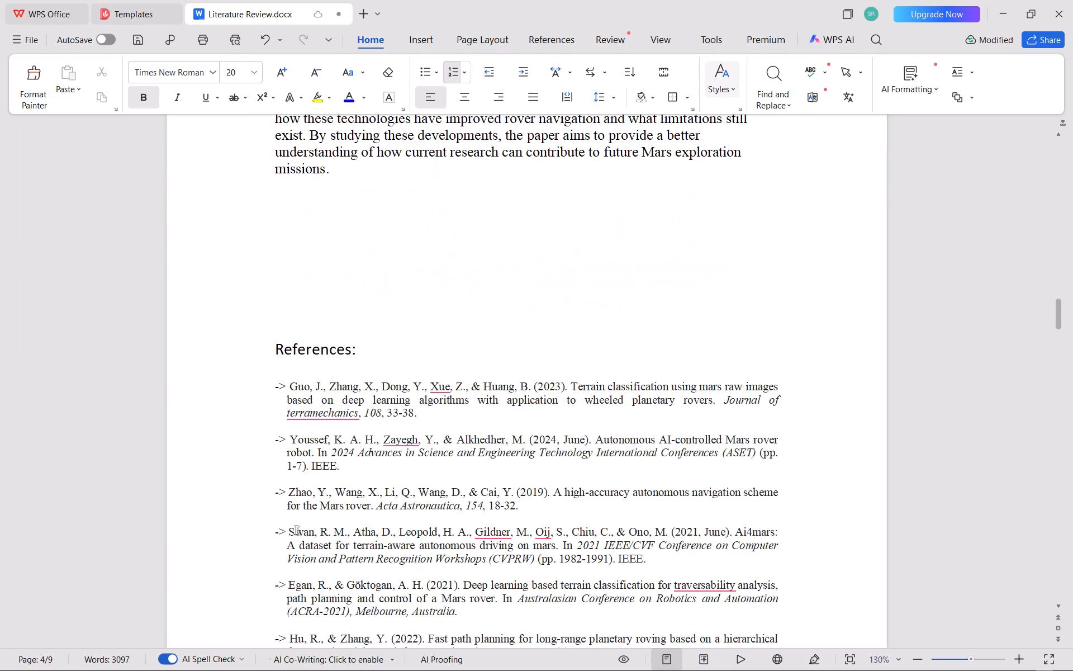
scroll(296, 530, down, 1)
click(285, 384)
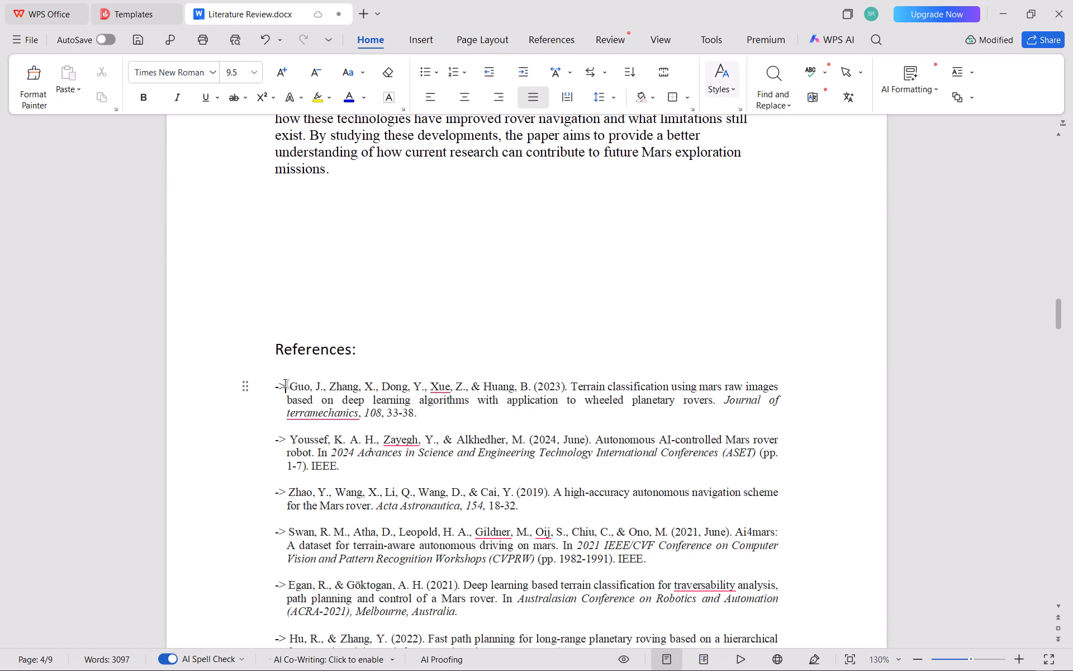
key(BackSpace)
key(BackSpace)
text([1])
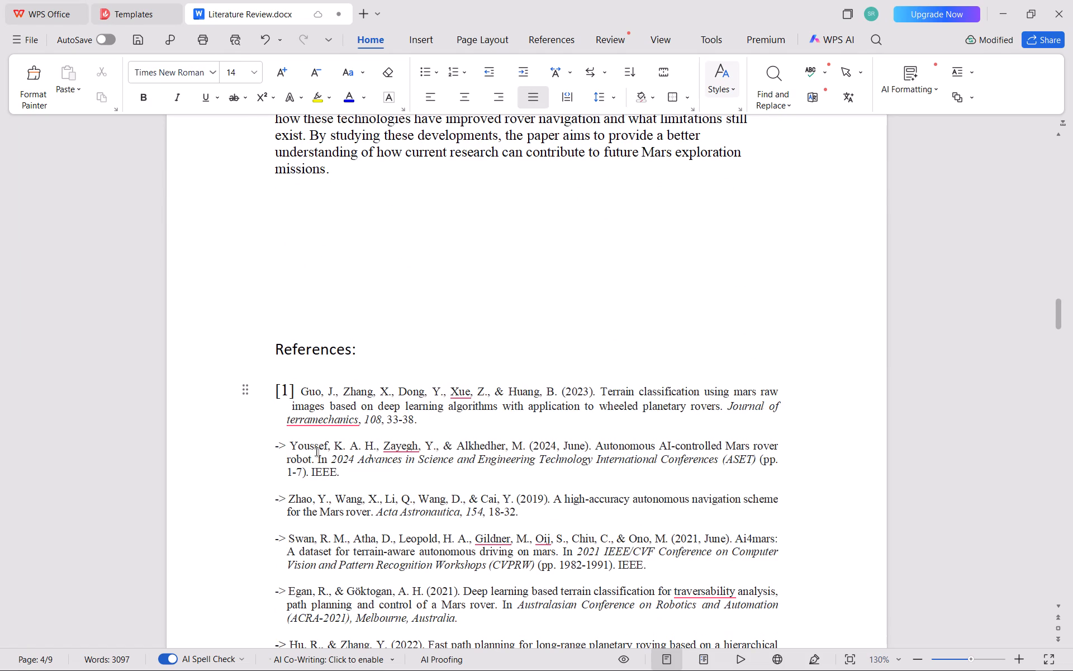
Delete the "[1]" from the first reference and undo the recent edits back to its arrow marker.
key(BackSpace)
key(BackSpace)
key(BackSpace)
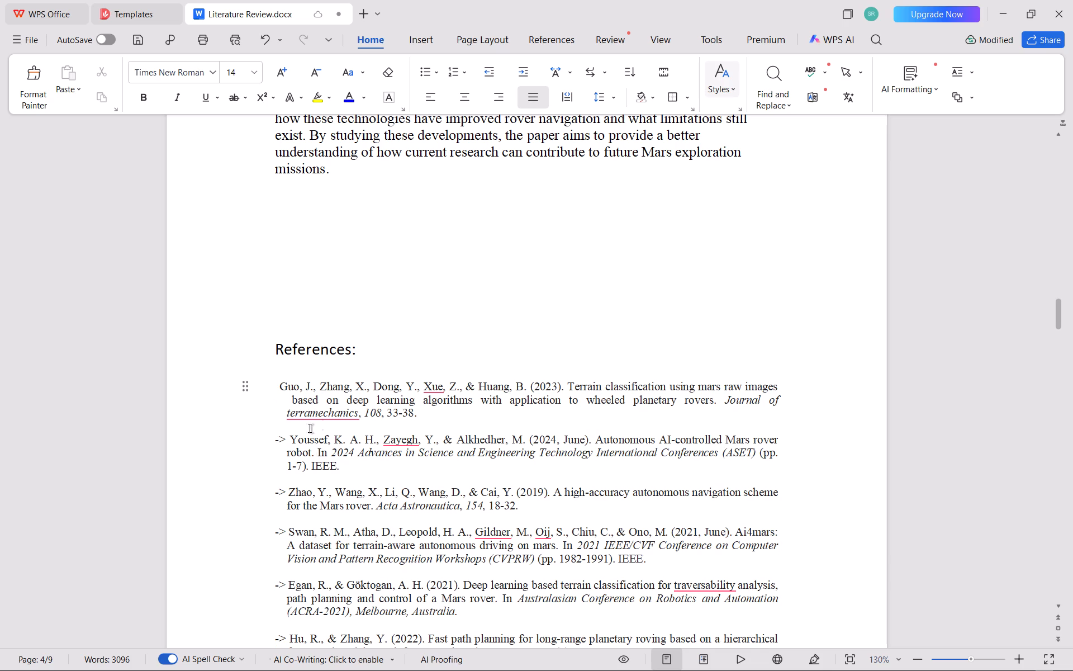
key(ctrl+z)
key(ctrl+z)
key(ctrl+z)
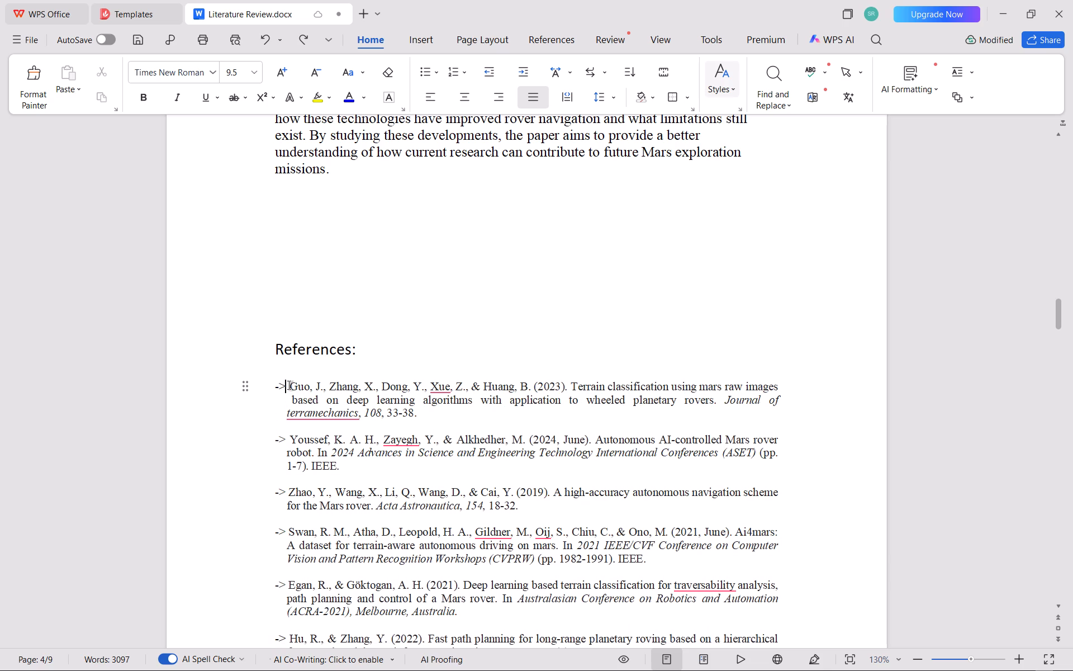
Delete the arrow marker "->" in front of the first entry in the References list.
drag(289, 385, 269, 385)
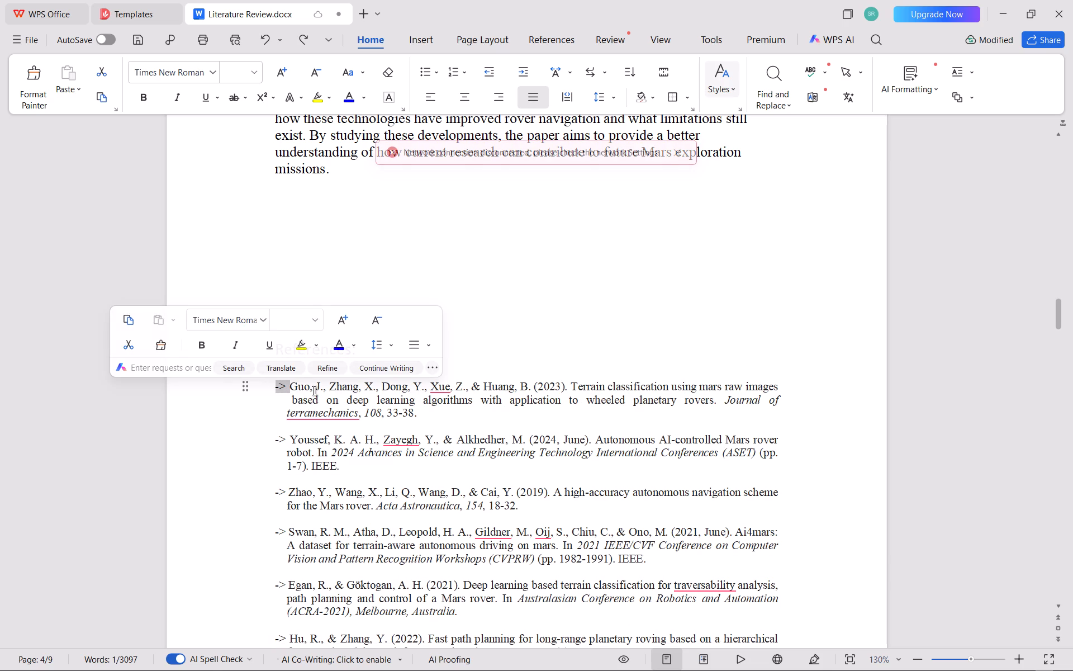
drag(319, 384, 341, 382)
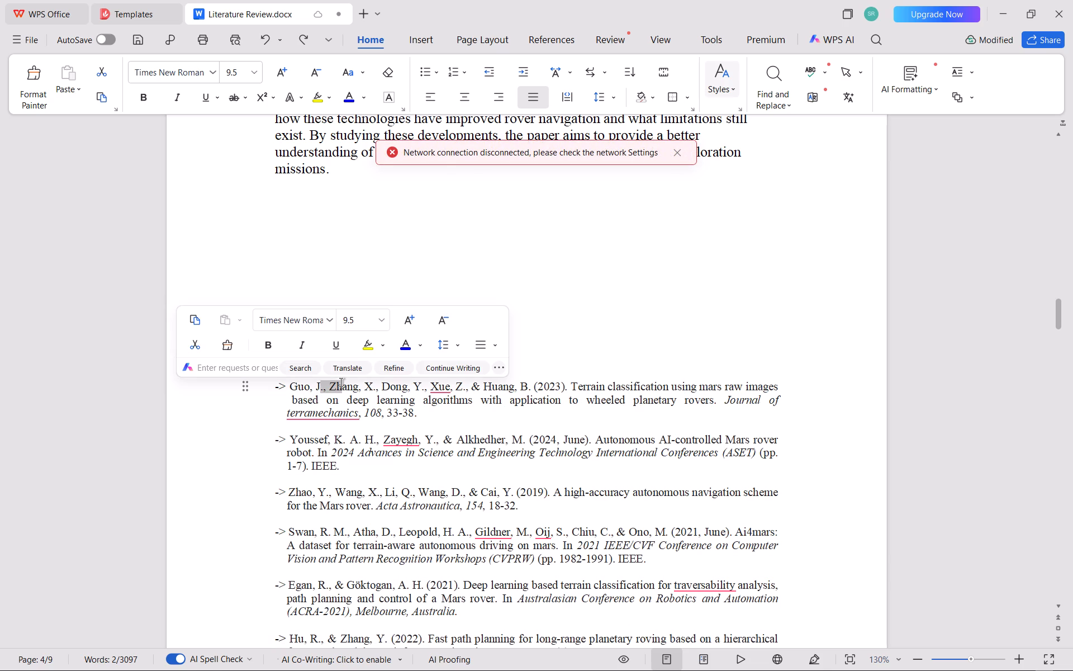
click(283, 387)
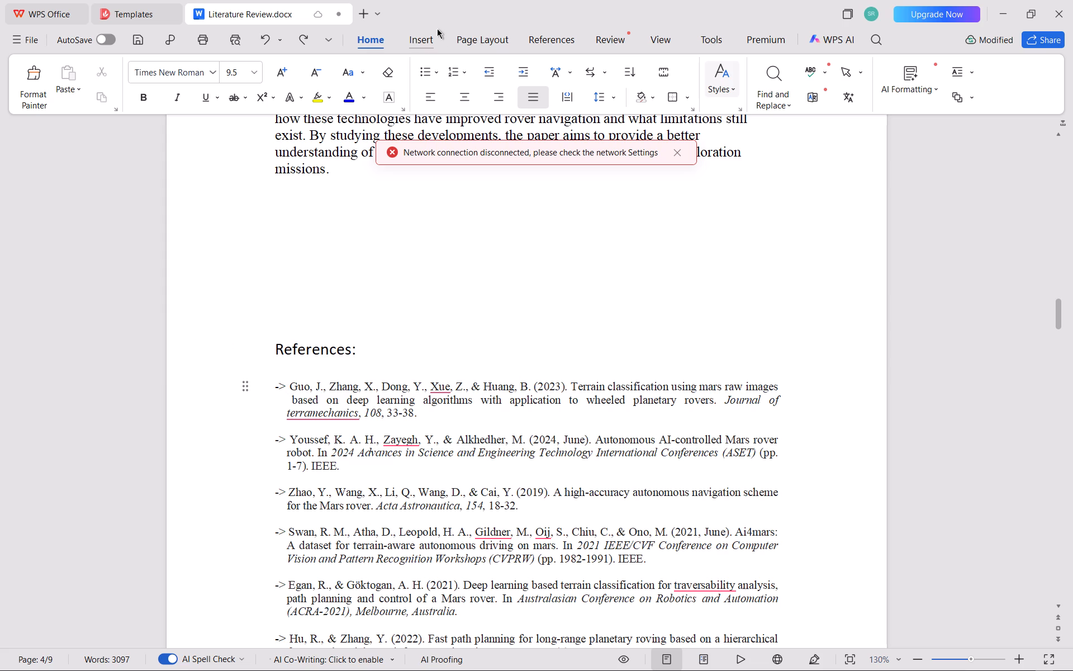
key(BackSpace)
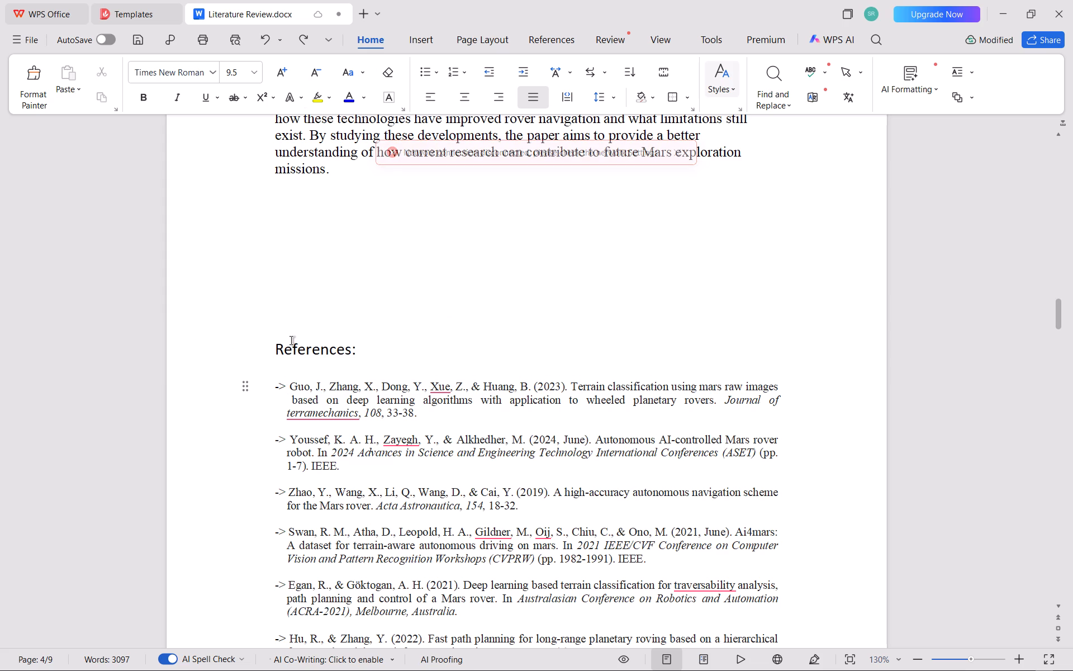
key(BackSpace)
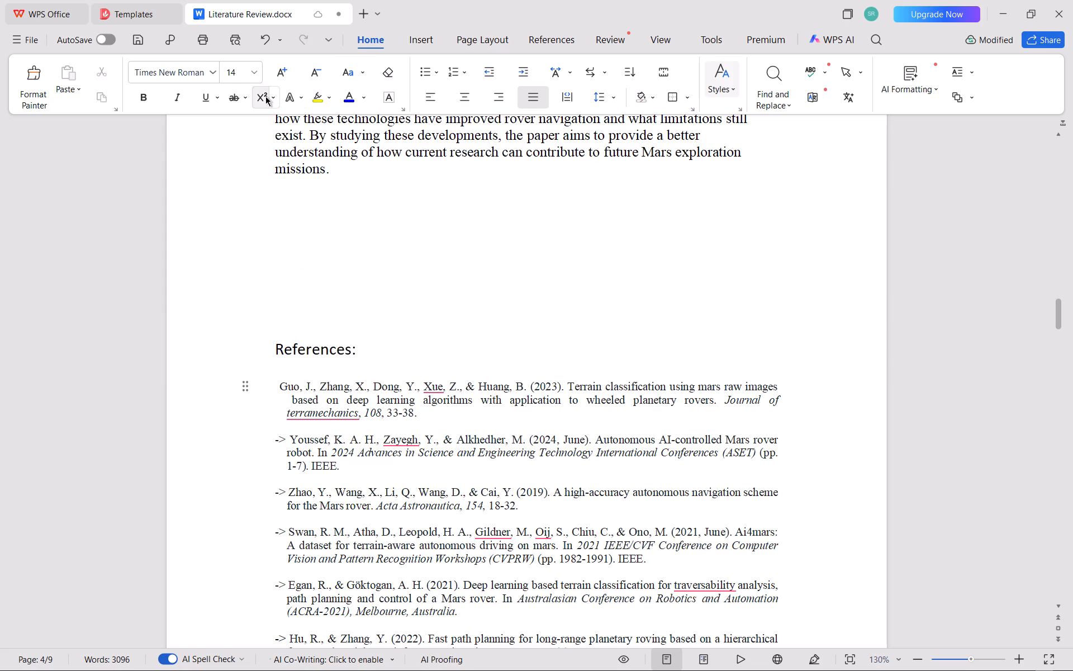
Set the font size at the start of the first reference entry to 9.5.
click(239, 72)
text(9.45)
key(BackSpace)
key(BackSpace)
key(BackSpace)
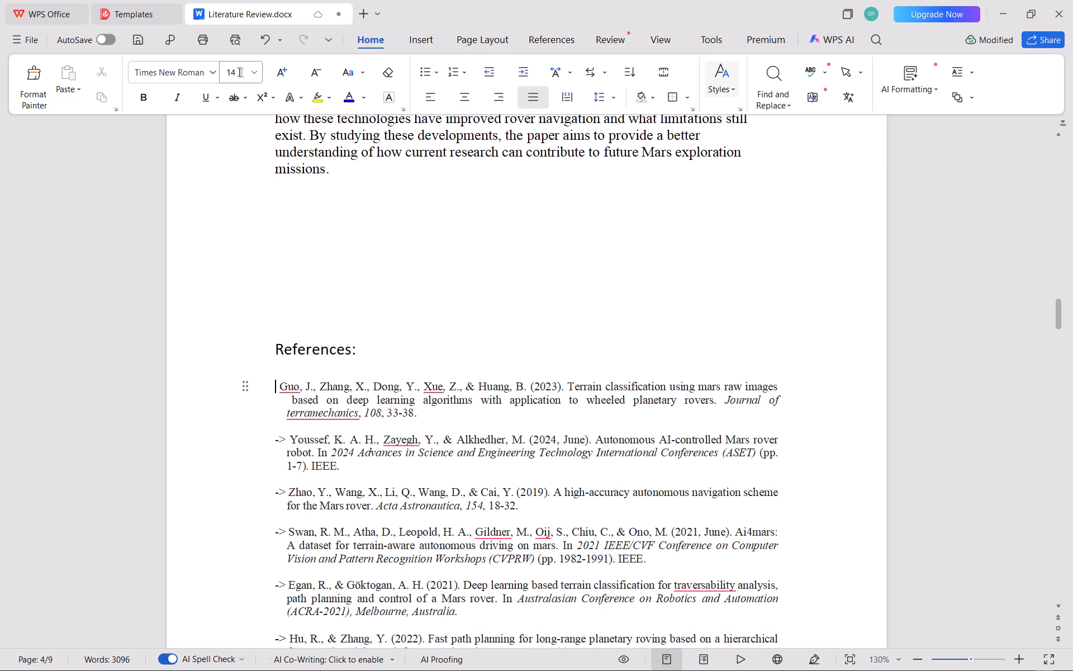
click(231, 73)
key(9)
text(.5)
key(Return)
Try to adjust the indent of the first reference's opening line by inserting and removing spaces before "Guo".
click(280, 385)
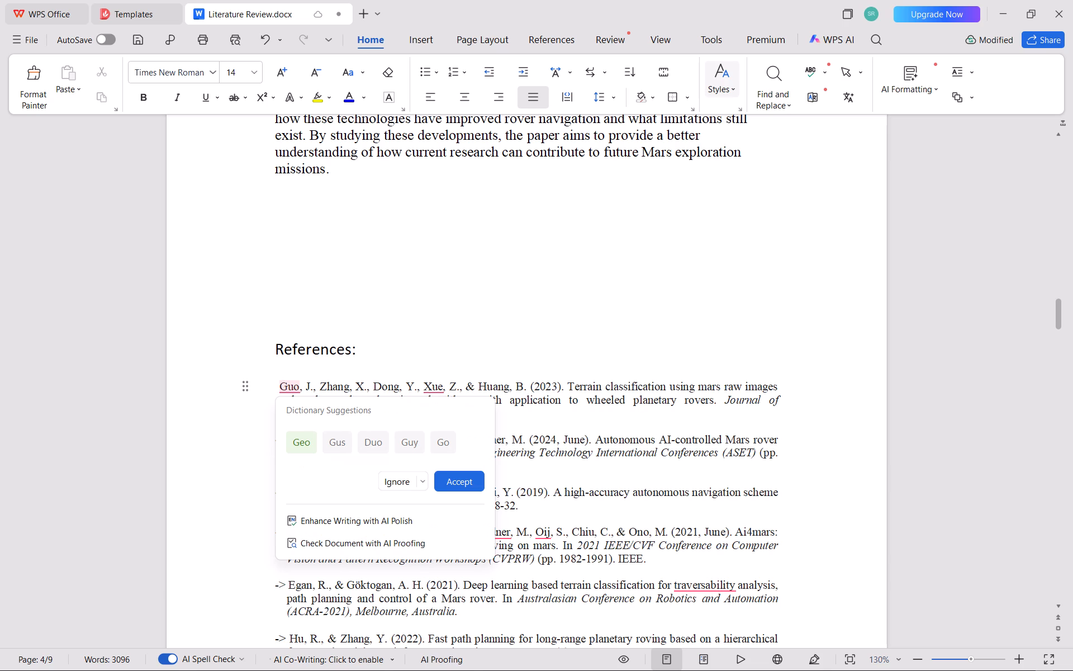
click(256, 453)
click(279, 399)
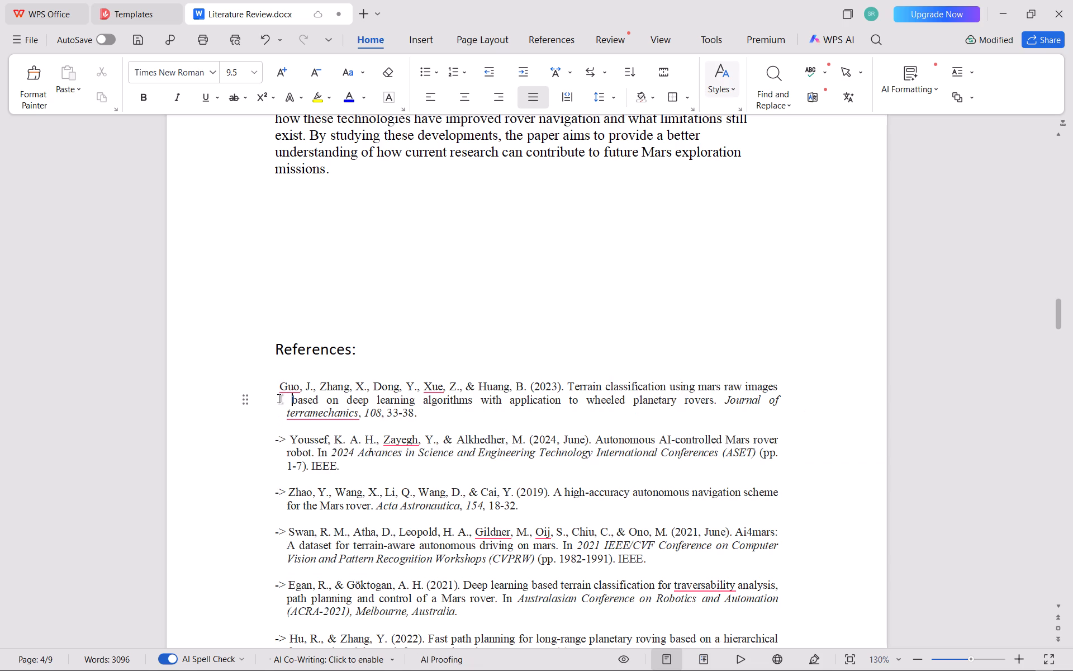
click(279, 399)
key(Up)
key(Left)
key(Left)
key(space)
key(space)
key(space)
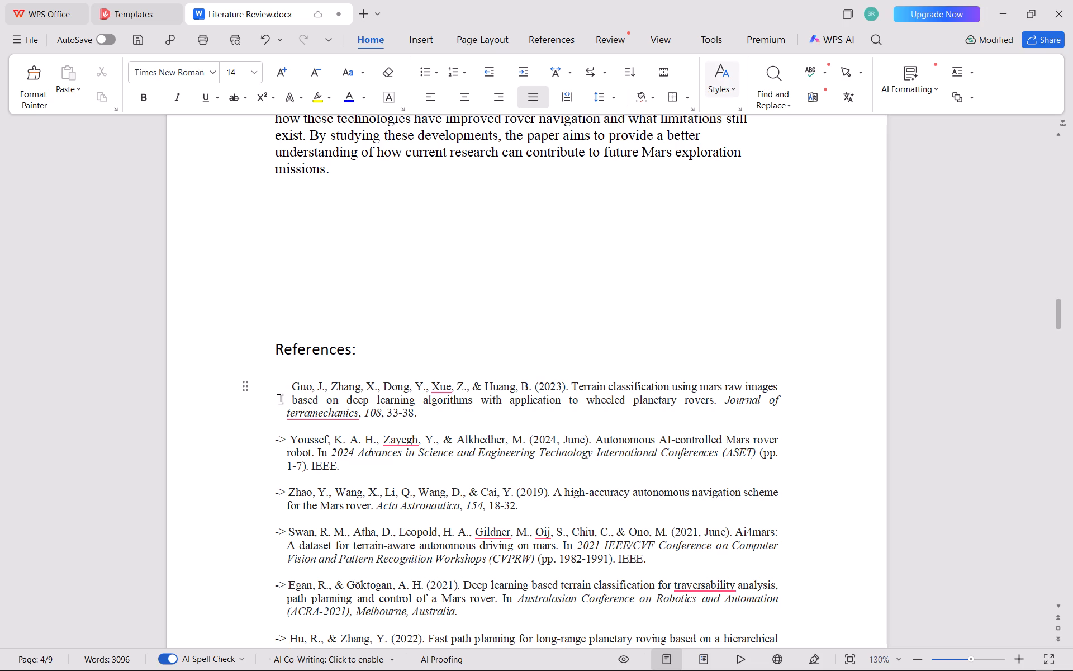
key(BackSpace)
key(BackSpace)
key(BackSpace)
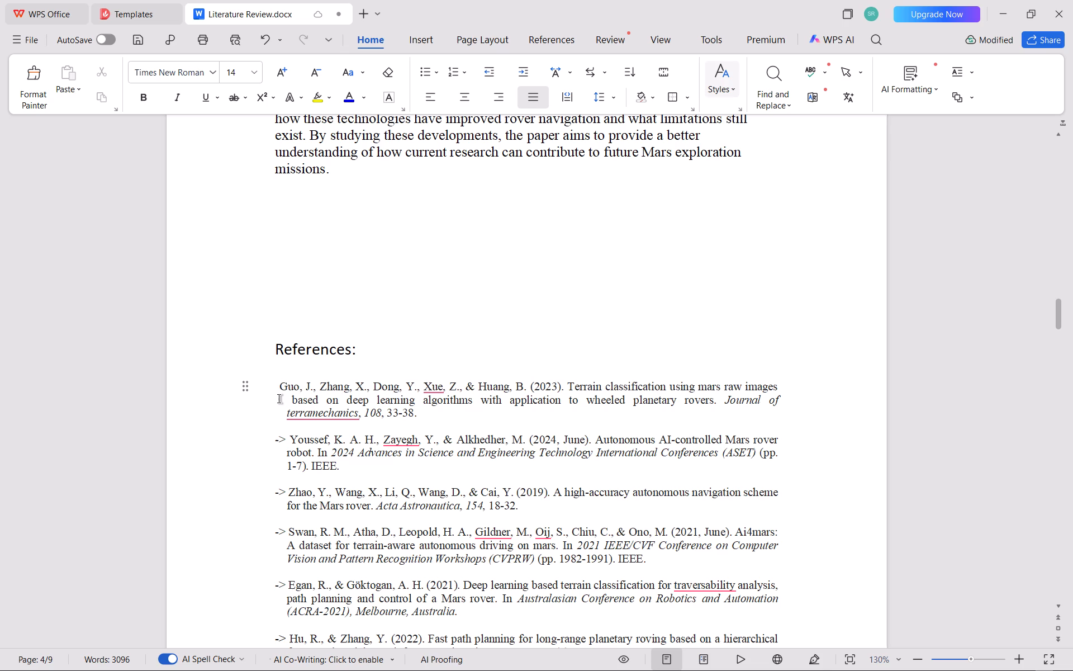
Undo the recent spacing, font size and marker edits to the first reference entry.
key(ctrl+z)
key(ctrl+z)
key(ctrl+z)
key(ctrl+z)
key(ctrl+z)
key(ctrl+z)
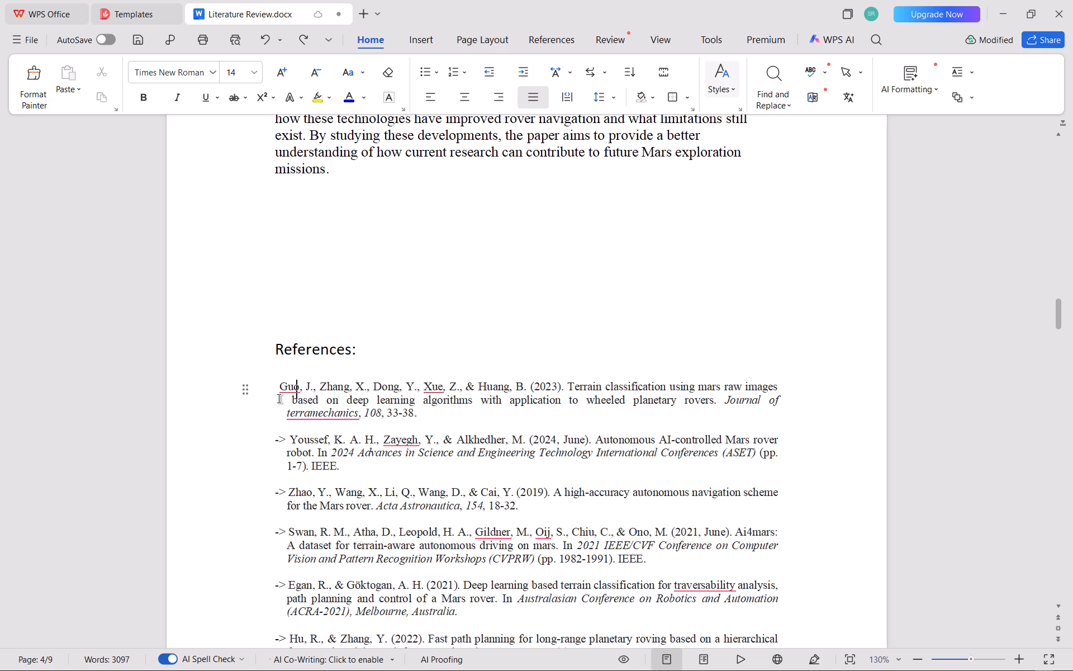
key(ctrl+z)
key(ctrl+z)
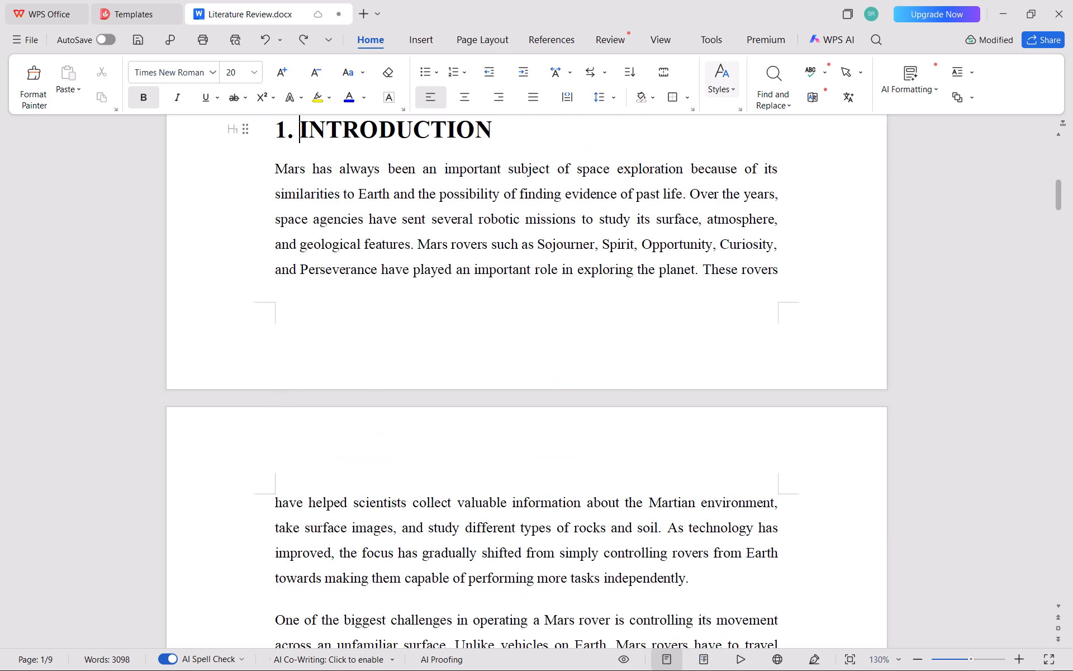
Look over the INTRODUCTION text and the 1.1 and 1.2 subsections.
scroll(279, 399, down, 4)
scroll(279, 399, up, 1)
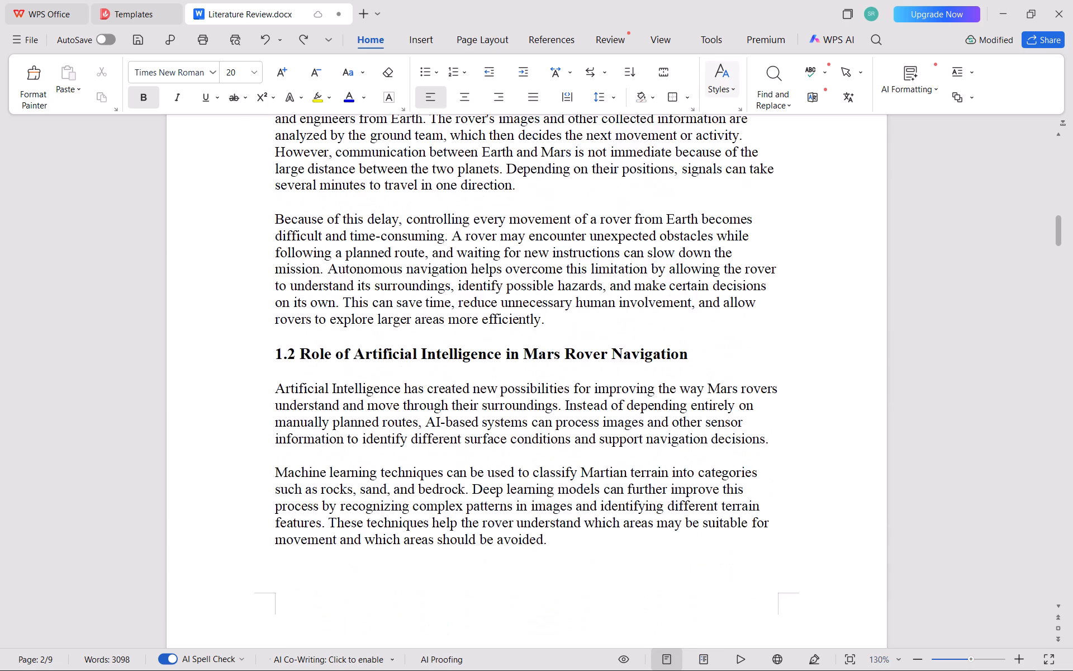
scroll(279, 399, up, 2)
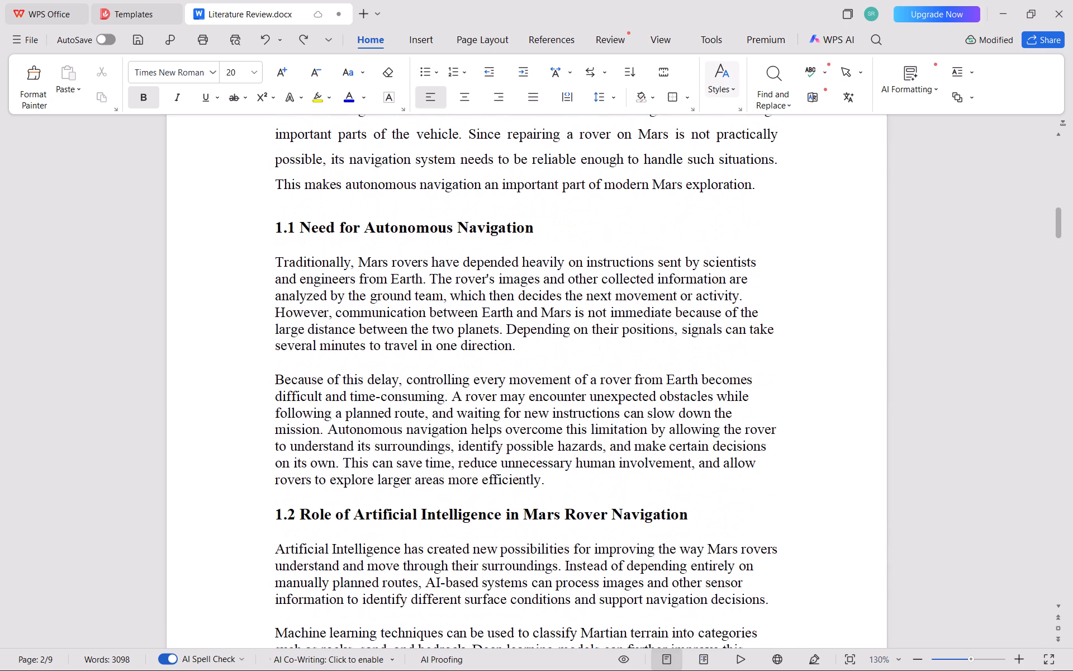
scroll(276, 369, up, 2)
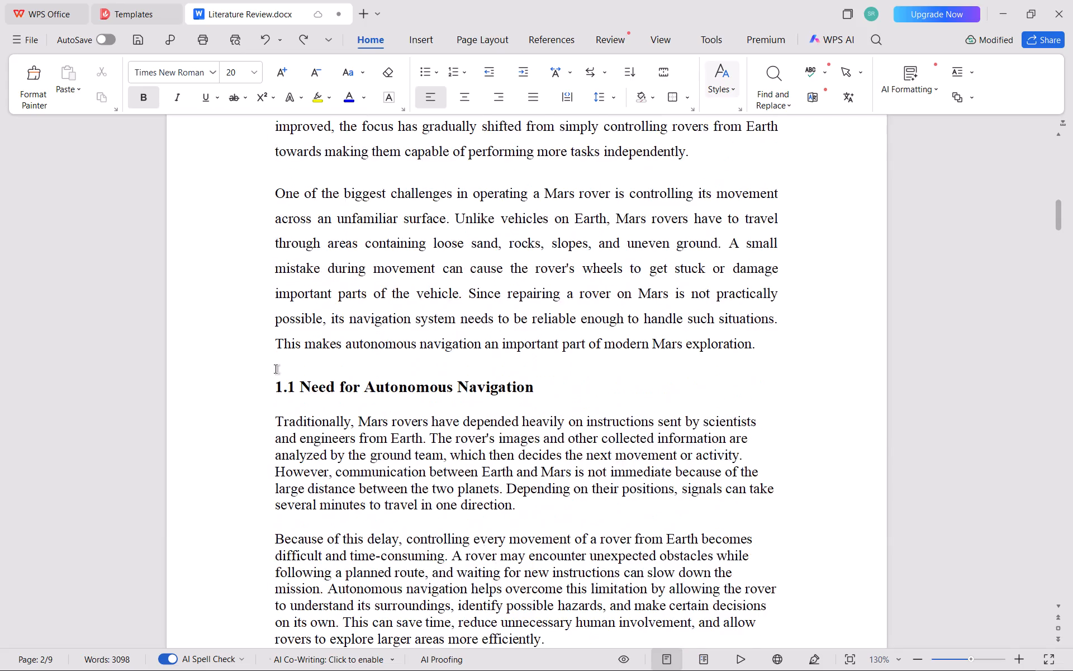
scroll(276, 369, up, 3)
scroll(276, 369, down, 2)
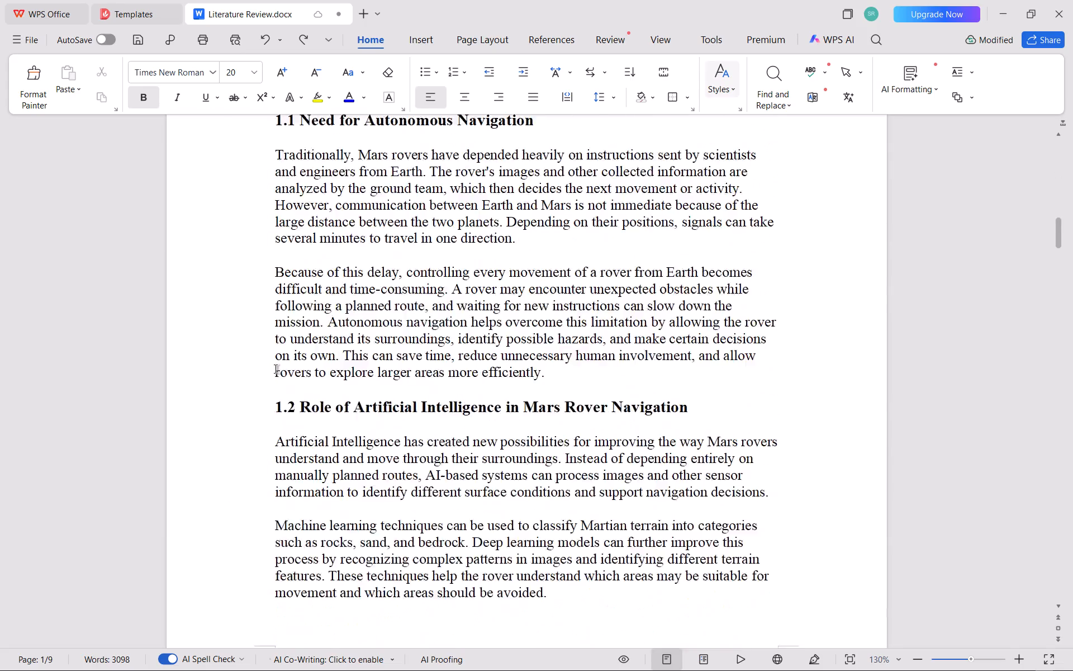
Replace the "->" markers of the first two entries in the References list with [1] and [2].
scroll(276, 369, down, 7)
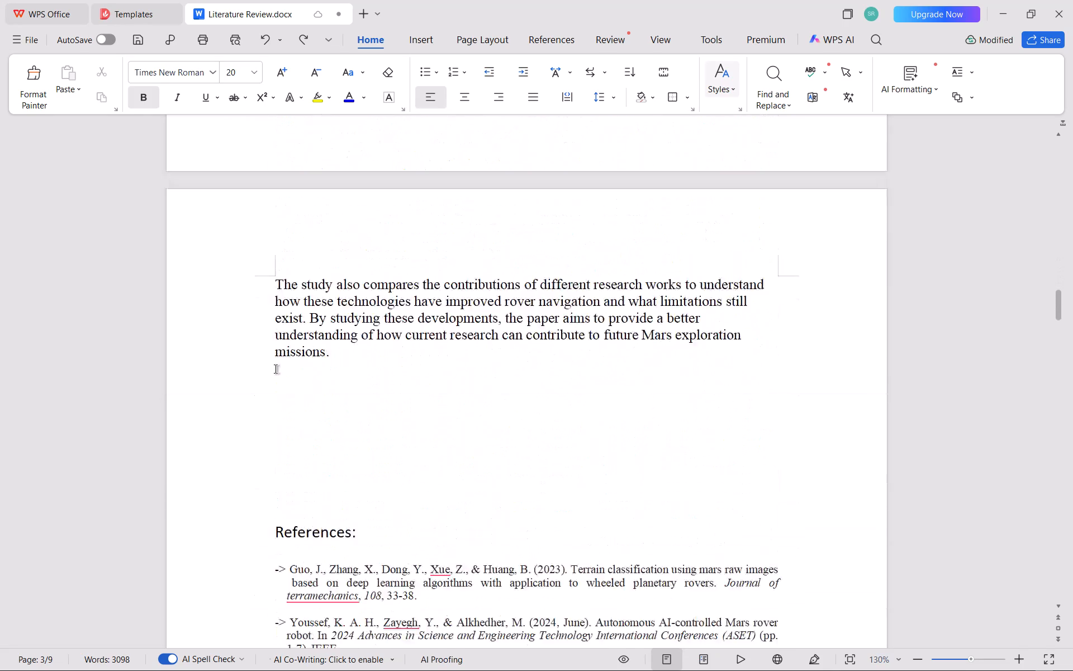
scroll(276, 369, down, 1)
scroll(276, 369, up, 1)
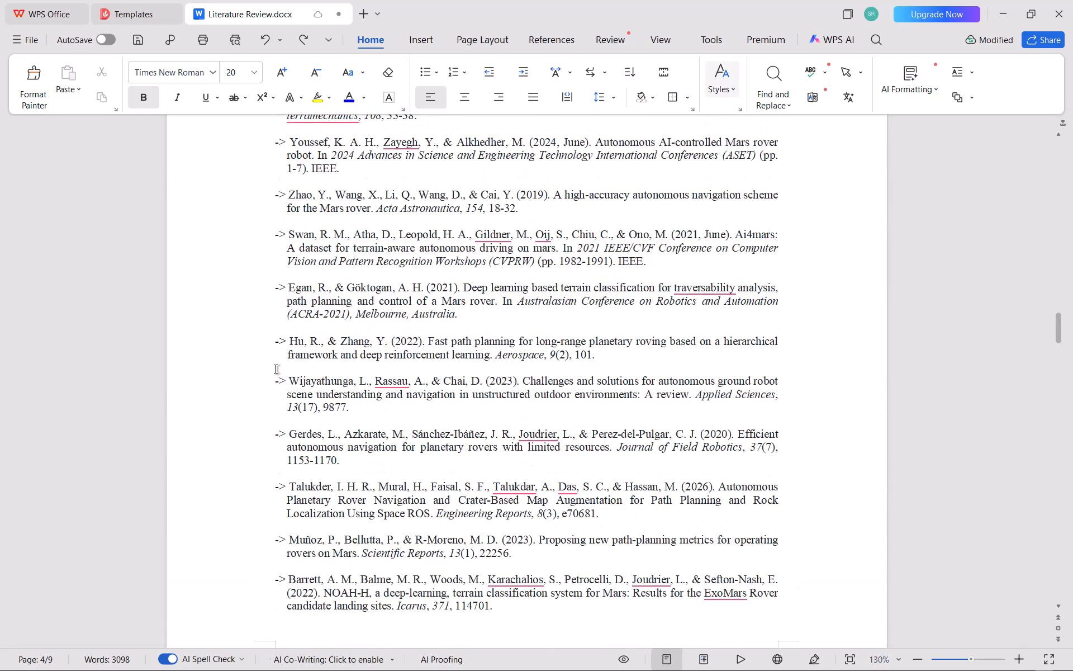
scroll(276, 369, up, 1)
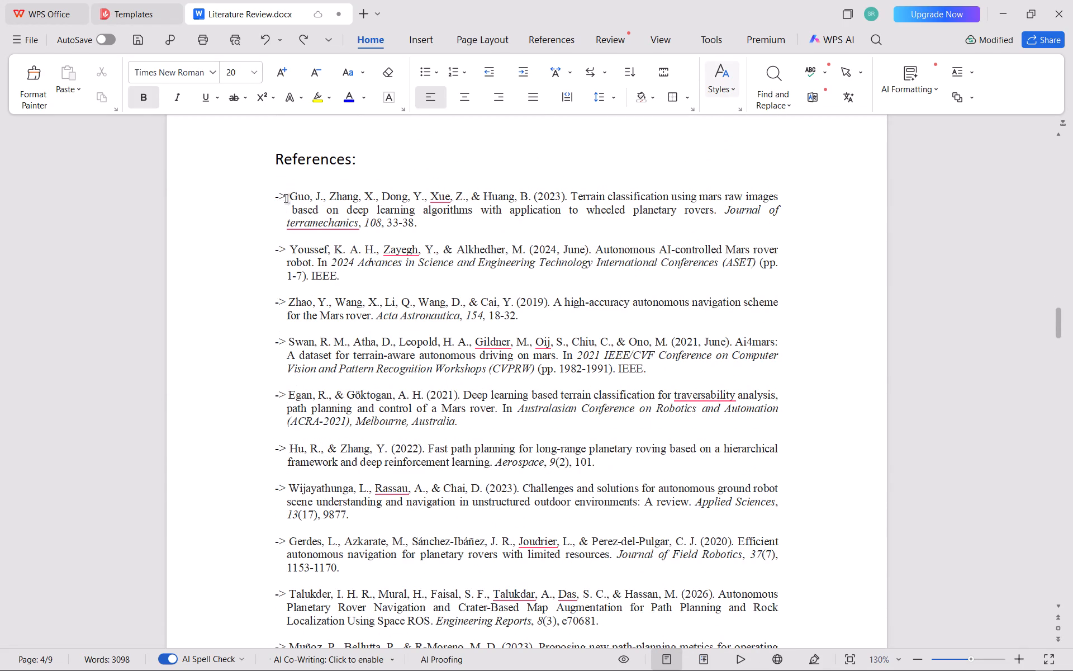
drag(286, 199, 270, 199)
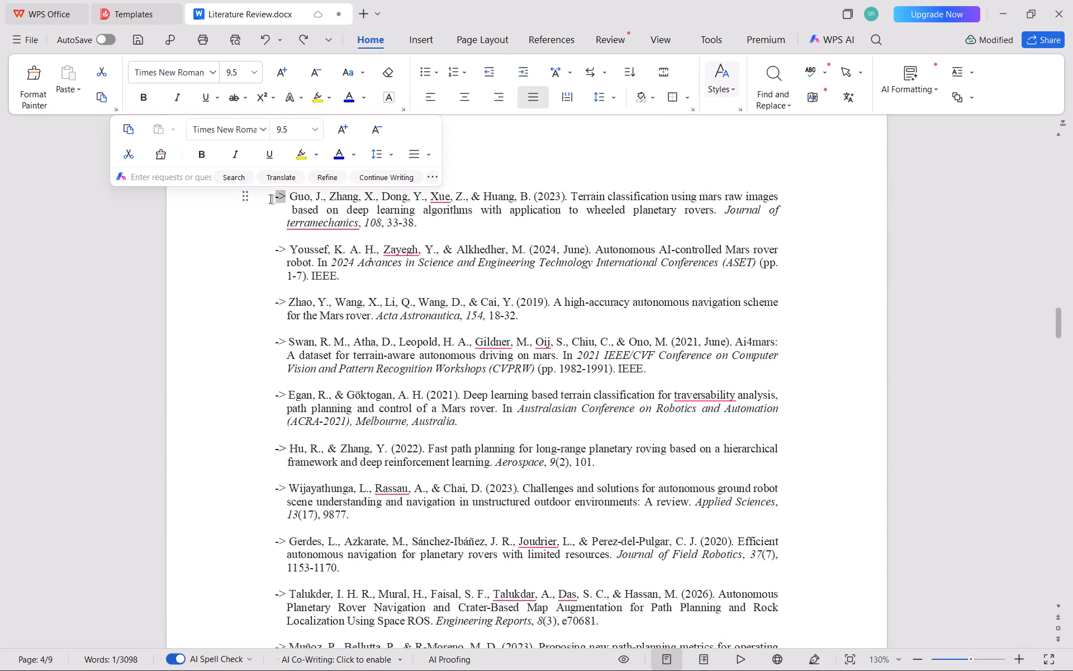
text([1])
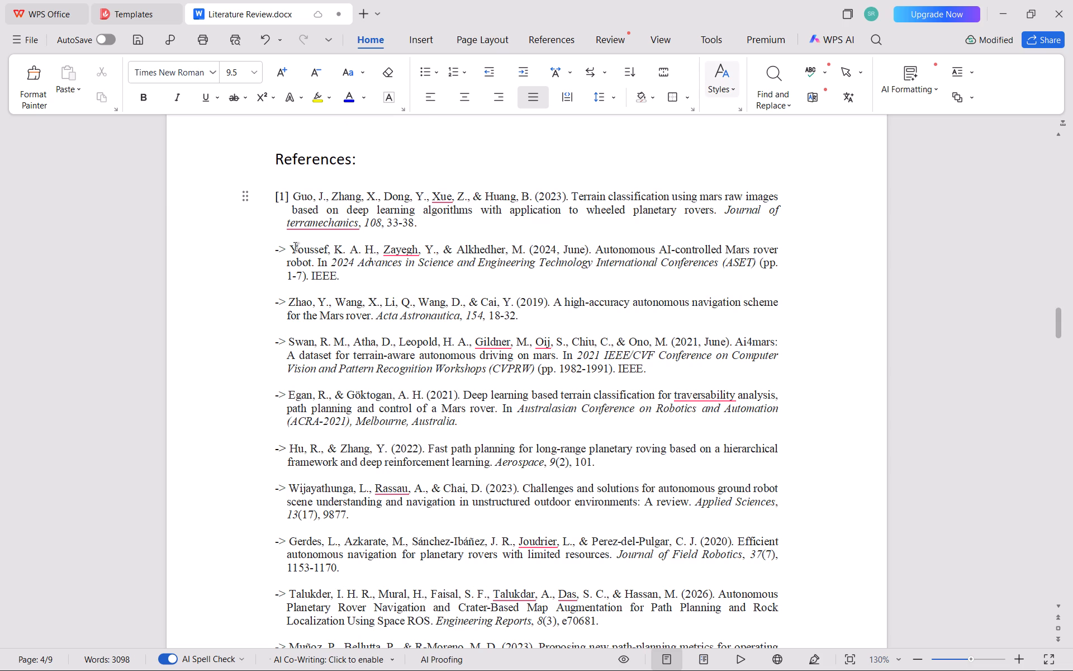
drag(286, 247, 271, 247)
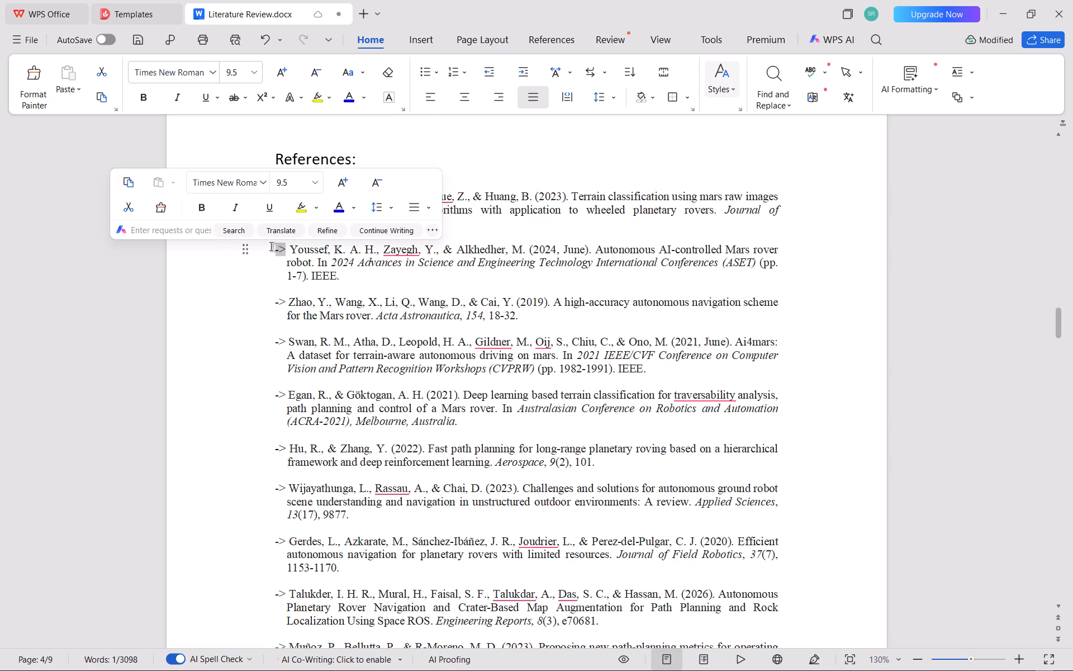
text([2])
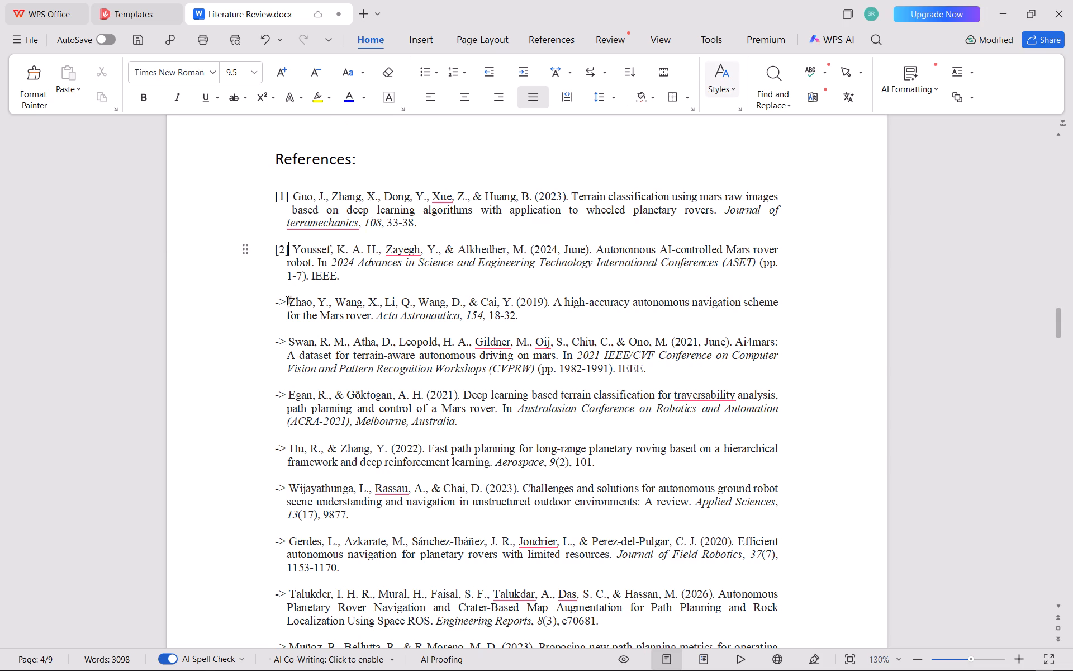
Replace the "->" markers of the third and fourth references (Zhao 2019, Swan 2021) with [3] and [4].
drag(284, 300, 274, 303)
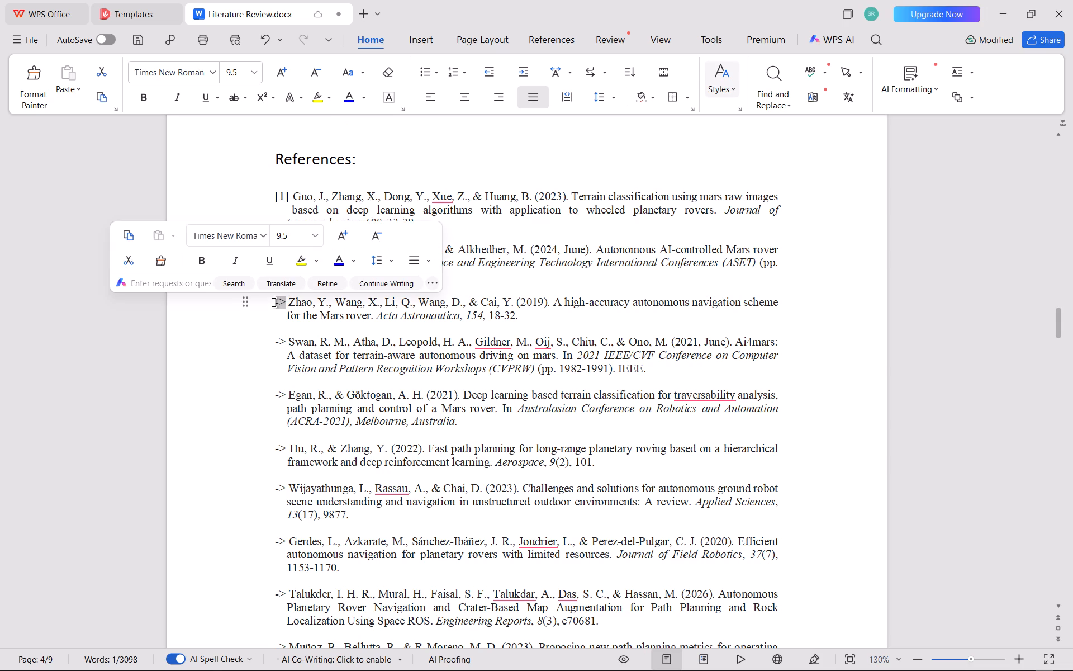
text(3[)
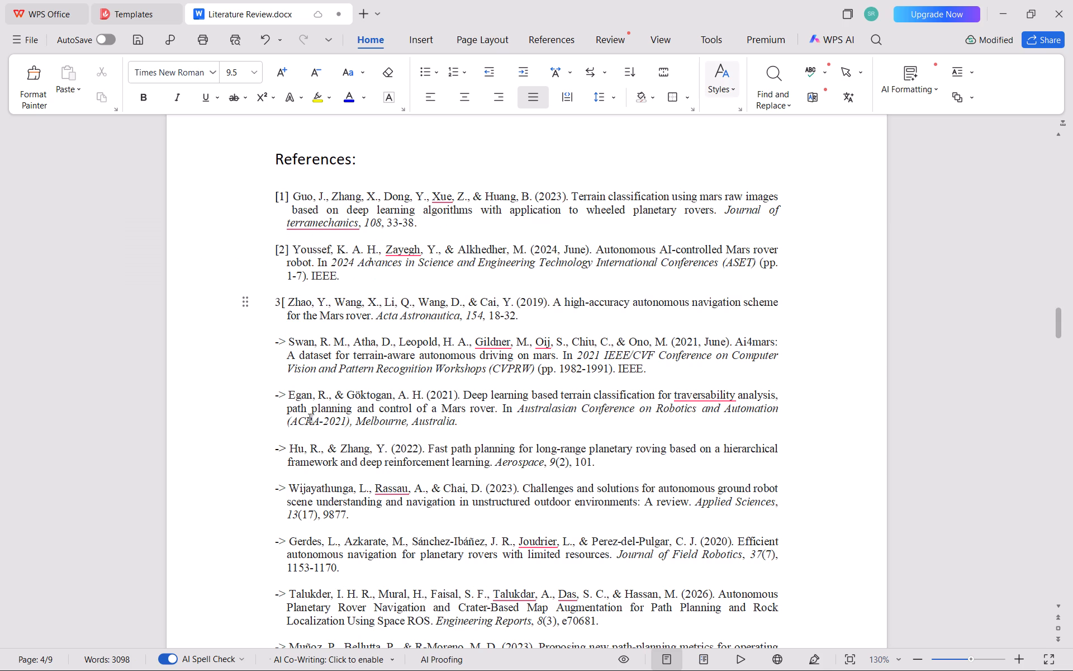
key(BackSpace)
key(BackSpace)
text([3])
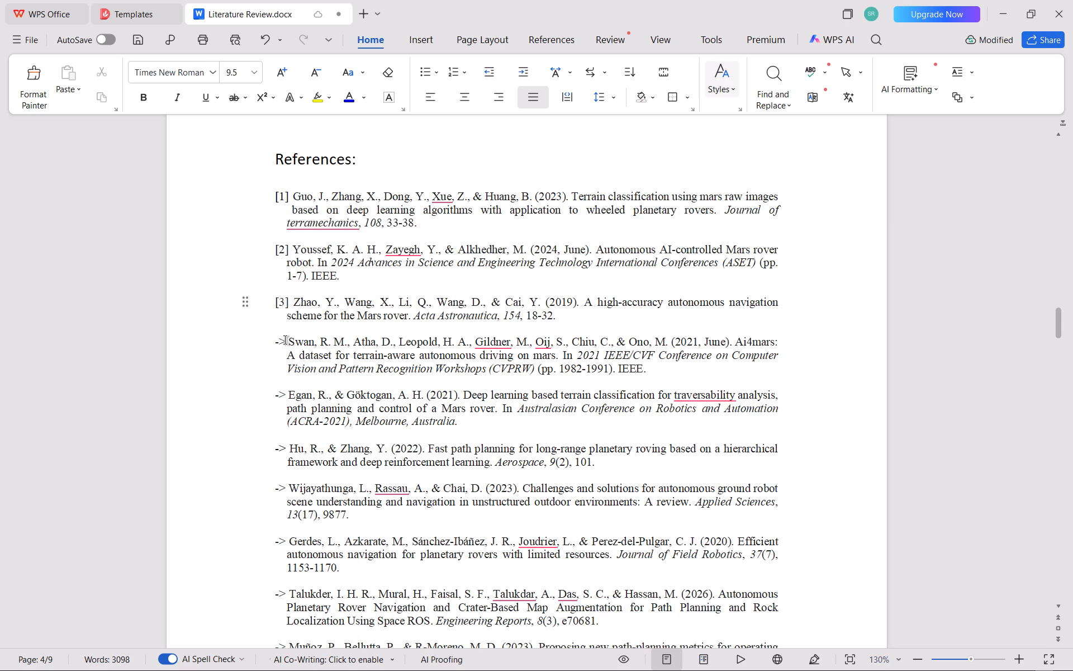
drag(285, 340, 272, 340)
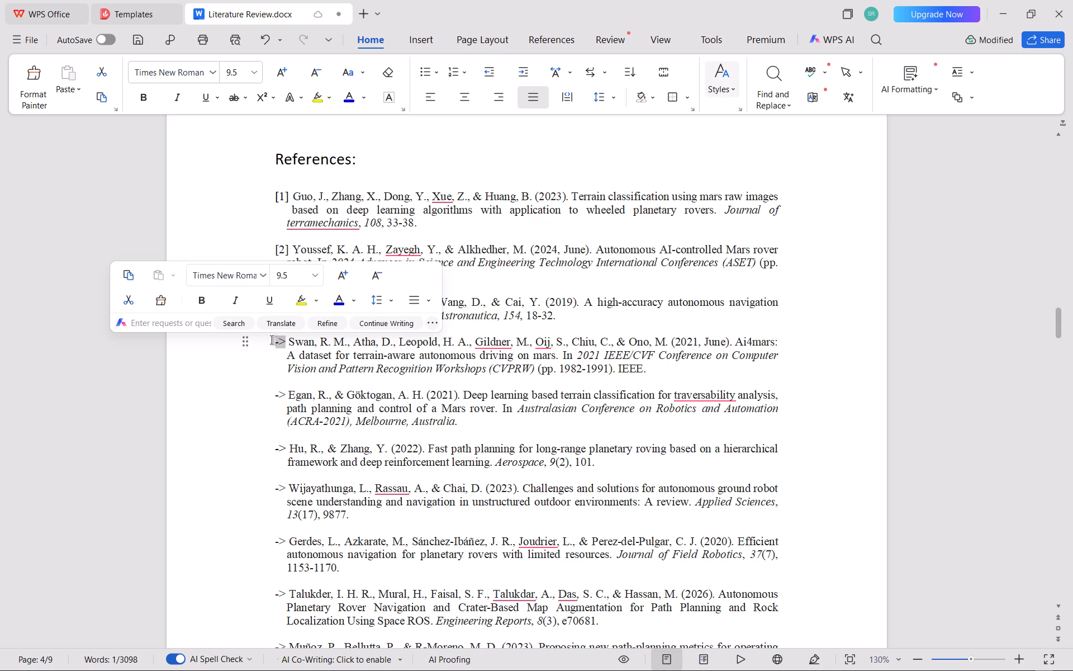
text([4])
Replace the "->" markers of the fifth and sixth references (Egan 2021, Hu 2022) with [5] and [6].
scroll(272, 340, down, 1)
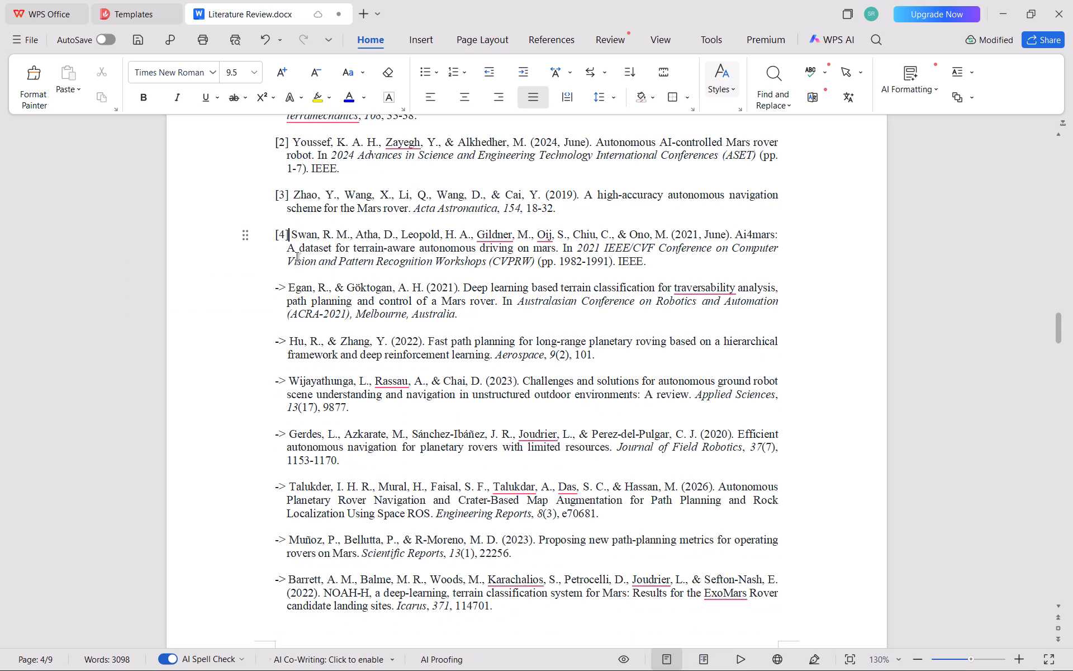
drag(286, 285, 273, 285)
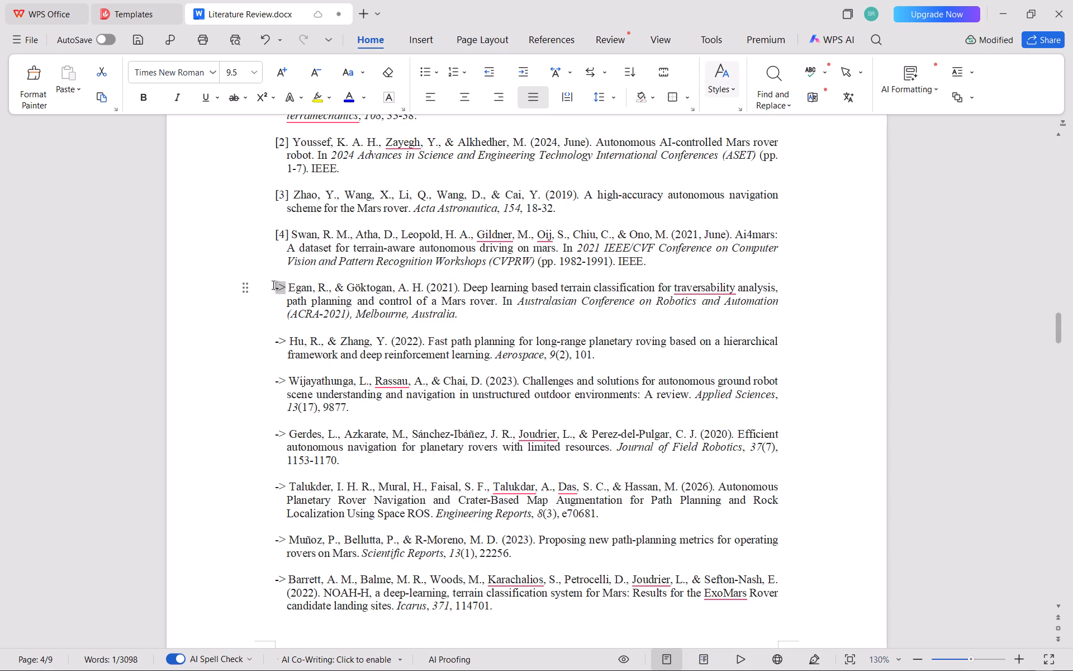
drag(273, 285, 272, 289)
text([5[)
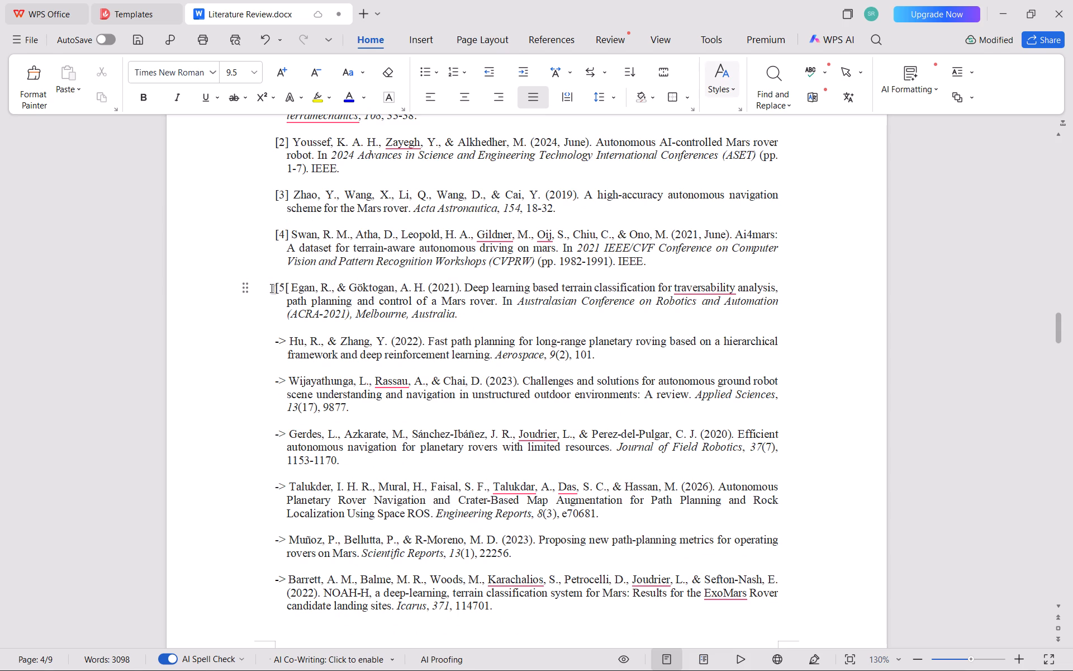
key(BackSpace)
key(bracketright)
drag(284, 341, 269, 341)
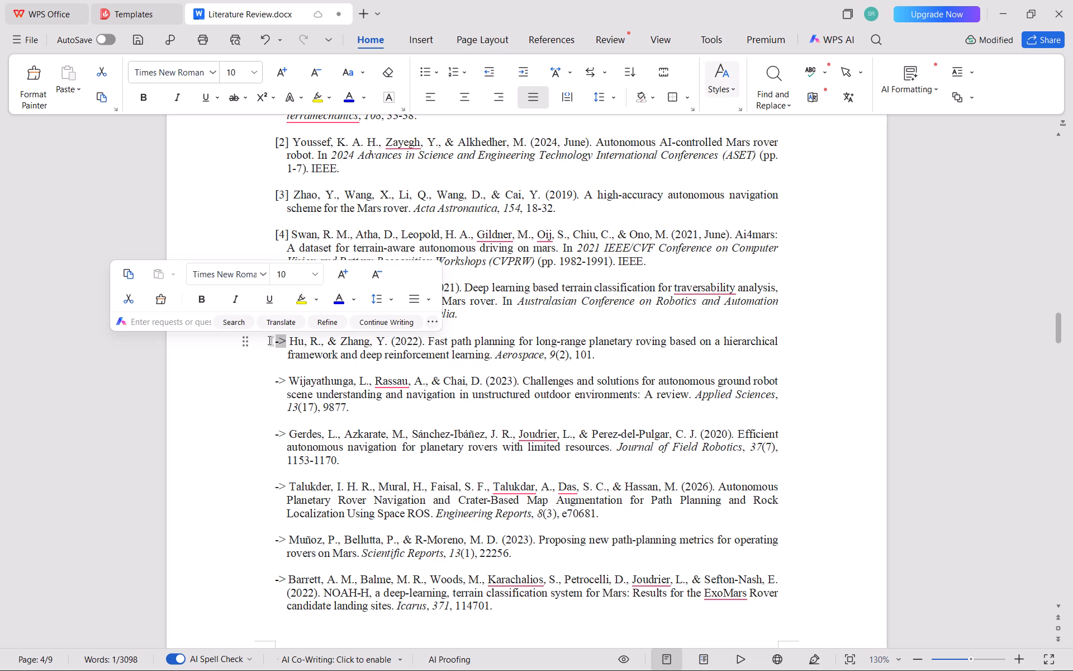
text([6)
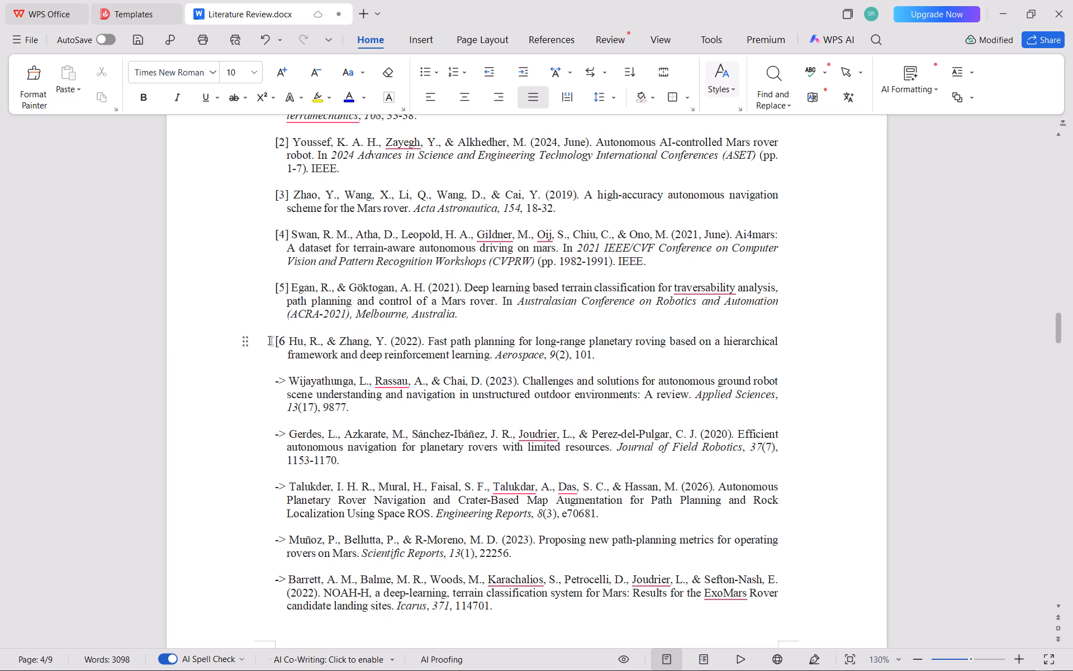
key(bracketright)
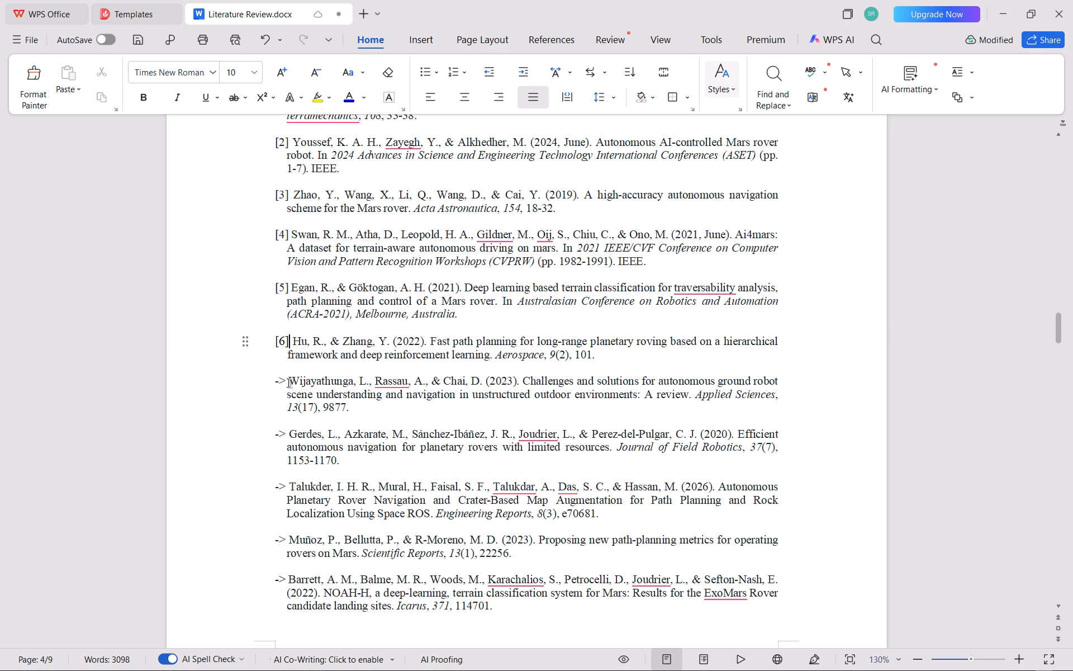
Replace the "->" markers of the Wijayathunga 2023, Gerdes 2020 and Talukder 2026 references with [7], [8] and [9].
drag(283, 380, 270, 380)
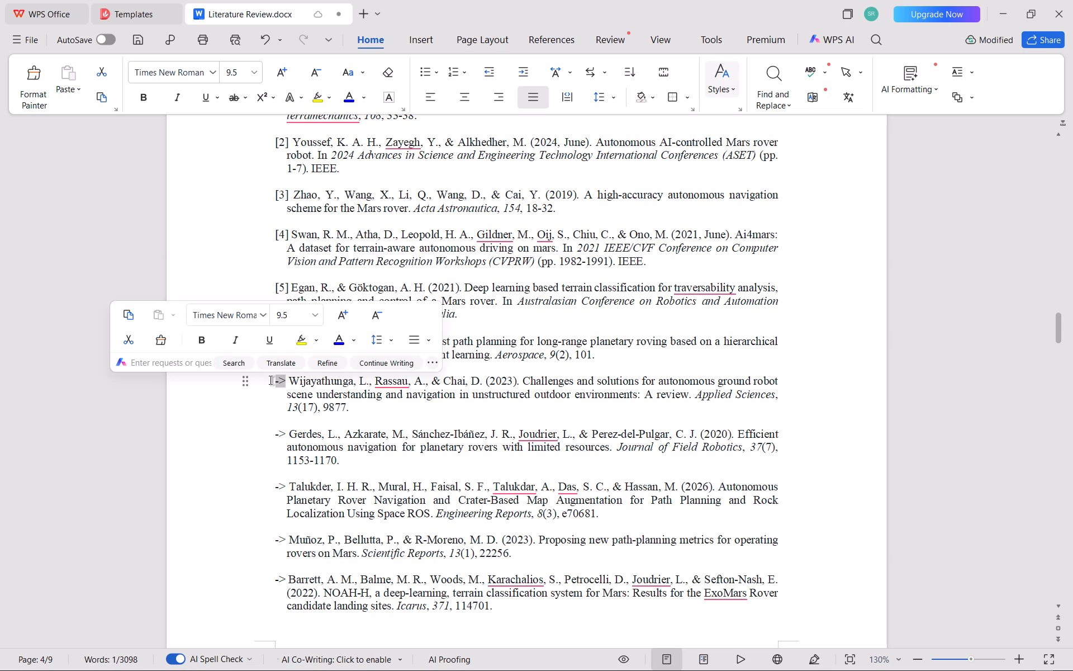
text([7])
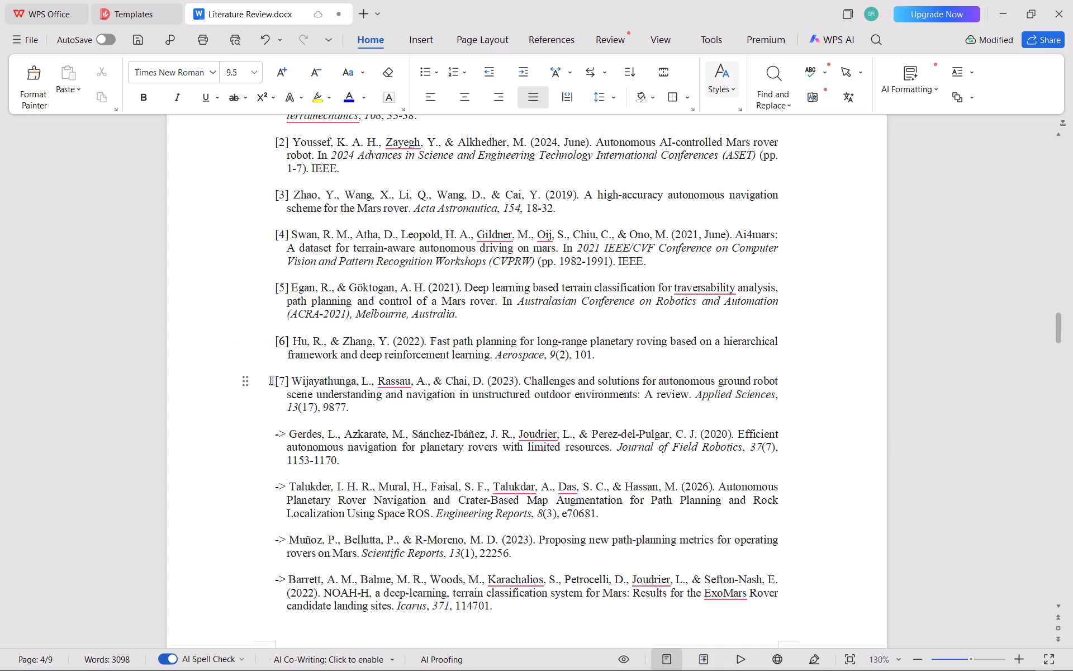
scroll(270, 380, down, 1)
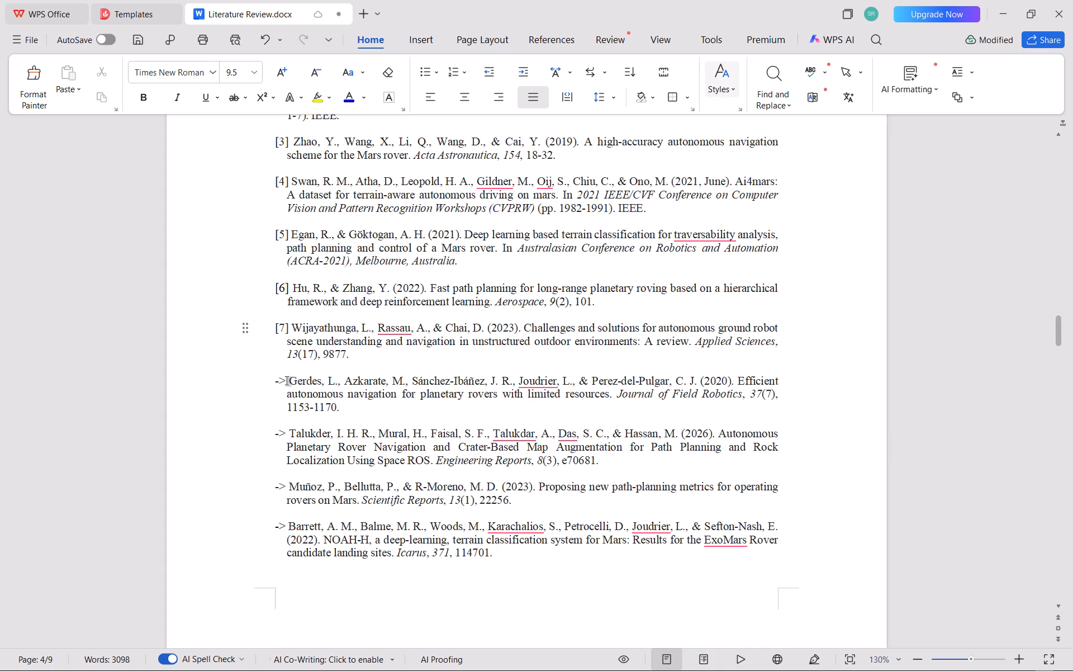
drag(286, 380, 272, 377)
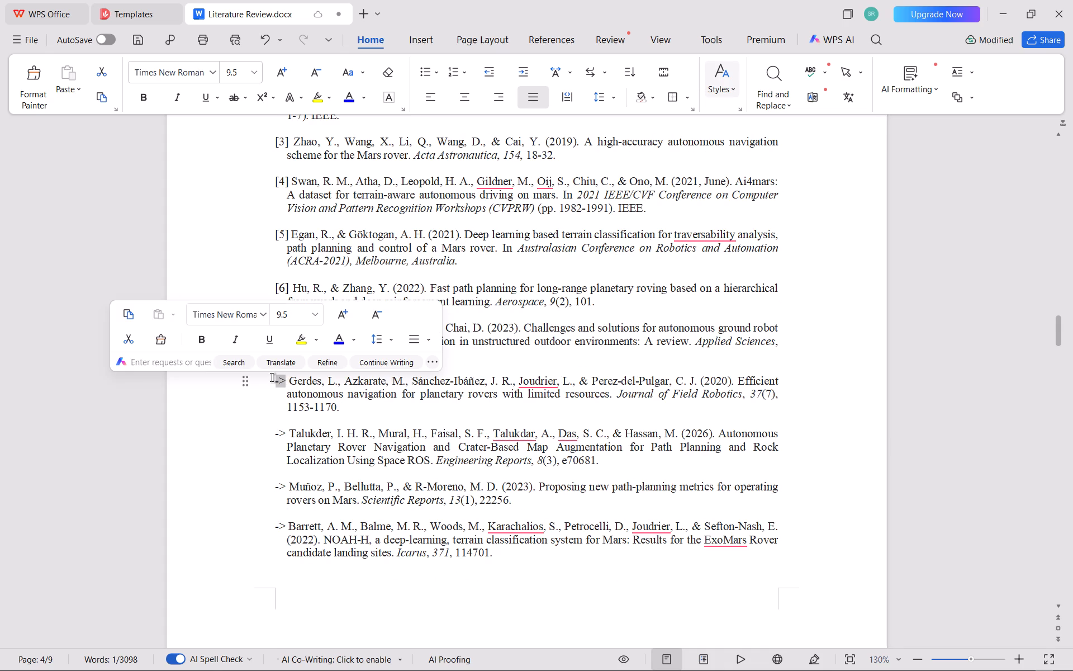
text([8])
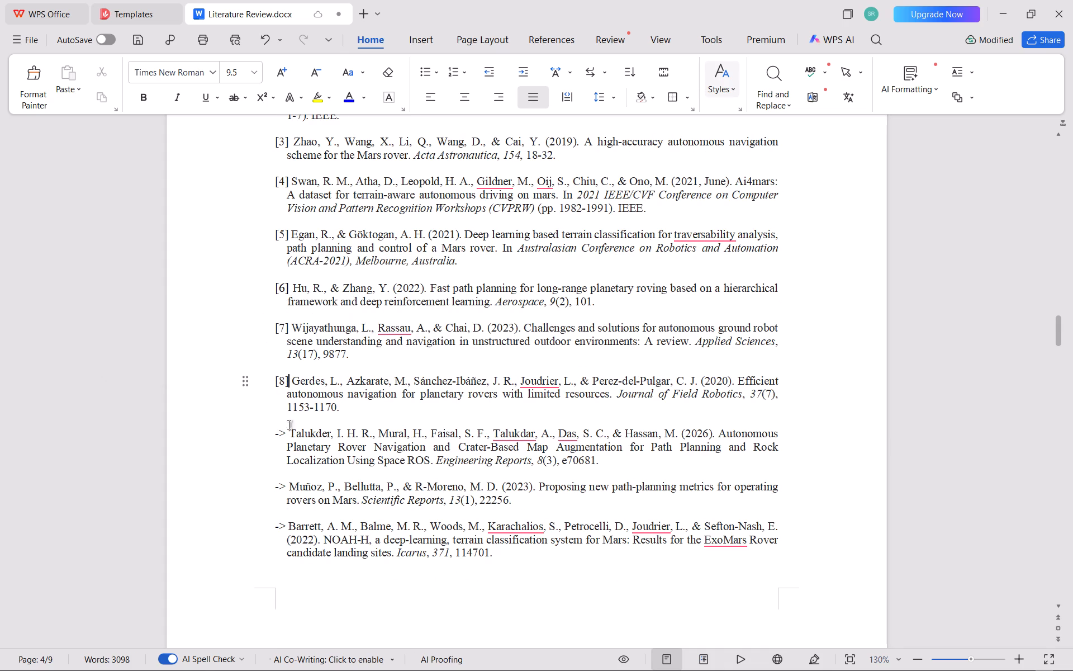
drag(283, 431, 273, 432)
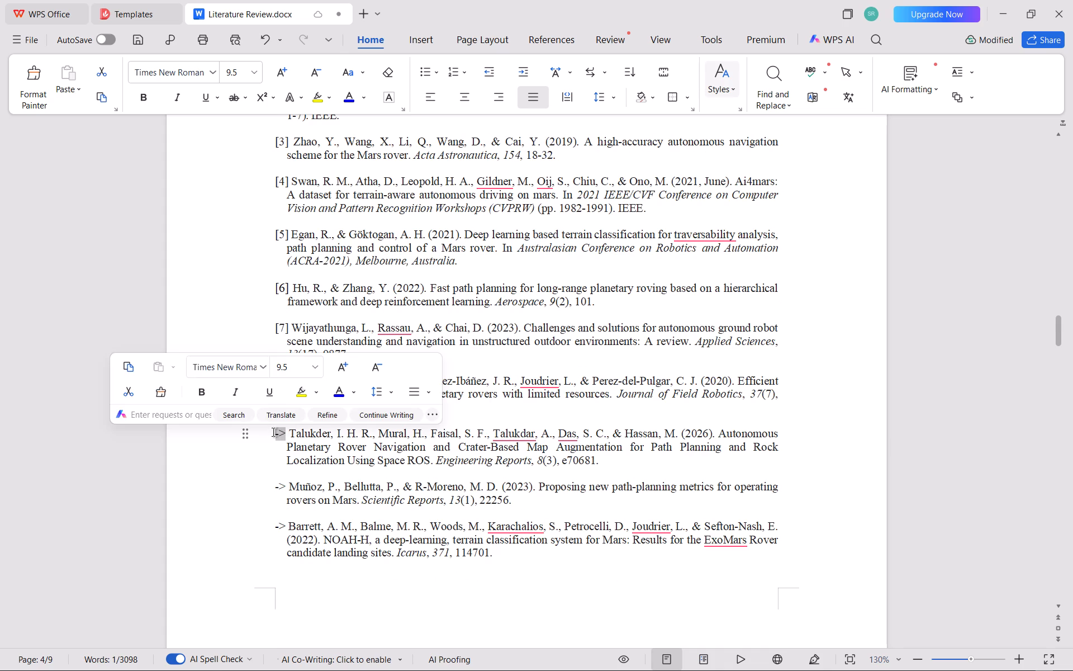
text([9])
Replace the "->" markers of the Muñoz 2023 and Barrett 2022 references with [10] and [11].
scroll(273, 432, down, 1)
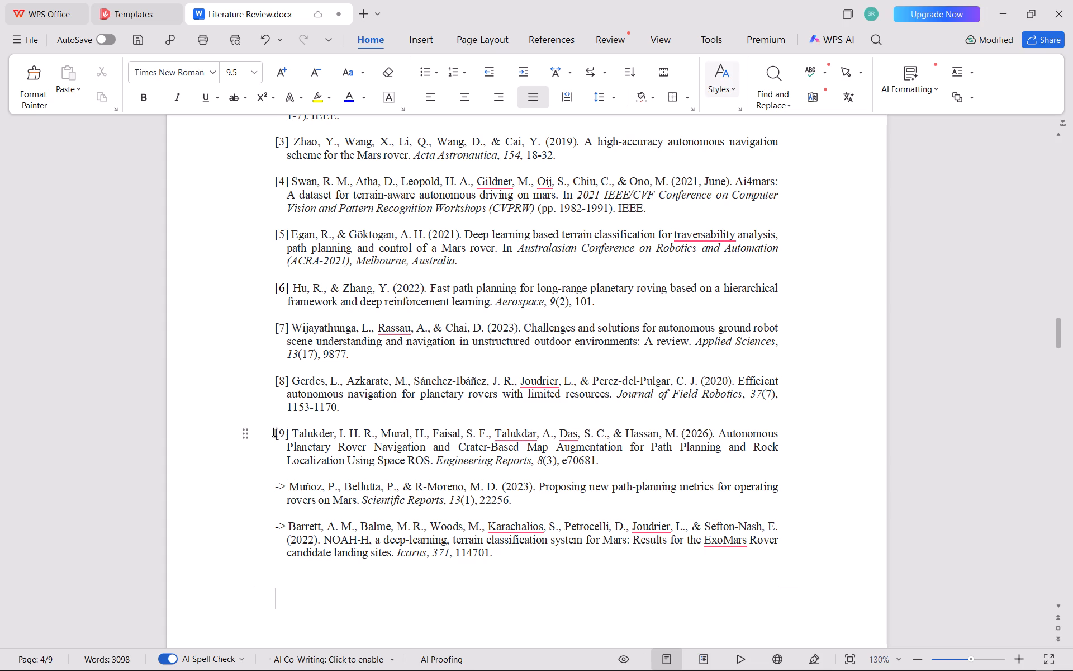
scroll(273, 432, down, 1)
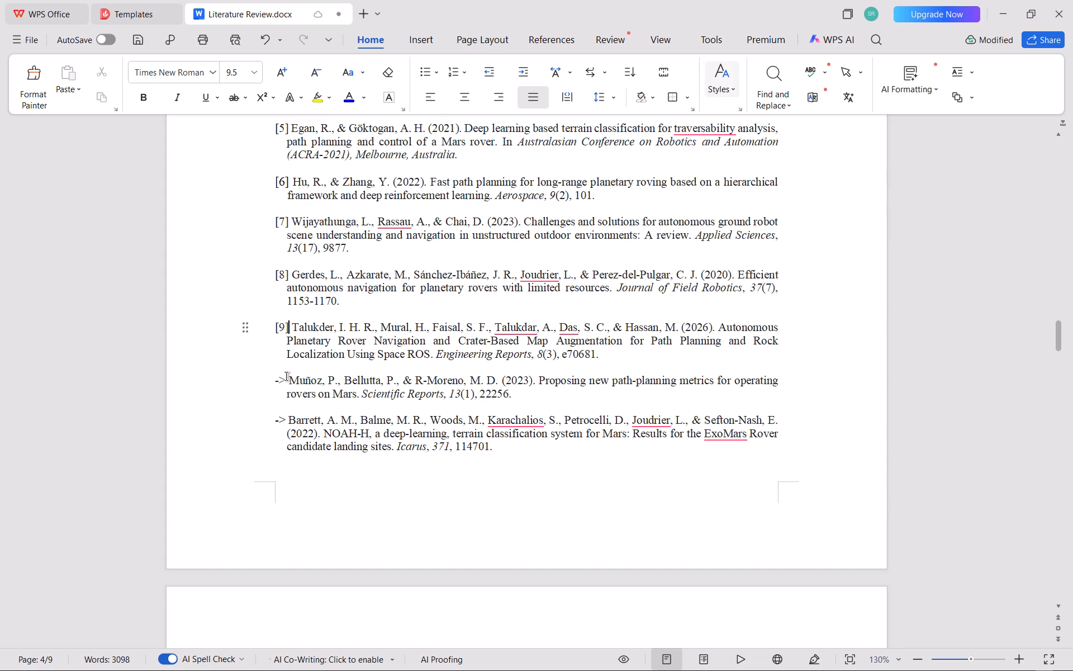
drag(283, 379, 272, 379)
text(10)
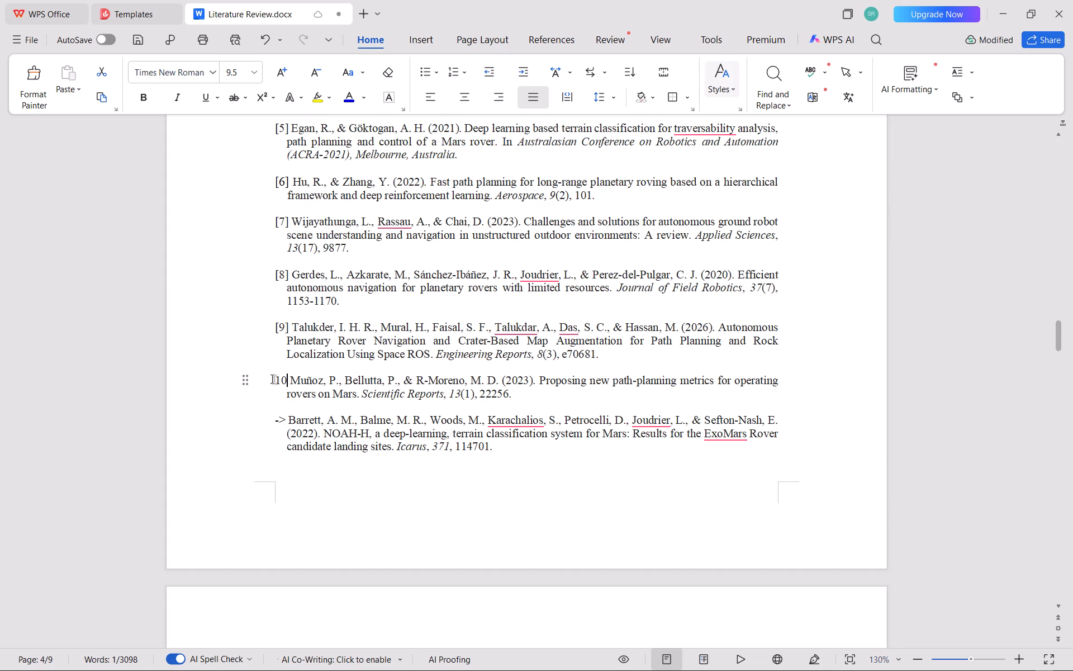
key(BackSpace)
key(BackSpace)
text([10[)
key(BackSpace)
key(bracketright)
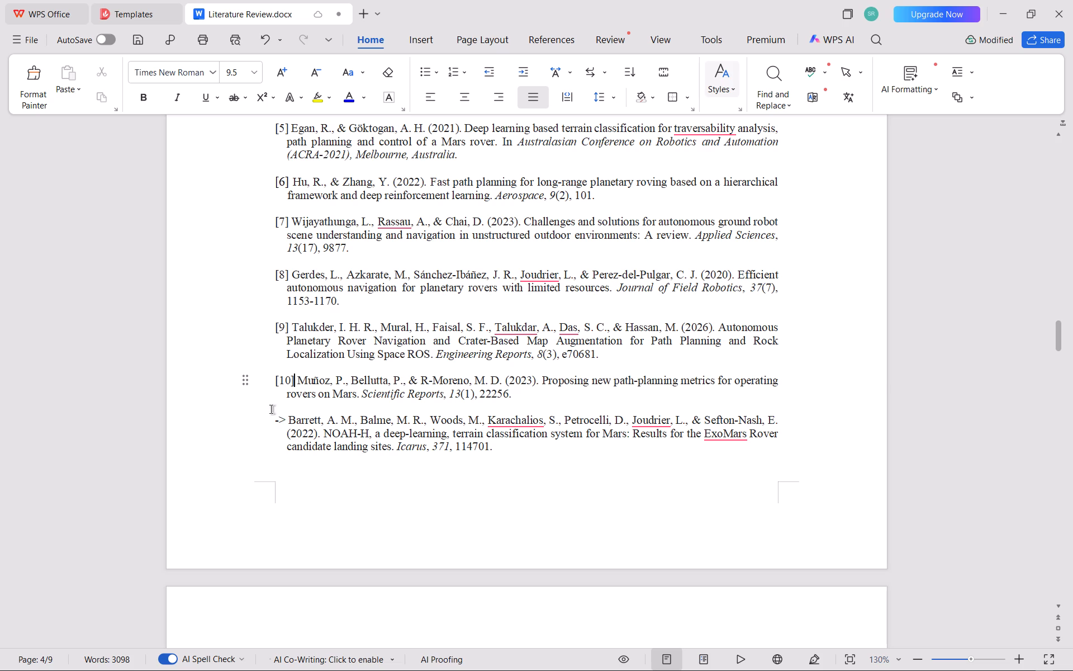
drag(286, 420, 267, 422)
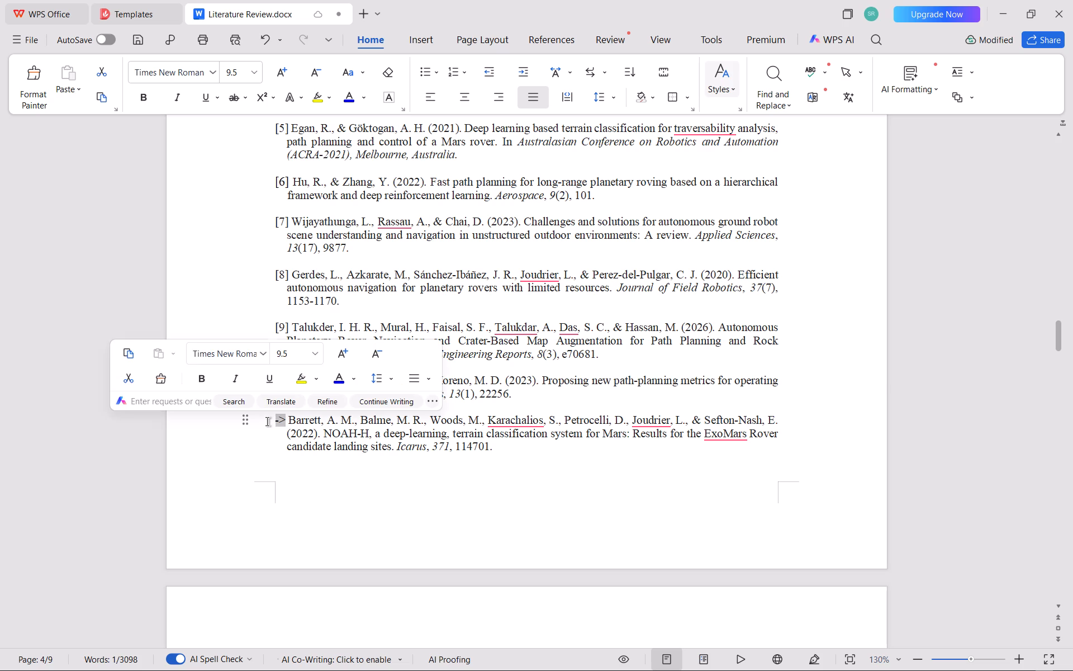
text([11])
Replace the "->" markers of the Lv 2022 and Dai 2022 references with [12] and [13].
scroll(267, 422, down, 1)
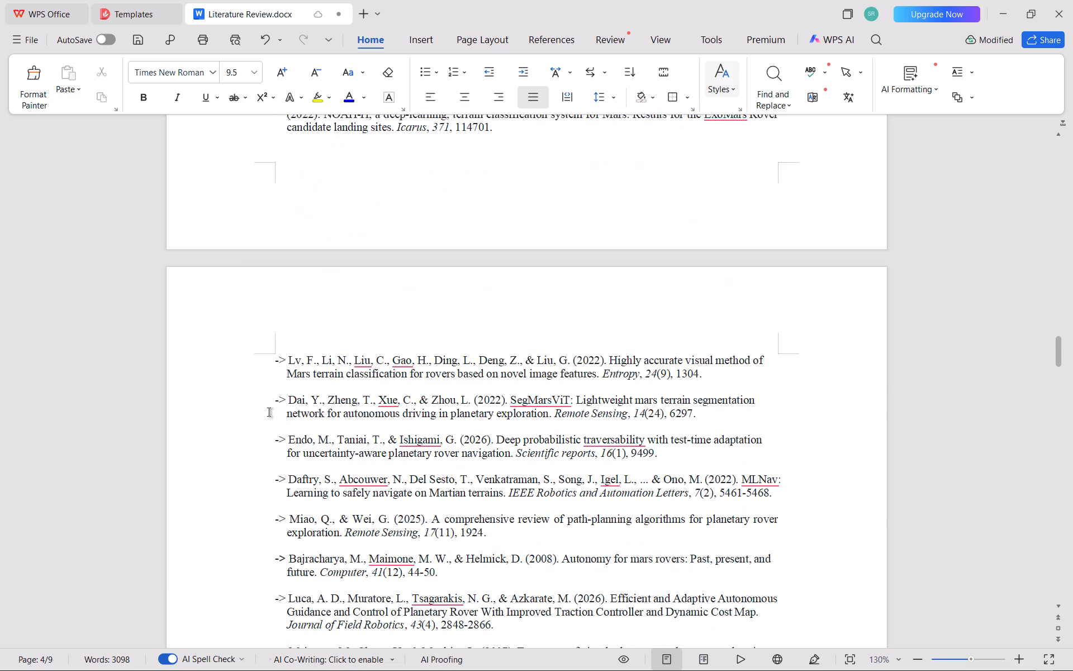
drag(284, 358, 273, 358)
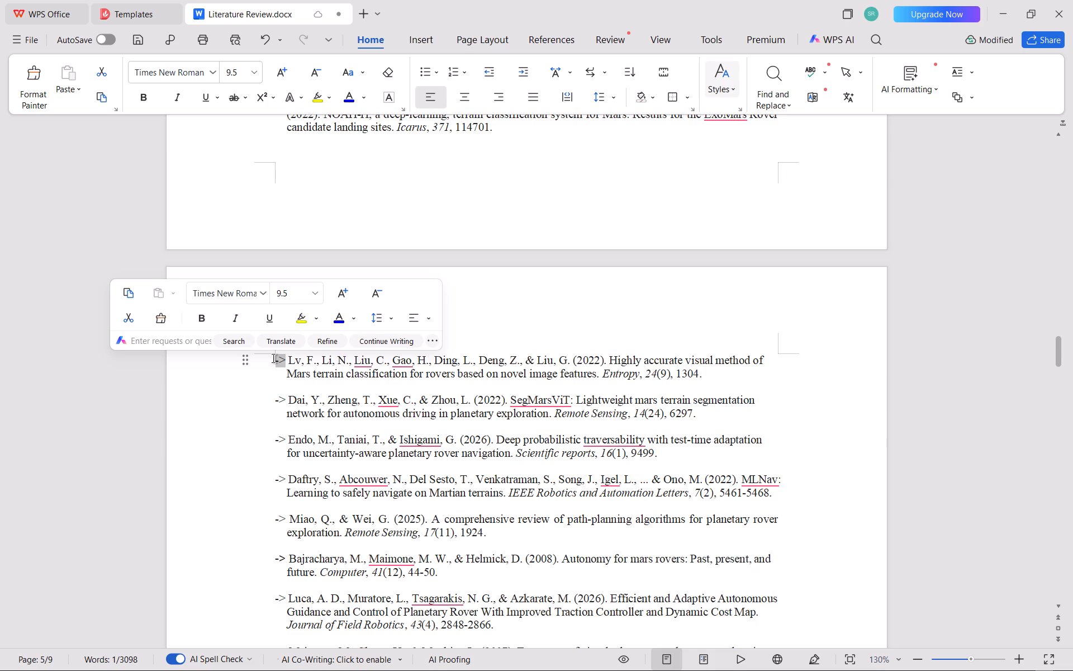
scroll(273, 358, up, 1)
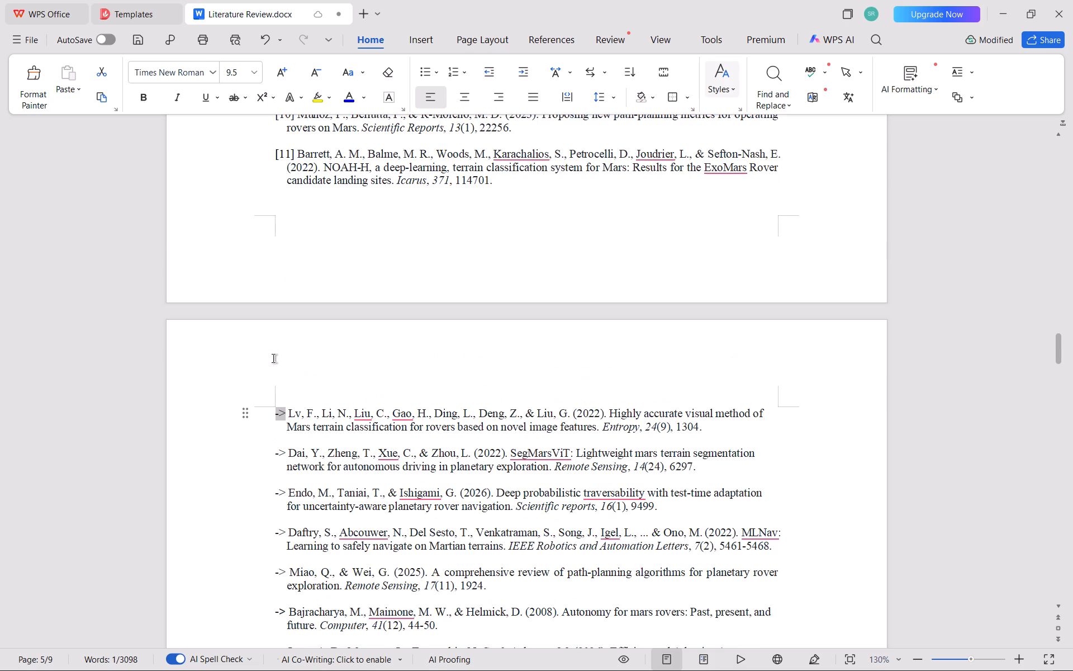
scroll(273, 358, up, 2)
text([12])
scroll(273, 358, down, 1)
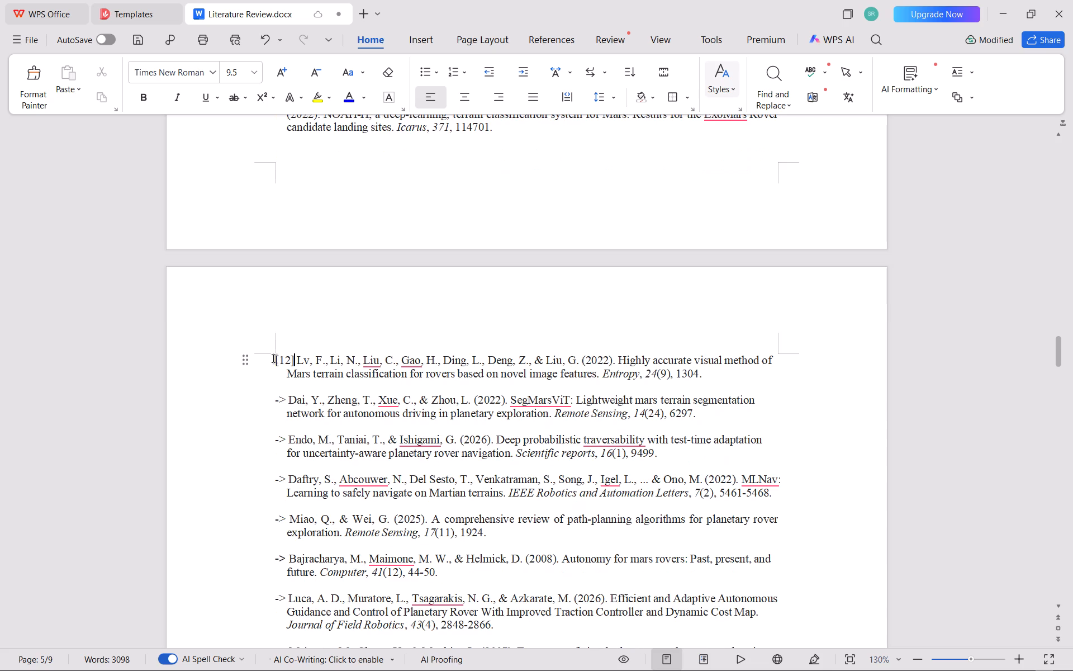
scroll(273, 358, down, 1)
drag(284, 398, 273, 398)
text([13])
Replace the "->" markers of the Endo 2026, Daftry 2022 and Miao 2025 references with [14], [15] and [16].
scroll(273, 398, down, 1)
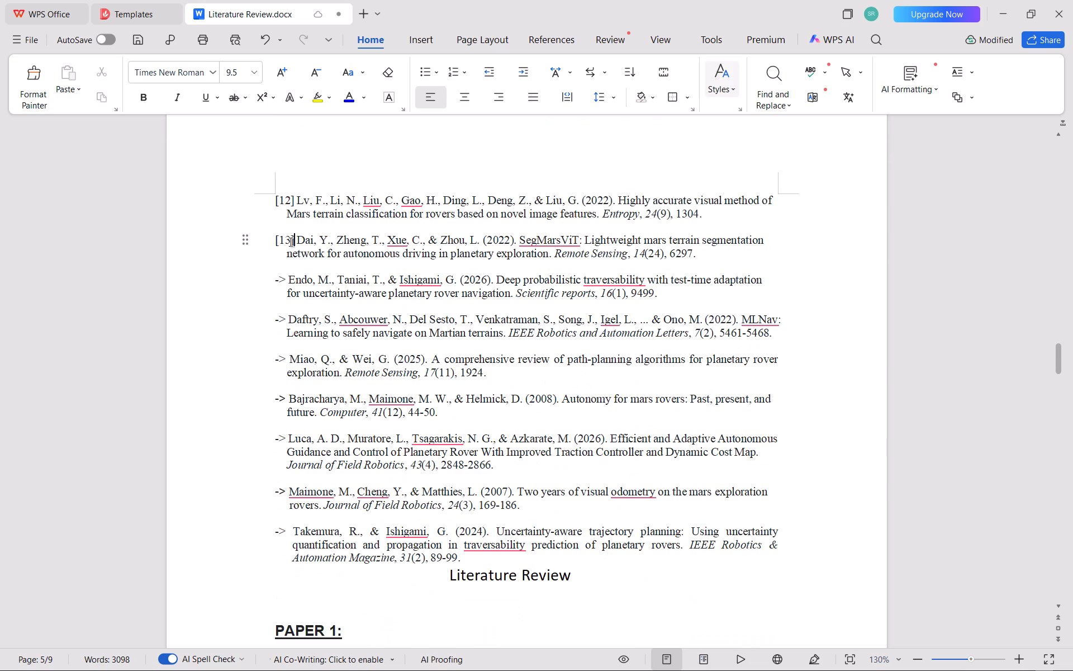
drag(283, 282, 276, 283)
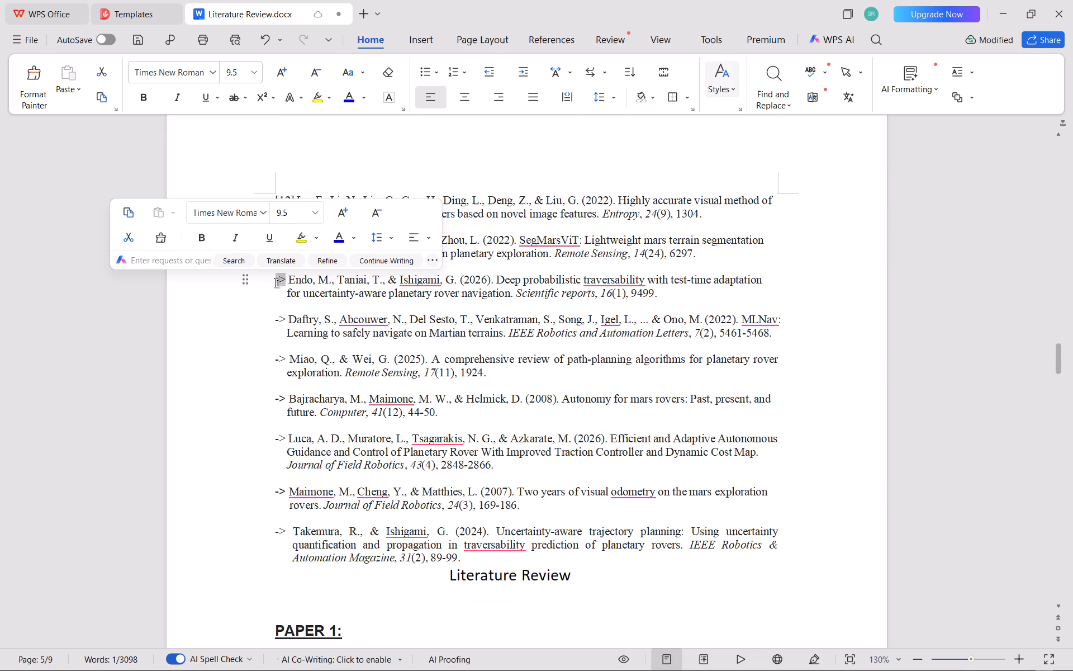
text([14])
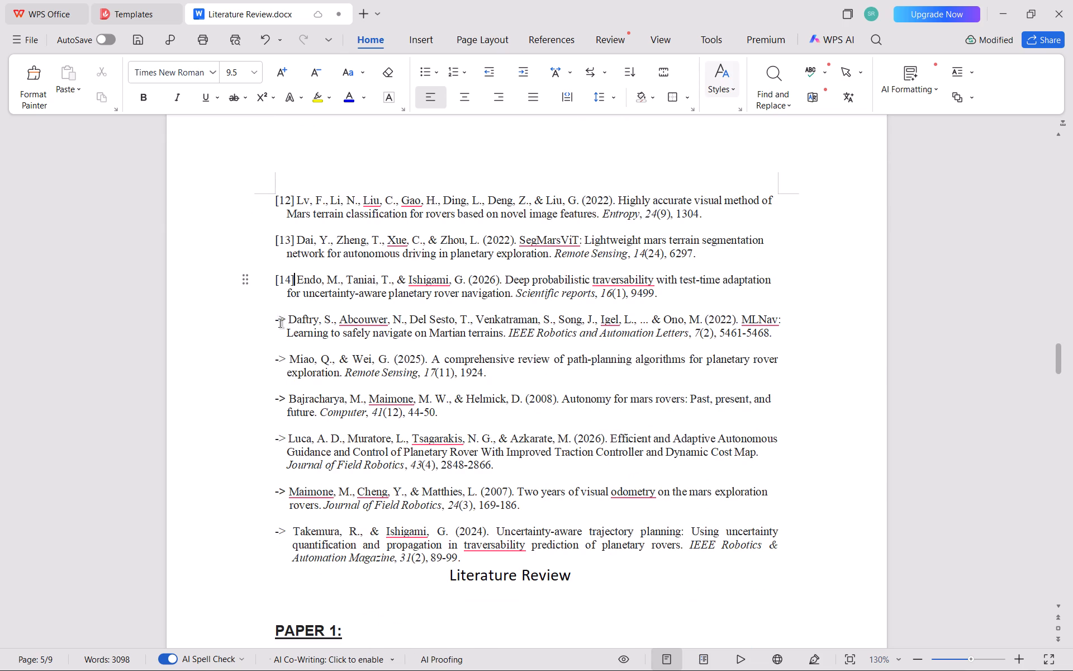
drag(284, 320, 258, 320)
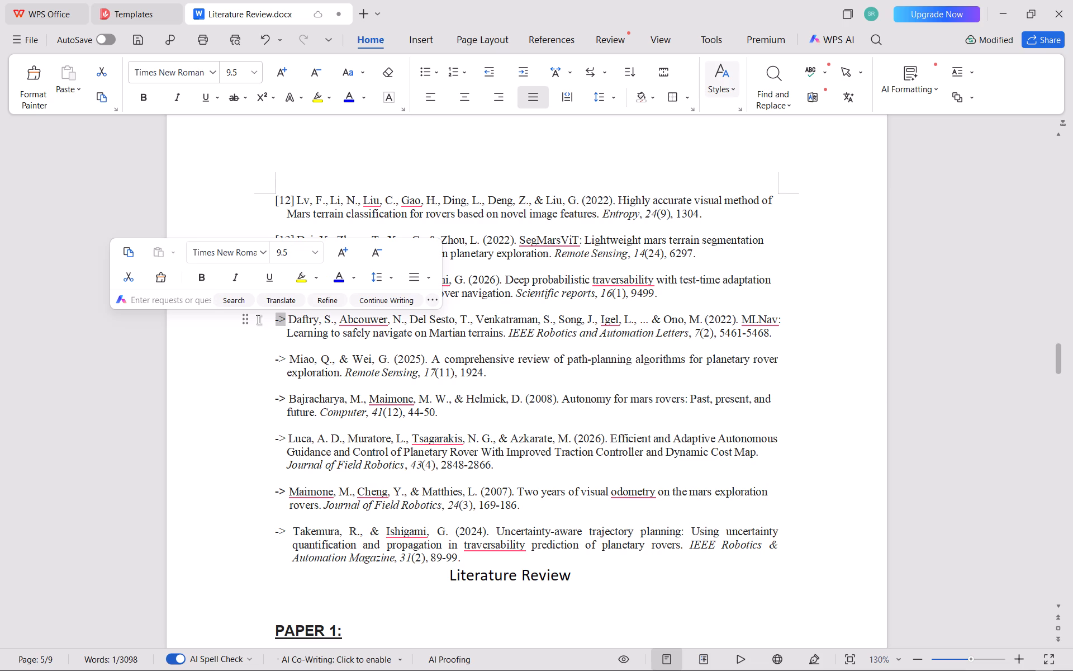
text([15])
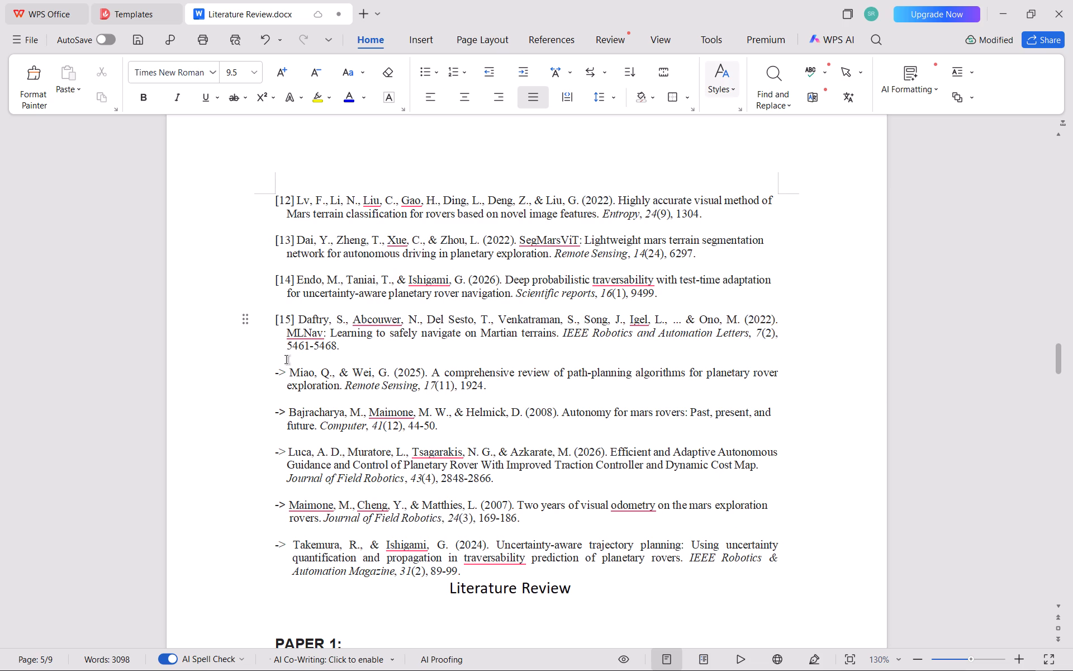
drag(286, 371, 271, 371)
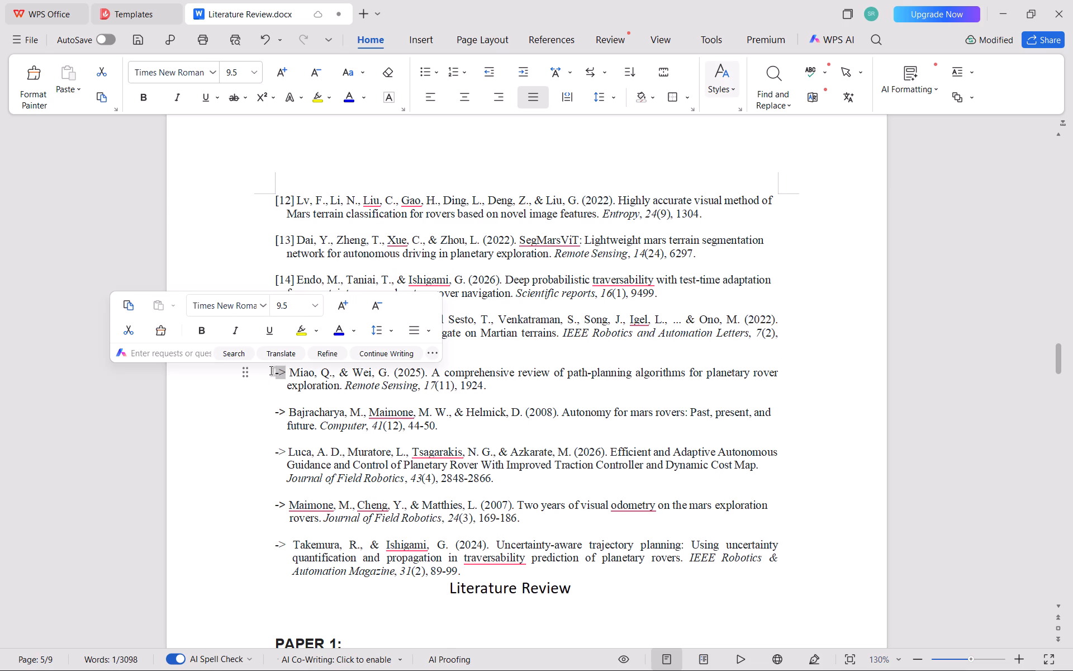
text([16])
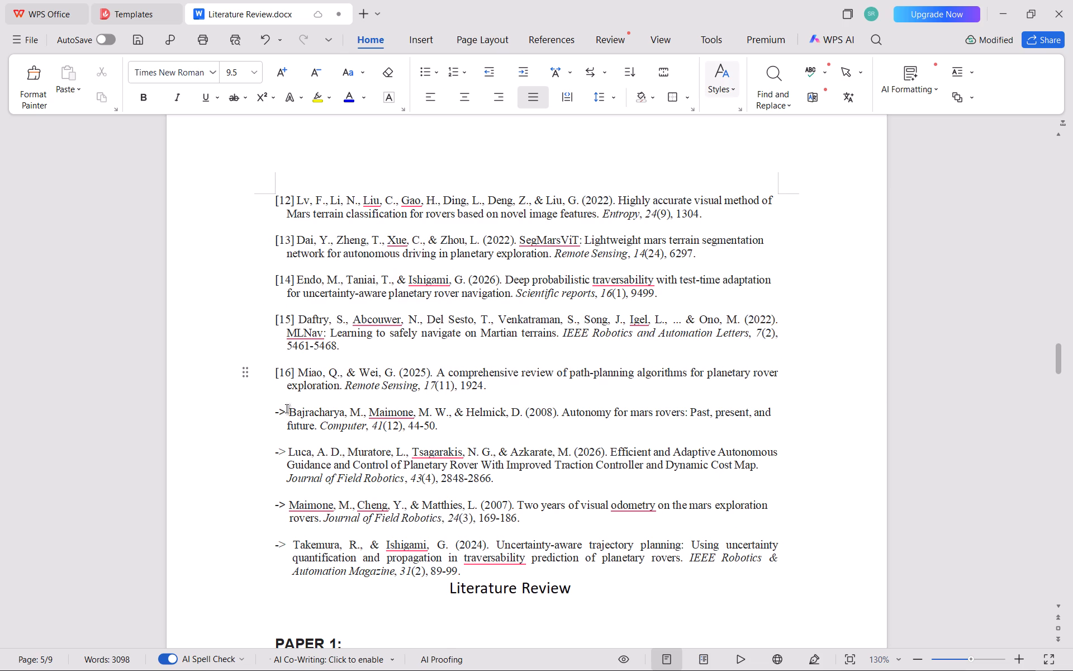
Replace the "->" markers of the Bajracharya 2008 and Luca 2026 references with [17] and [18].
drag(287, 410, 272, 410)
text([17])
scroll(272, 410, down, 1)
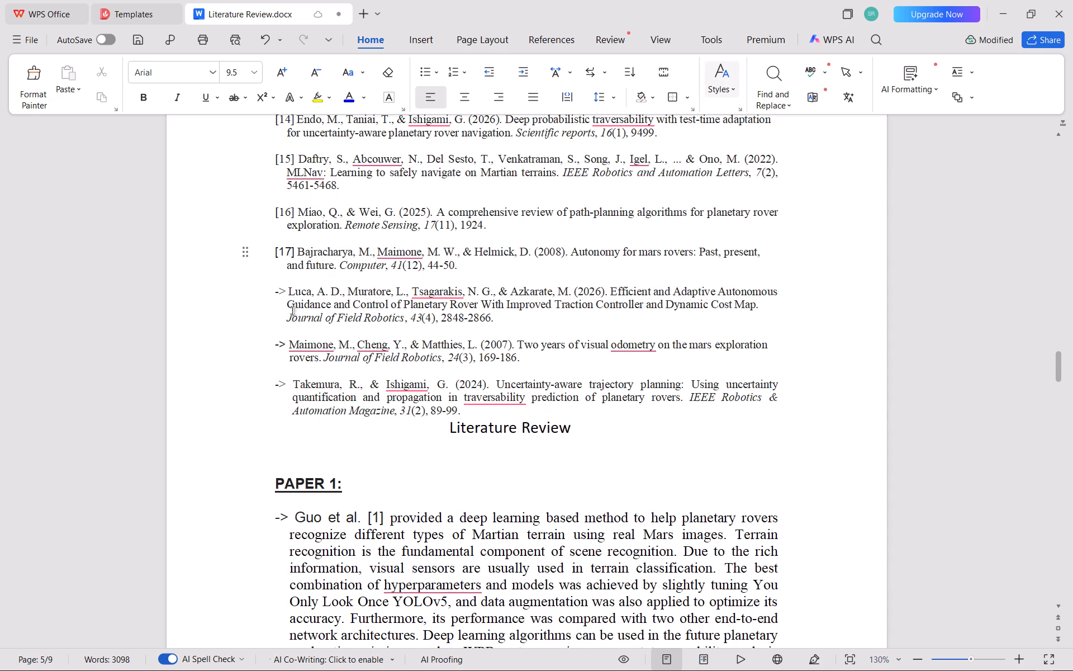
drag(284, 288, 273, 290)
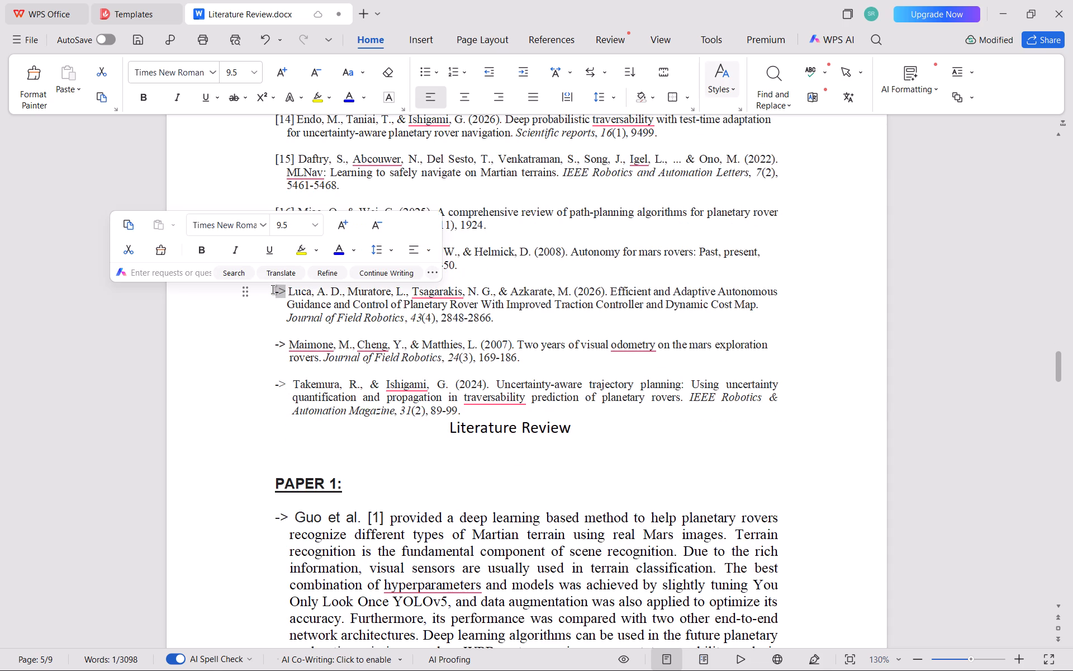
text([18)
key(bracketright)
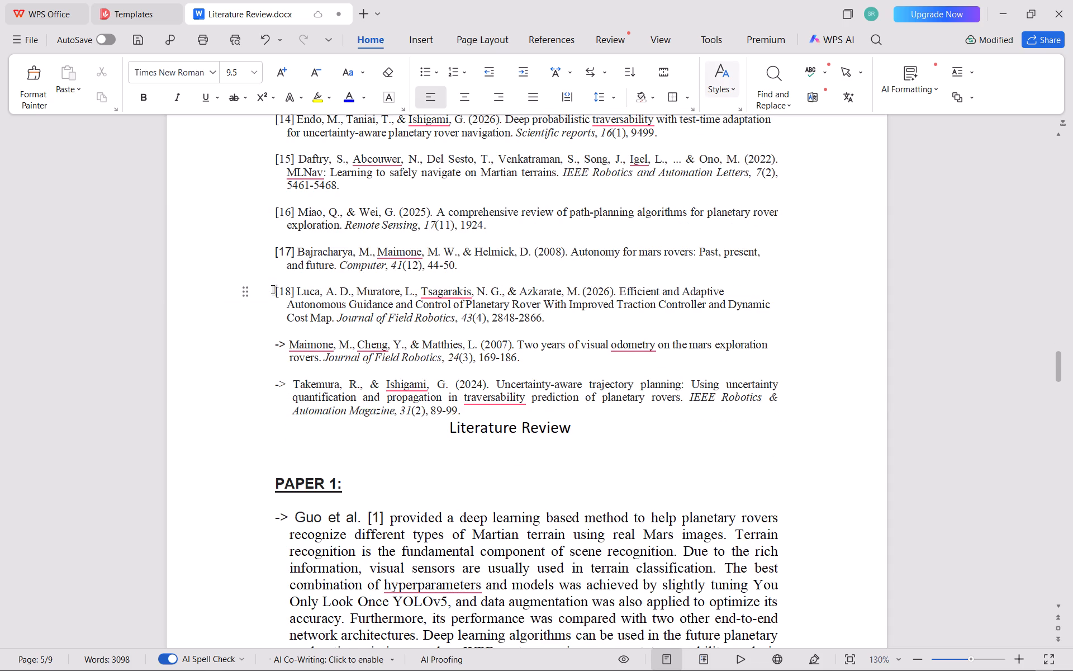
Replace the "->" markers of the last two references (Maimone 2007, Takemura 2024) with [19] and [20].
drag(286, 343, 275, 343)
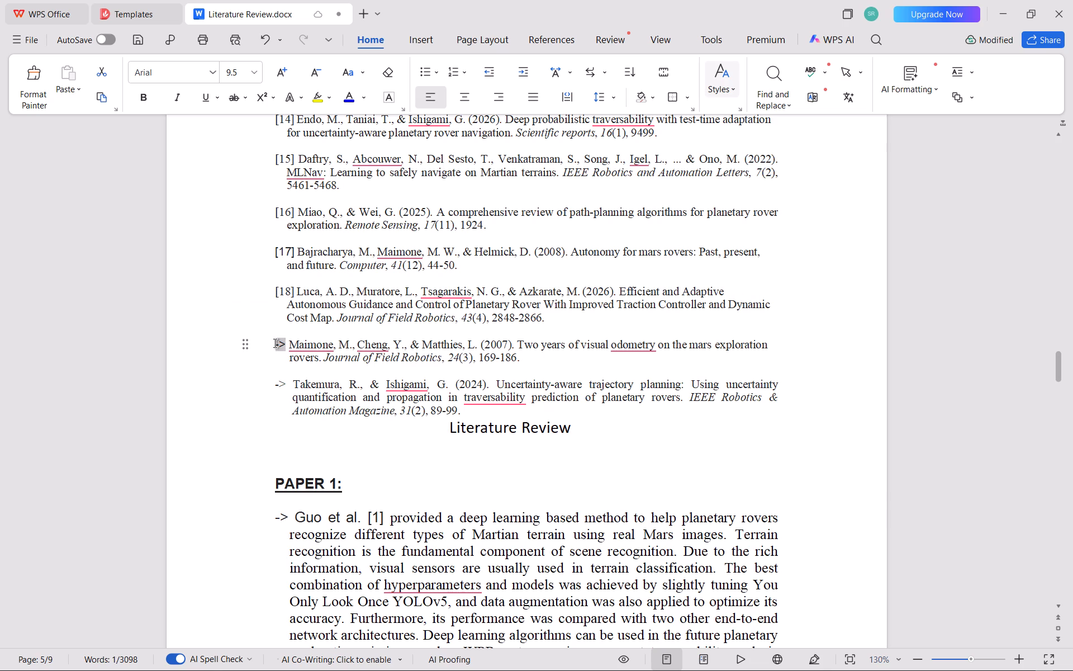
drag(275, 343, 269, 345)
text(19)
key(BackSpace)
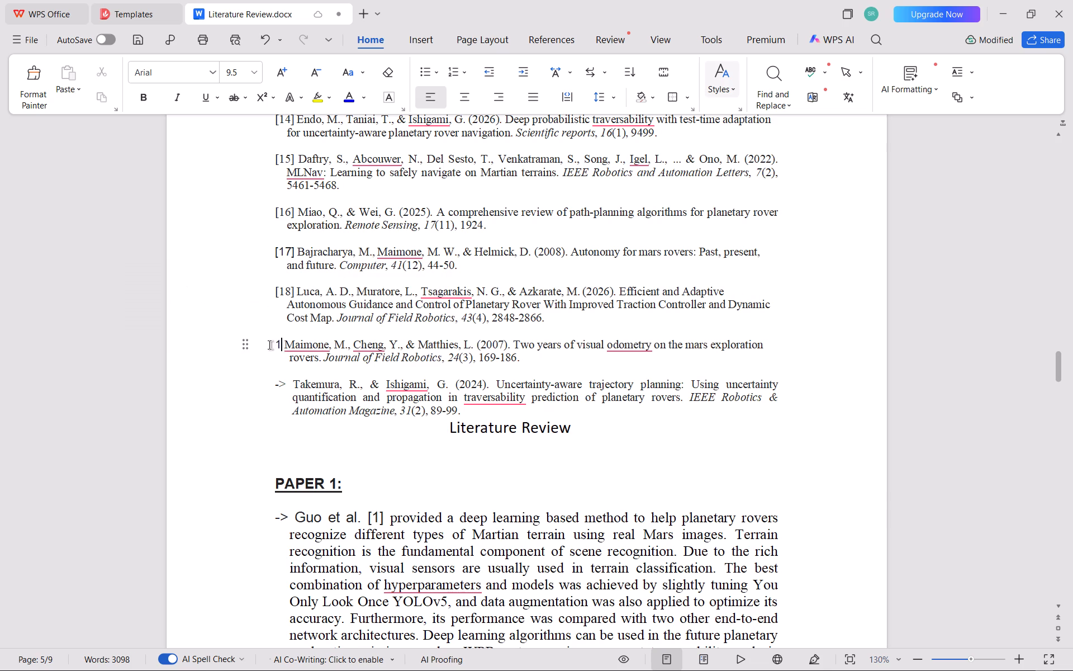
key(BackSpace)
key(bracketleft)
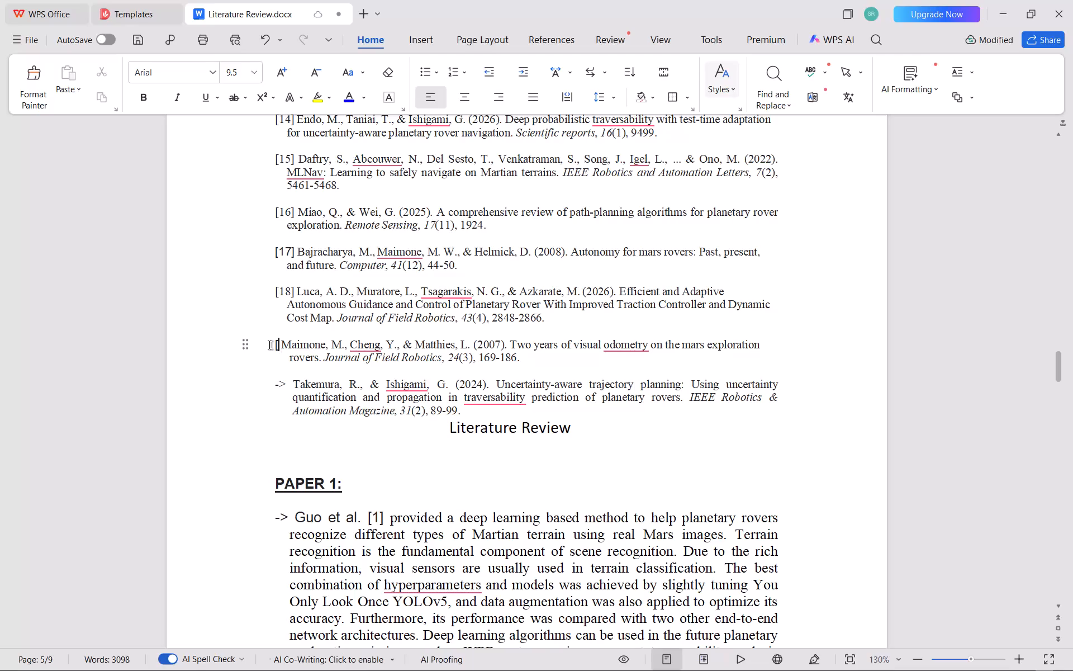
text(19)
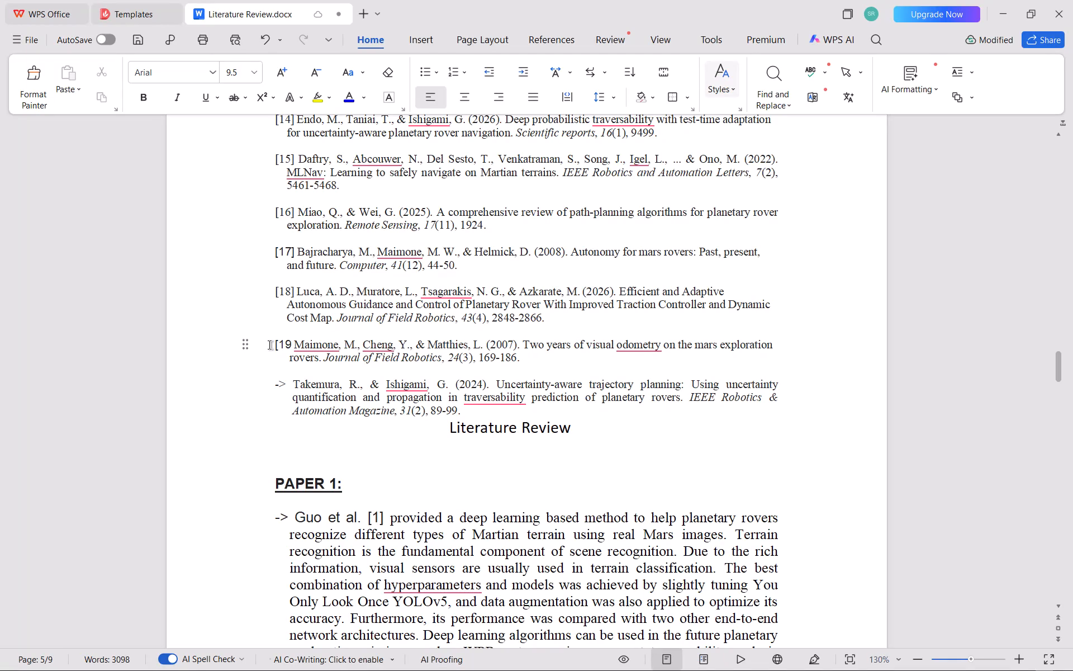
key(bracketright)
scroll(269, 345, down, 1)
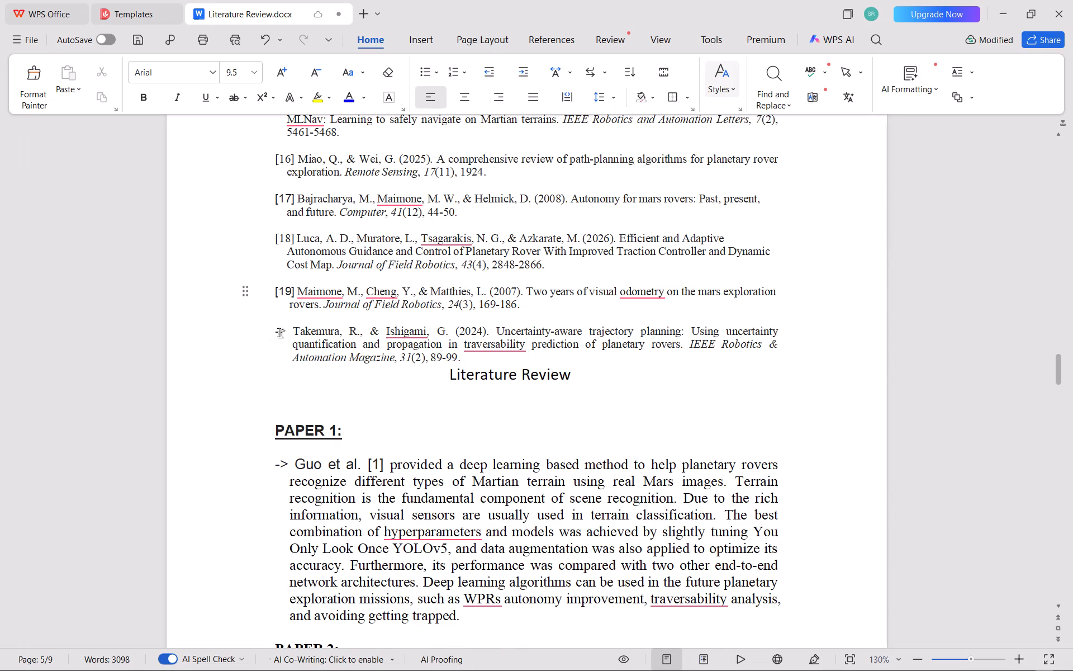
drag(288, 331, 270, 330)
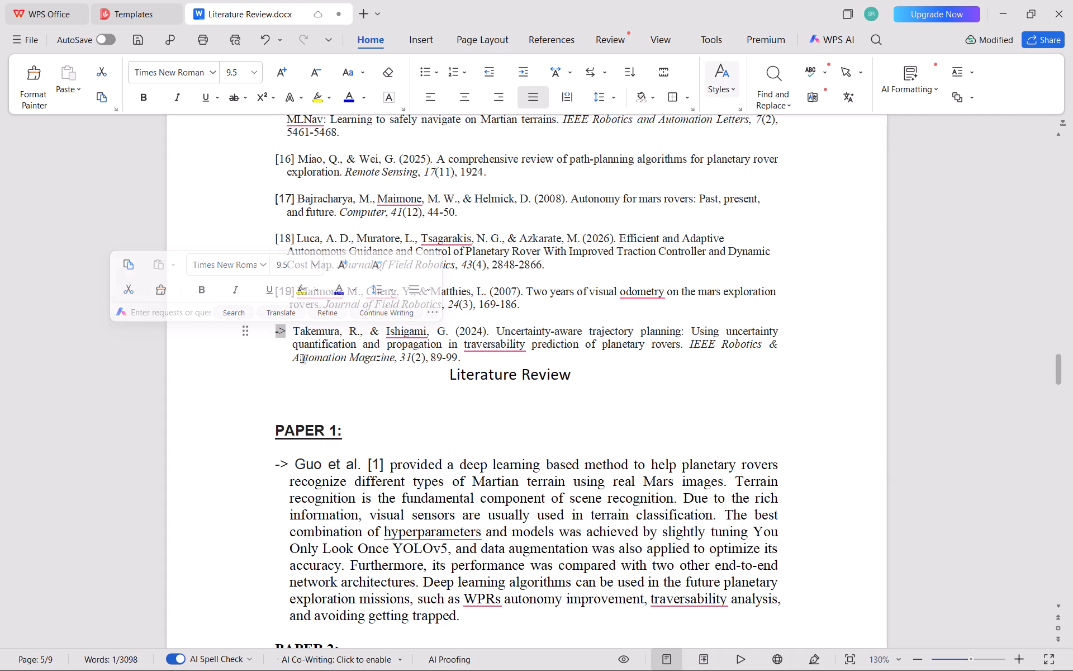
text([20])
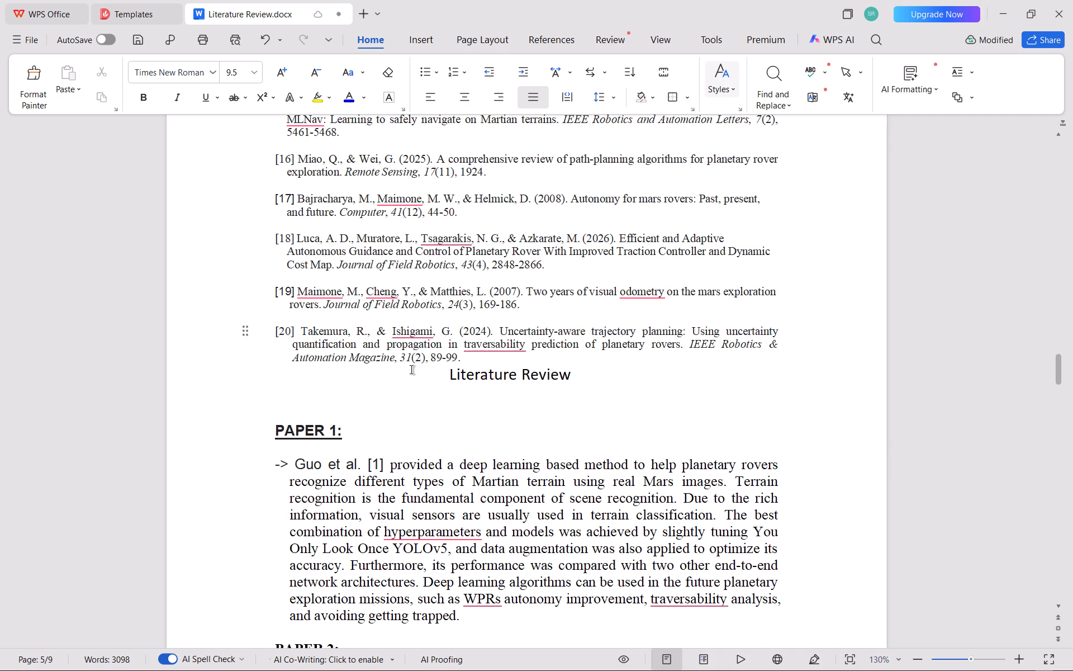
Set the whole reference list, entries [1] to [20], to font size 9.5 with justified alignment.
drag(461, 362, 203, 1)
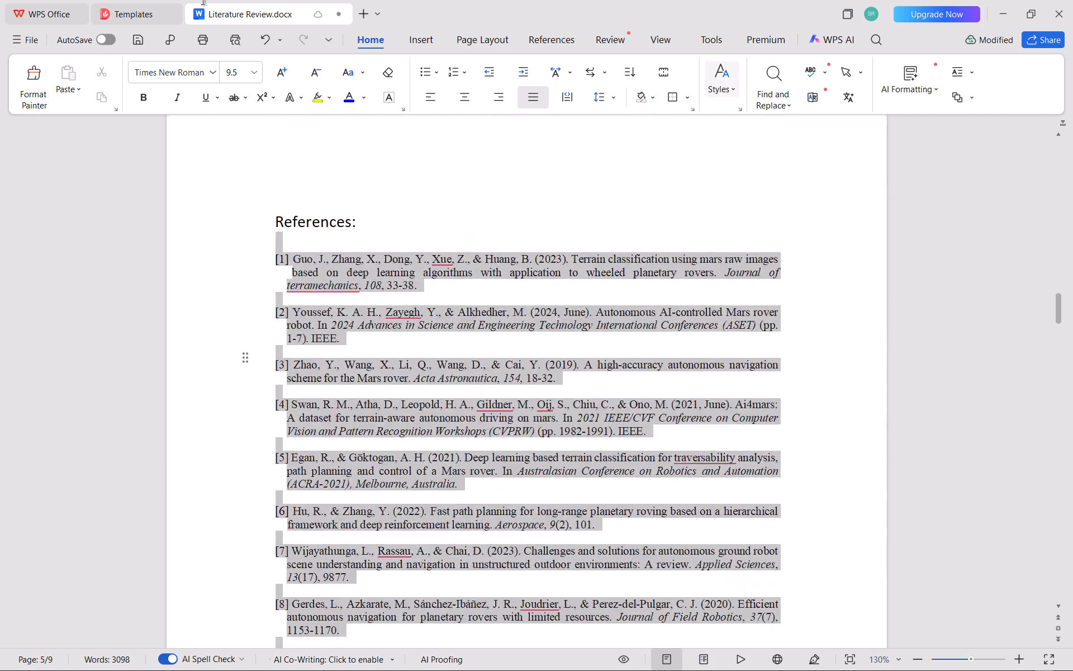
drag(203, 1, 248, 646)
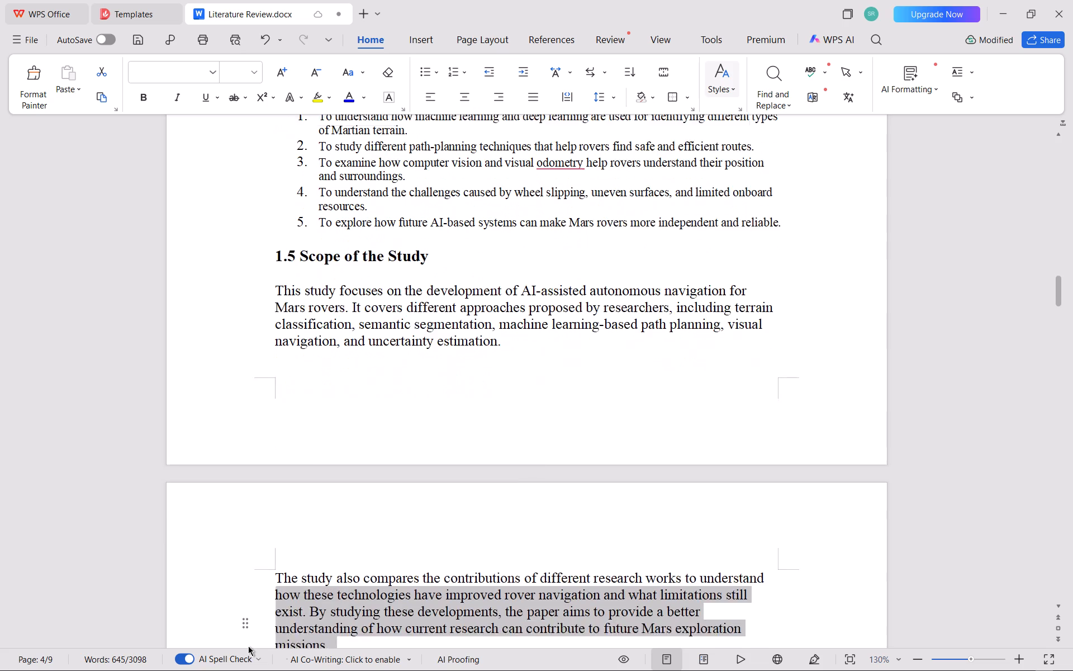
drag(248, 646, 268, 371)
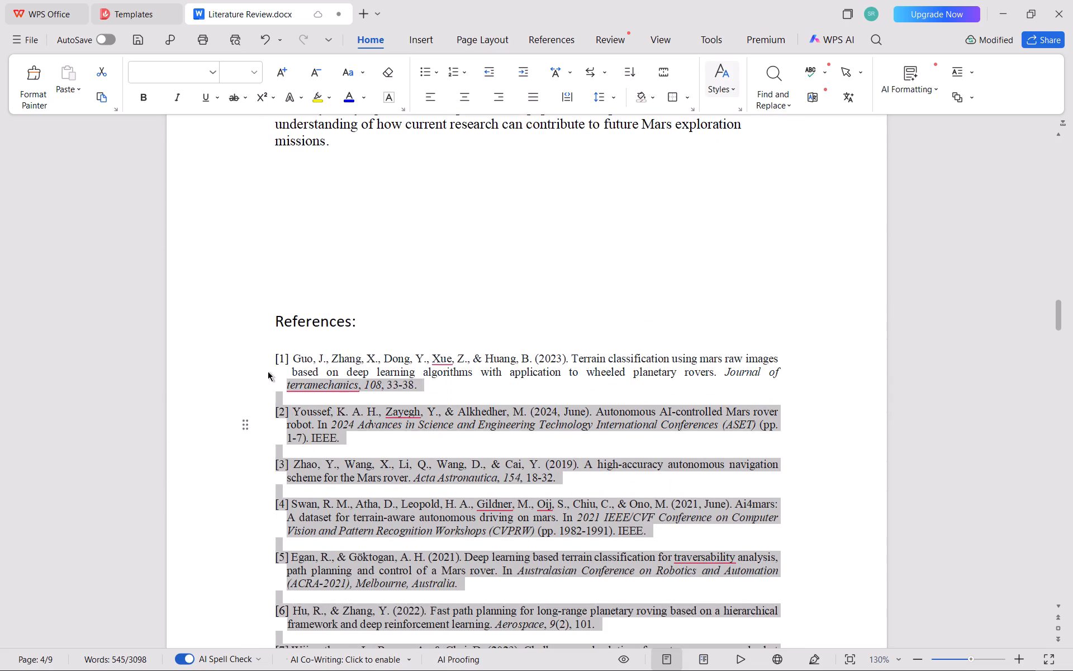
drag(268, 371, 268, 360)
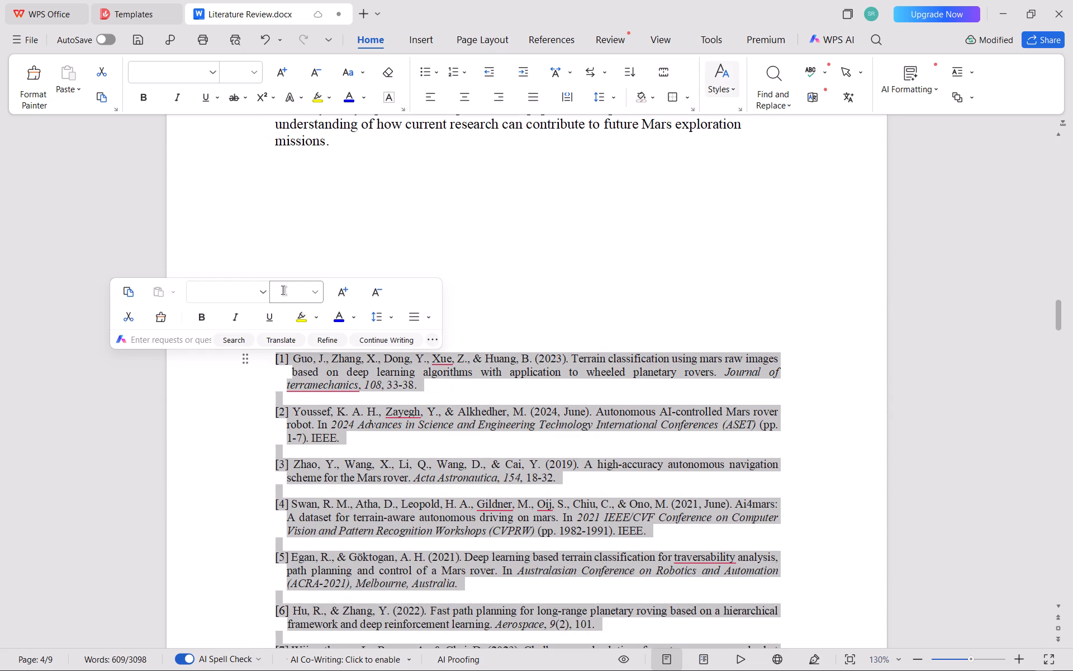
click(283, 290)
text(9.5)
key(Return)
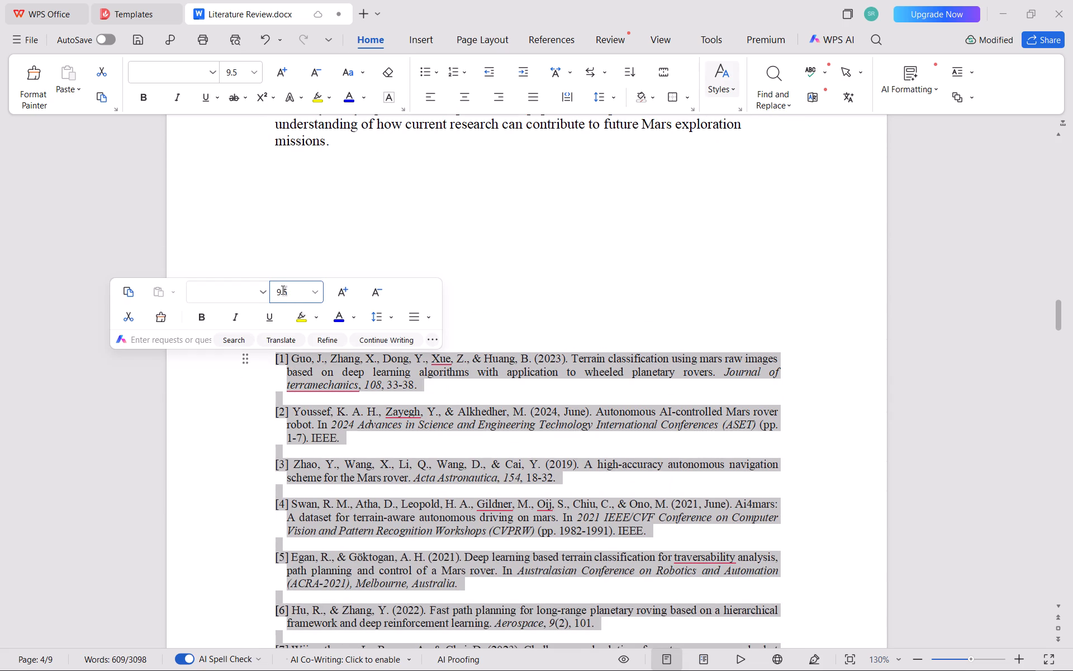
click(409, 309)
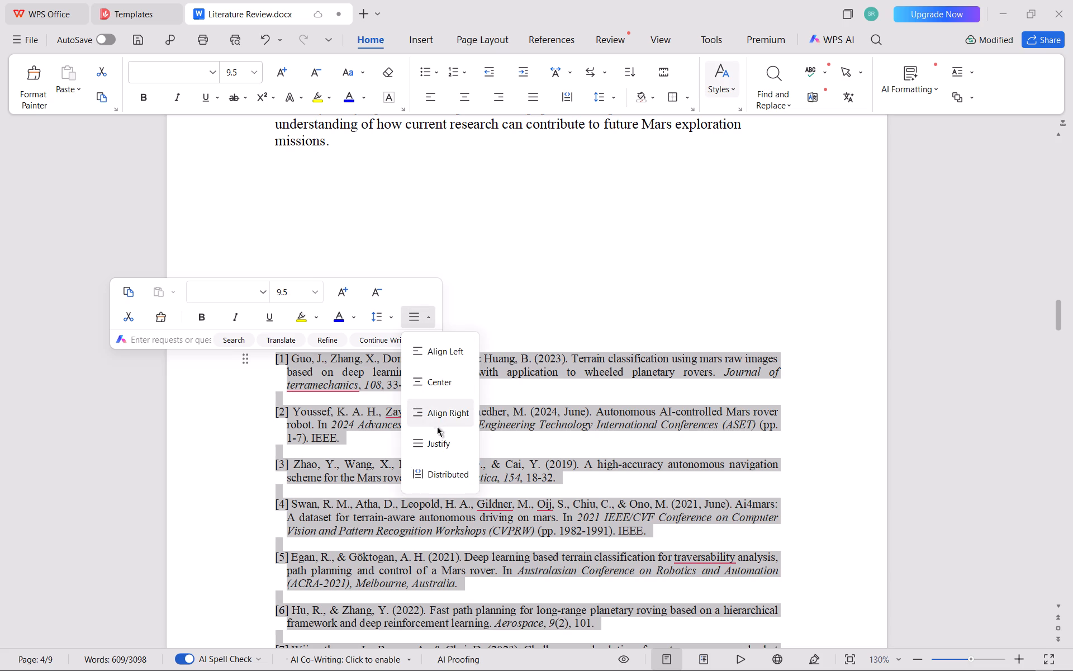
click(433, 443)
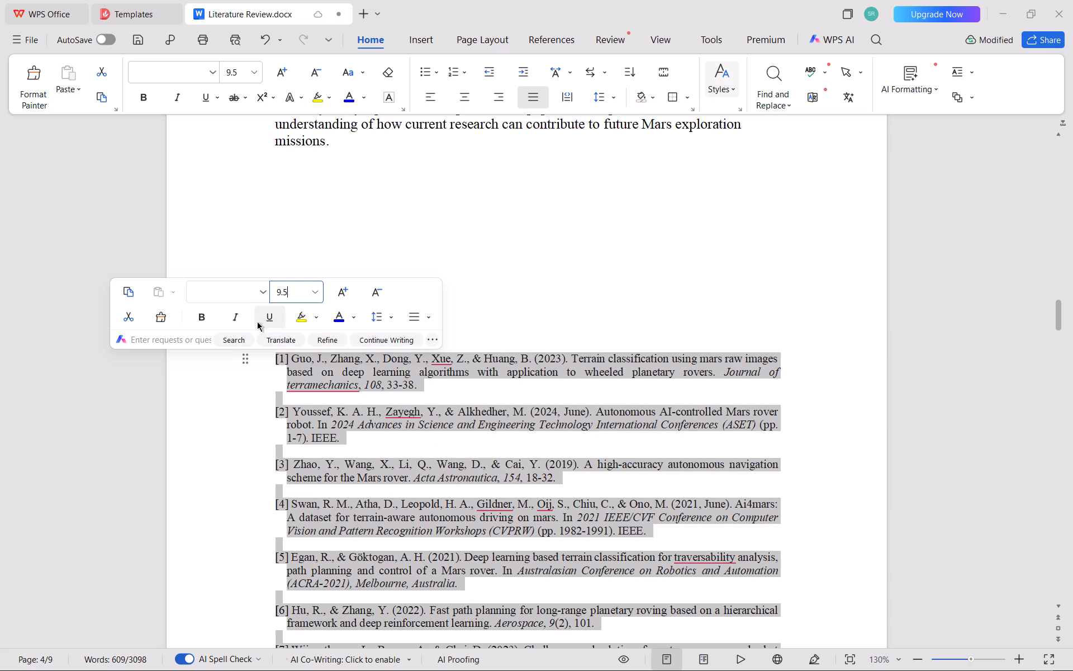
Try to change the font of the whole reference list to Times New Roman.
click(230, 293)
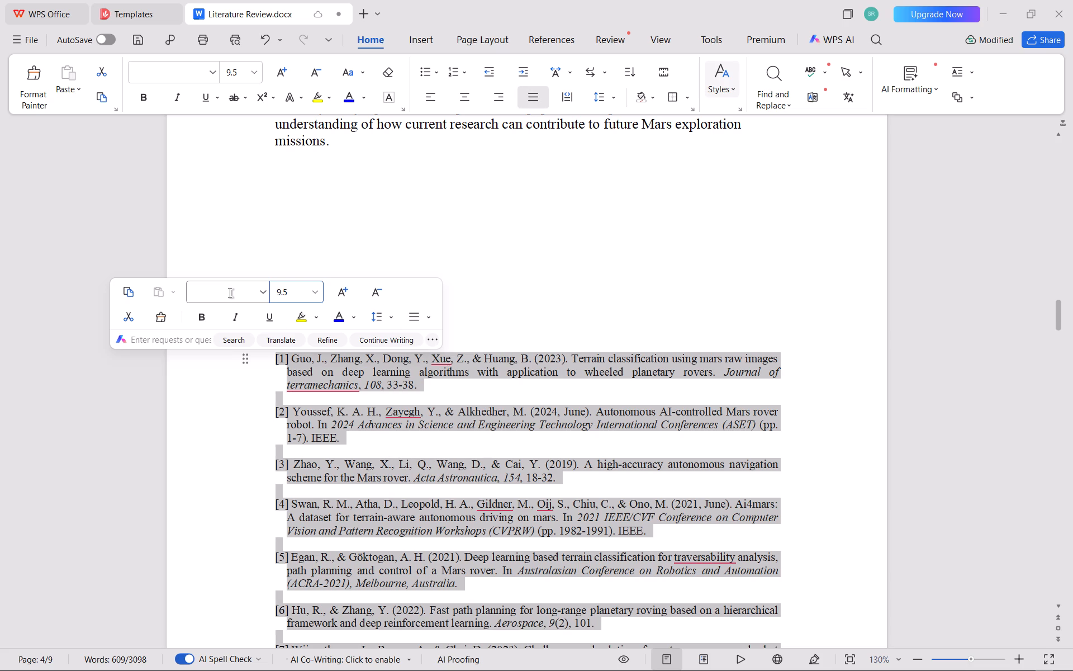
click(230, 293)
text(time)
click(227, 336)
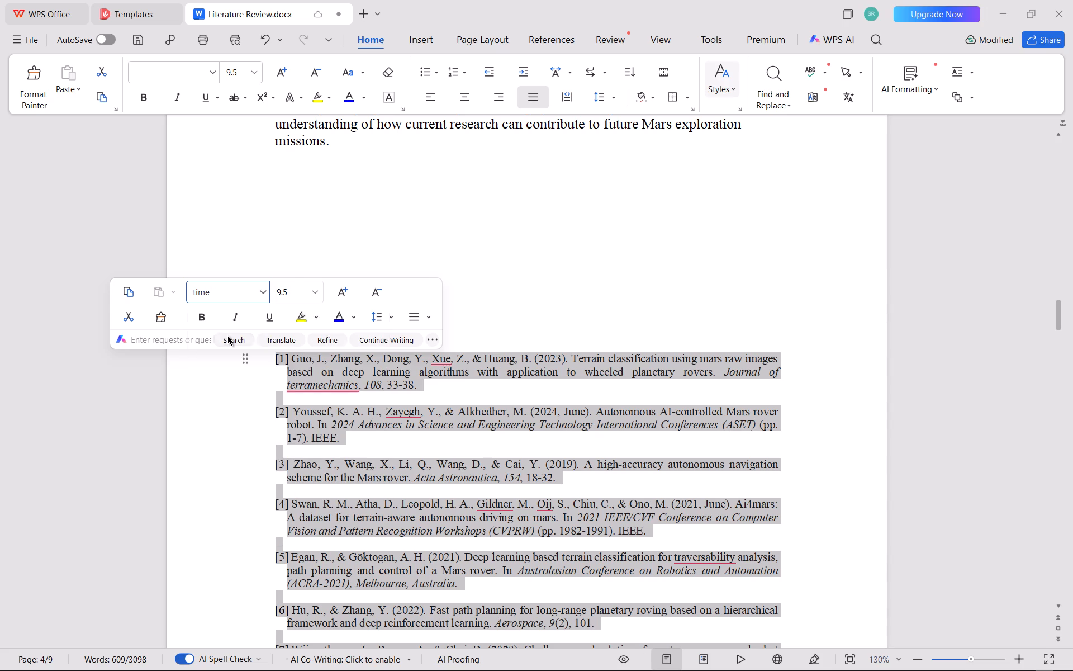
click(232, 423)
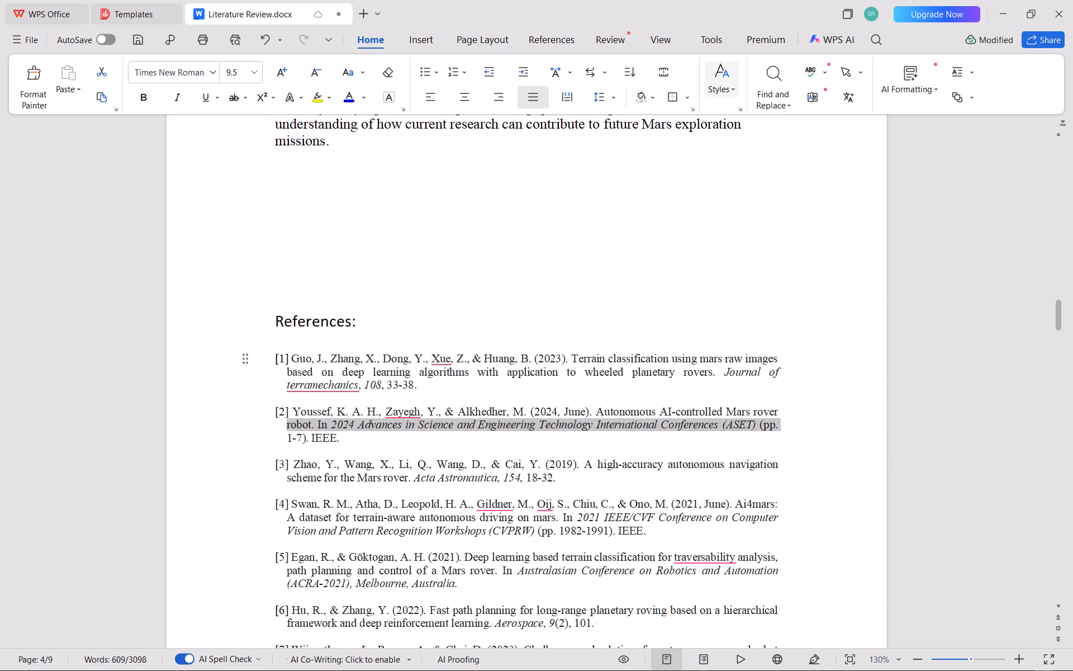
Set the Abstract heading, abstract paragraph and Keywords lines on the first page to font size 12.
scroll(391, 500, down, 3)
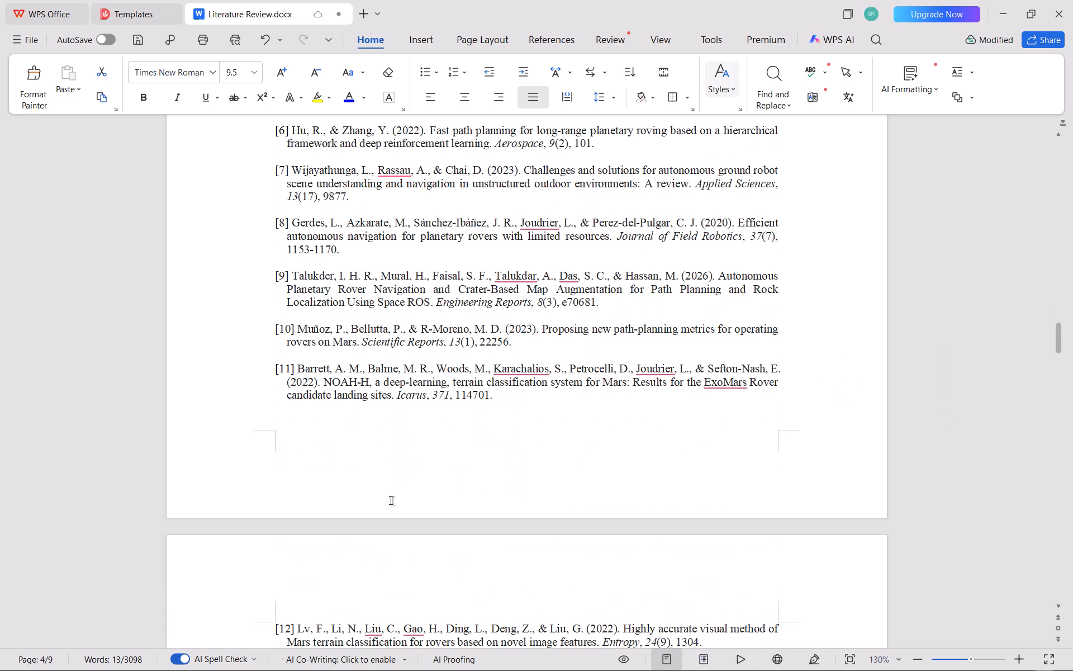
scroll(391, 500, up, 15)
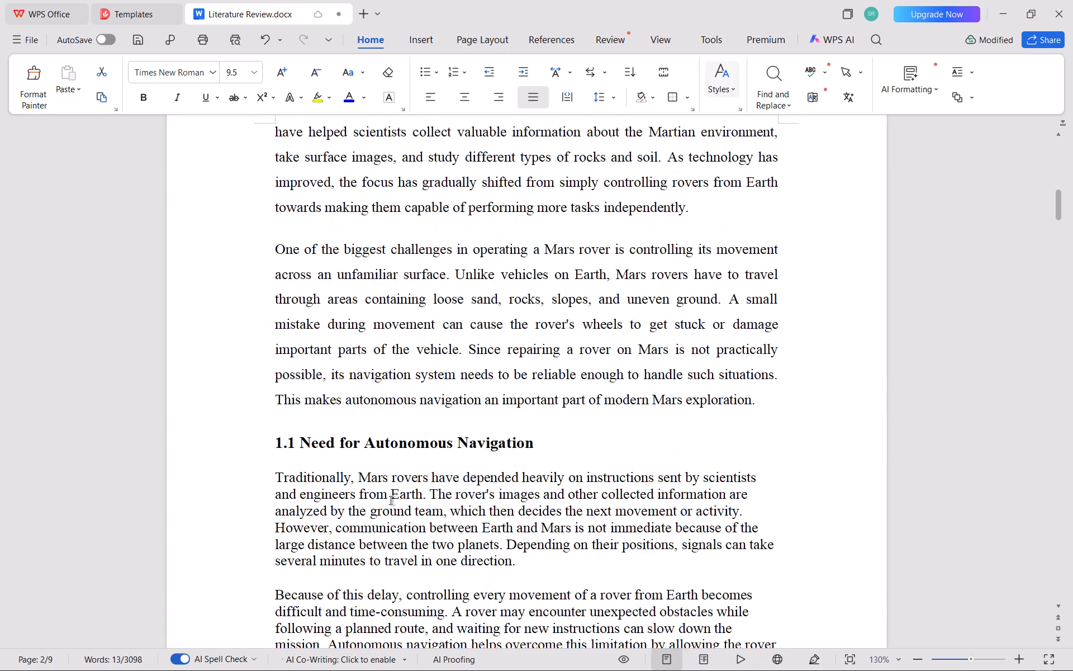
scroll(391, 500, up, 6)
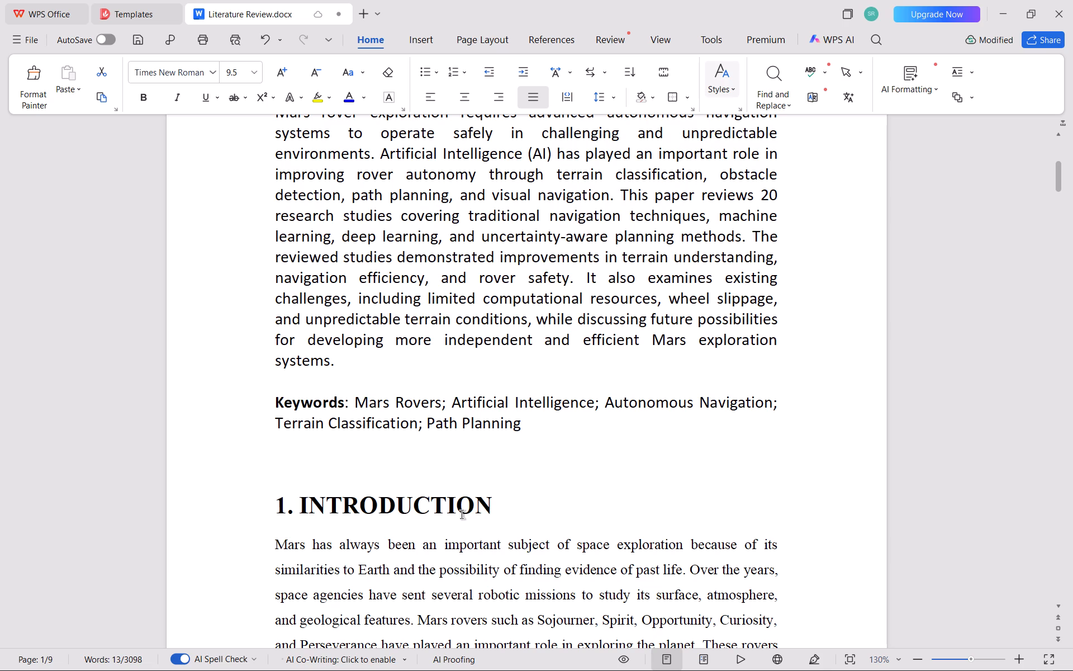
drag(521, 348, 412, 309)
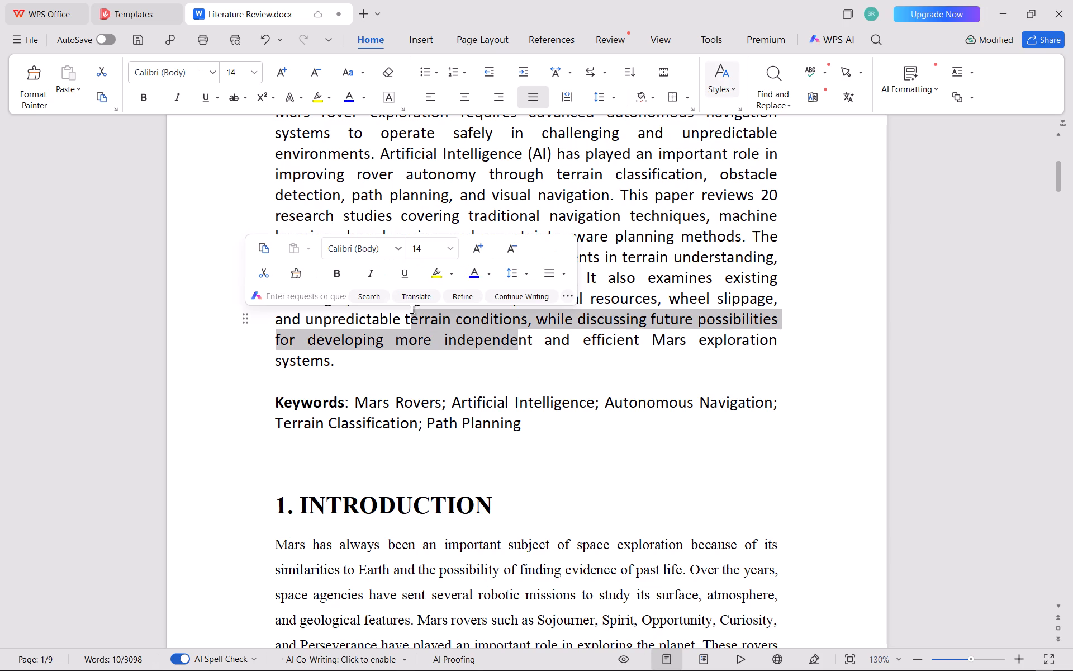
click(443, 336)
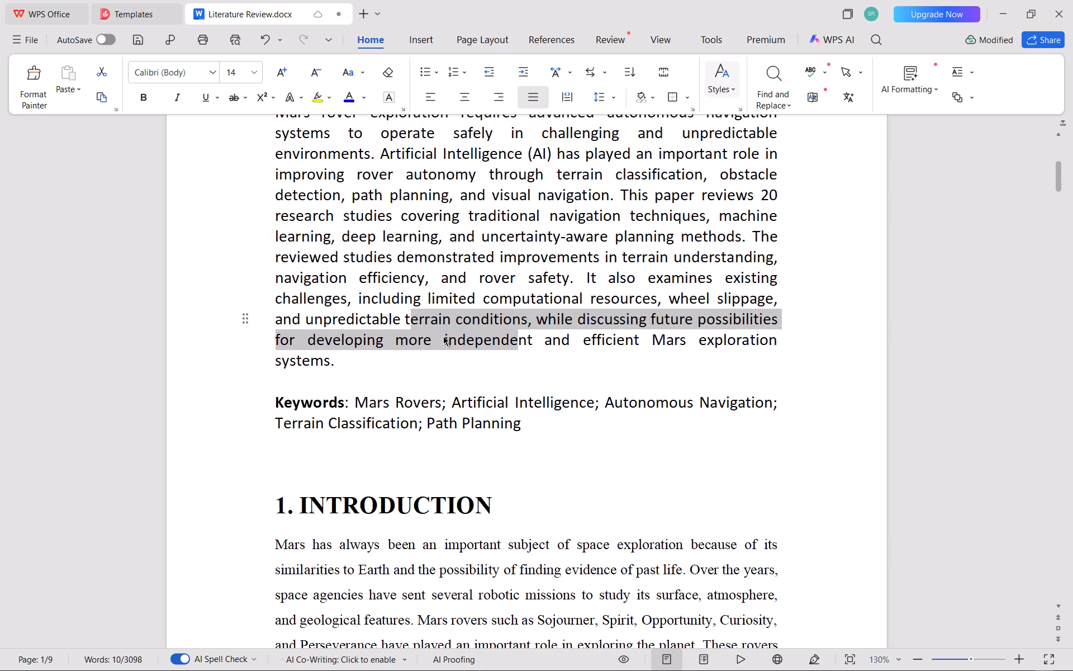
drag(529, 427, 192, 122)
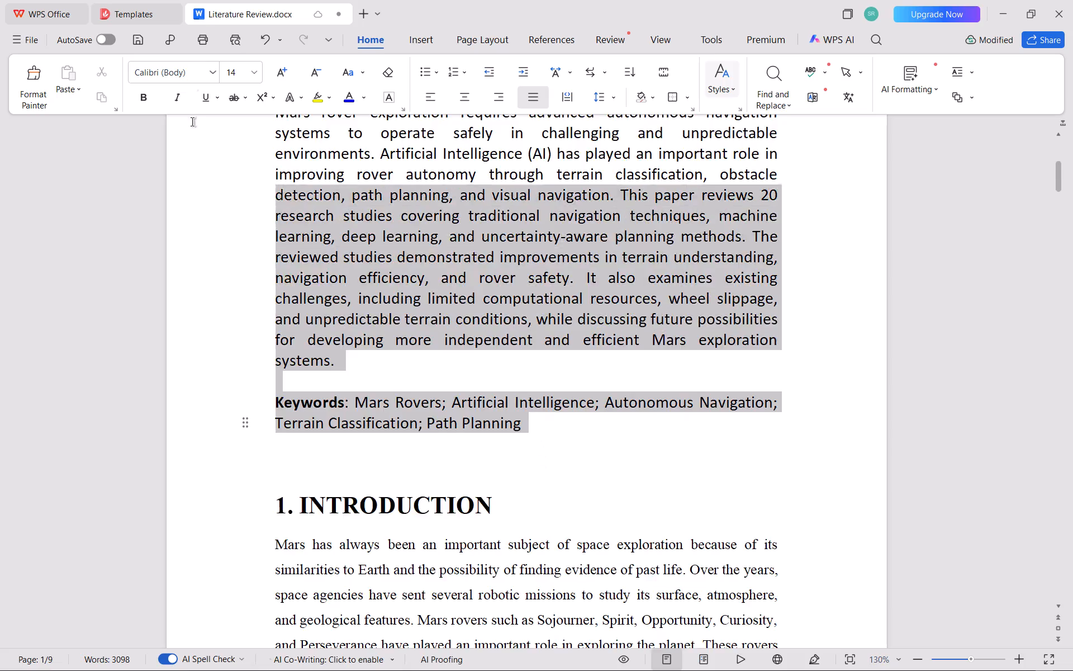
drag(192, 122, 266, 457)
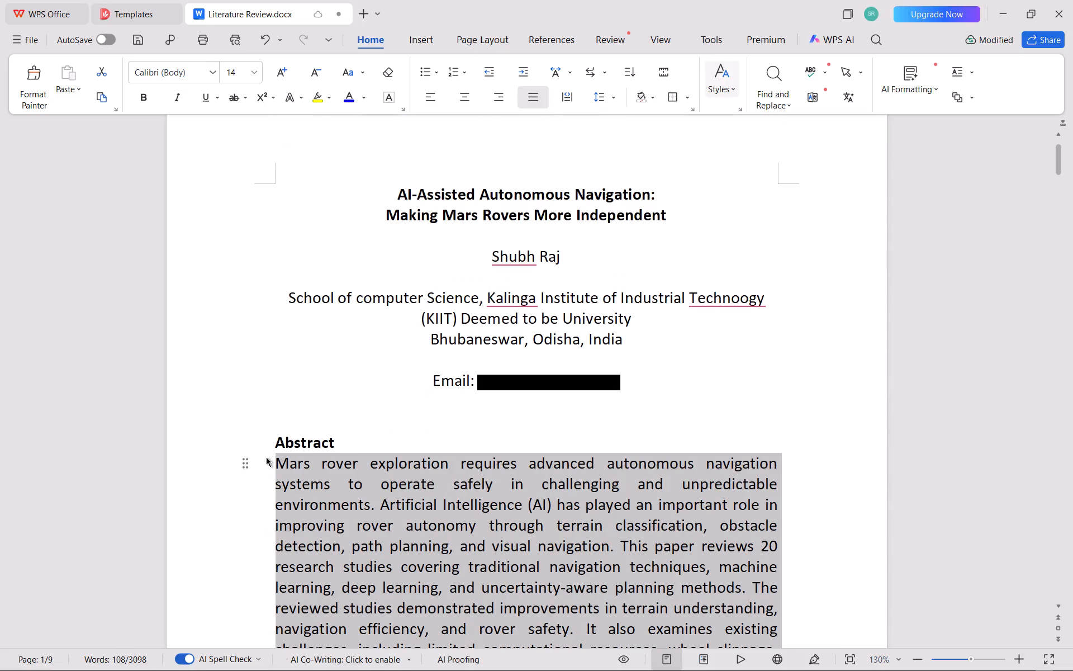
drag(266, 457, 265, 434)
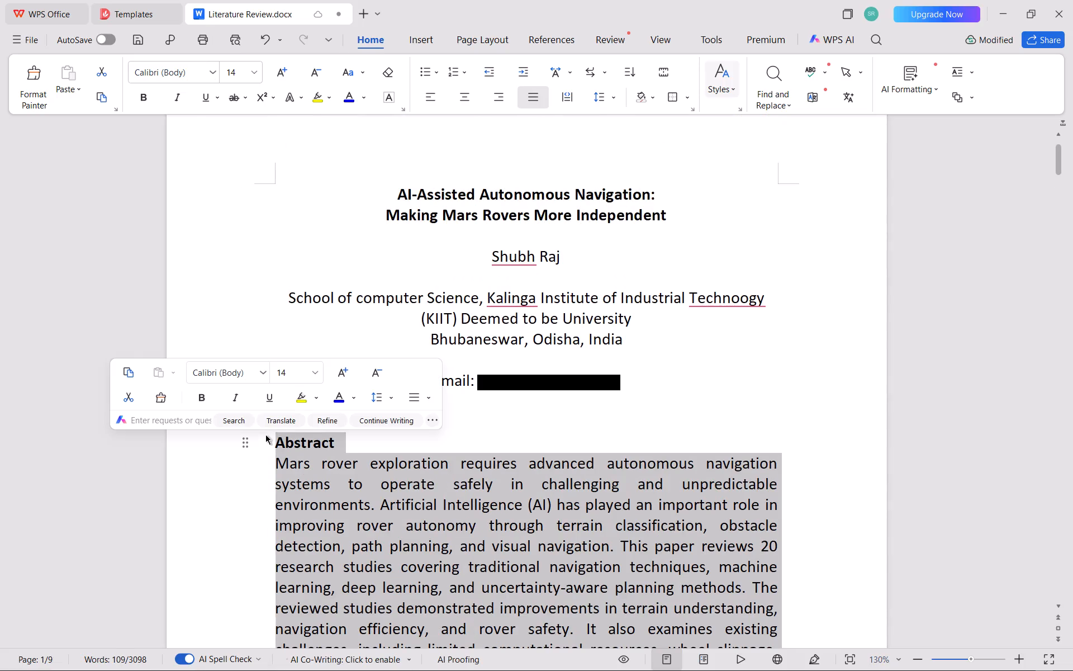
click(291, 365)
text(12)
key(Return)
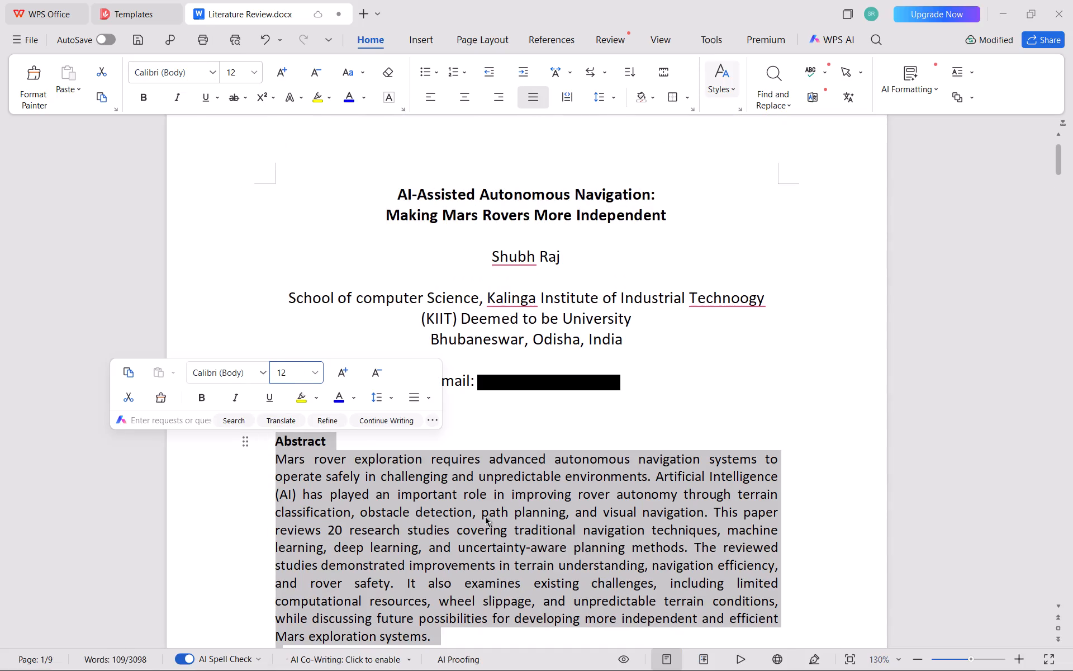
click(698, 422)
Apply 1.5 line spacing to the Abstract heading, abstract paragraph and Keywords lines.
scroll(698, 422, down, 2)
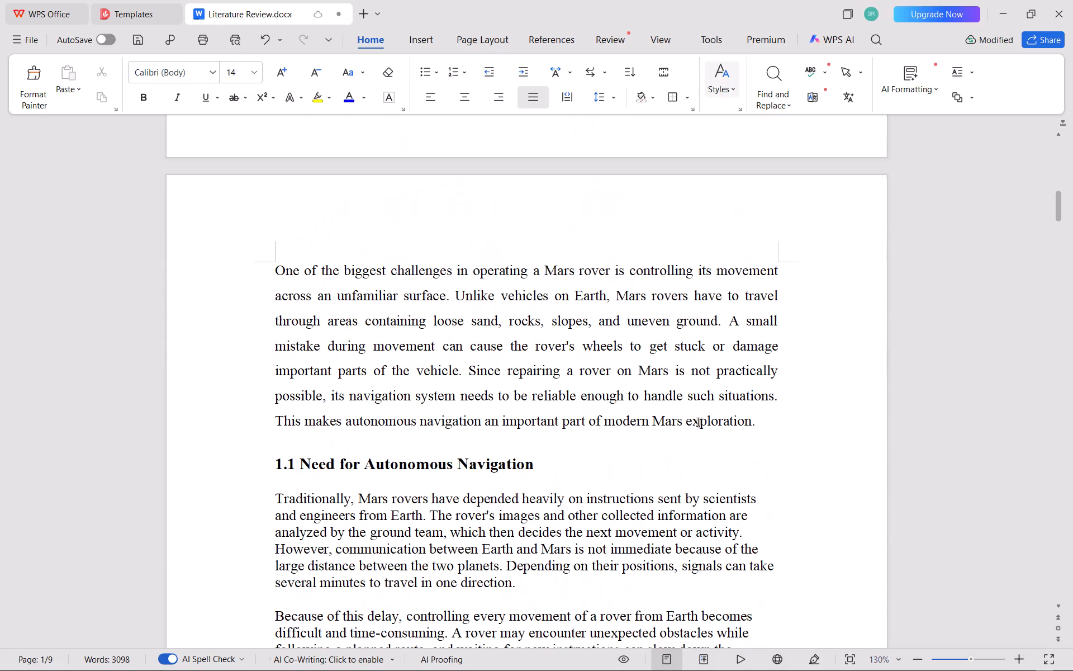
scroll(698, 422, down, 1)
scroll(698, 422, up, 3)
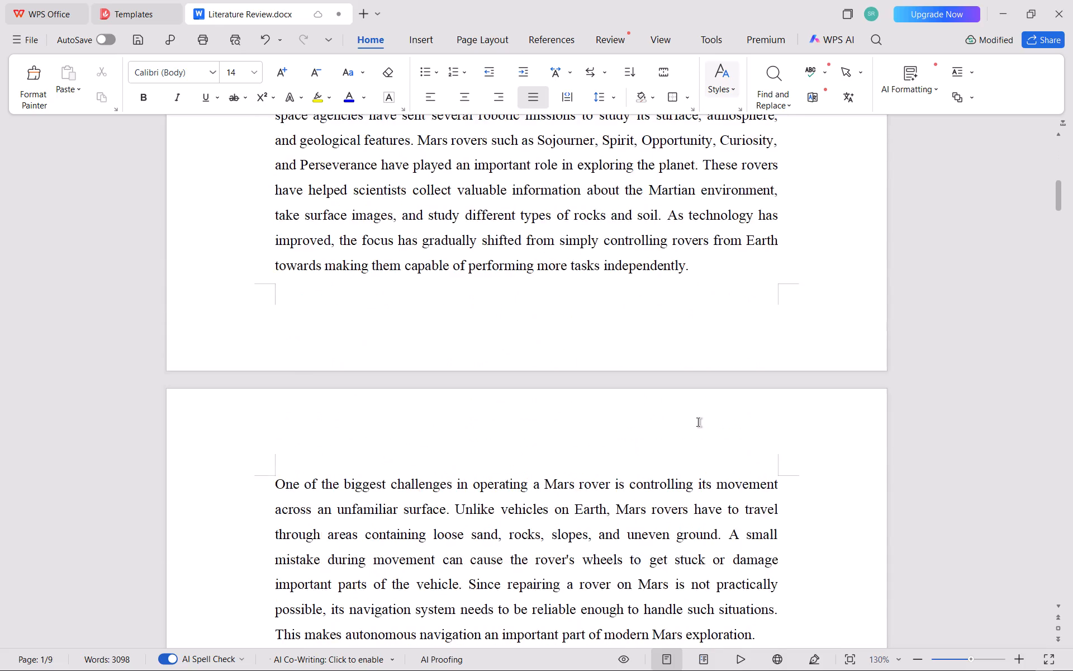
scroll(698, 422, up, 2)
scroll(698, 422, down, 1)
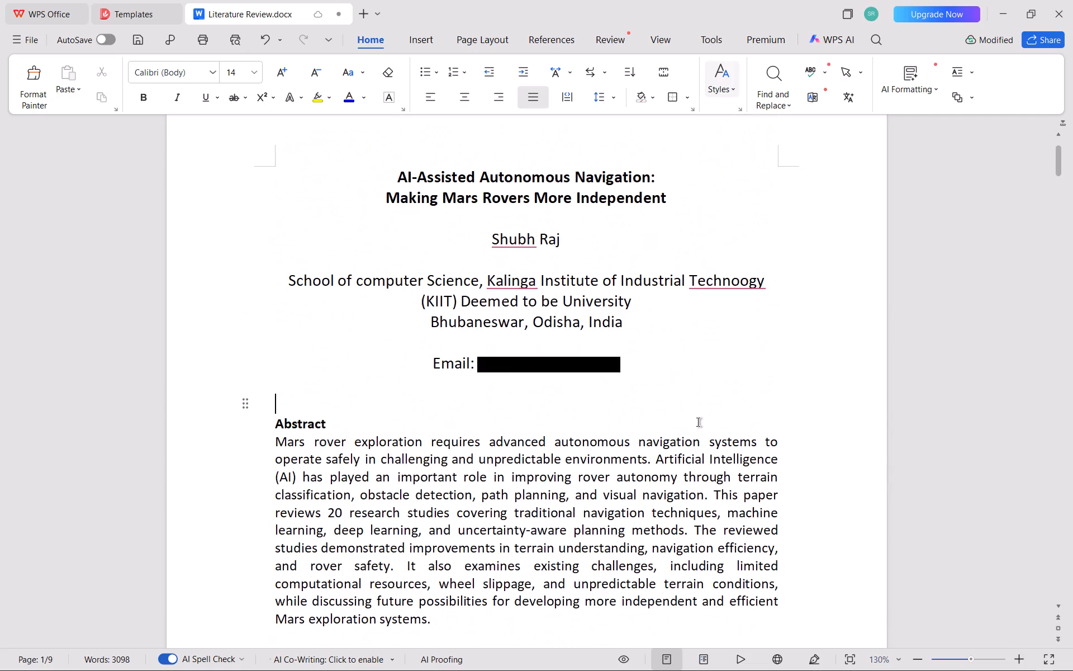
scroll(698, 422, down, 1)
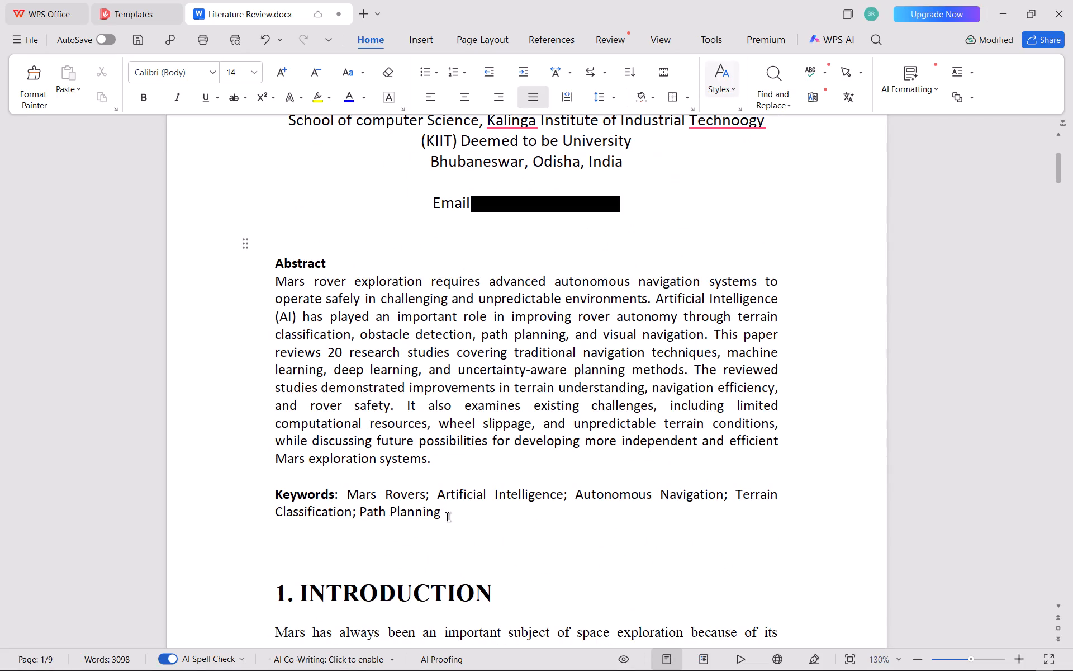
drag(448, 519, 218, 262)
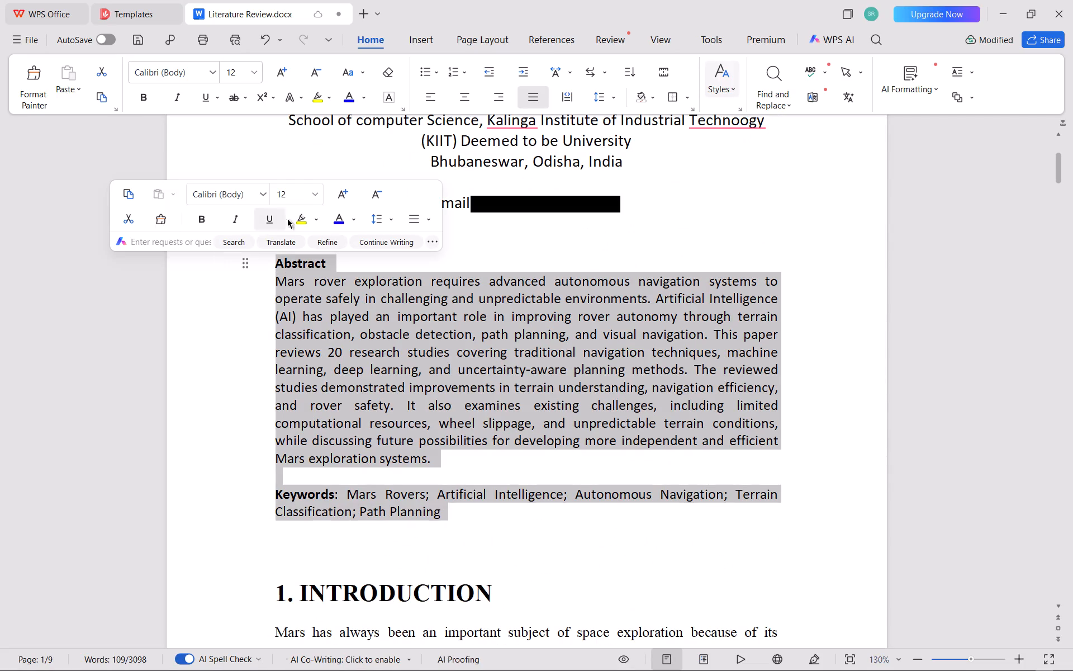
click(373, 221)
click(395, 289)
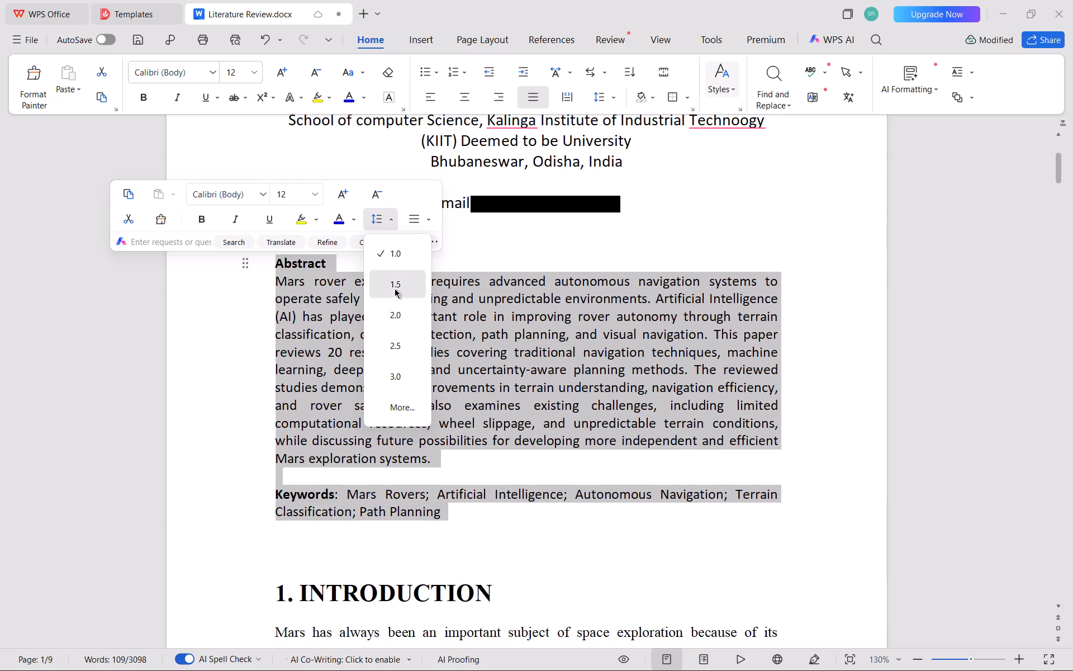
click(516, 466)
Apply 1.5 line spacing to sections 1.1 Need for Autonomous Navigation through 1.5 Scope of the Study, including their headings.
scroll(516, 466, down, 2)
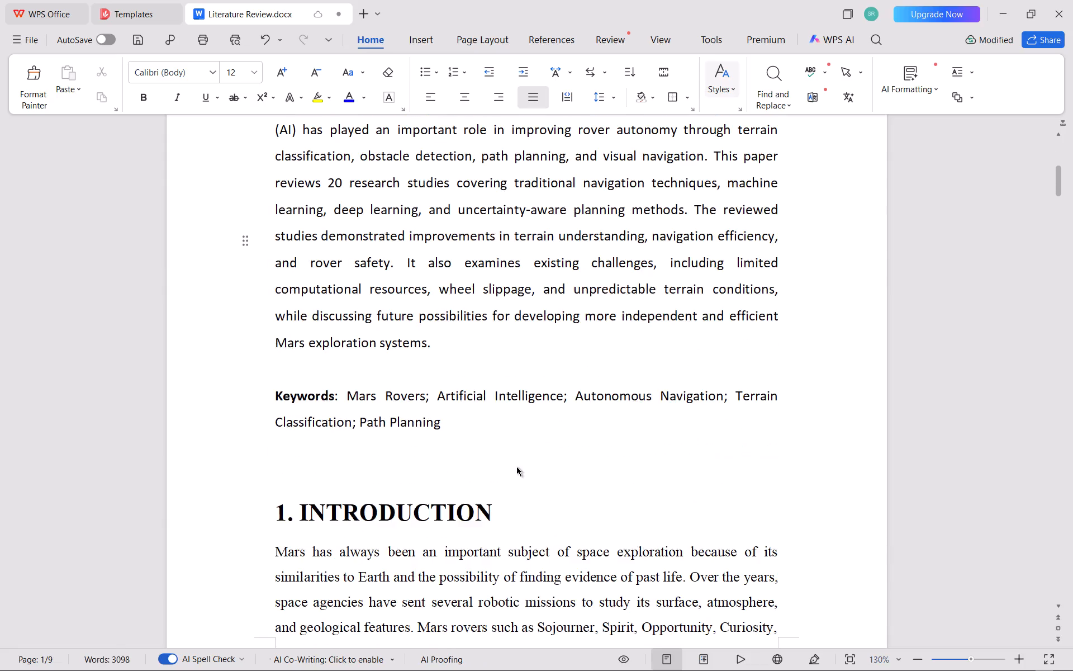
scroll(516, 466, down, 2)
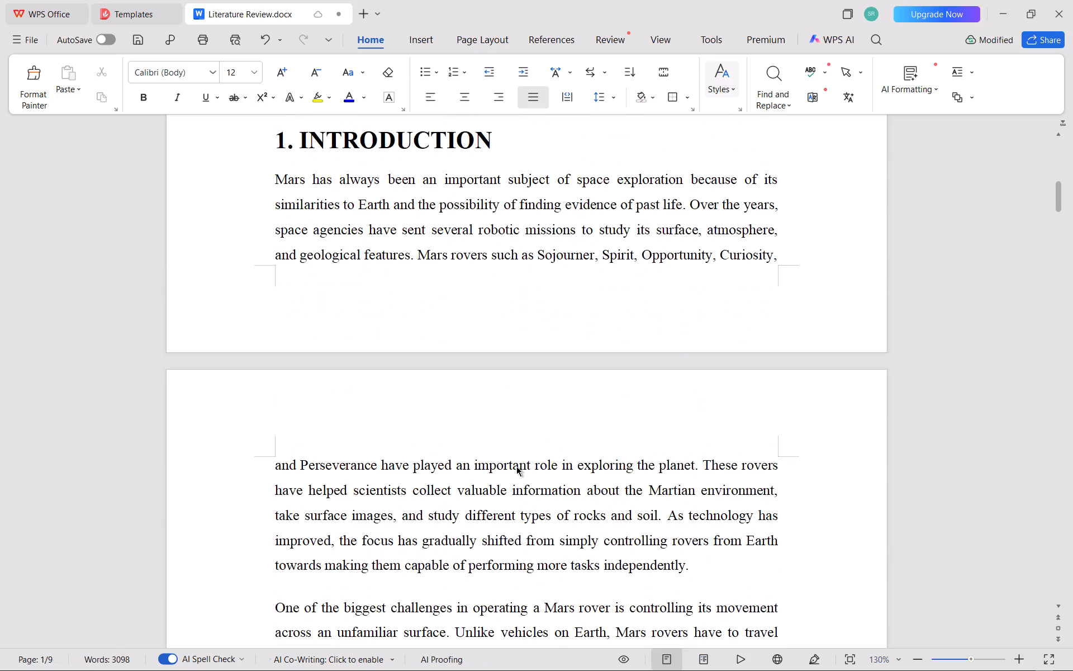
scroll(516, 466, down, 3)
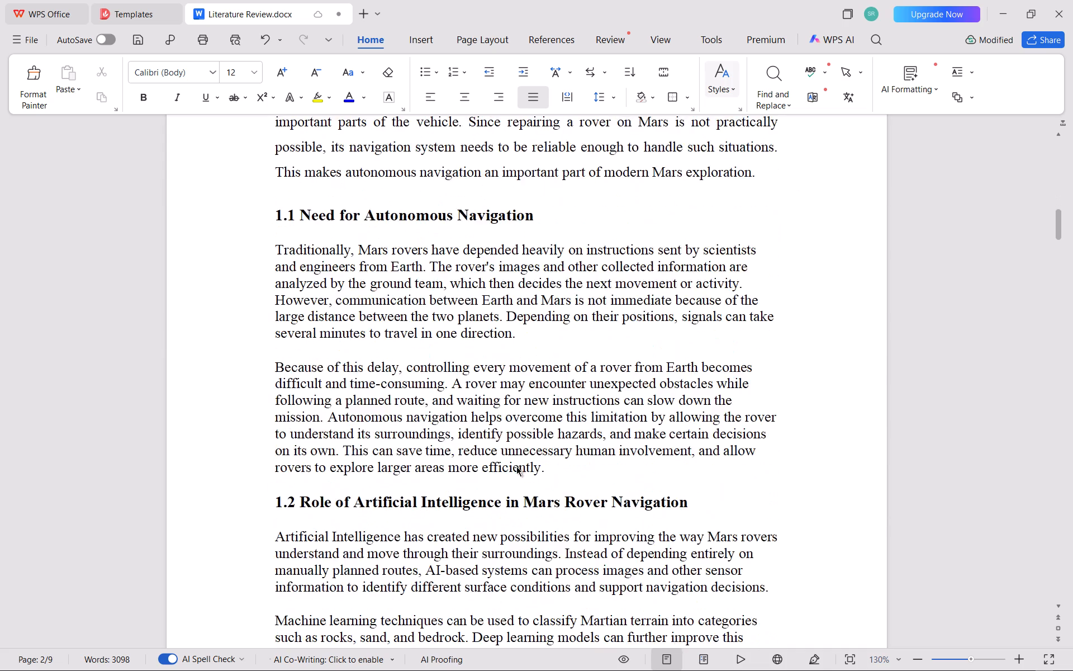
scroll(516, 466, down, 1)
drag(273, 155, 691, 593)
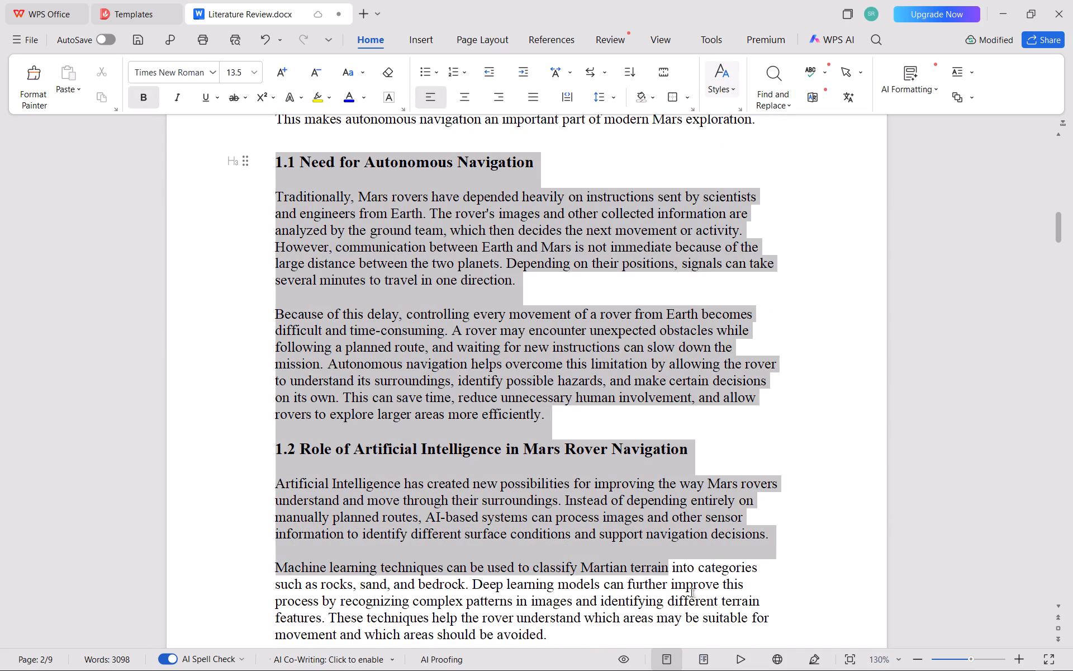
drag(691, 593, 723, 650)
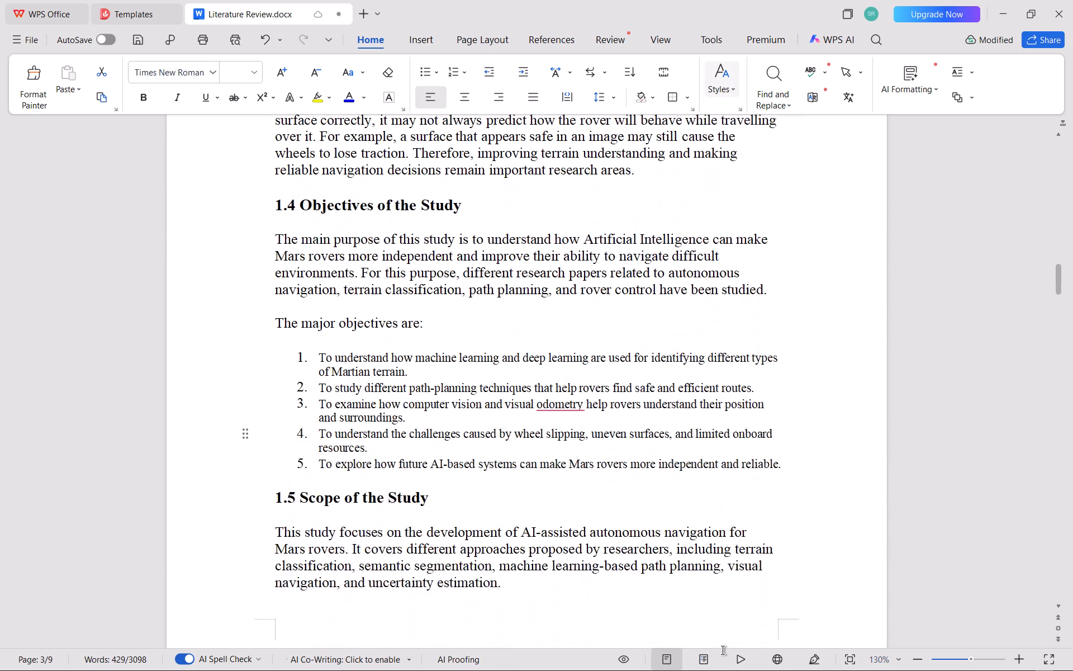
drag(723, 650, 628, 531)
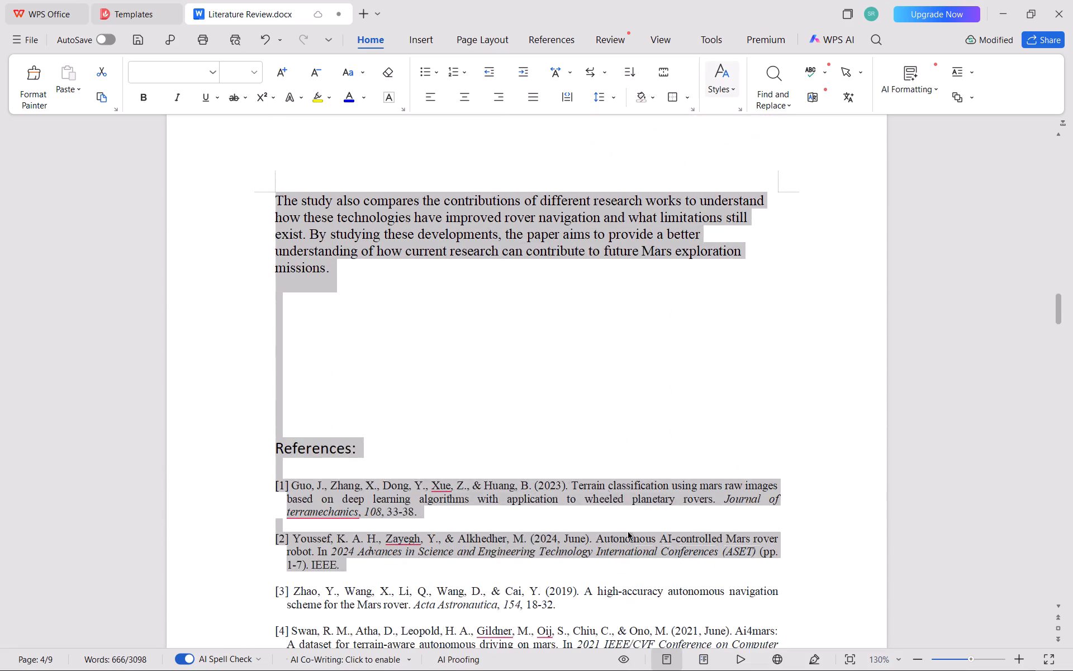
drag(628, 531, 381, 274)
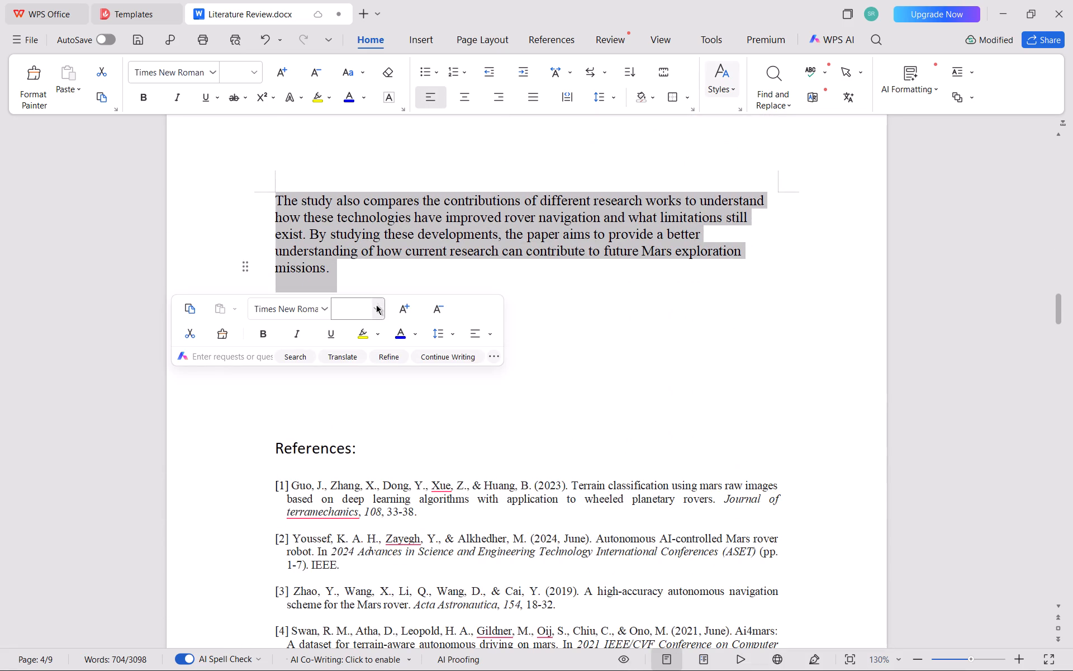
click(436, 336)
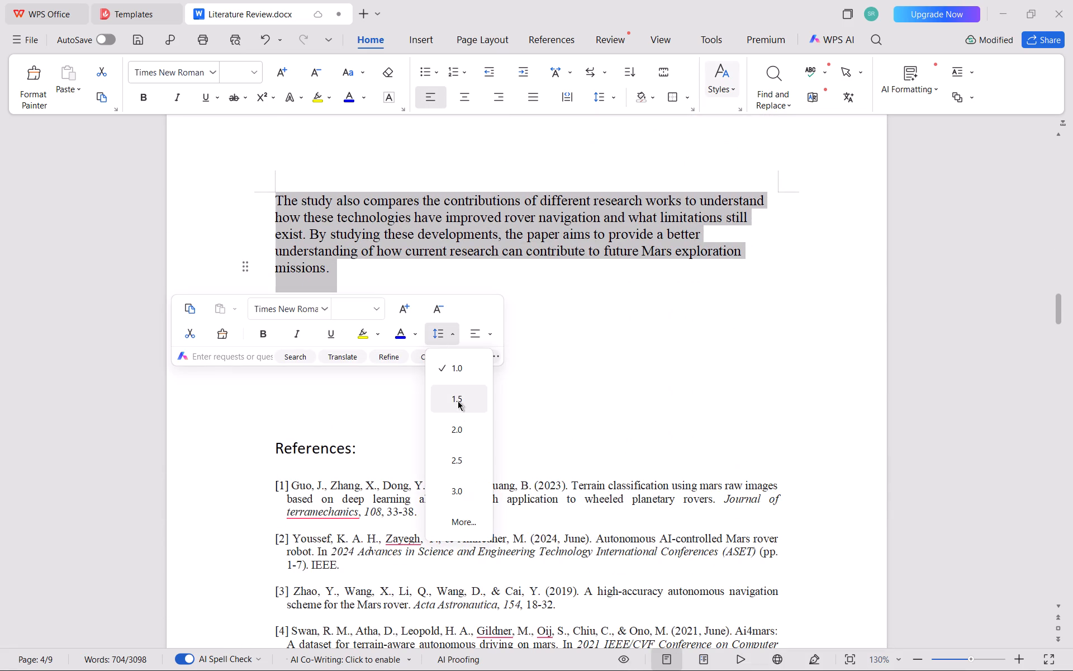
click(458, 400)
scroll(547, 606, down, 4)
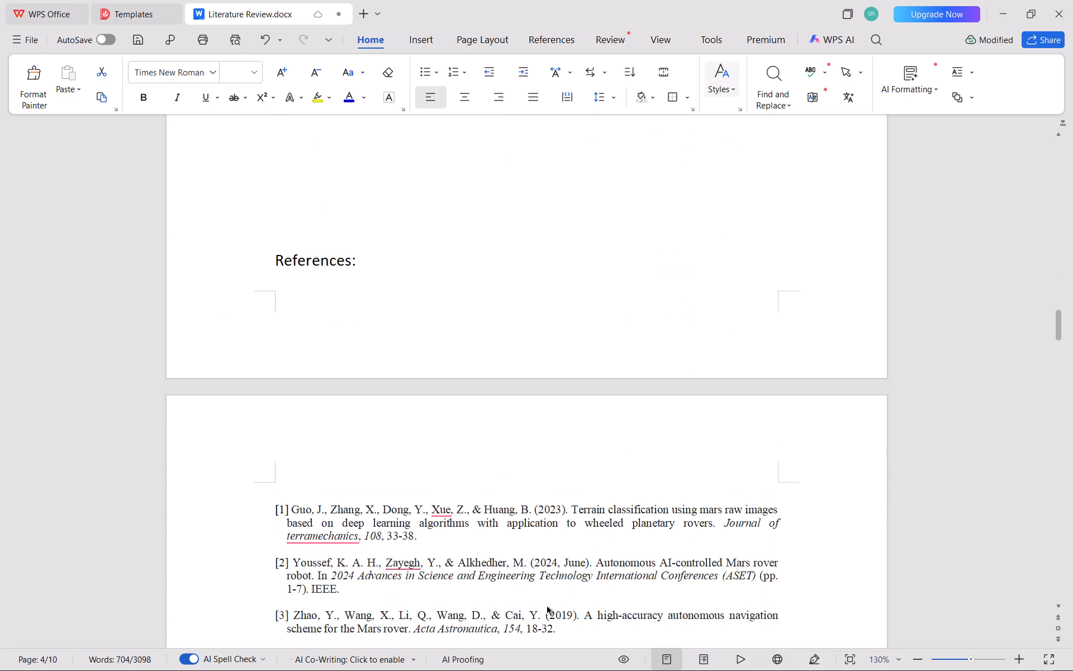
Adjust the blank lines above the References heading so the heading starts on the next page with its list.
scroll(345, 319, up, 2)
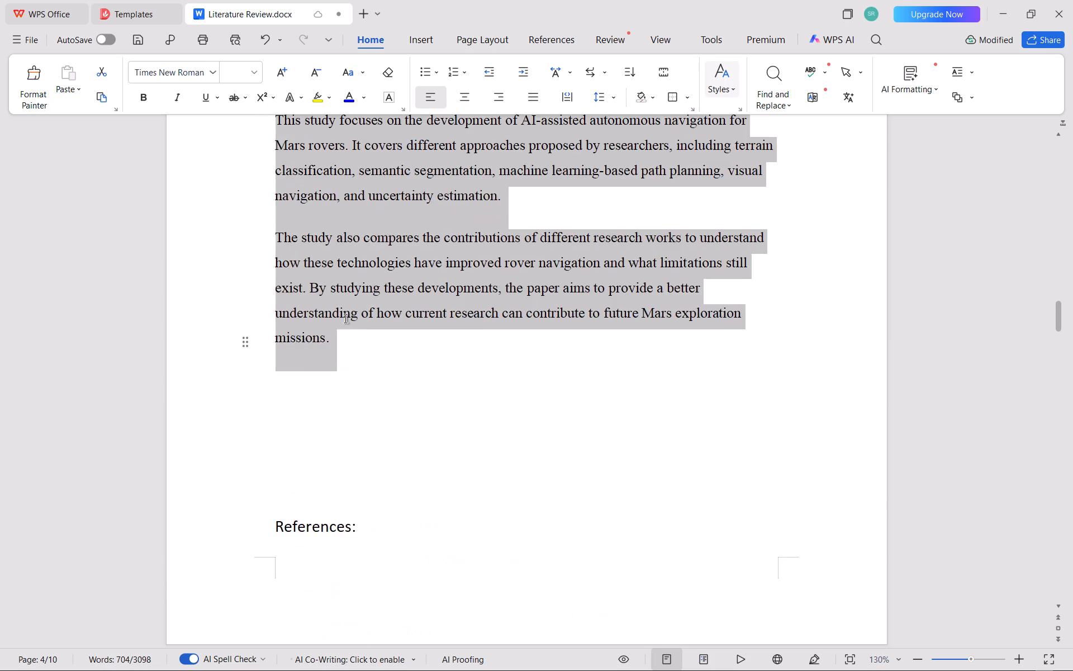
scroll(345, 319, up, 1)
click(290, 400)
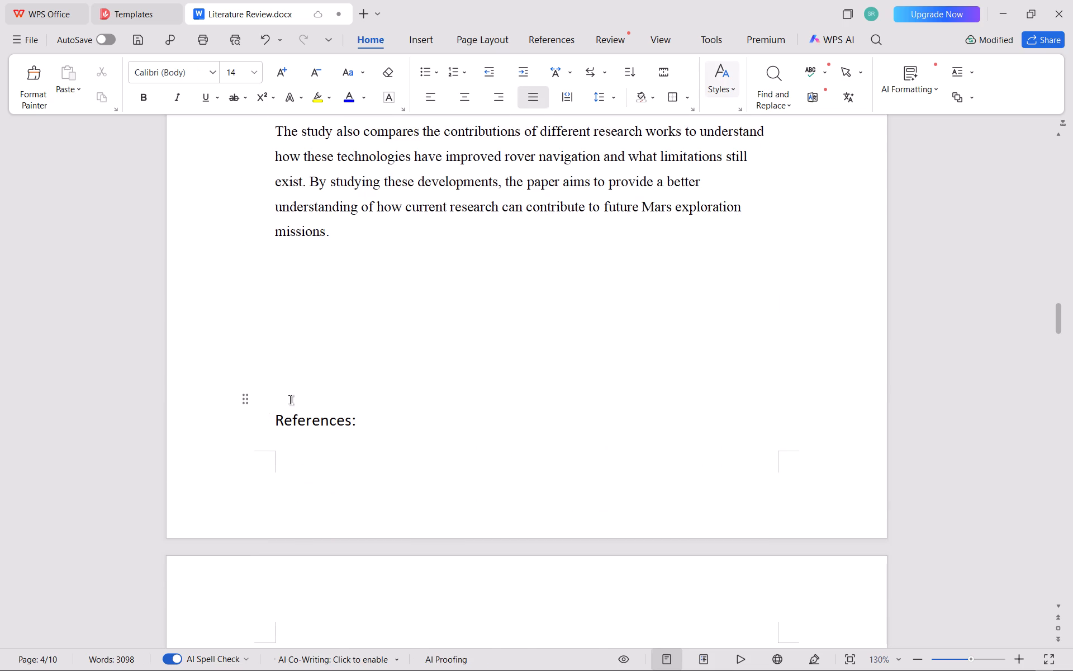
key(BackSpace)
key(BackSpace)
key(BackSpace)
key(BackSpace)
key(BackSpace)
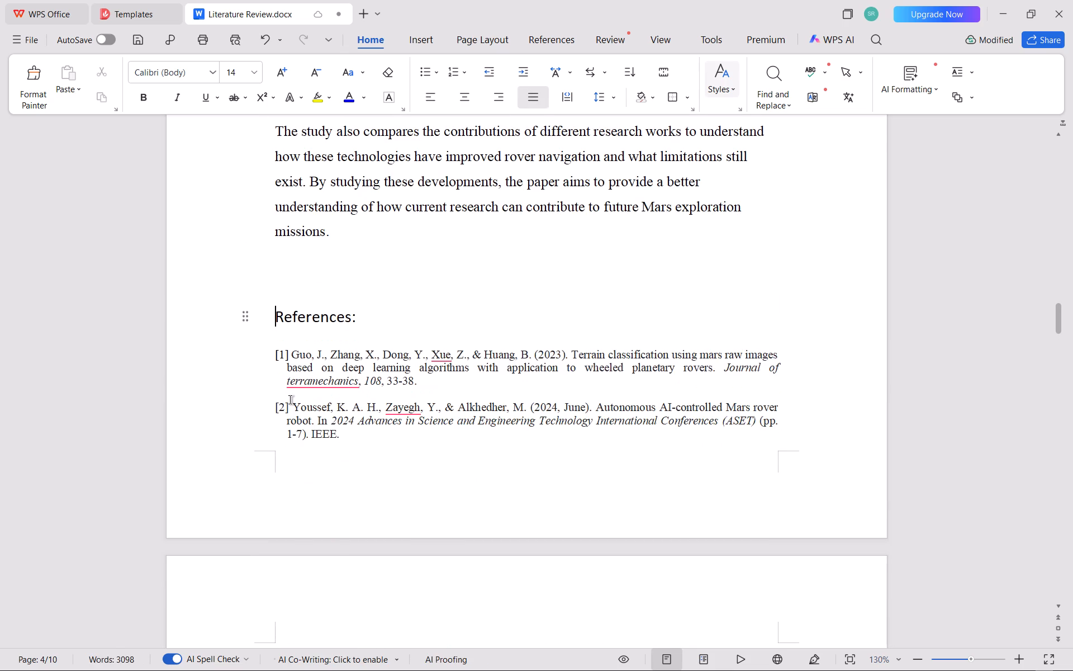
key(BackSpace)
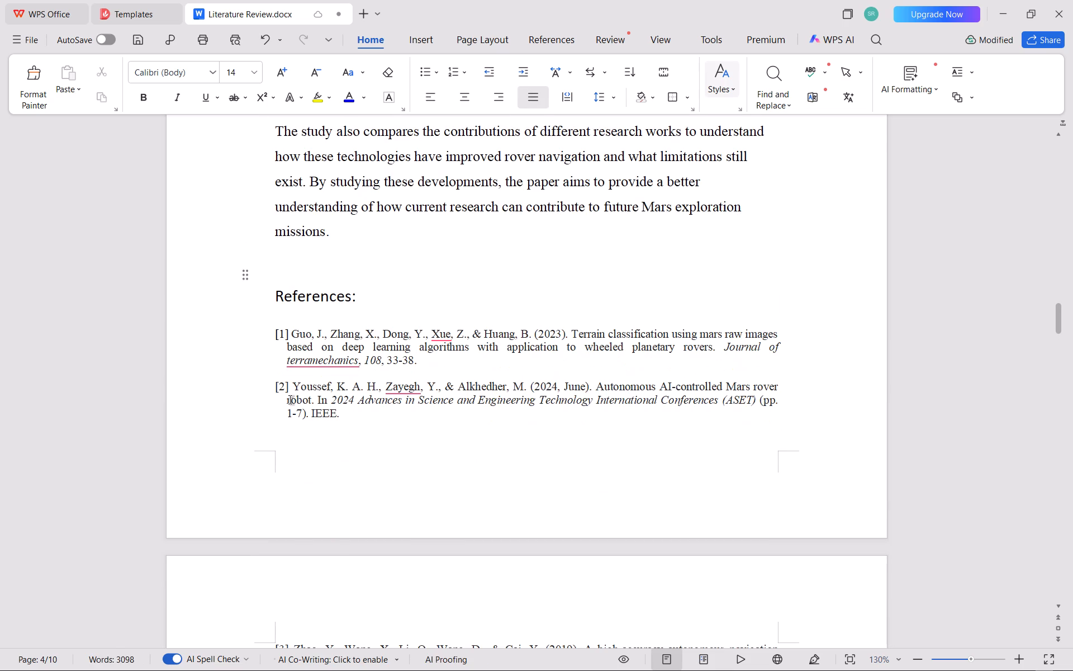
key(Return)
key(Return)
key(Return)
key(Return)
key(Return)
key(Return)
key(Return)
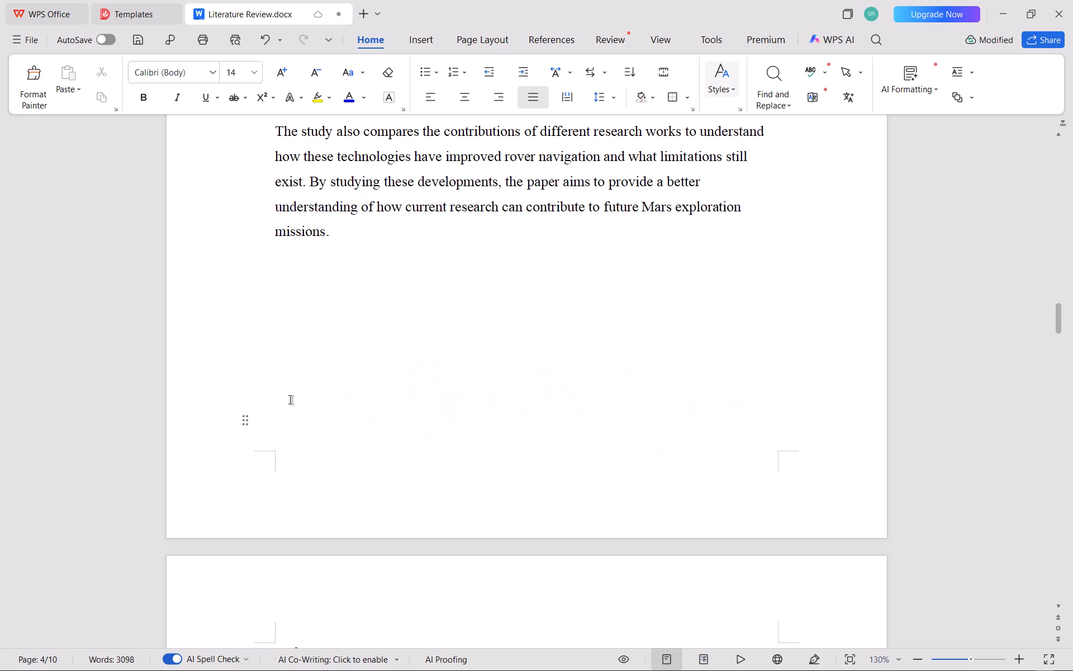
scroll(290, 400, down, 2)
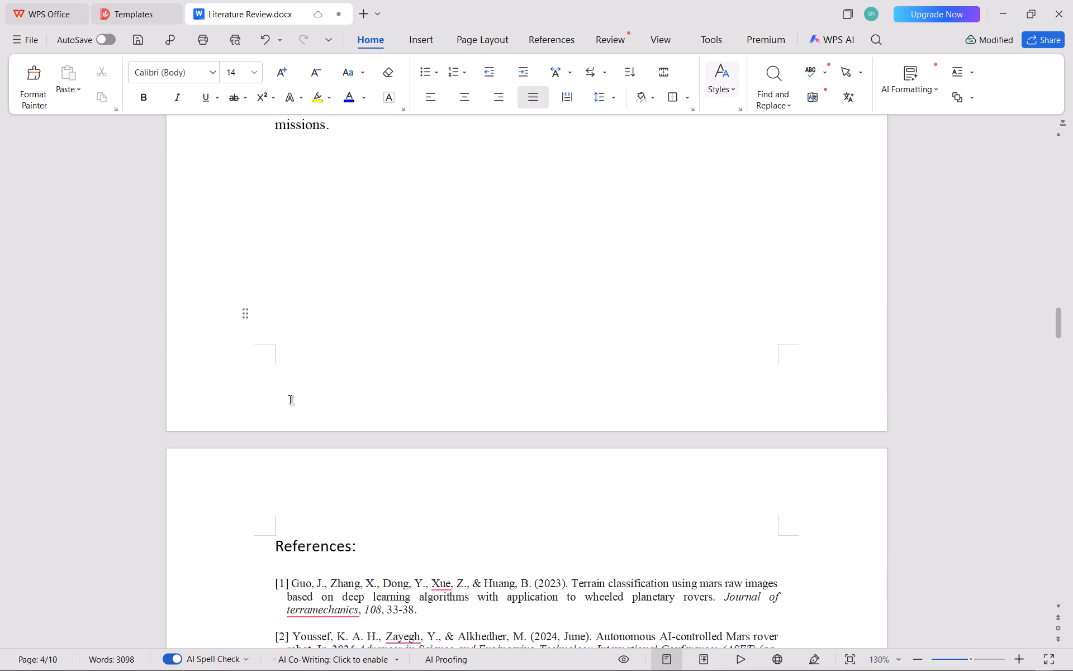
Copy the whole "3. Conclusion and Future Directions" text from Notepad and paste it below the last paragraph of section 1.5.
scroll(290, 400, up, 1)
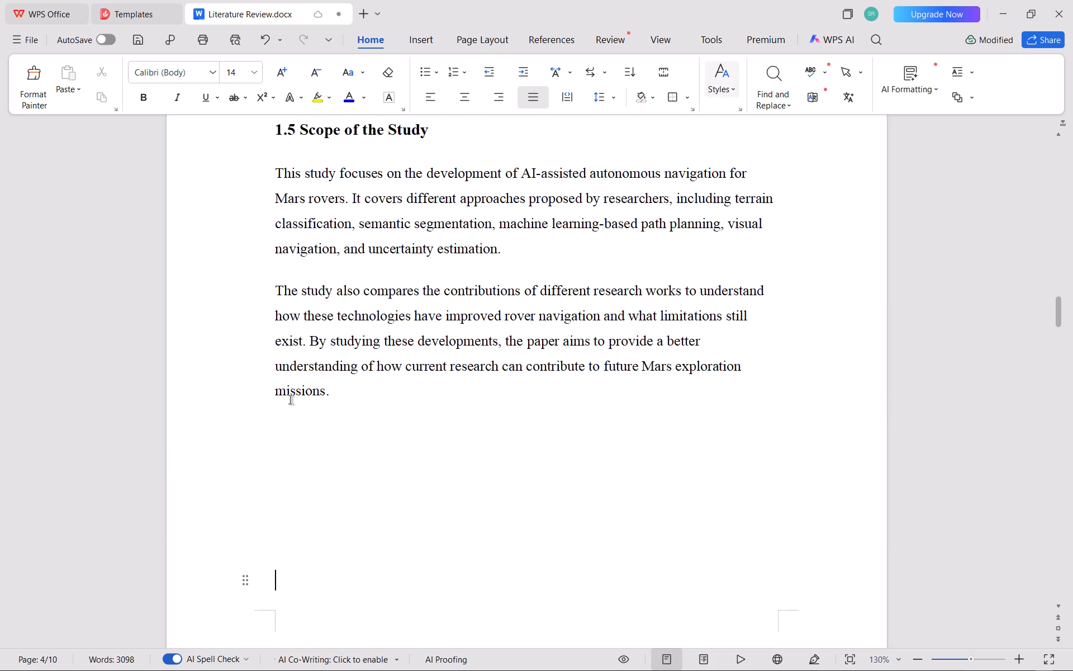
scroll(290, 400, up, 1)
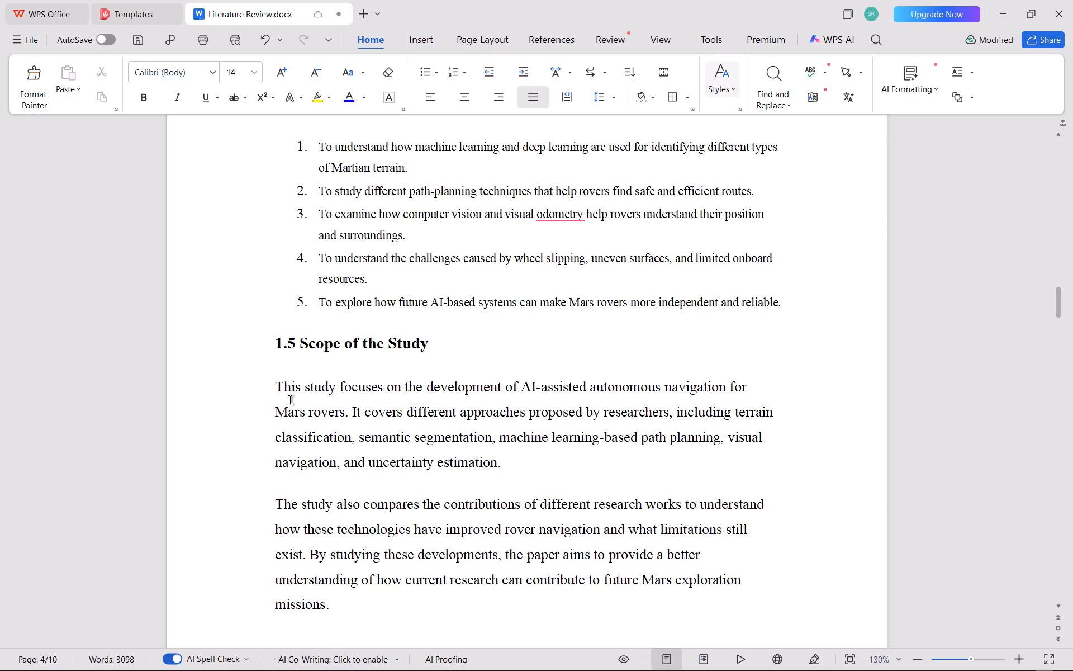
scroll(290, 400, down, 1)
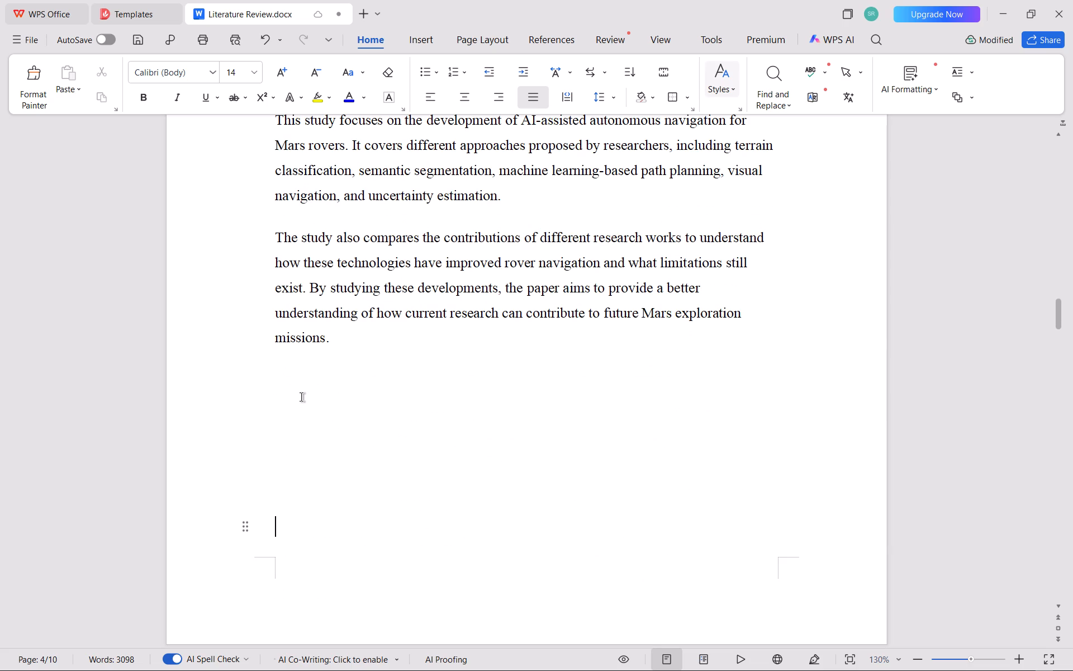
click(301, 397)
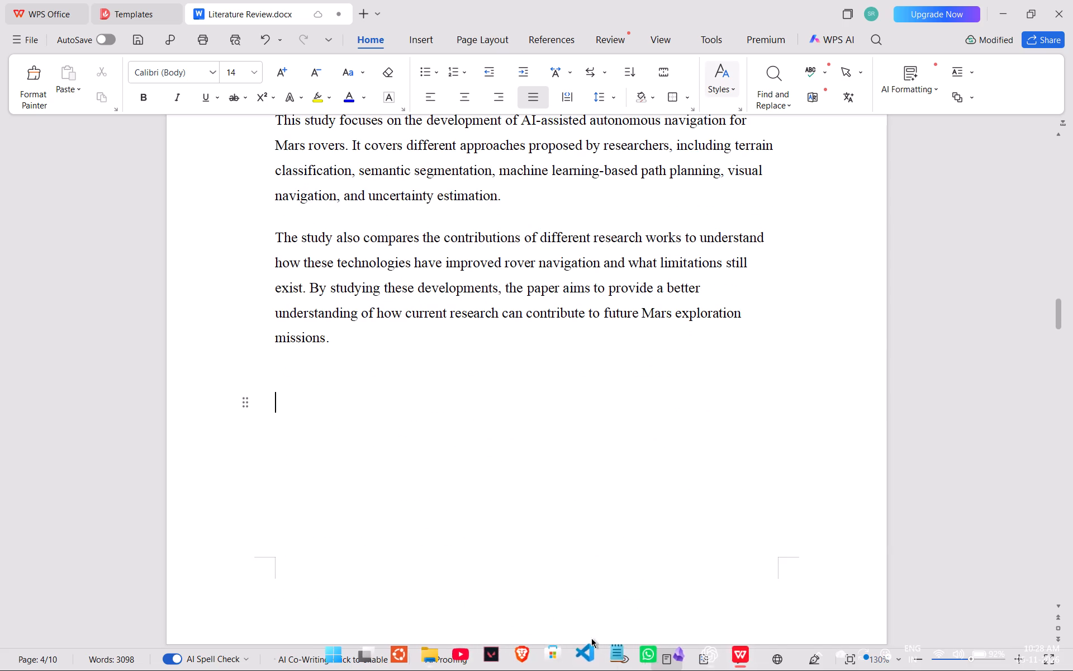
click(615, 655)
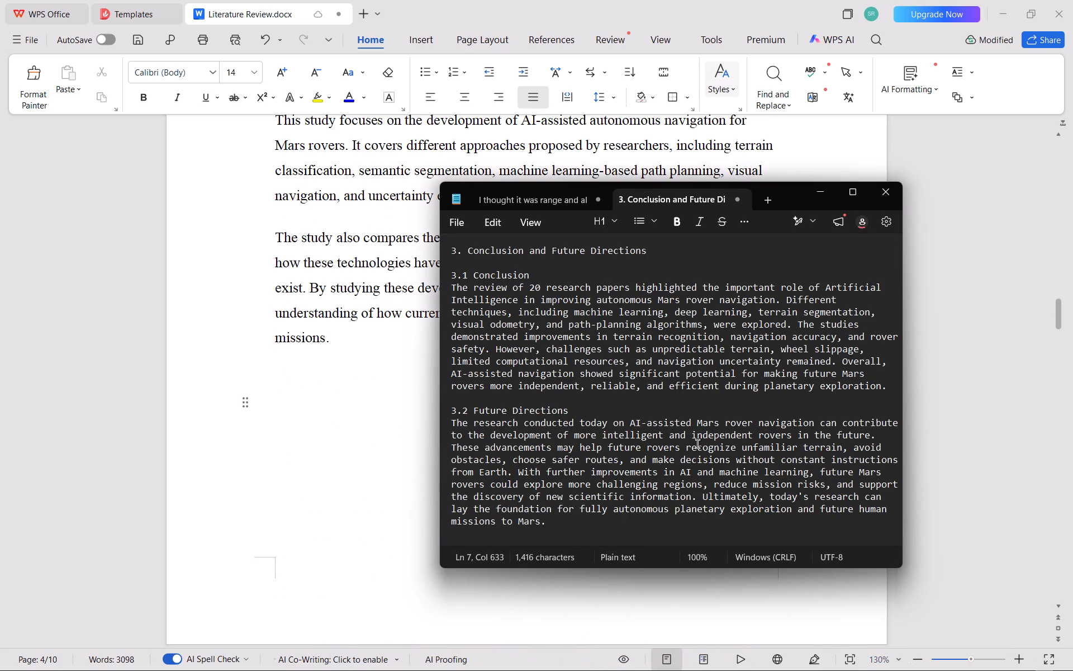
scroll(647, 518, down, 2)
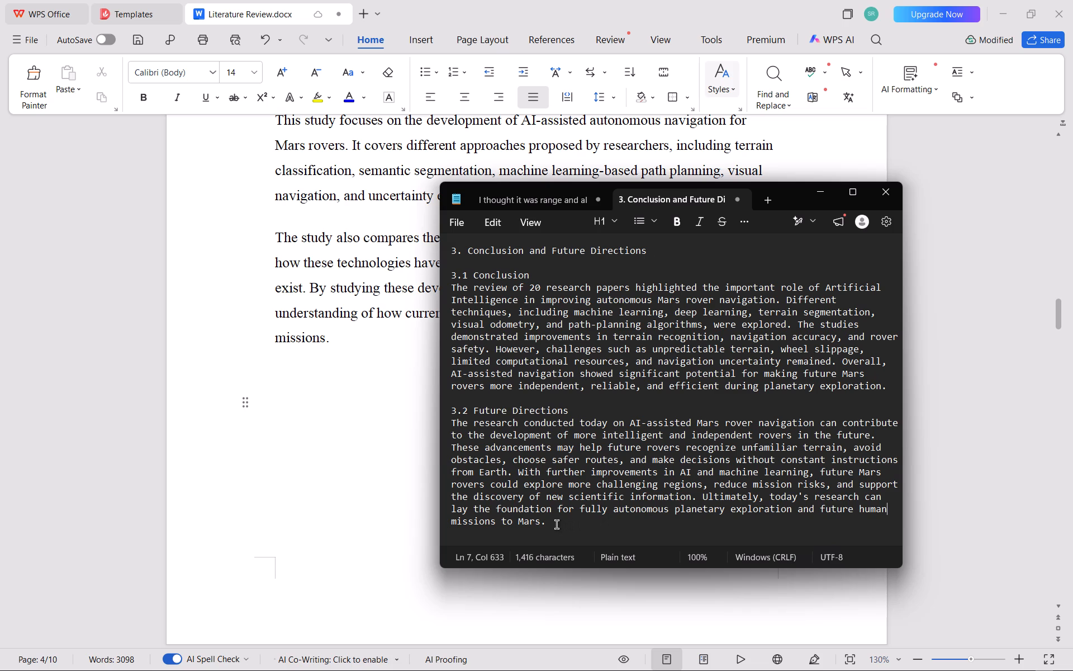
drag(557, 524, 412, 210)
key(ctrl+c)
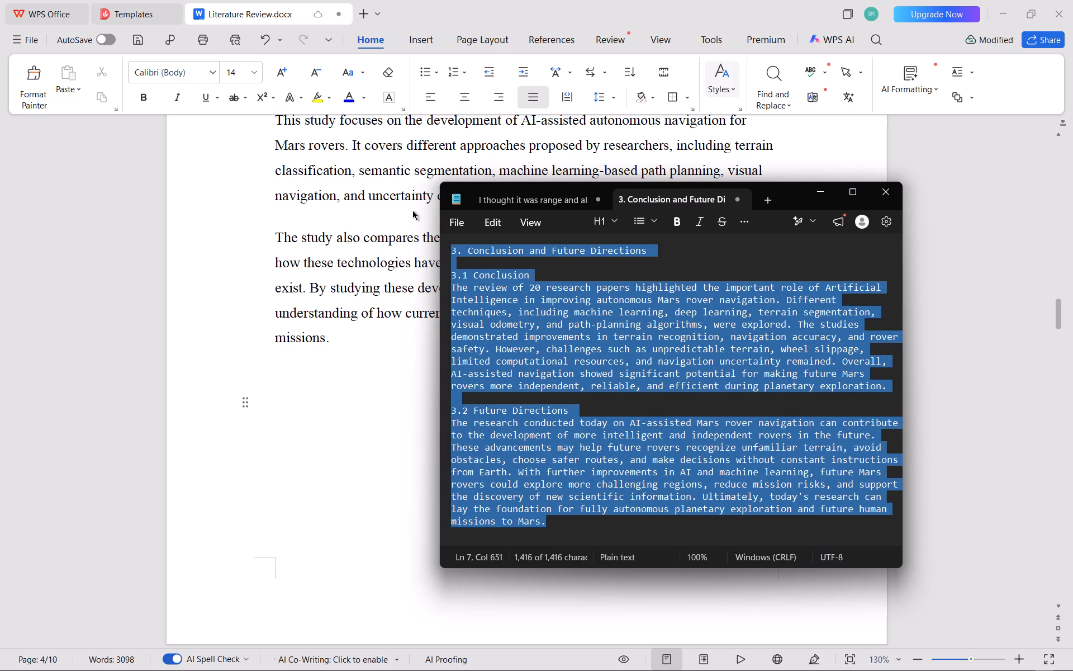
click(805, 277)
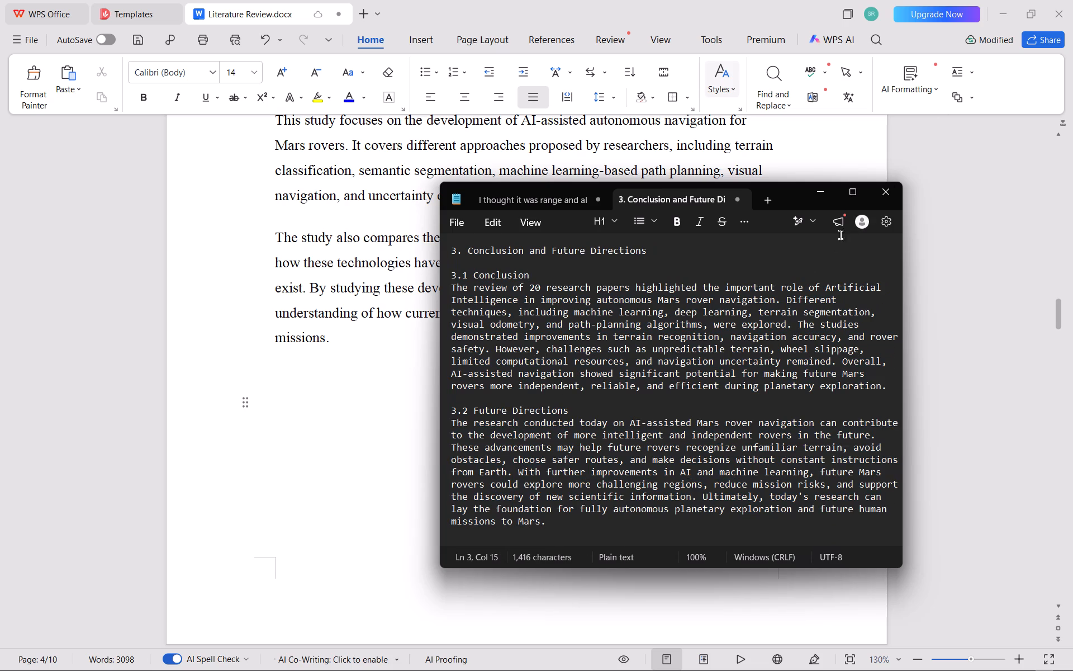
click(876, 191)
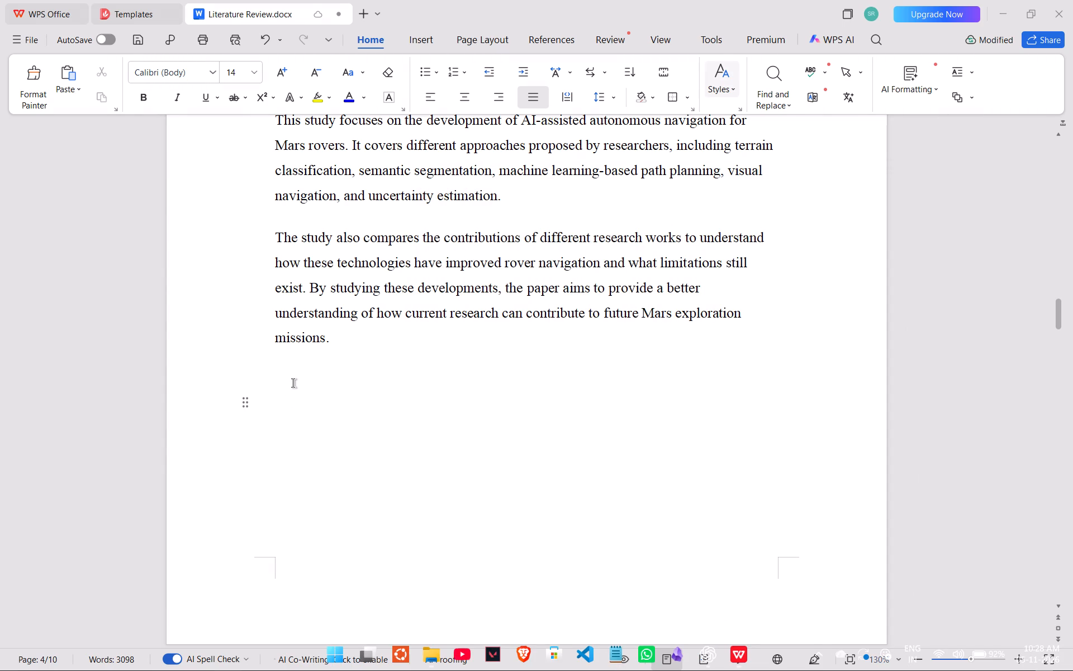
click(293, 383)
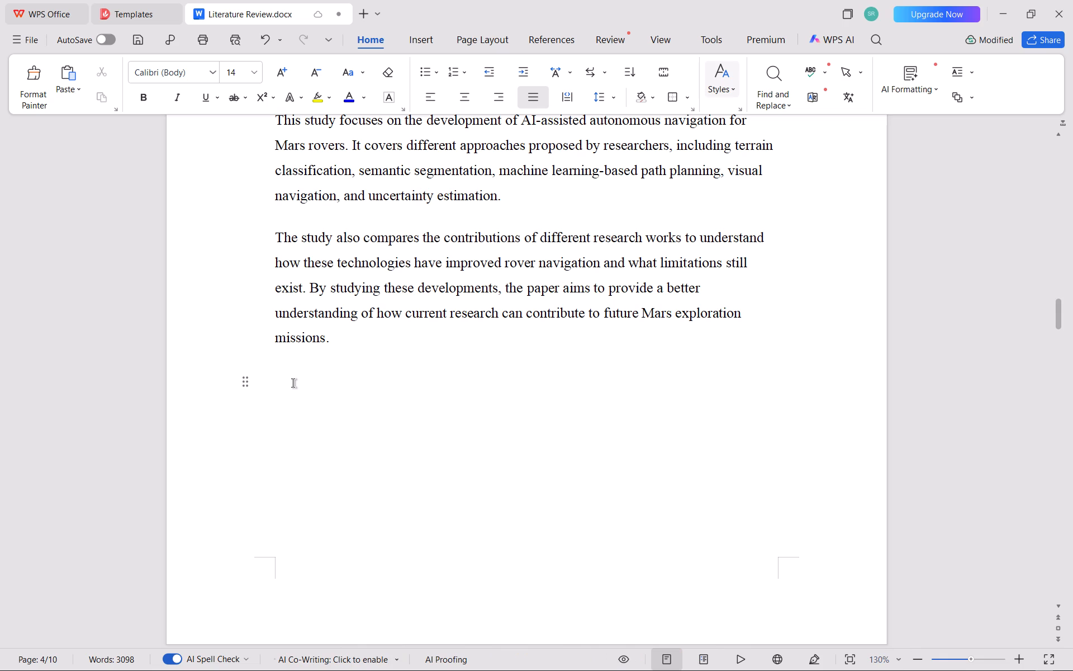
key(ctrl+v)
scroll(393, 420, down, 1)
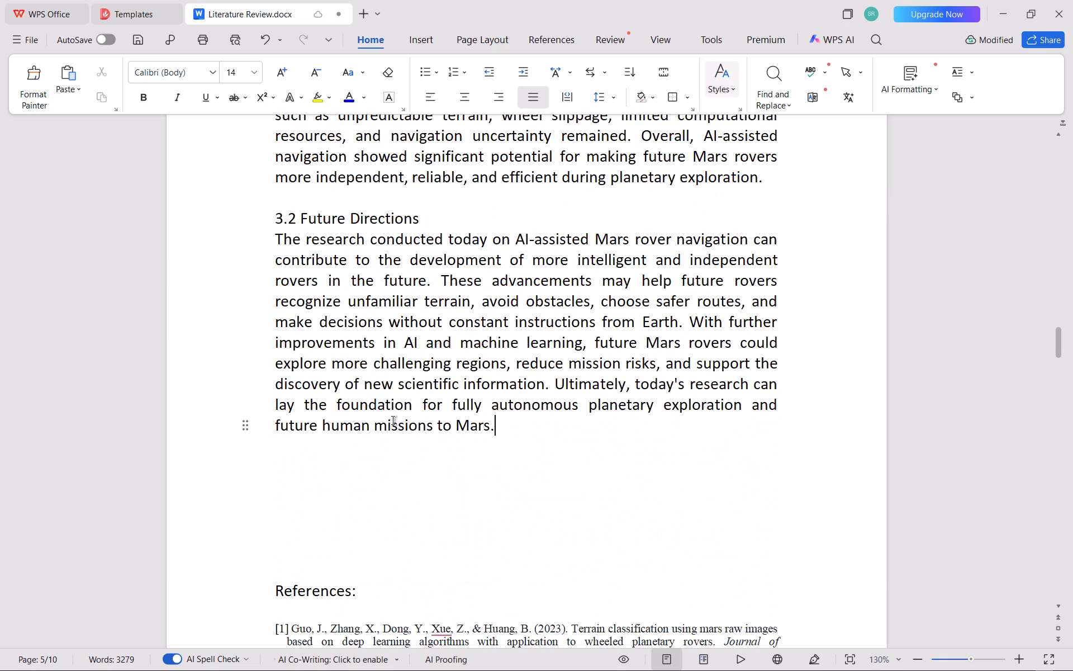
Set all of the pasted section 3 text, from its main heading through 3.2 Future Directions, to font size 12.
scroll(393, 420, down, 1)
drag(502, 423, 203, 62)
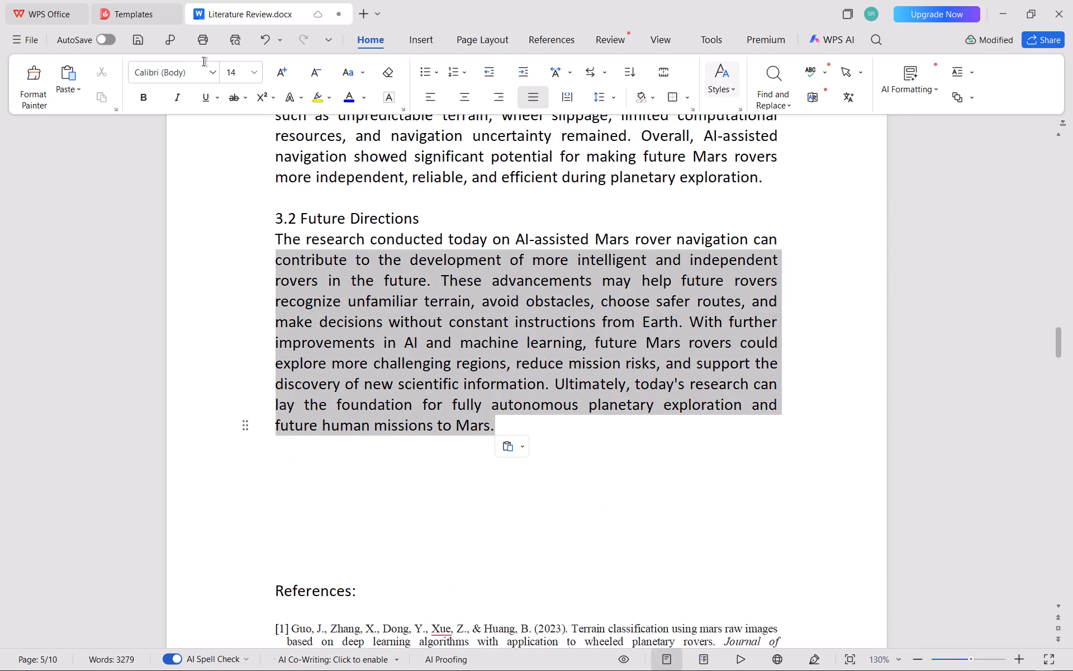
drag(203, 62, 266, 666)
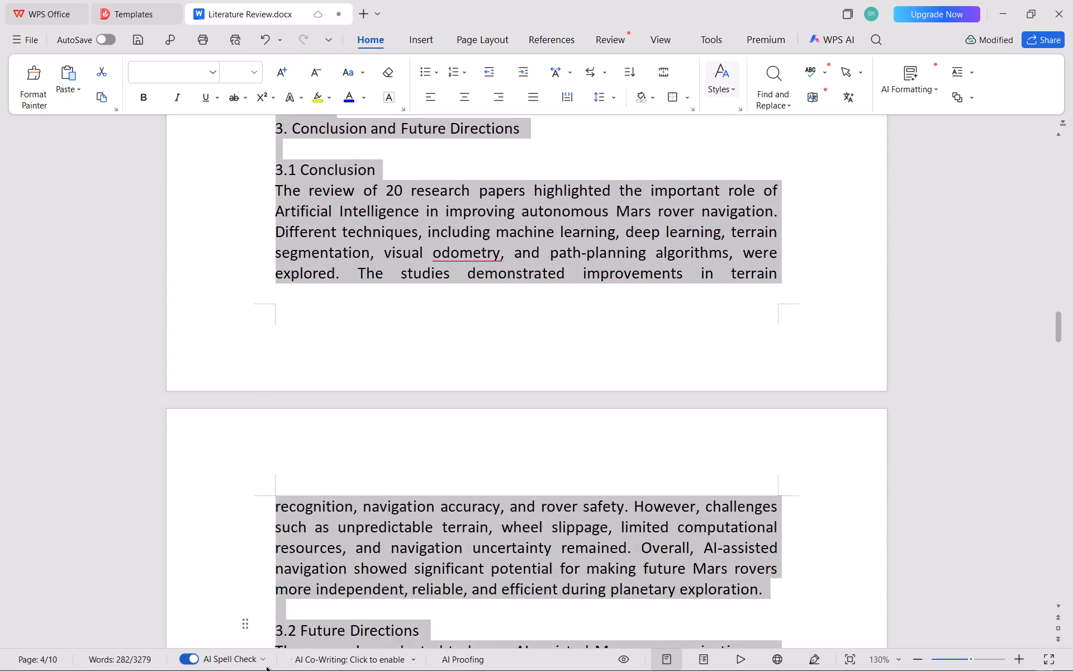
drag(266, 666, 277, 401)
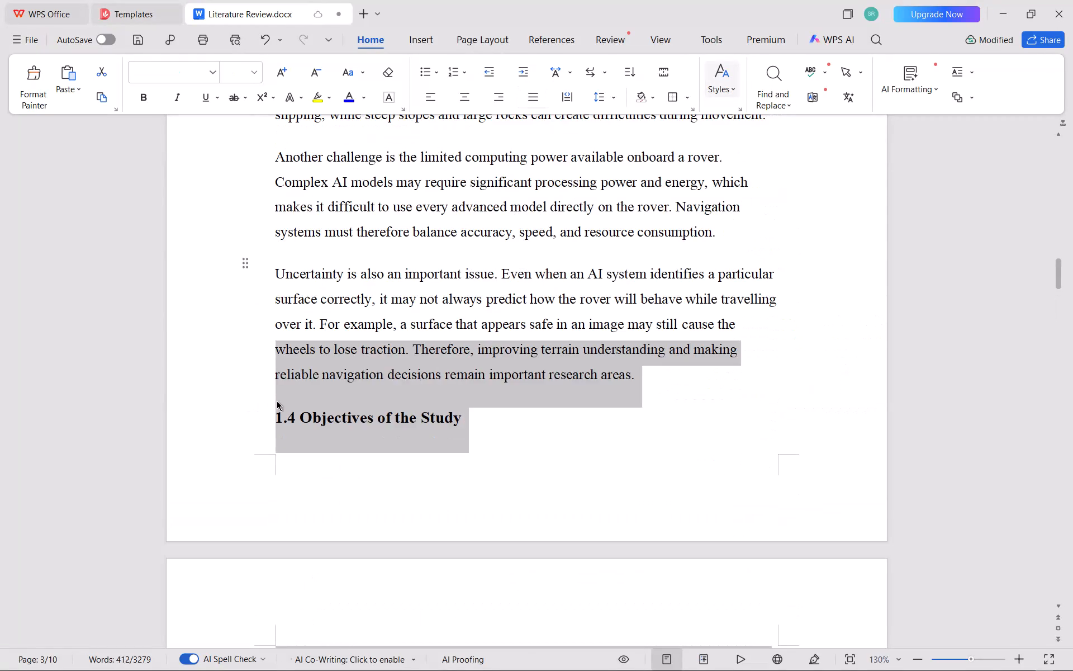
drag(277, 401, 265, 276)
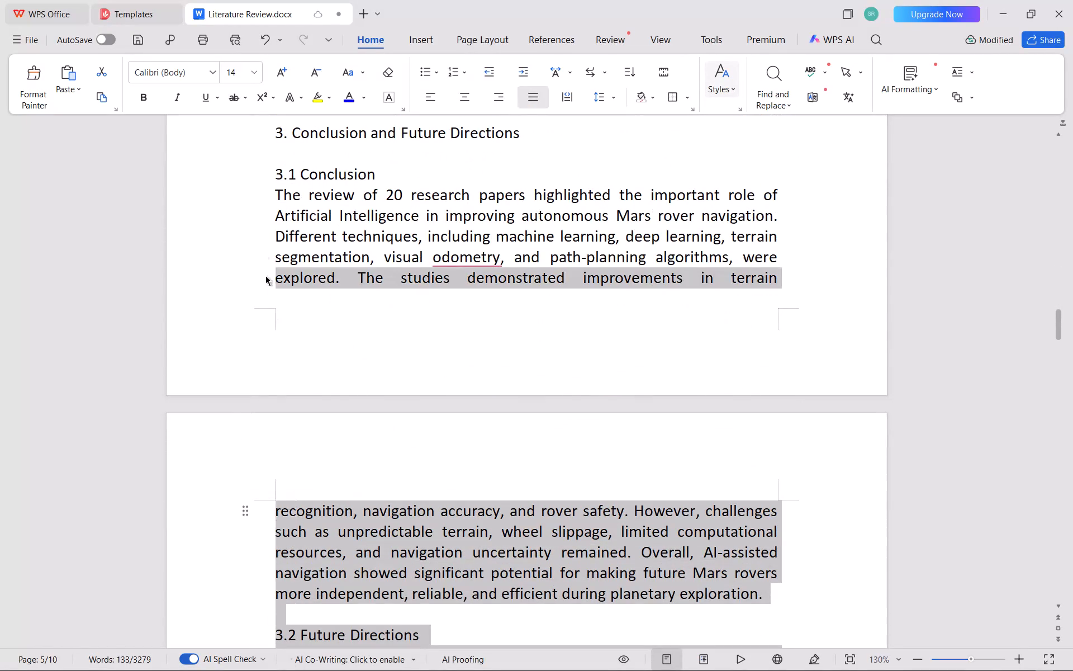
drag(265, 276, 271, 139)
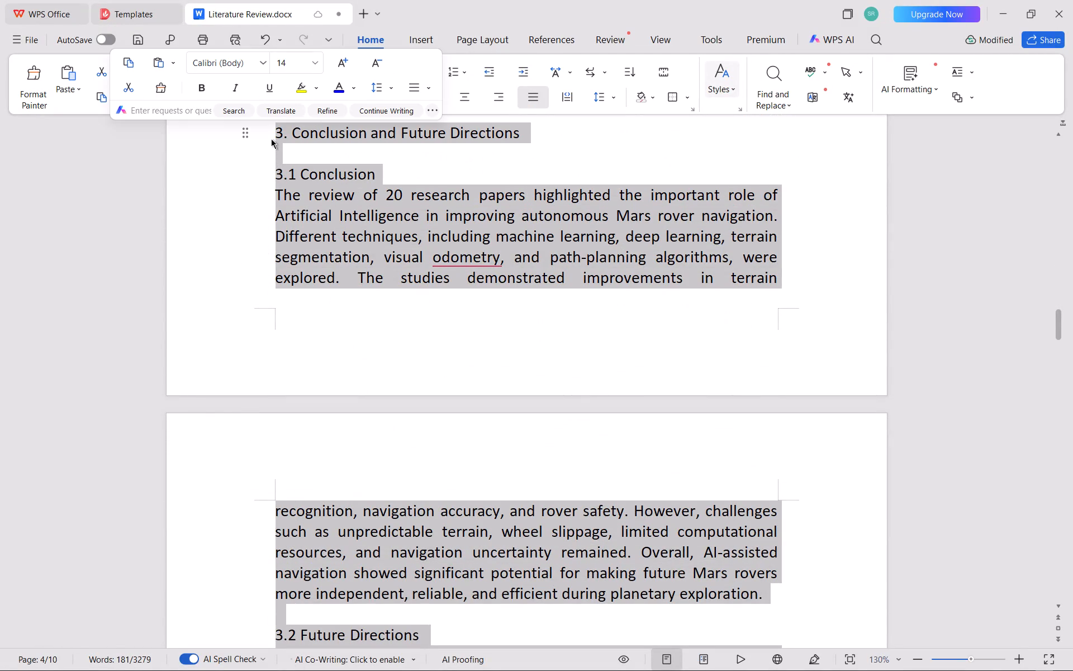
click(284, 65)
text(12)
click(376, 87)
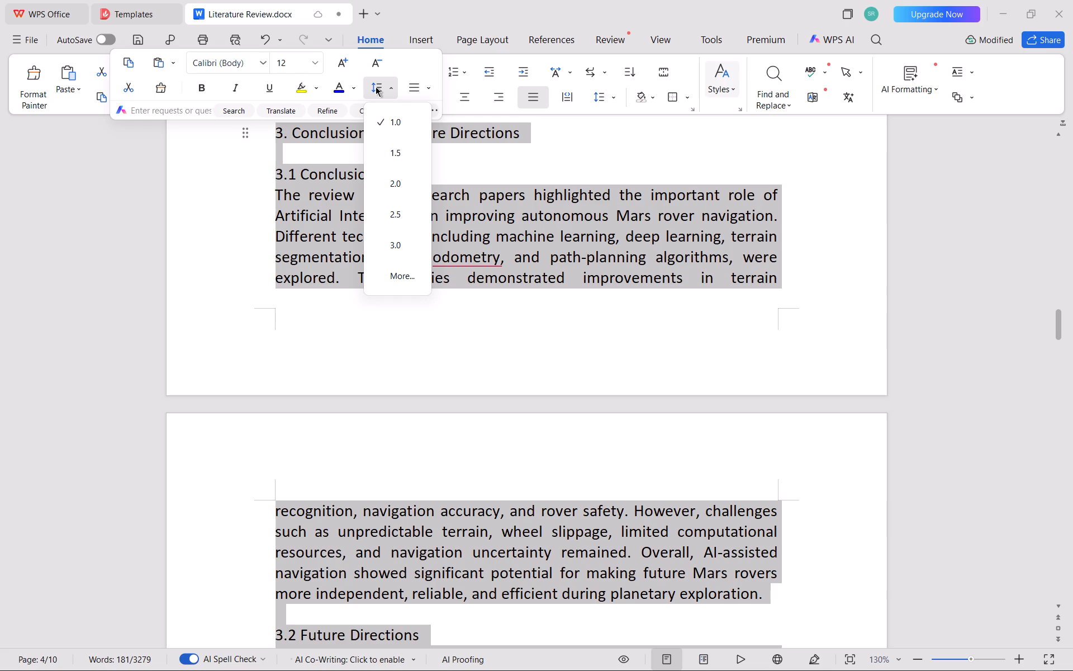
click(297, 61)
text(12)
key(Return)
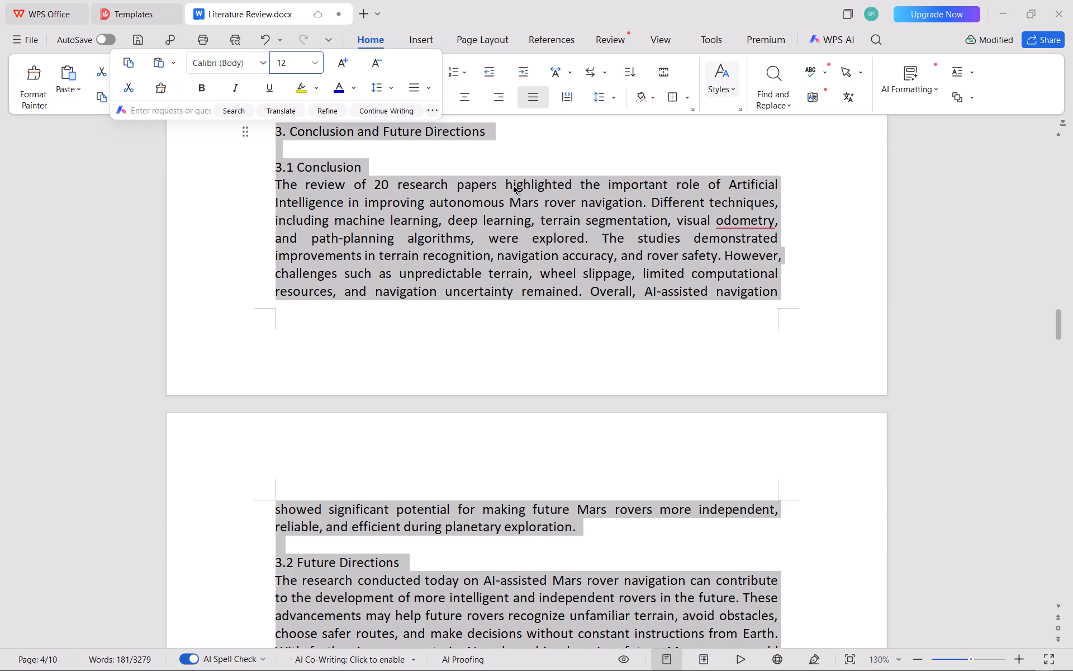
Apply 1.5 line spacing to the whole Conclusion and Future Directions section.
right_click(444, 238)
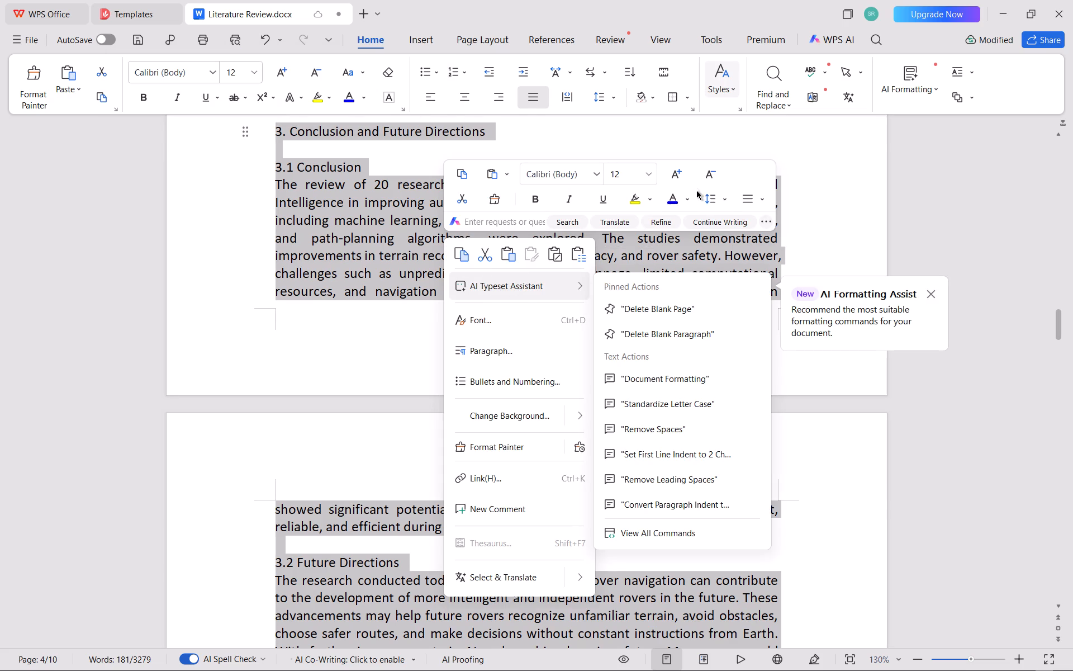
click(711, 202)
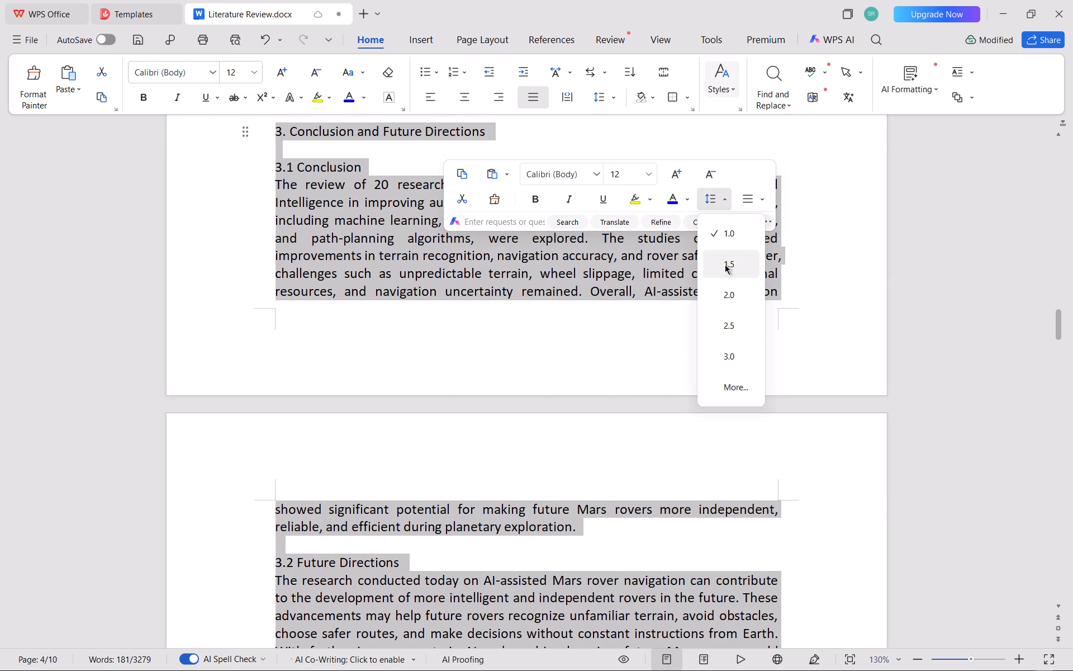
click(724, 265)
click(662, 358)
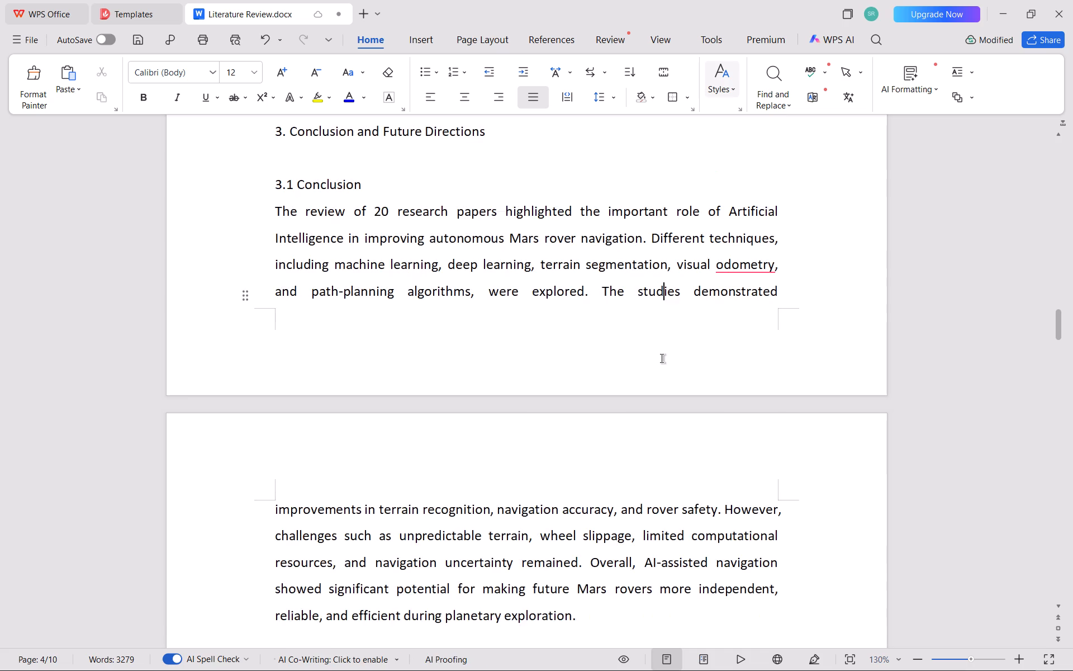
Remove the blank line between the "3. Conclusion and Future Directions" heading and the "3.1 Conclusion" subheading.
scroll(662, 358, up, 1)
click(351, 380)
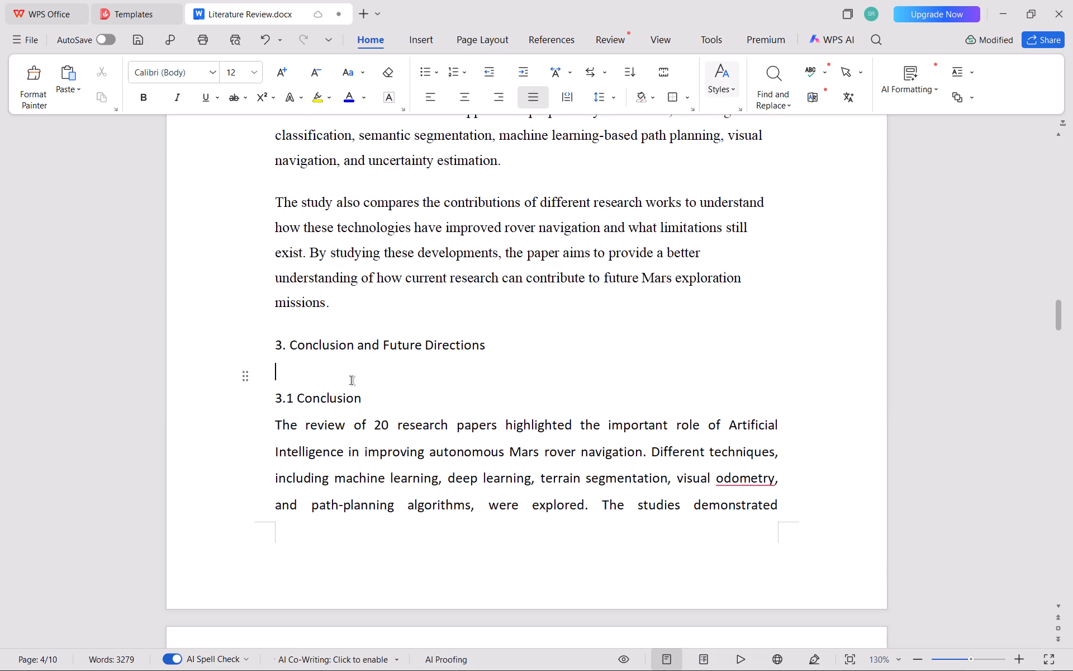
key(BackSpace)
key(Return)
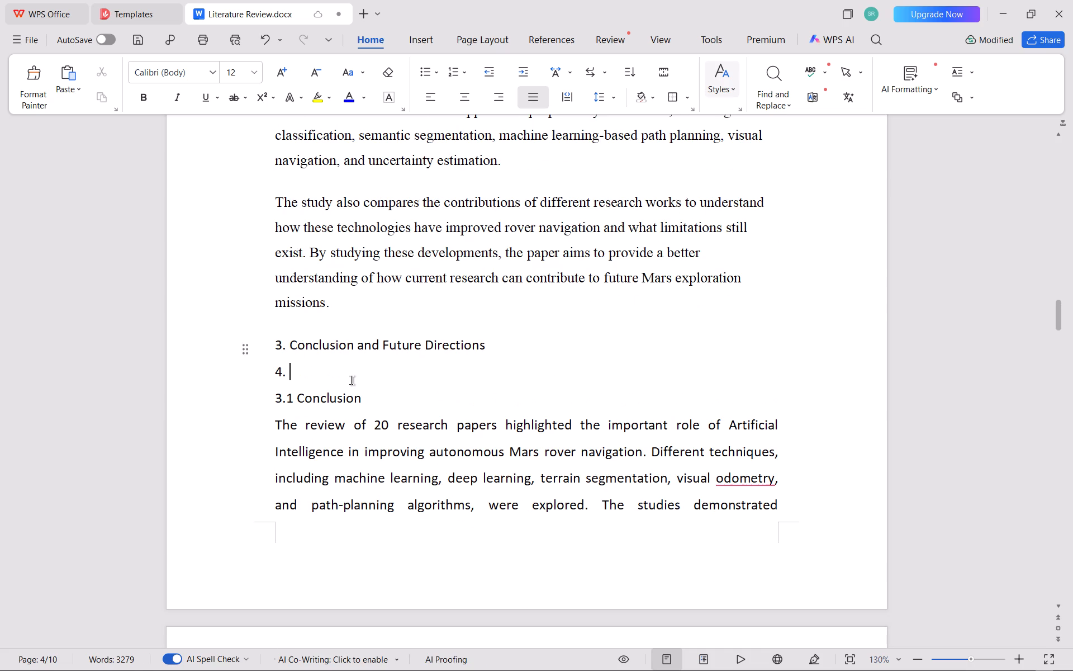
key(BackSpace)
key(BackSpace)
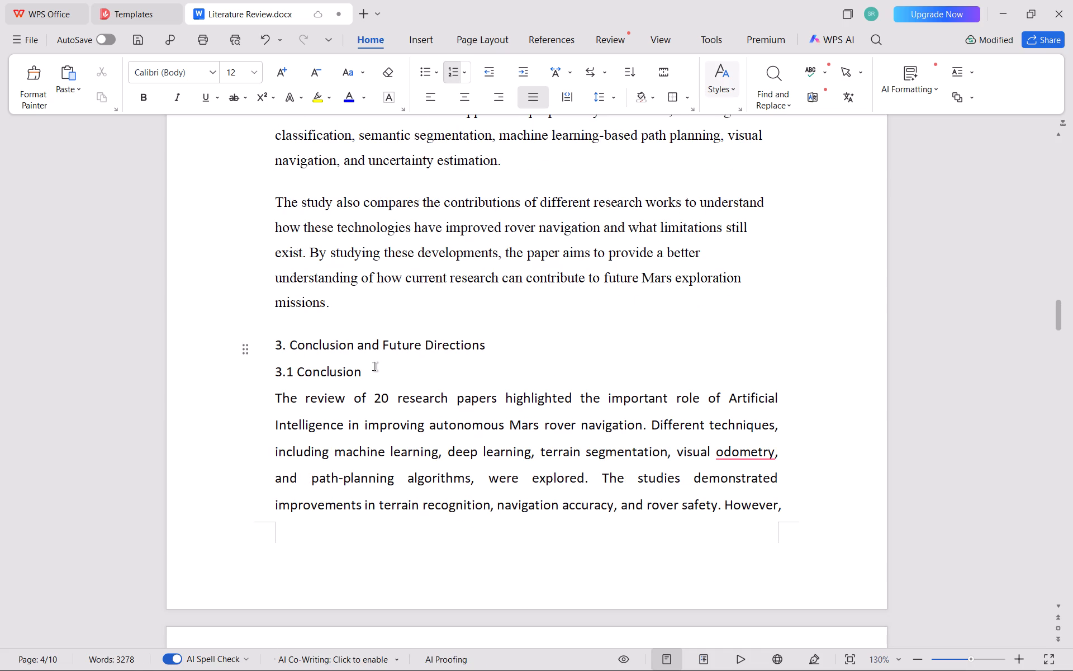
Make the "Conclusion and Future Directions" heading bold.
drag(500, 339, 260, 350)
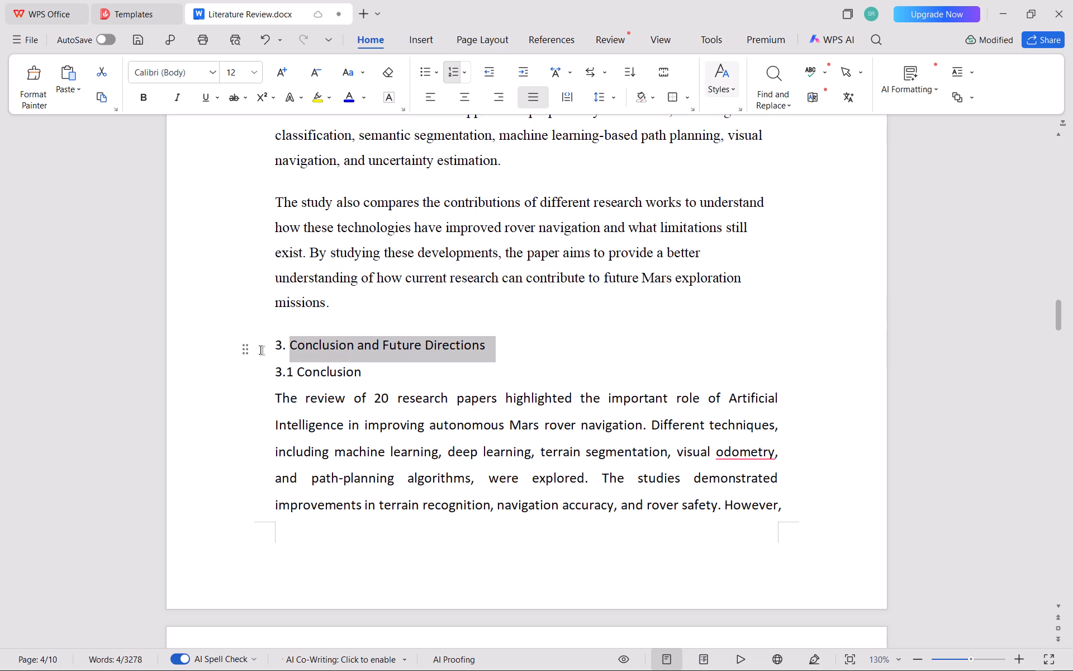
drag(260, 350, 261, 351)
click(219, 301)
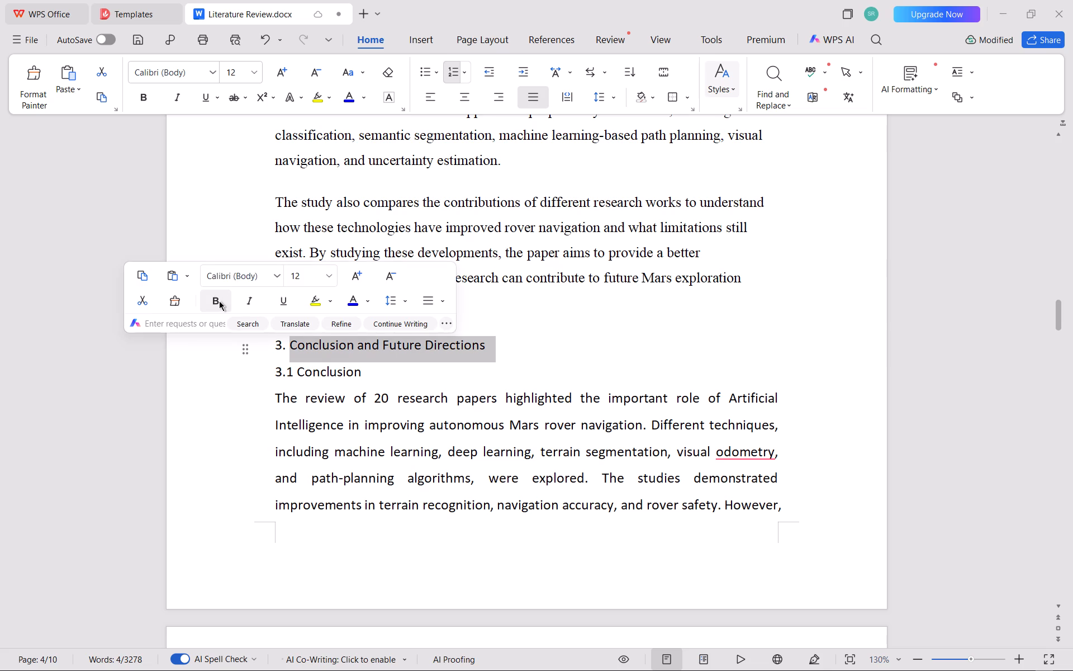
click(492, 374)
scroll(492, 374, down, 1)
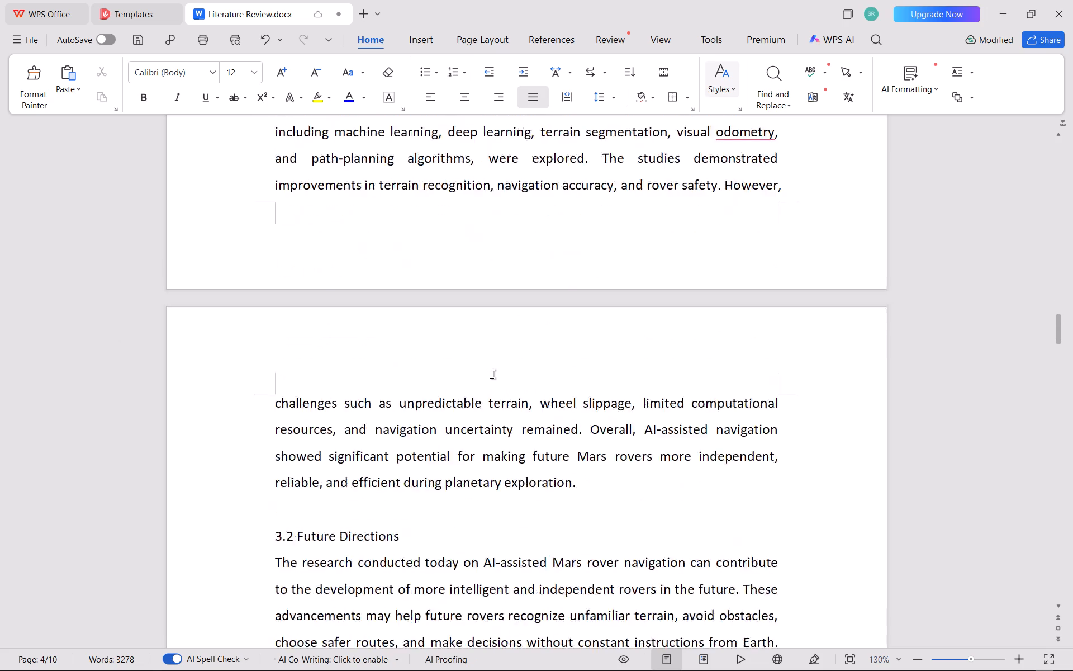
scroll(492, 374, down, 1)
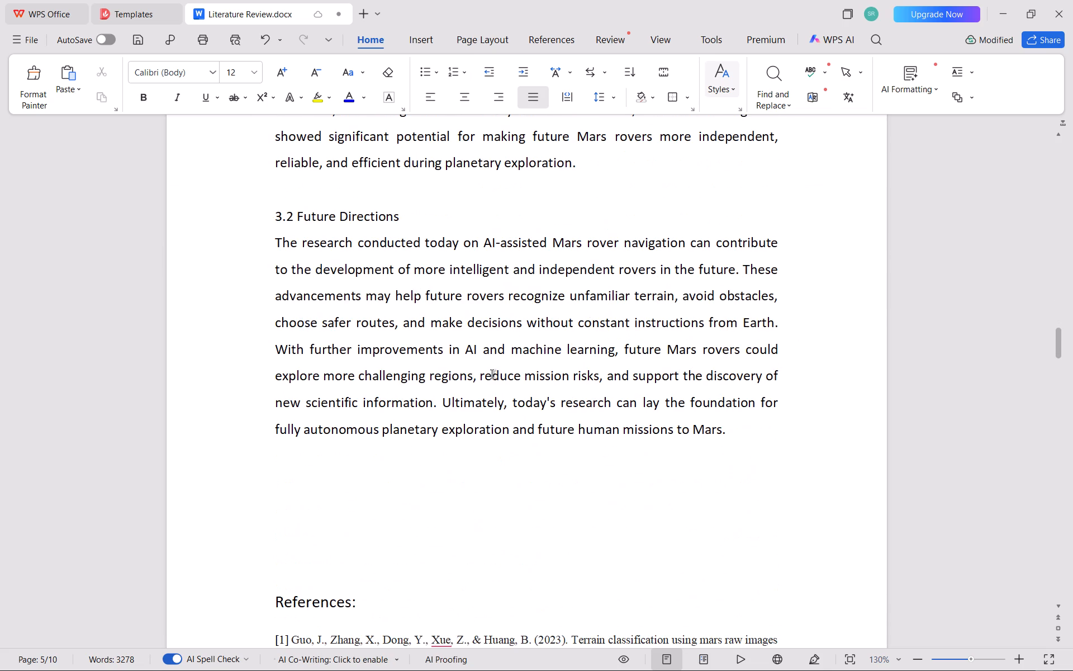
Make the "3.2 Future Directions" and "3.1 Conclusion" subheadings bold.
scroll(492, 374, down, 1)
drag(405, 324, 277, 319)
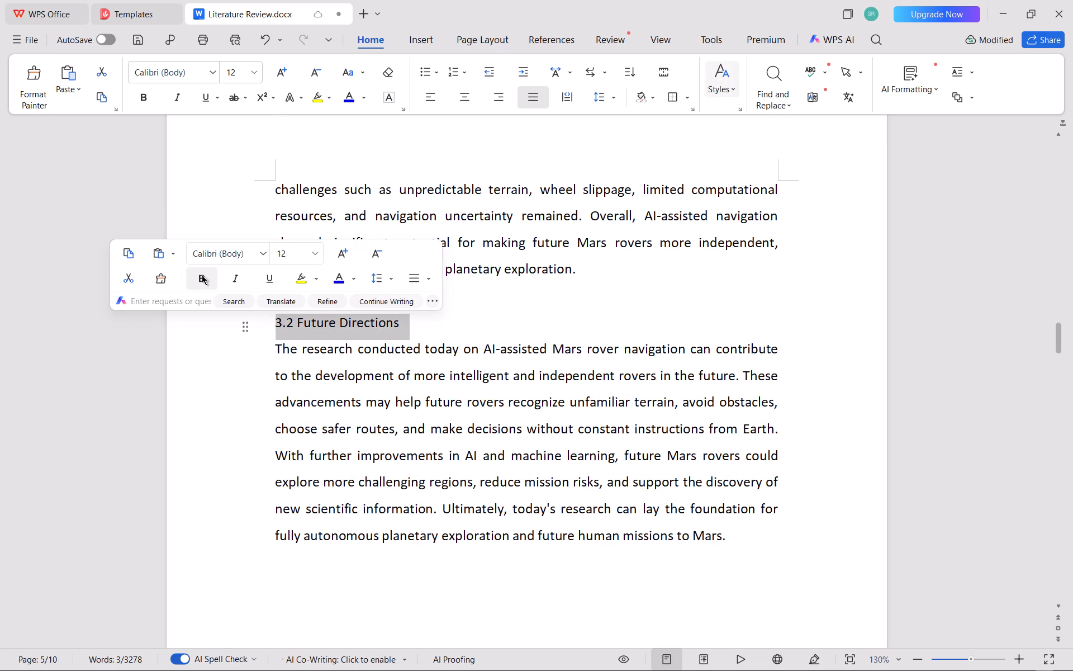
click(202, 275)
click(588, 284)
scroll(588, 284, up, 1)
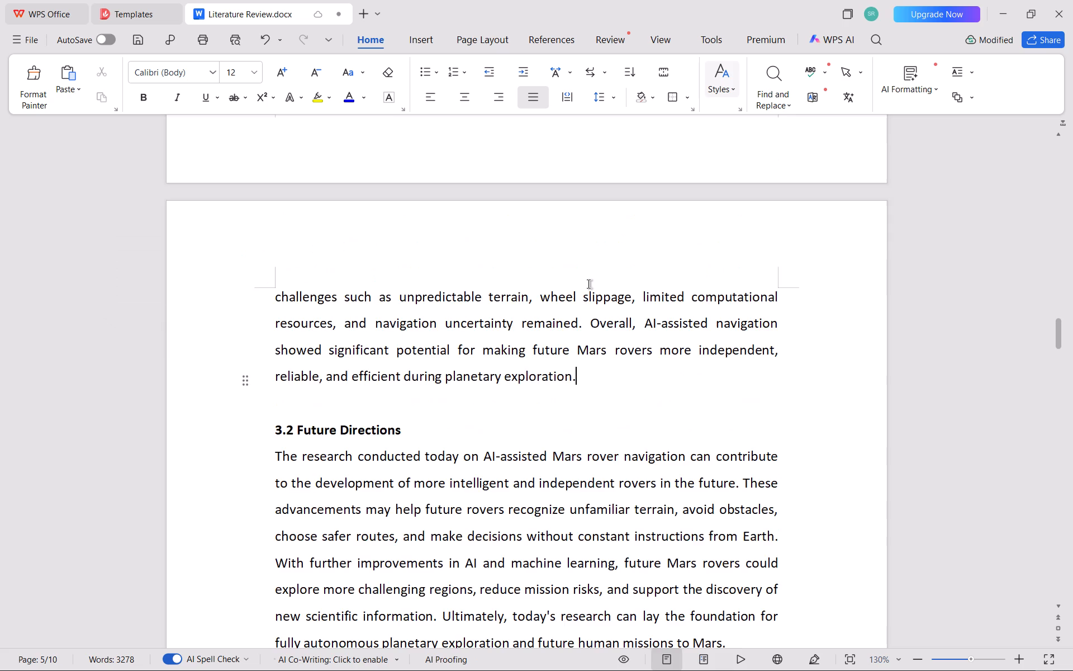
scroll(588, 284, up, 2)
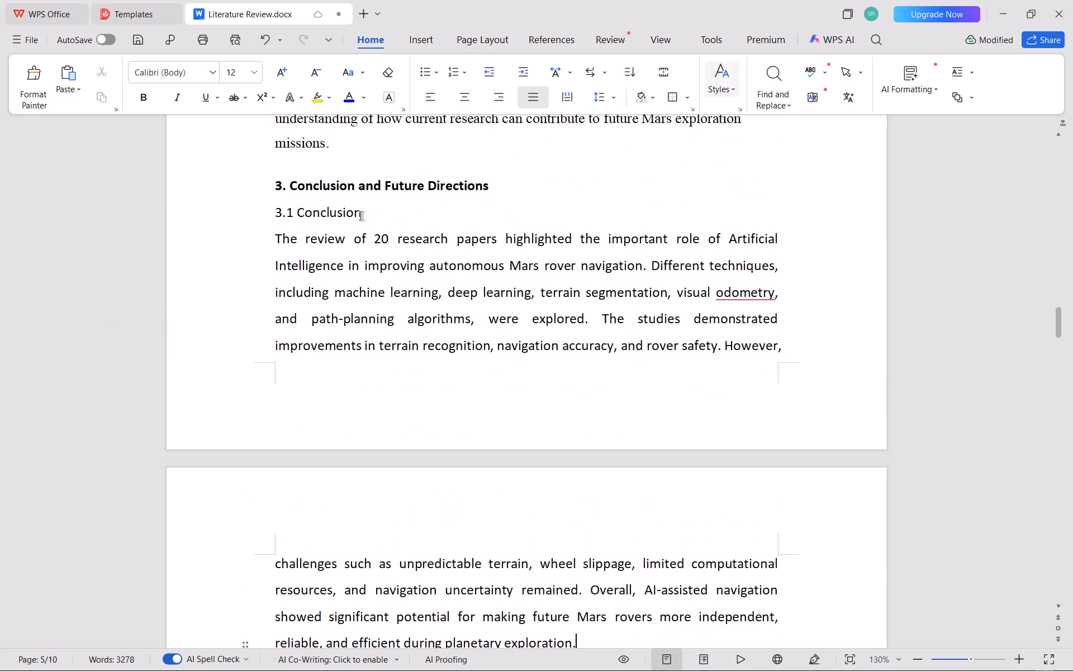
drag(371, 212, 258, 215)
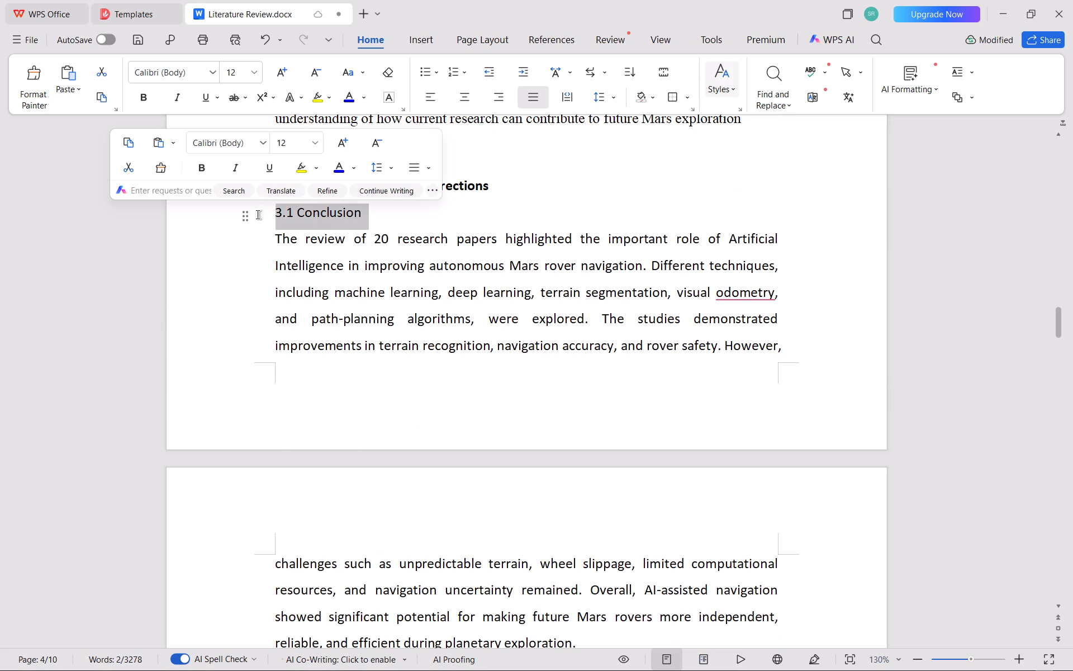
click(198, 167)
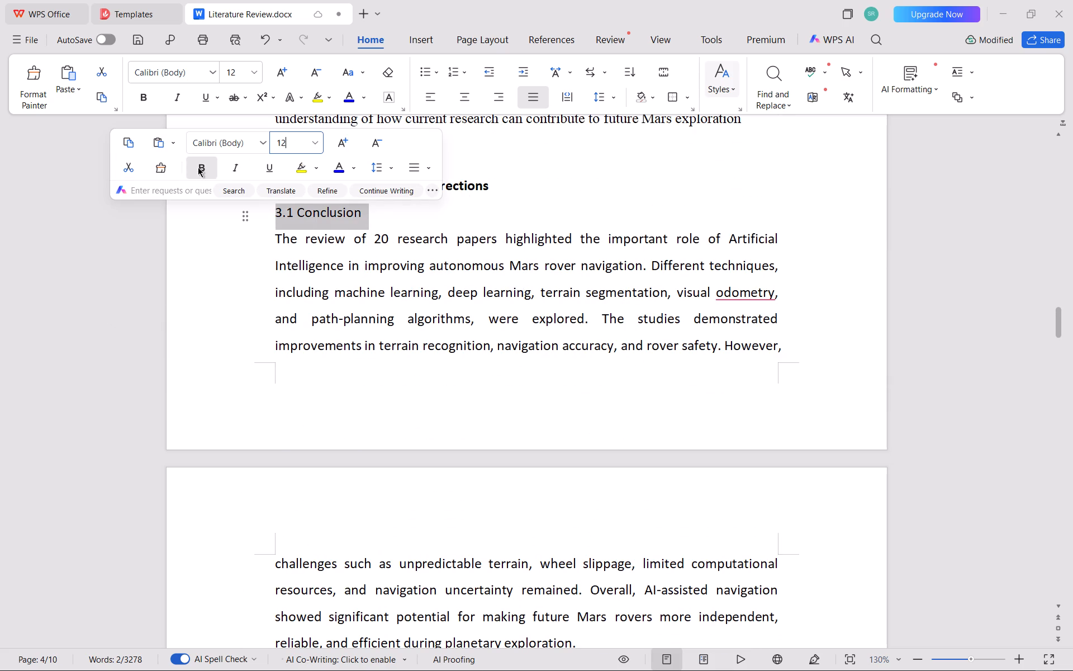
click(450, 315)
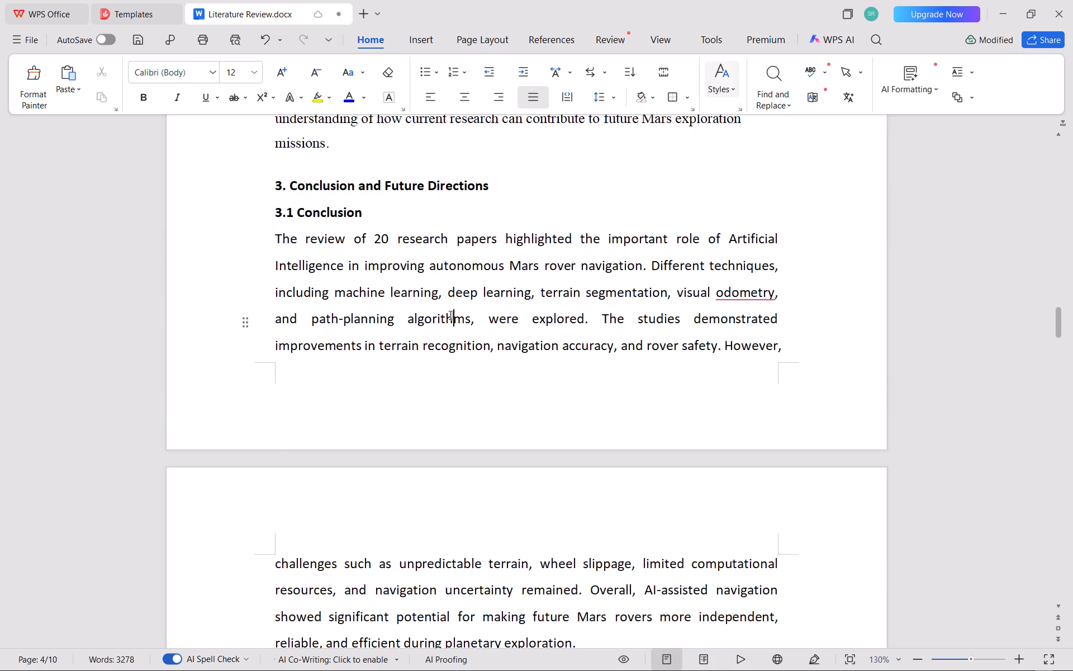
Delete the extra blank lines between the end of the Future Directions paragraph and the "References:" heading, leaving one.
scroll(450, 315, down, 3)
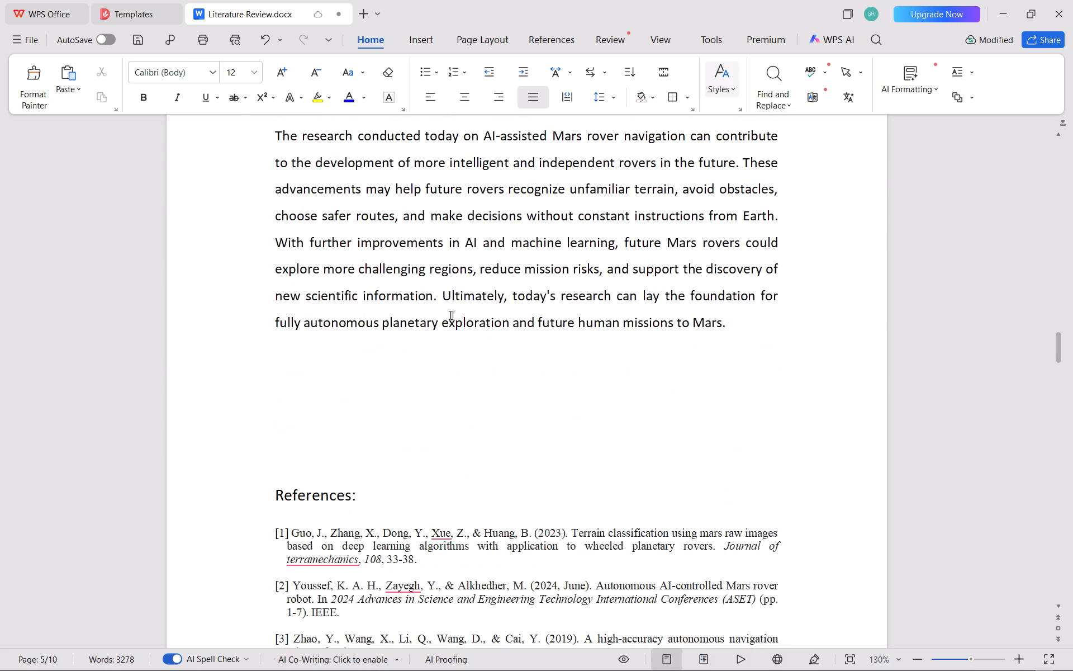
scroll(450, 315, down, 1)
click(336, 455)
key(BackSpace)
key(BackSpace)
key(BackSpace)
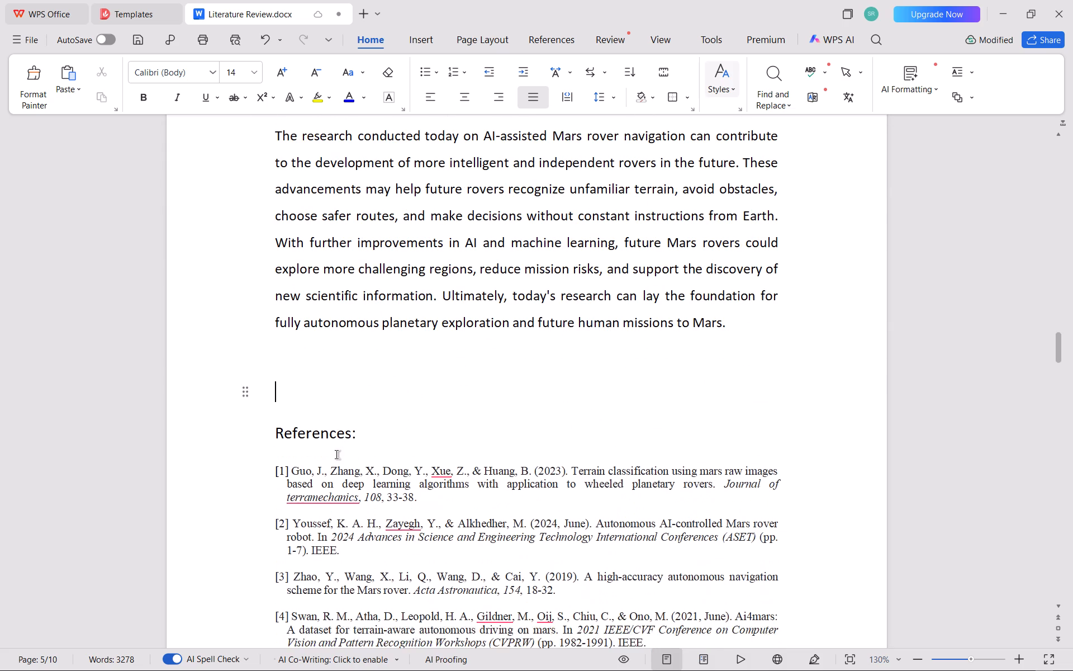
key(BackSpace)
key(BackSpace)
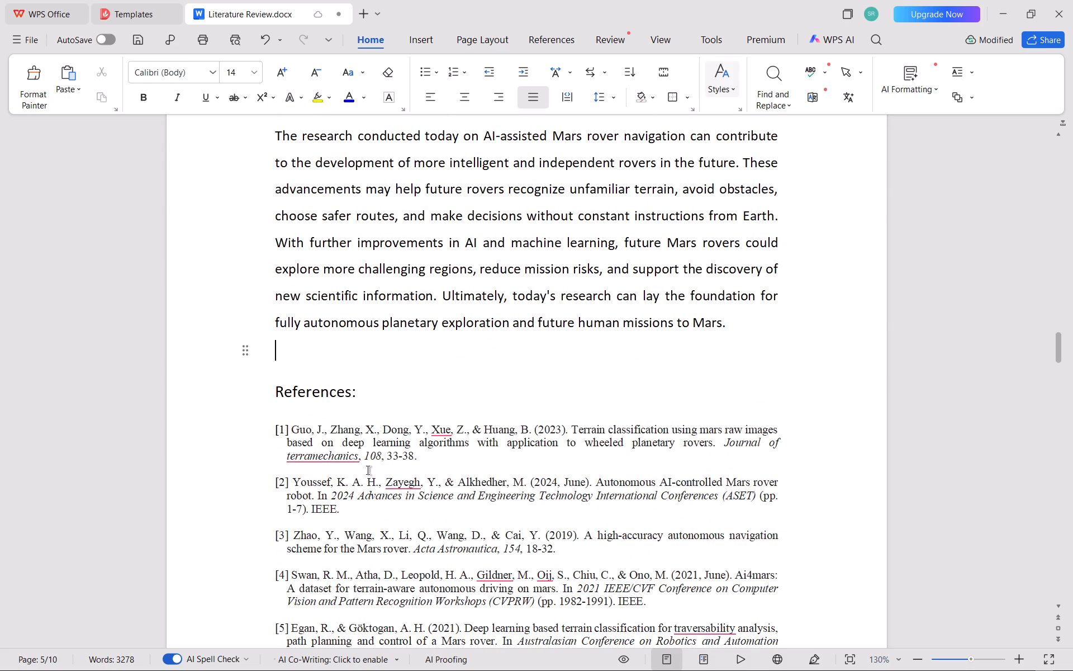
Make the "References:" heading bold.
drag(361, 396, 255, 388)
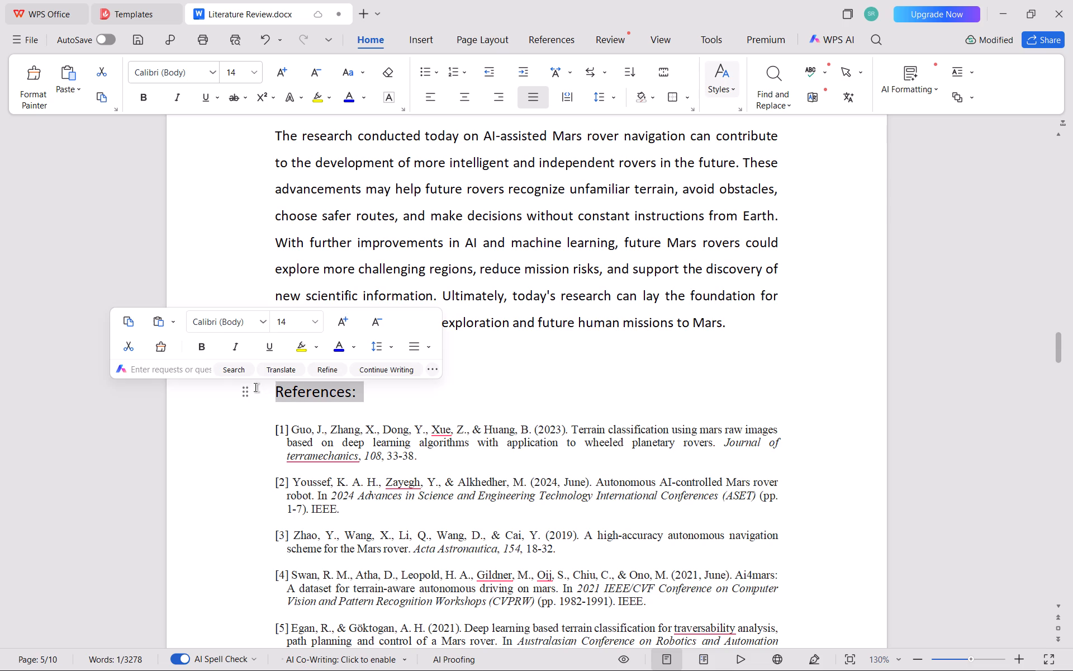
click(201, 341)
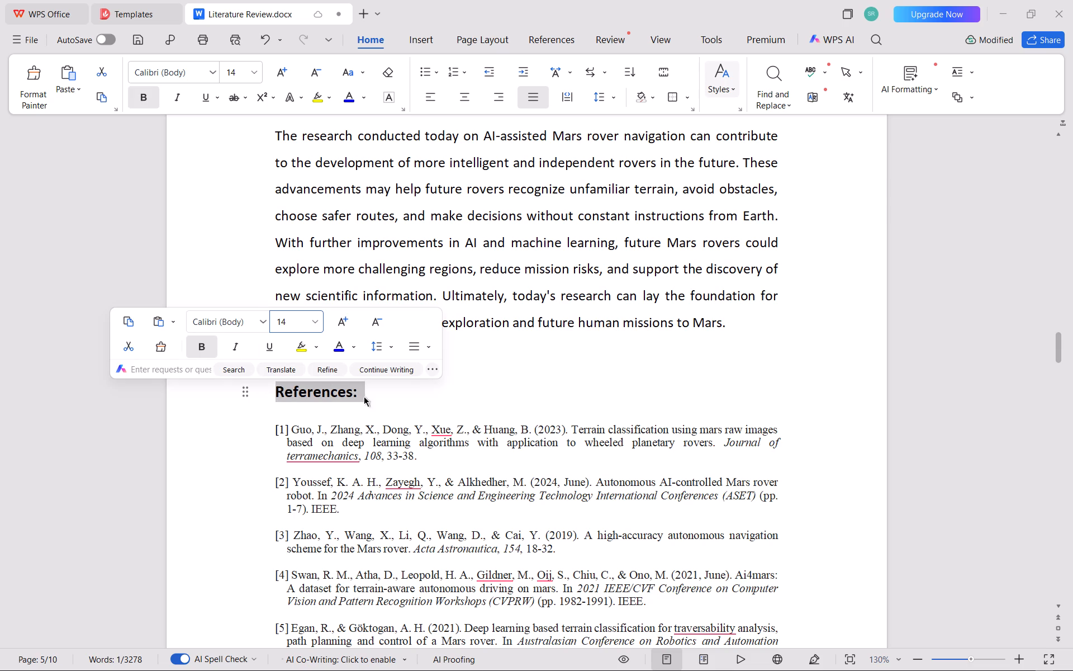
click(407, 405)
Apply 1.5 line spacing to the whole reference list, from entry [1] through entry [20].
scroll(407, 405, down, 5)
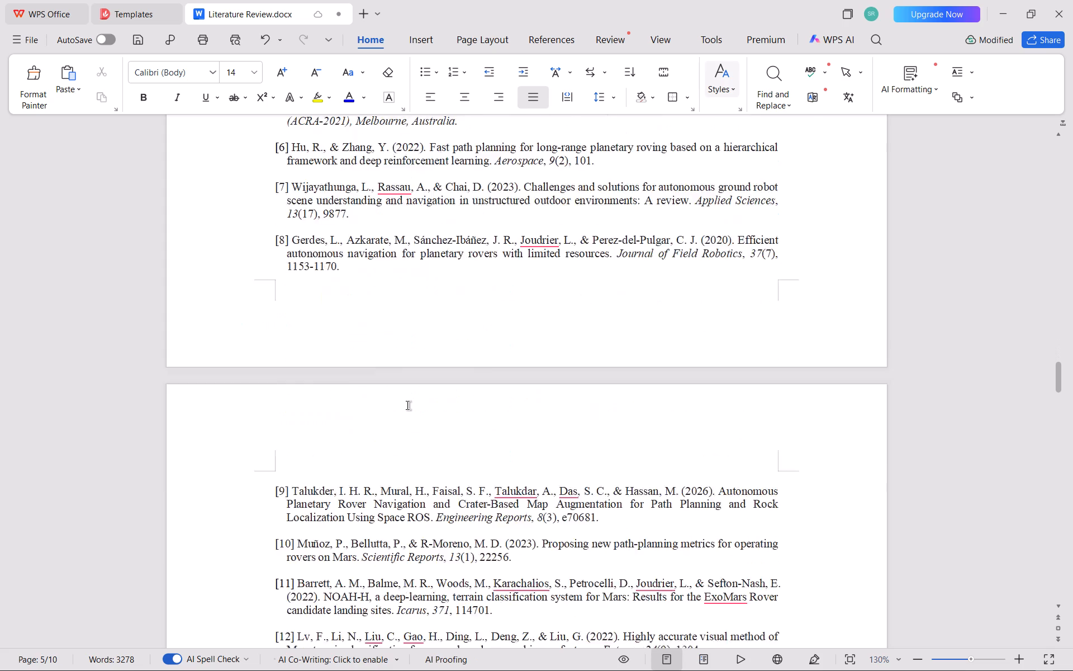
scroll(407, 405, down, 1)
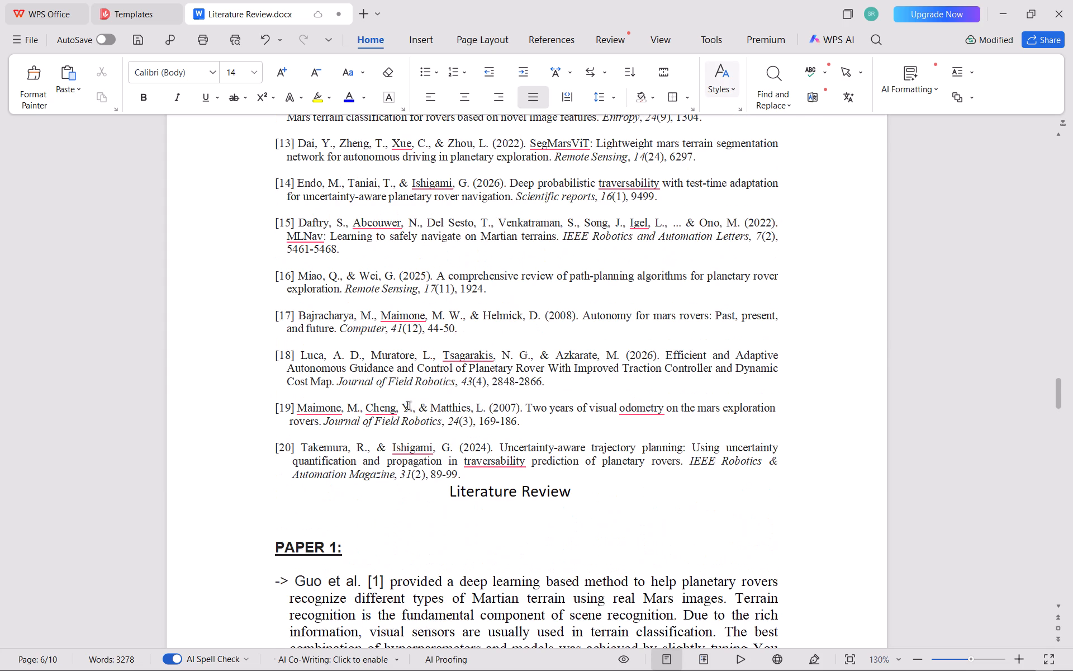
scroll(407, 405, up, 2)
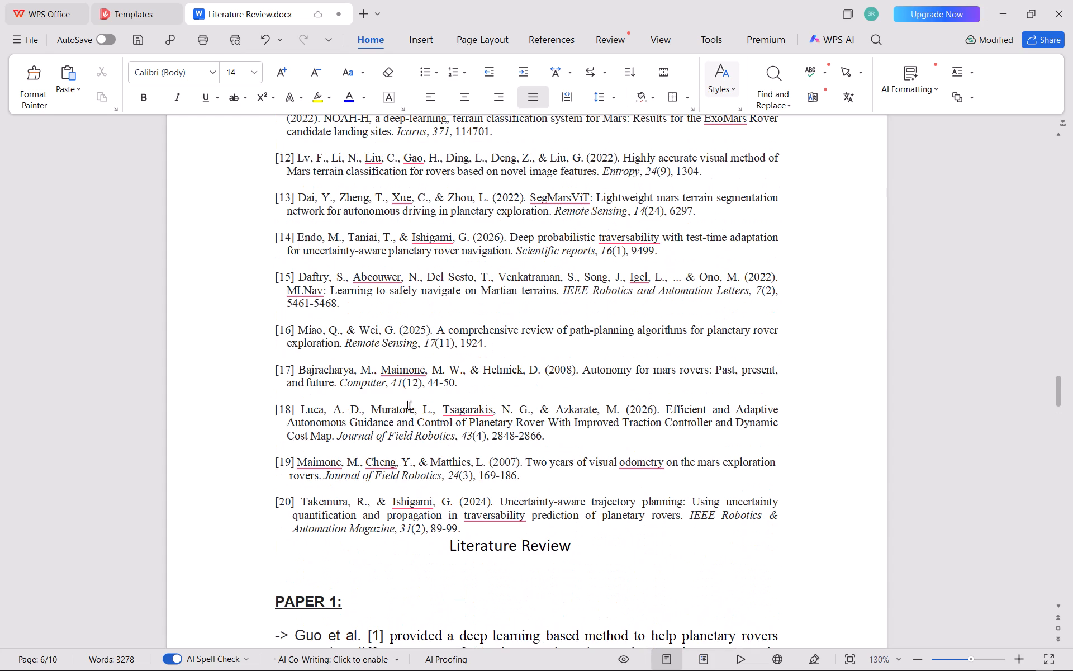
scroll(407, 405, up, 1)
click(407, 405)
scroll(407, 405, down, 1)
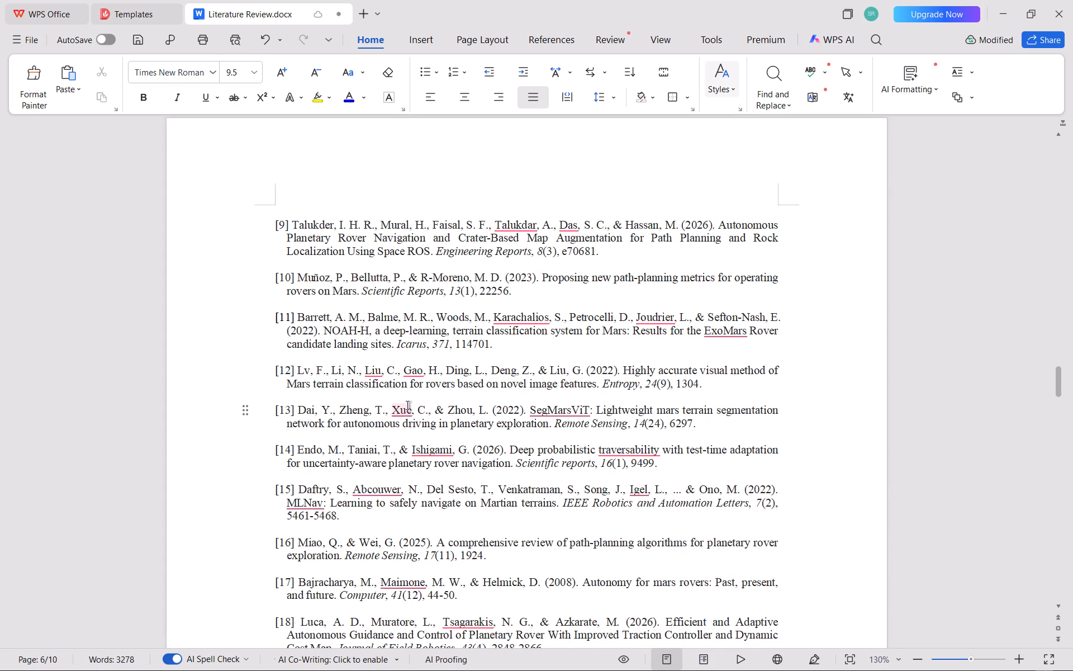
scroll(474, 449, down, 2)
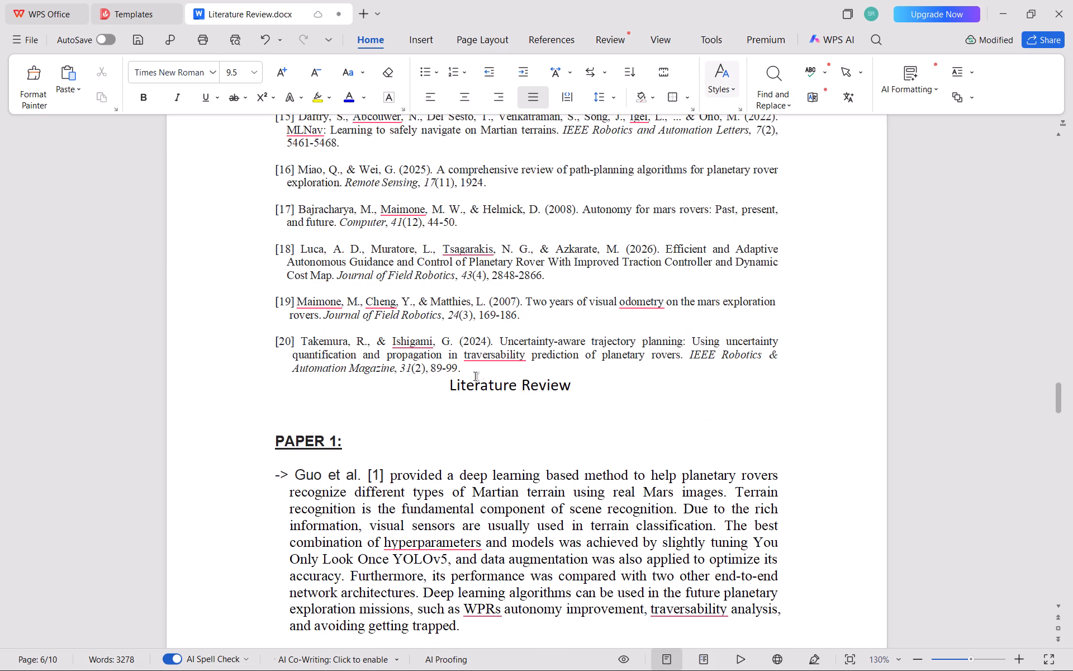
drag(466, 371, 316, 81)
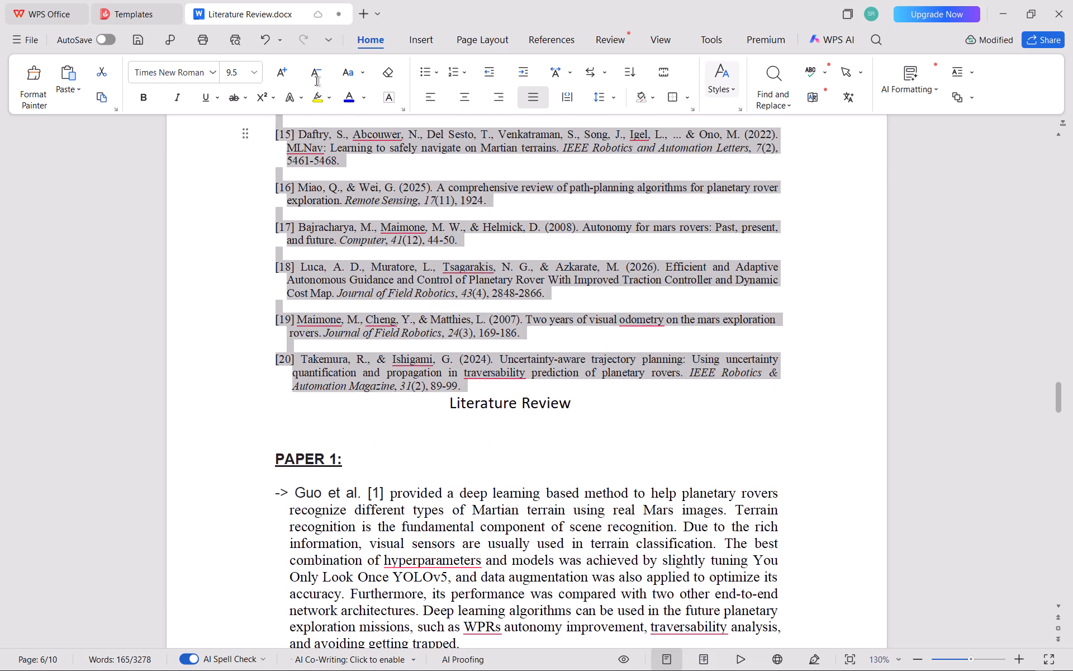
drag(316, 81, 254, 452)
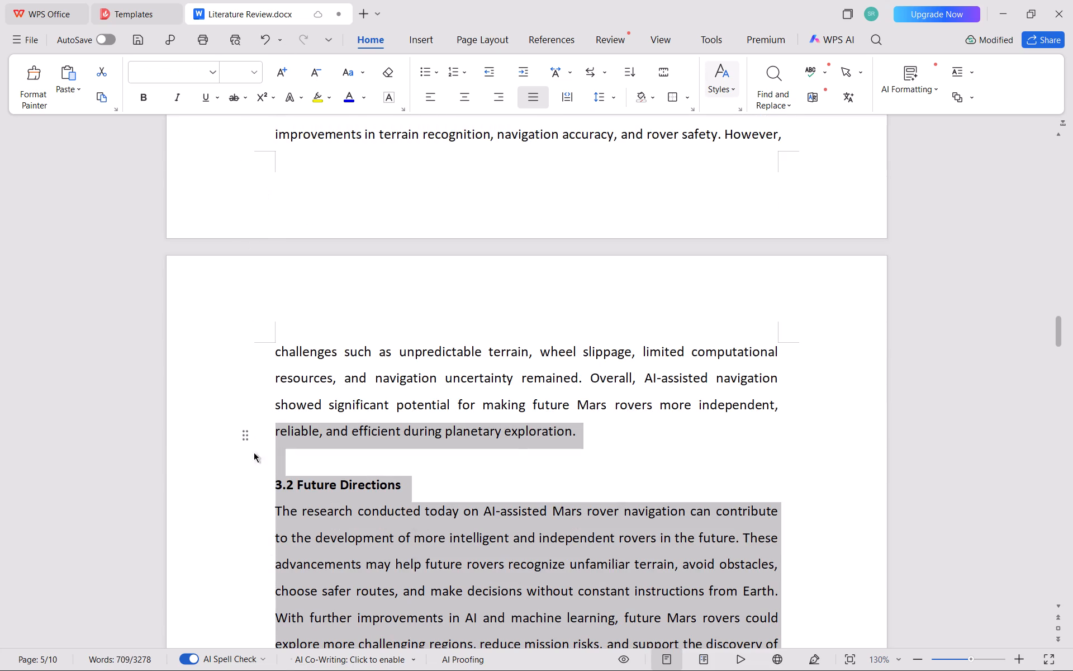
drag(254, 452, 269, 273)
click(378, 226)
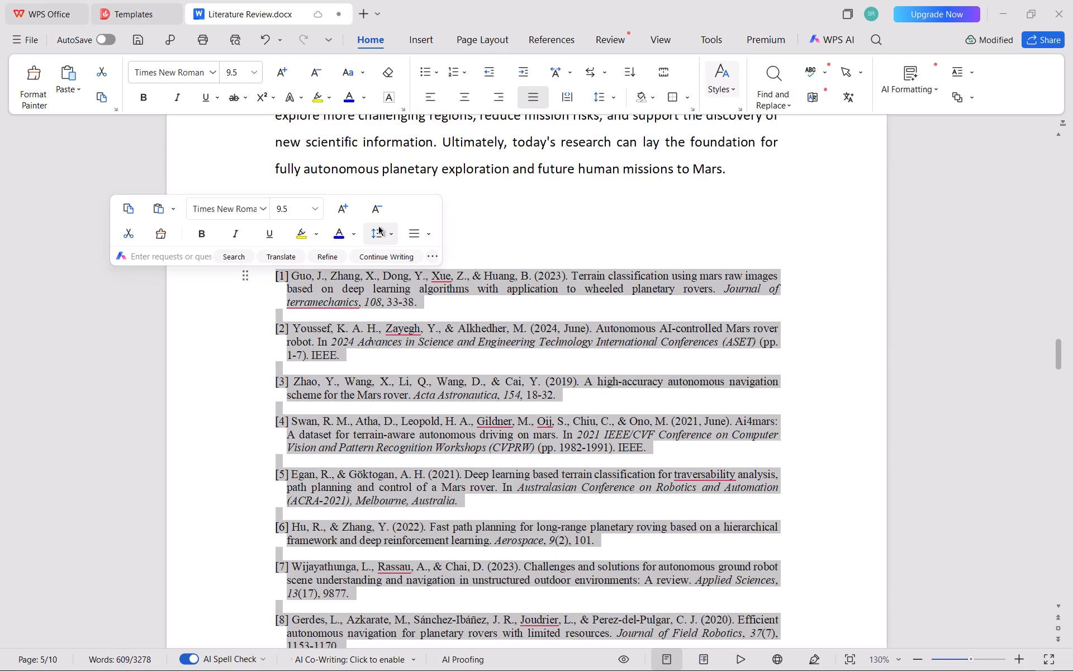
click(383, 301)
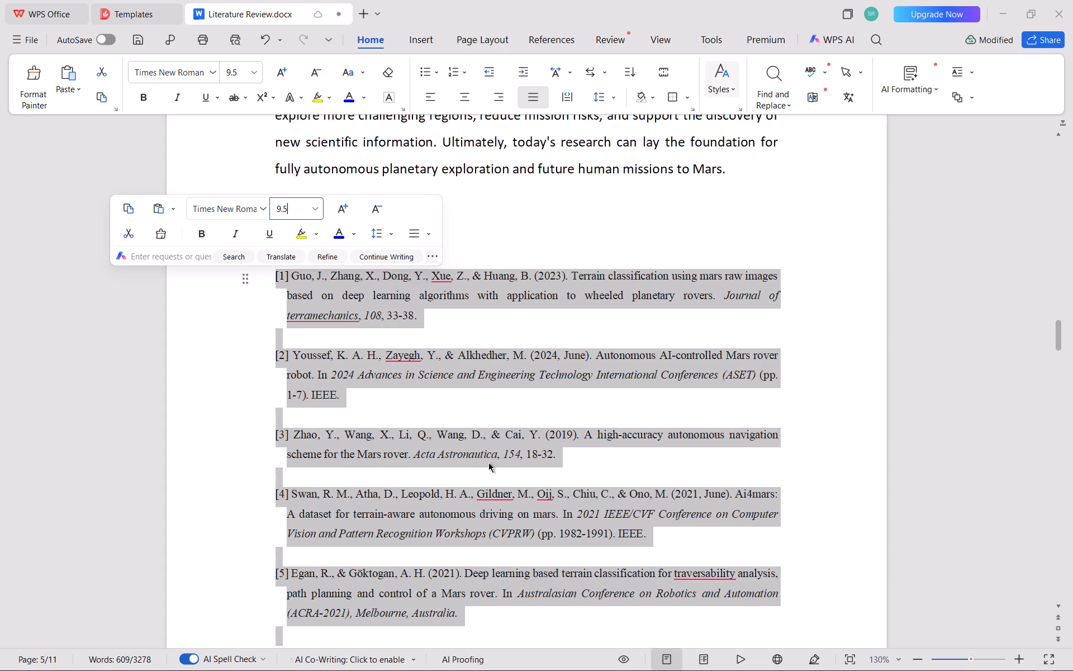
Set the font size of all the reference entries [1] to [20] to 12.
key(BackSpace)
key(BackSpace)
key(BackSpace)
text(121)
key(BackSpace)
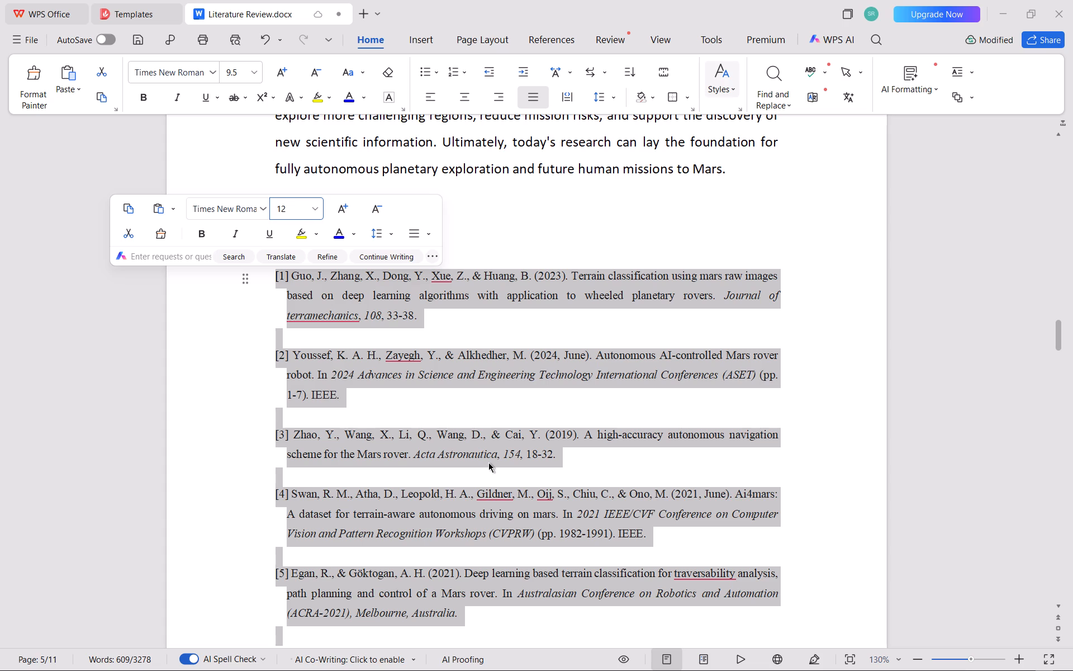
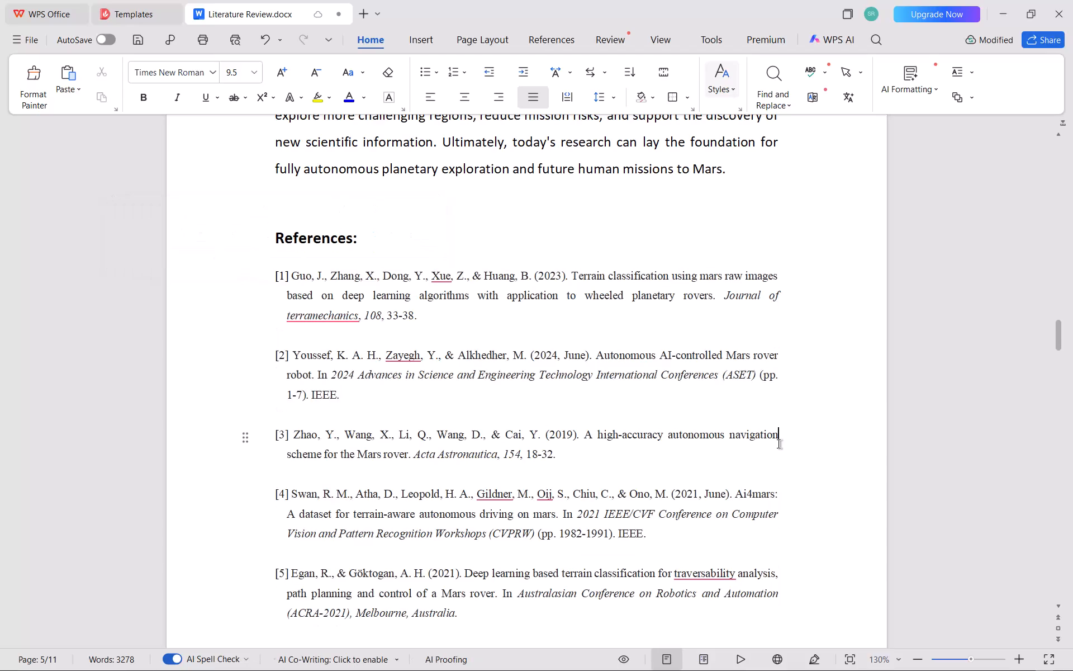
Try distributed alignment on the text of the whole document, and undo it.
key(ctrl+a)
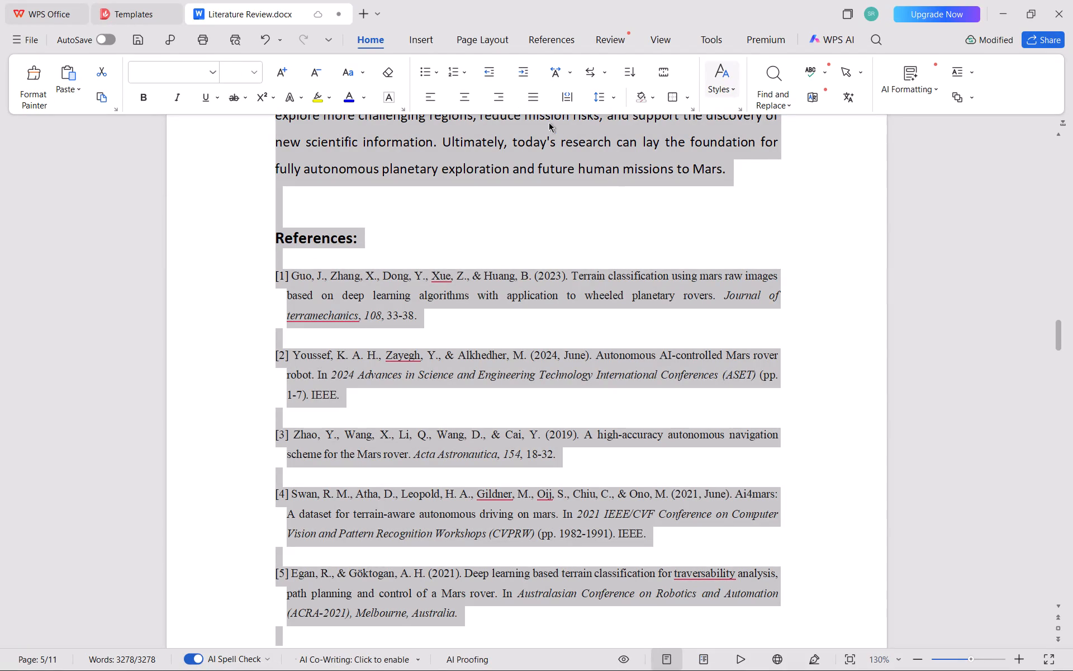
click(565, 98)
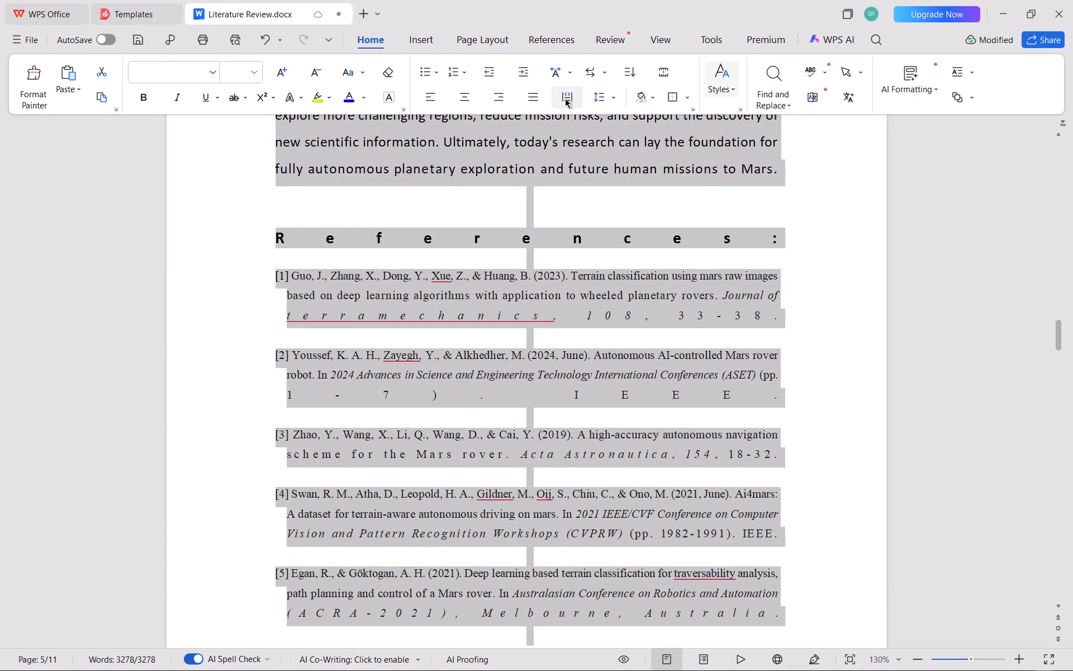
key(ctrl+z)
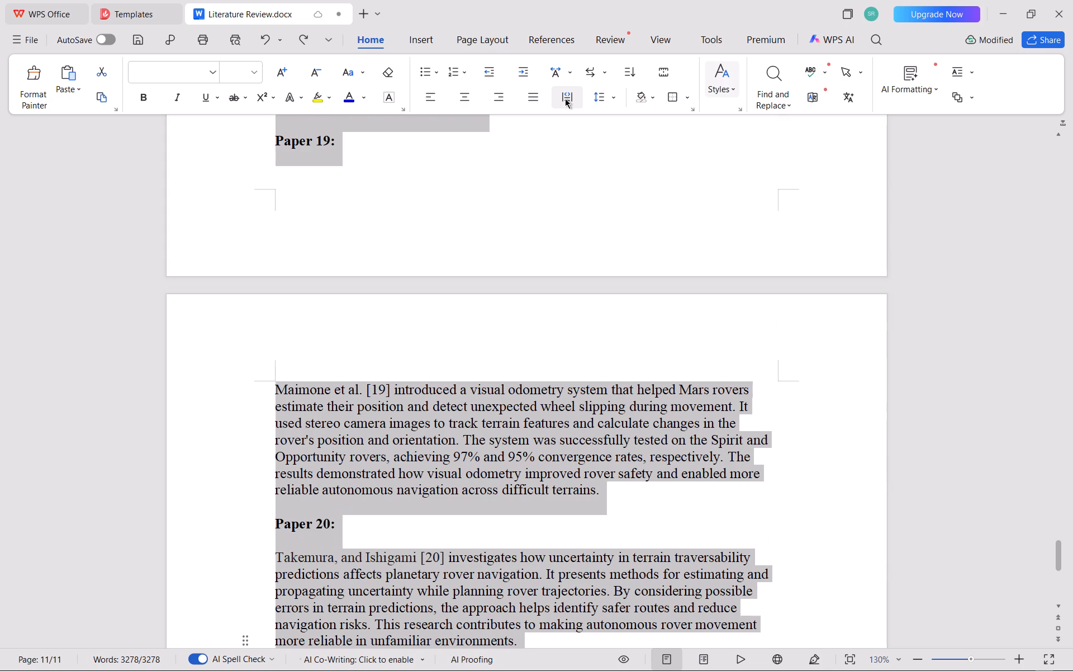
Apply 1.5 line spacing to the text of the entire document.
scroll(645, 216, up, 4)
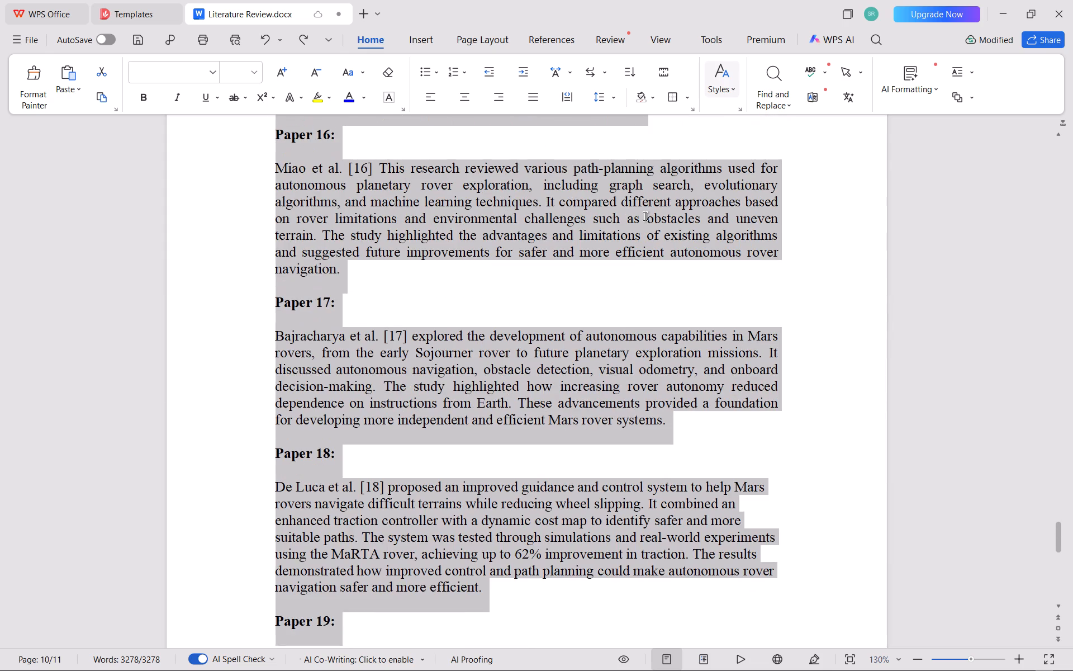
scroll(645, 216, up, 3)
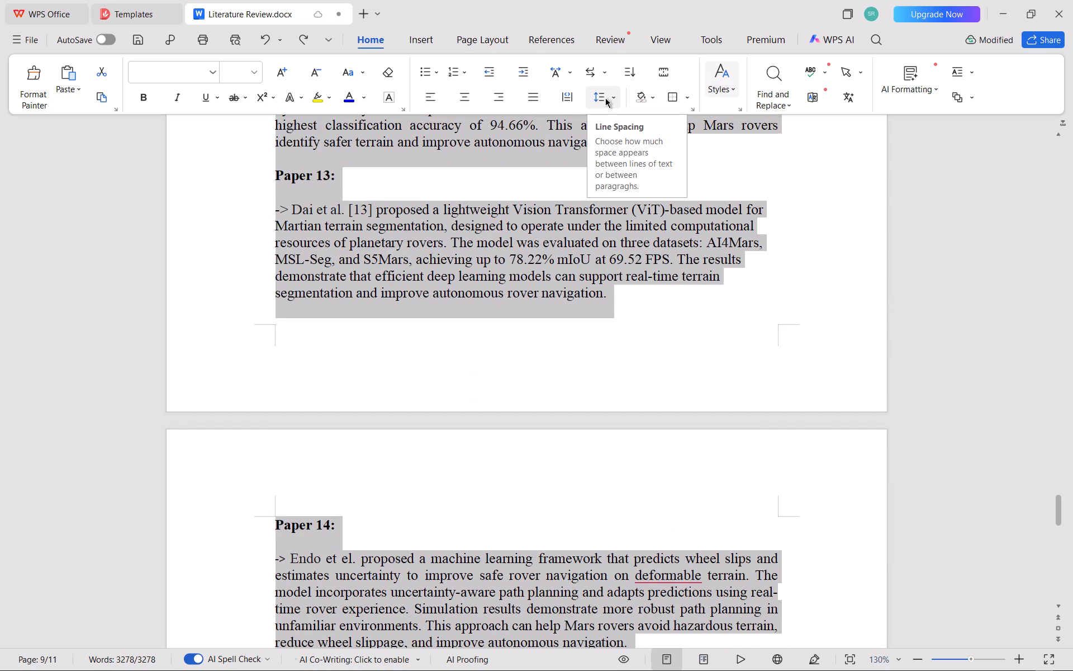
click(605, 98)
click(611, 163)
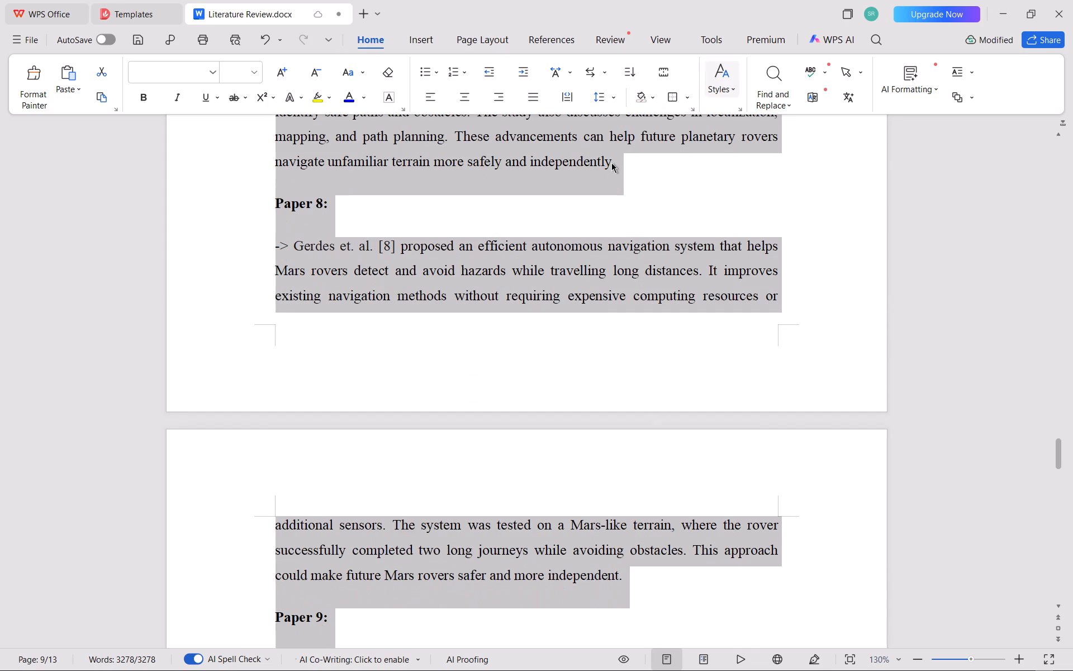
click(647, 333)
Check the new spacing from the paper summaries back through the title page, Abstract and Keywords.
scroll(647, 333, up, 8)
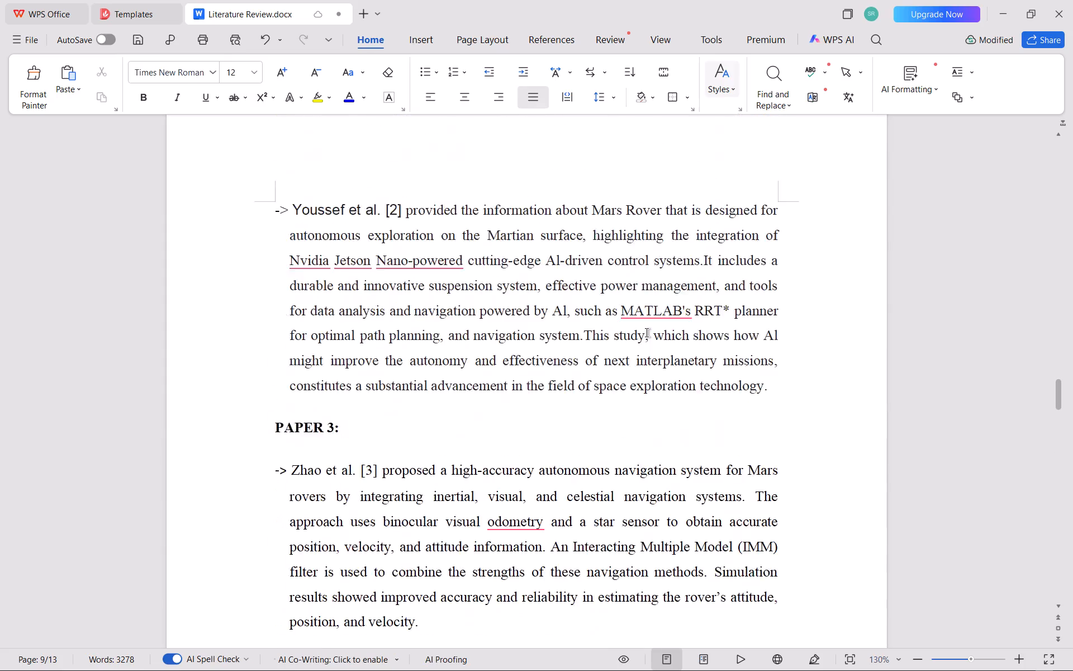
scroll(647, 333, up, 16)
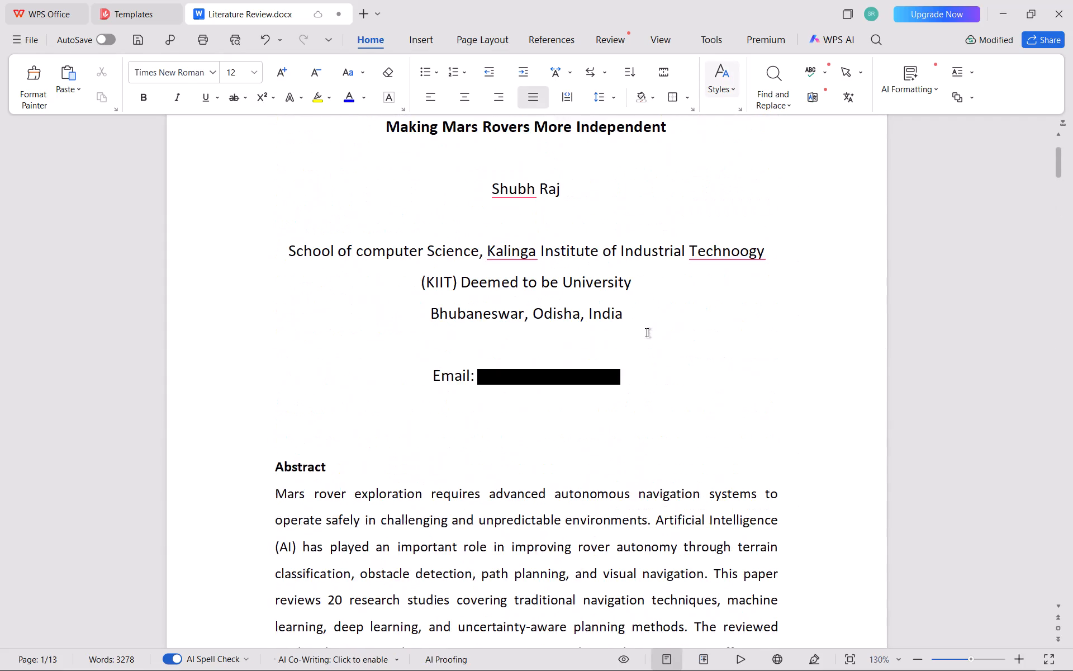
scroll(647, 333, up, 1)
scroll(647, 333, down, 2)
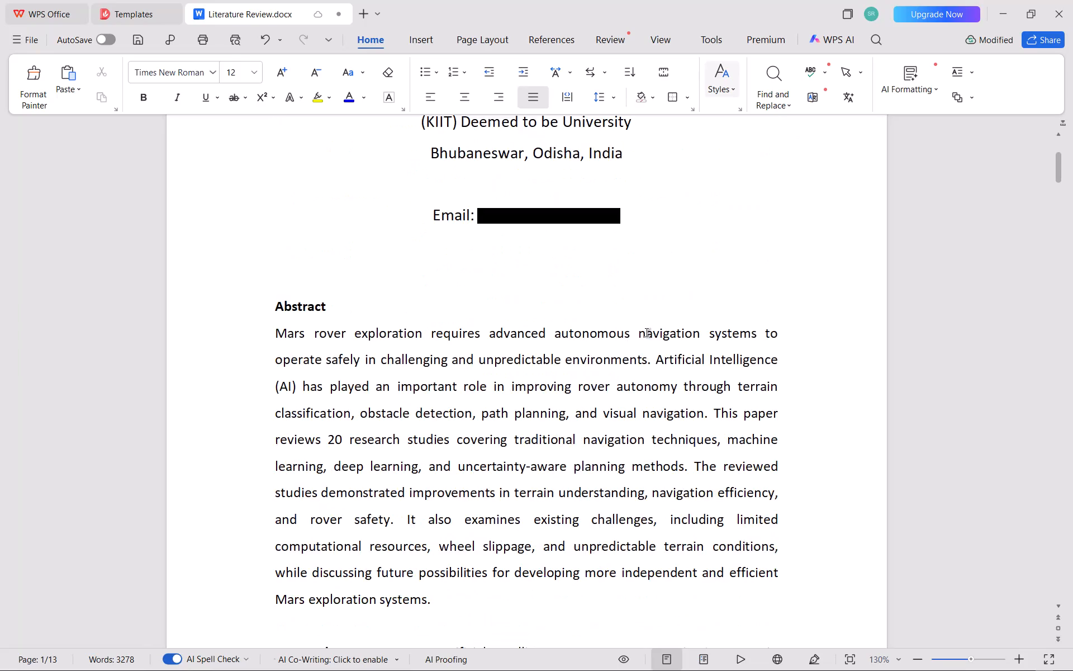
scroll(647, 333, down, 1)
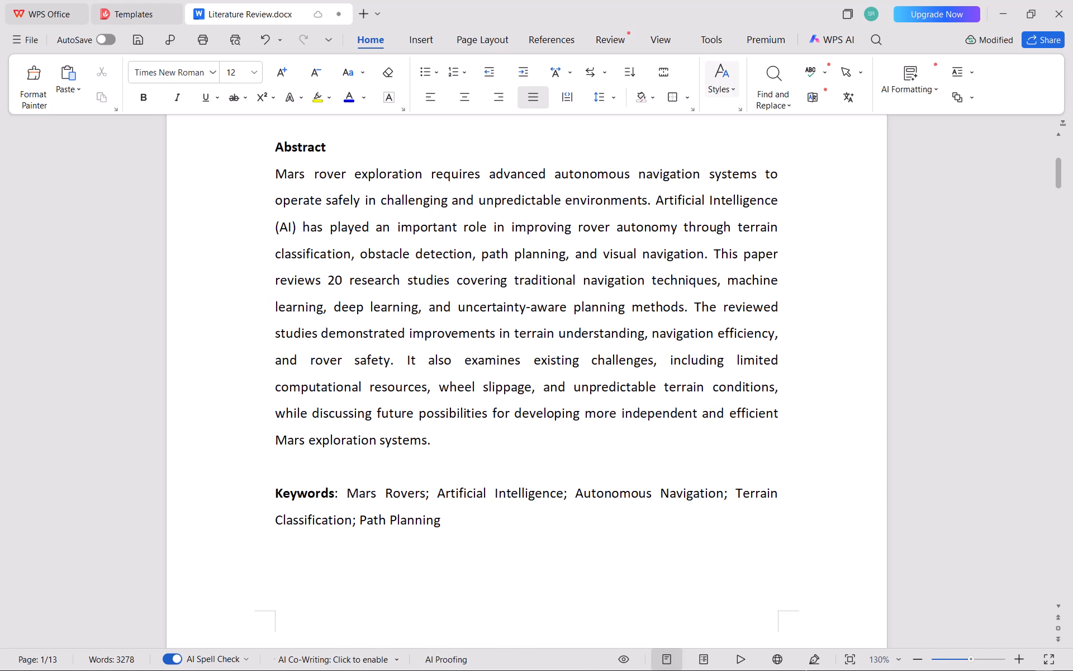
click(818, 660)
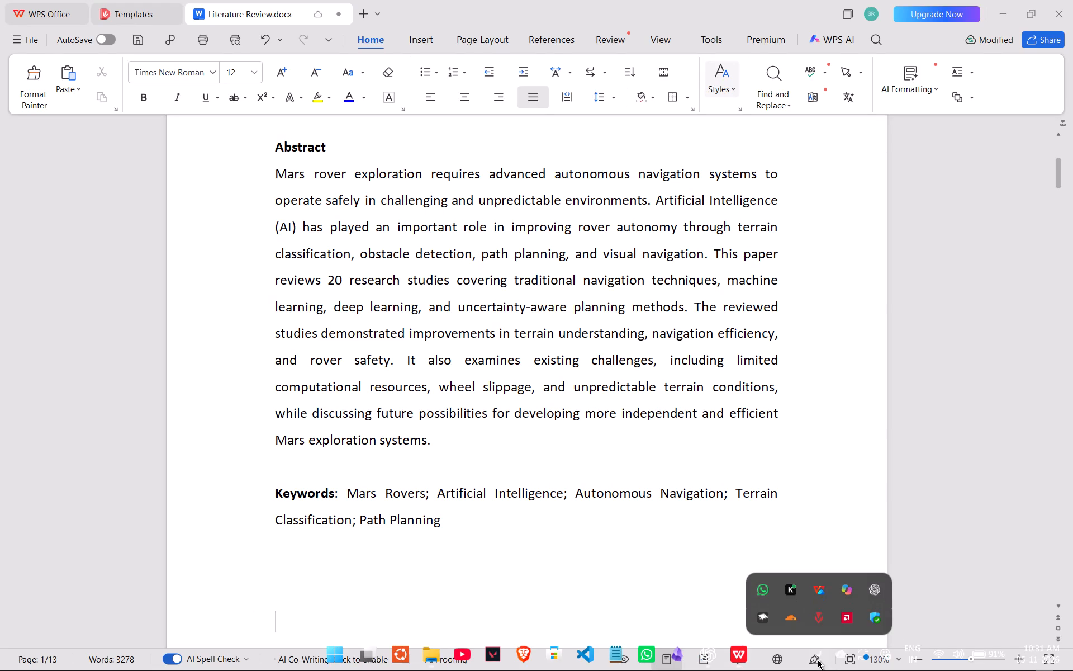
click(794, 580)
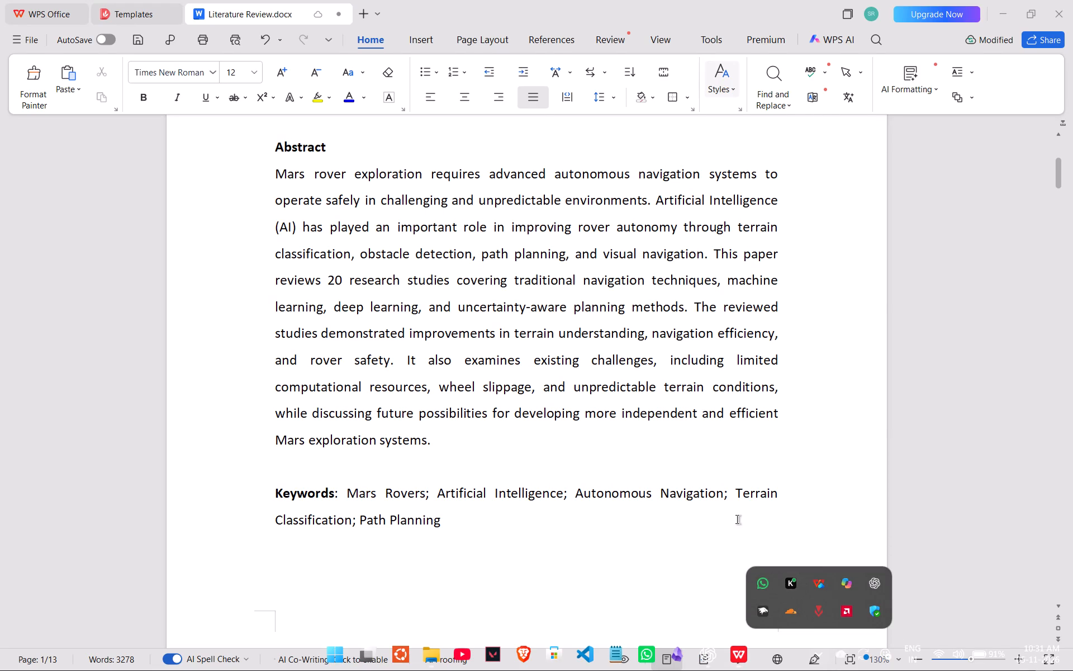
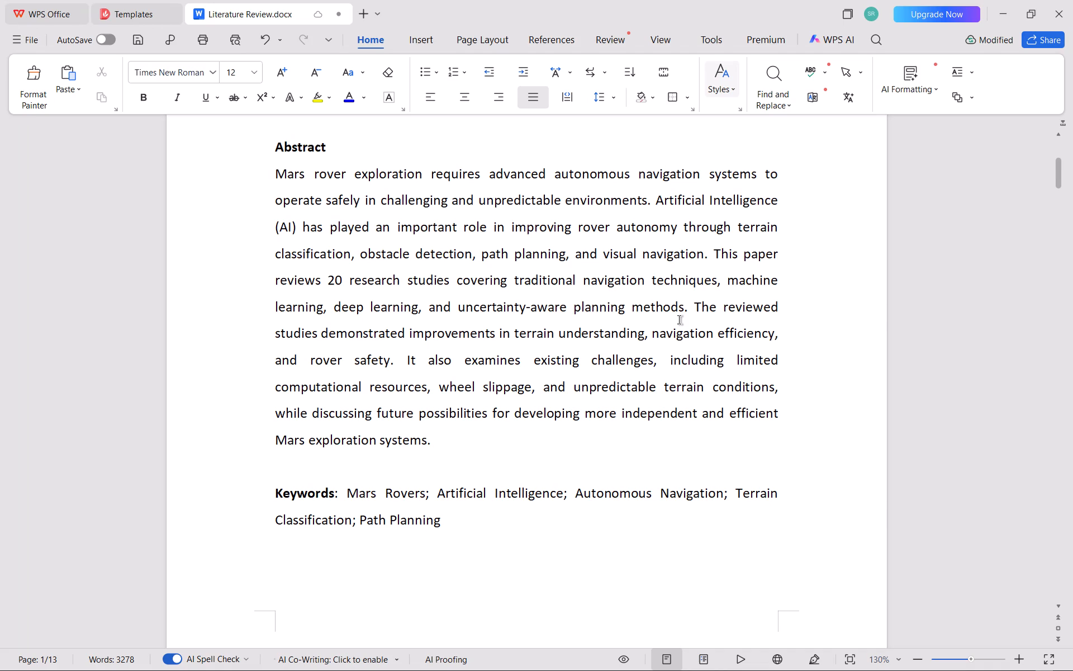
Delete the abbreviation "(AI)" after "Artificial Intelligence" in the Abstract.
click(301, 224)
key(BackSpace)
key(BackSpace)
key(BackSpace)
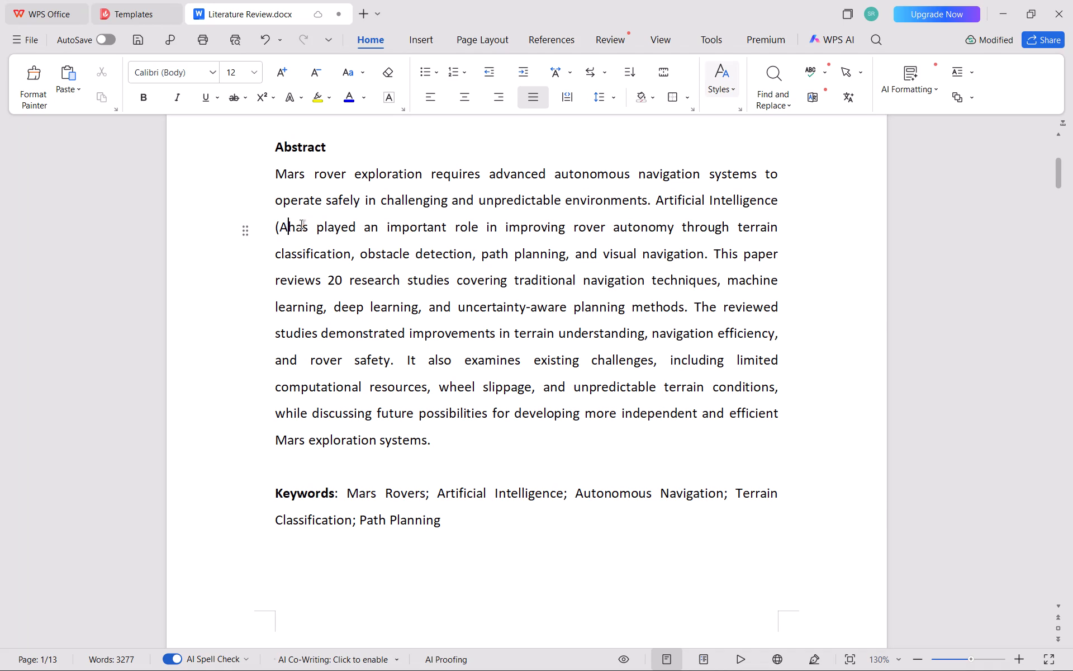
key(BackSpace)
key(BackSpace)
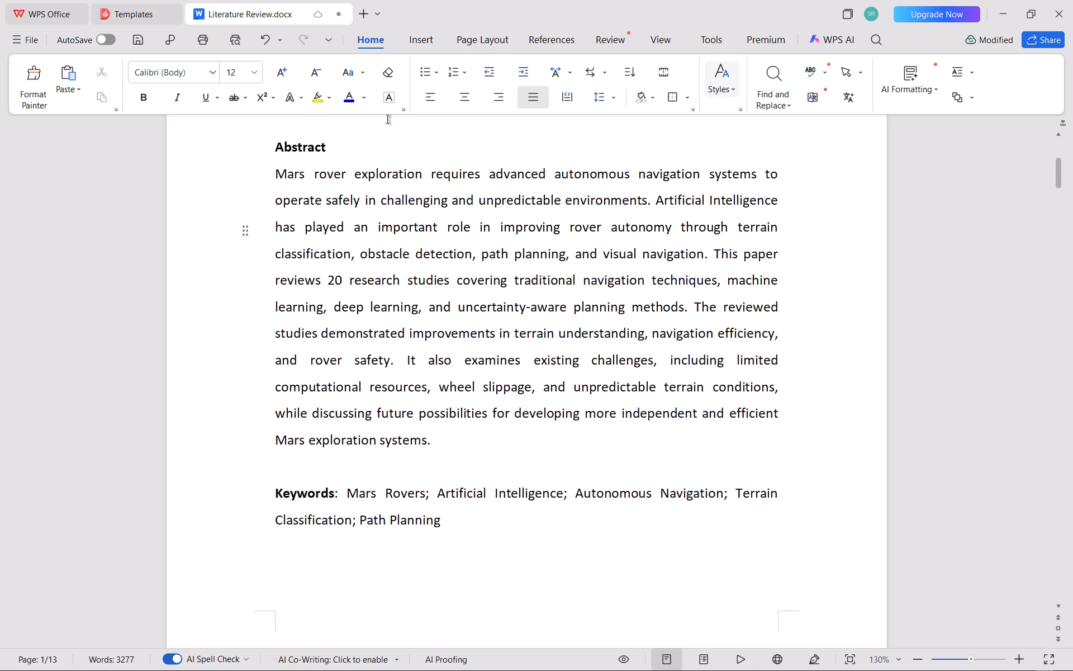
Save the document and turn on automatic saving for it.
key(ctrl+s)
click(104, 42)
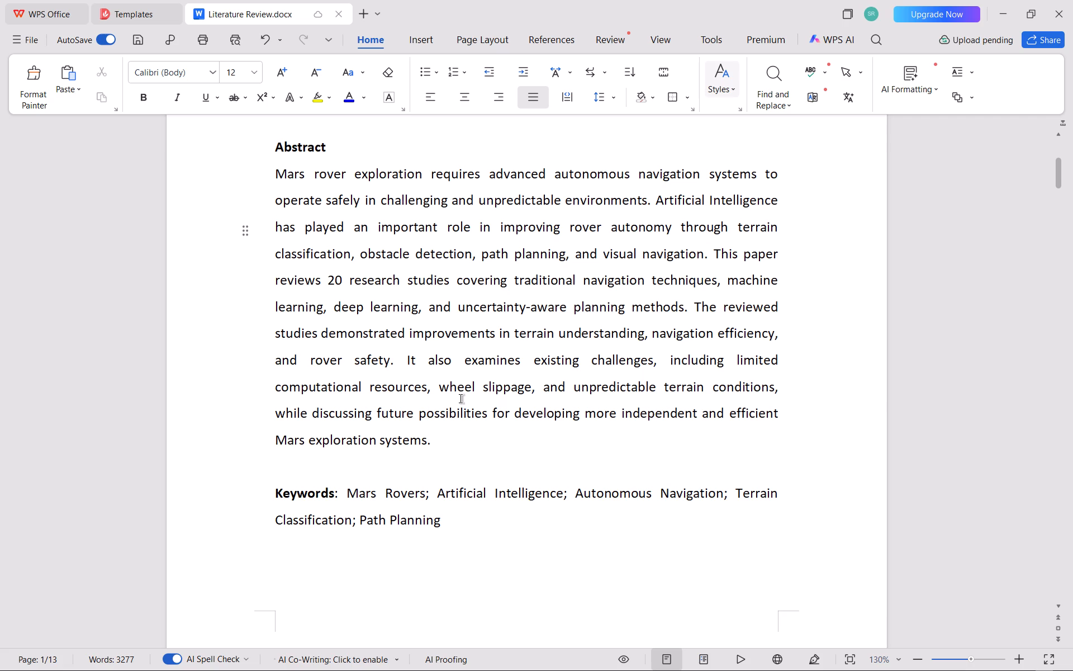
Replace the hyphen in "uncertainty-aware" in the Abstract with a space.
click(531, 305)
key(BackSpace)
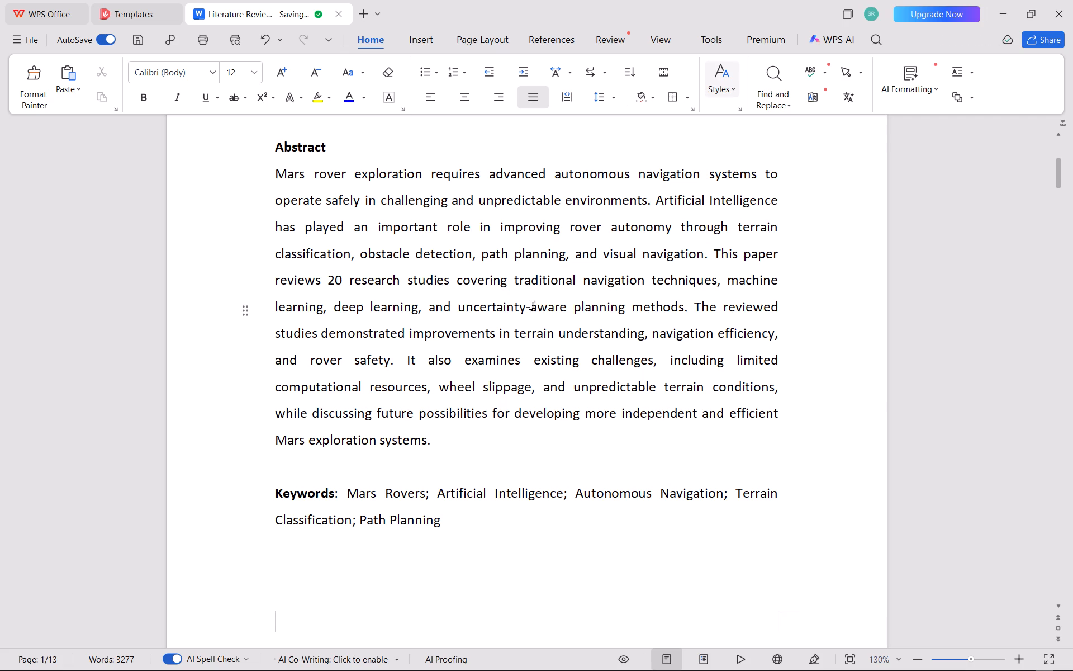
key(space)
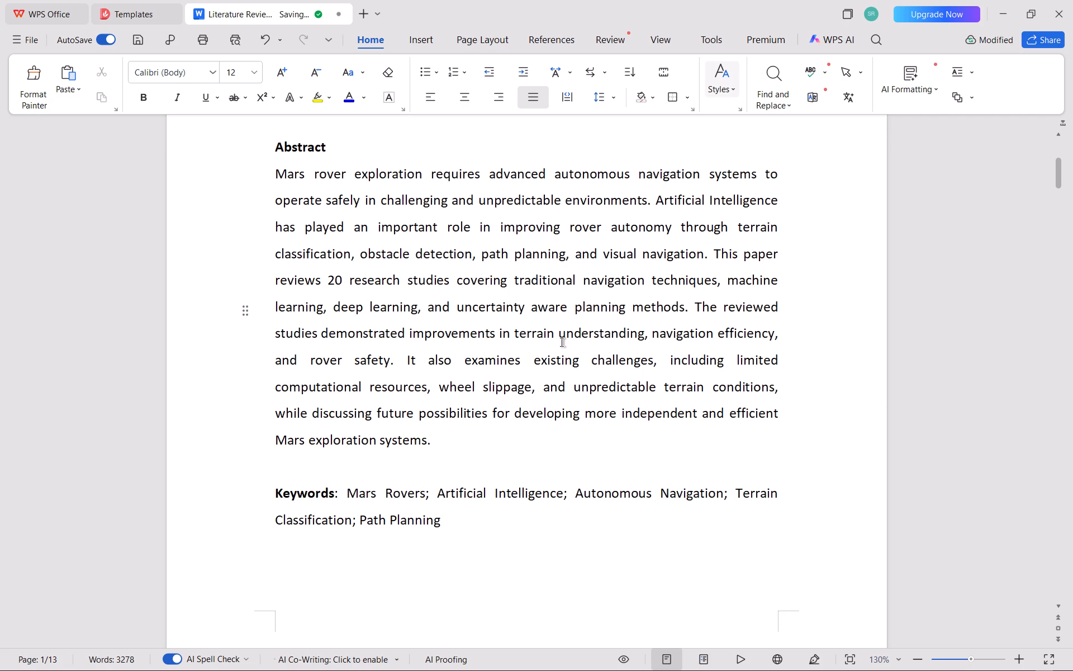
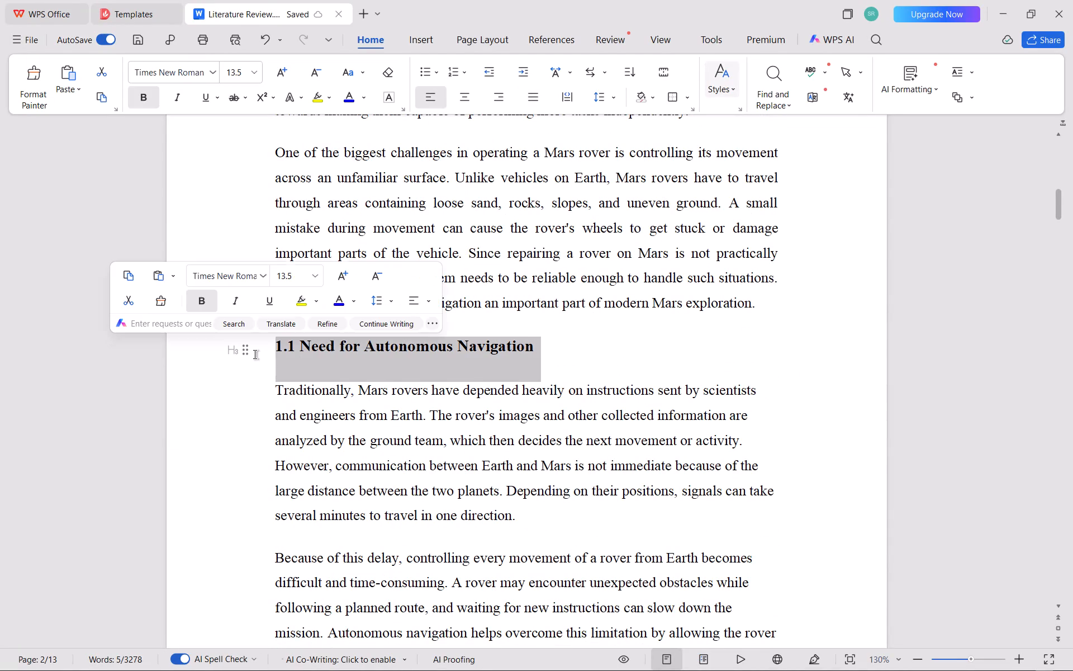
key(BackSpace)
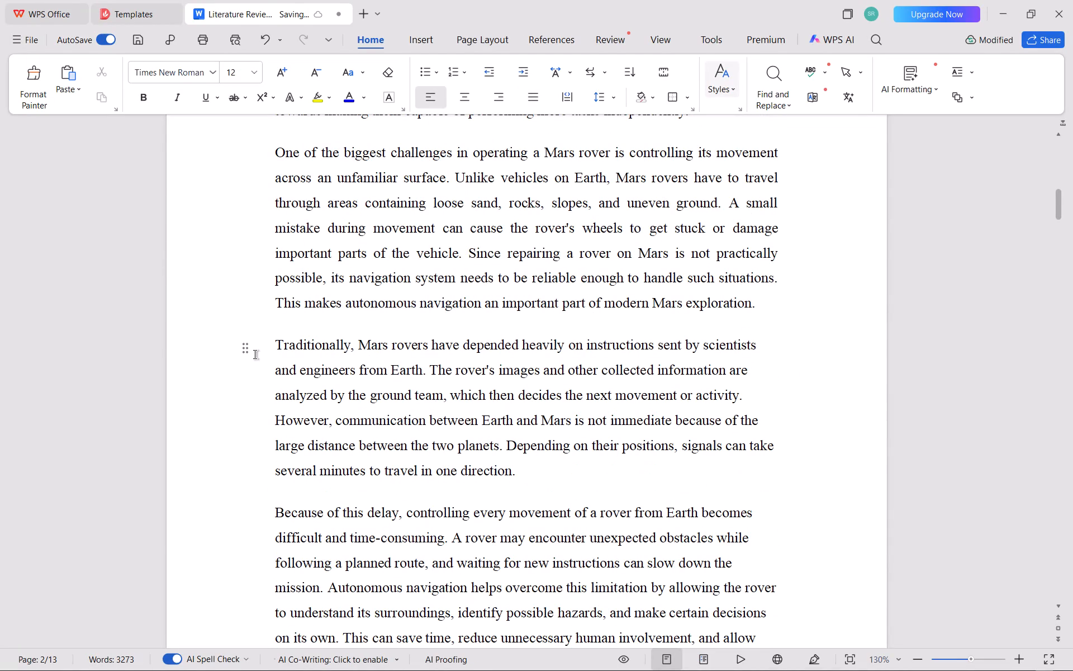
Delete the subheading "1.2 Role of Artificial Intelligence in Mars Rover Navigation" from the Introduction.
scroll(312, 322, down, 2)
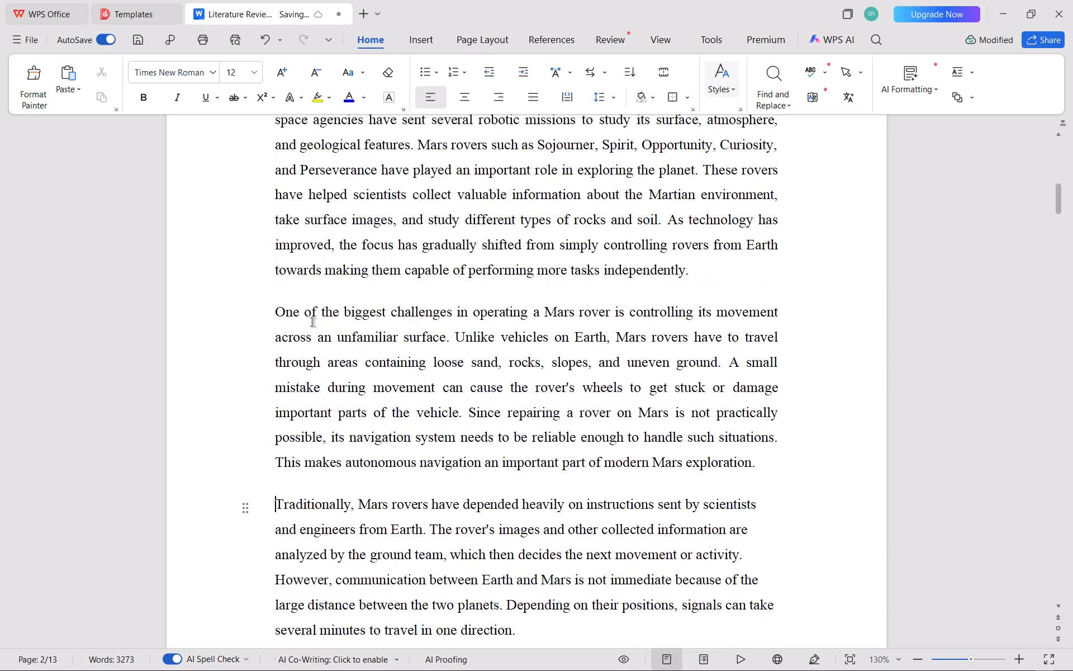
scroll(312, 322, down, 2)
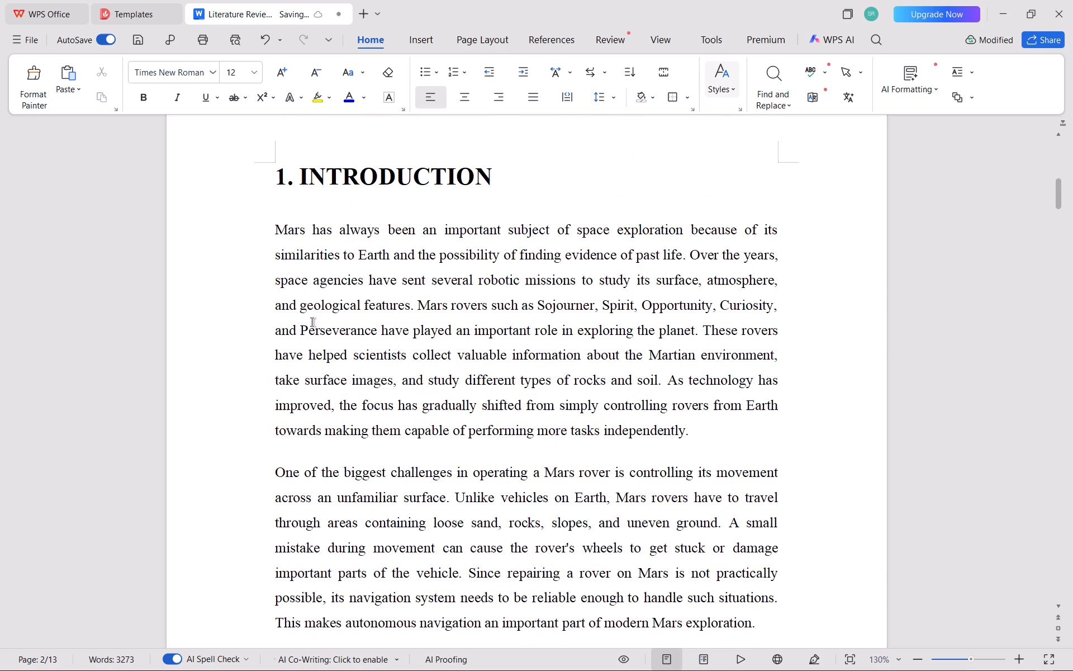
scroll(312, 322, down, 4)
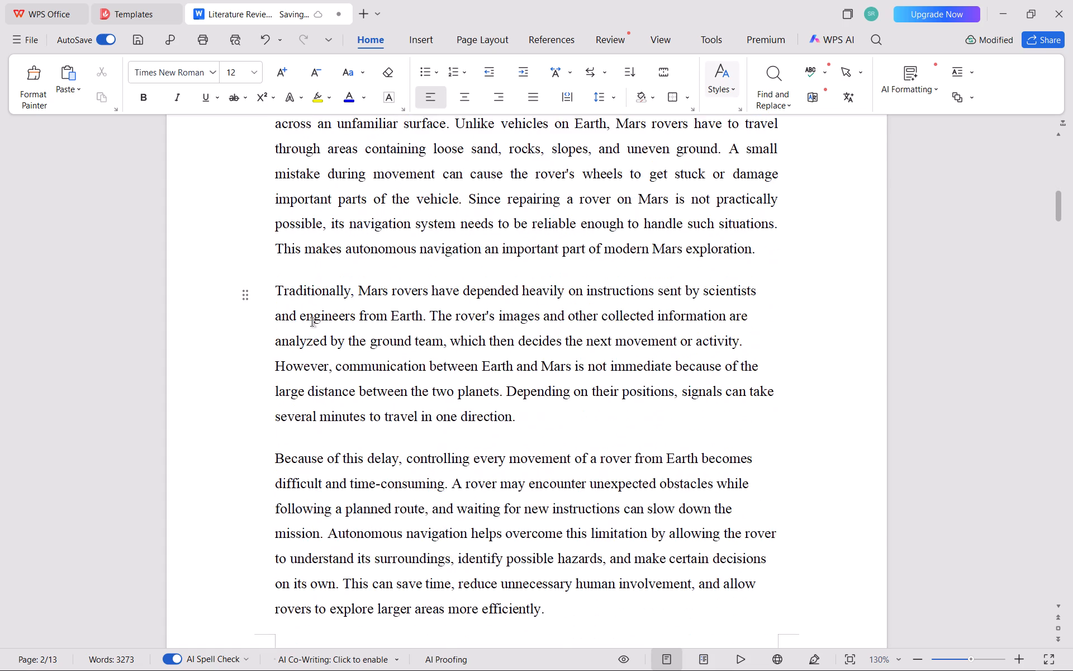
scroll(312, 322, down, 1)
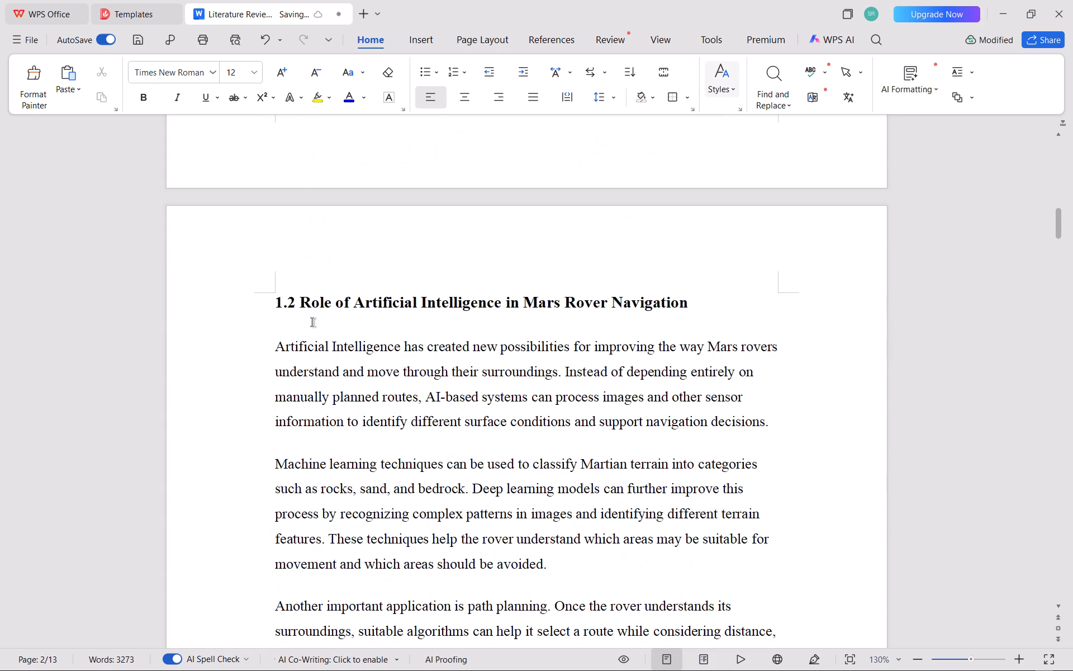
scroll(312, 322, down, 1)
drag(688, 306, 251, 304)
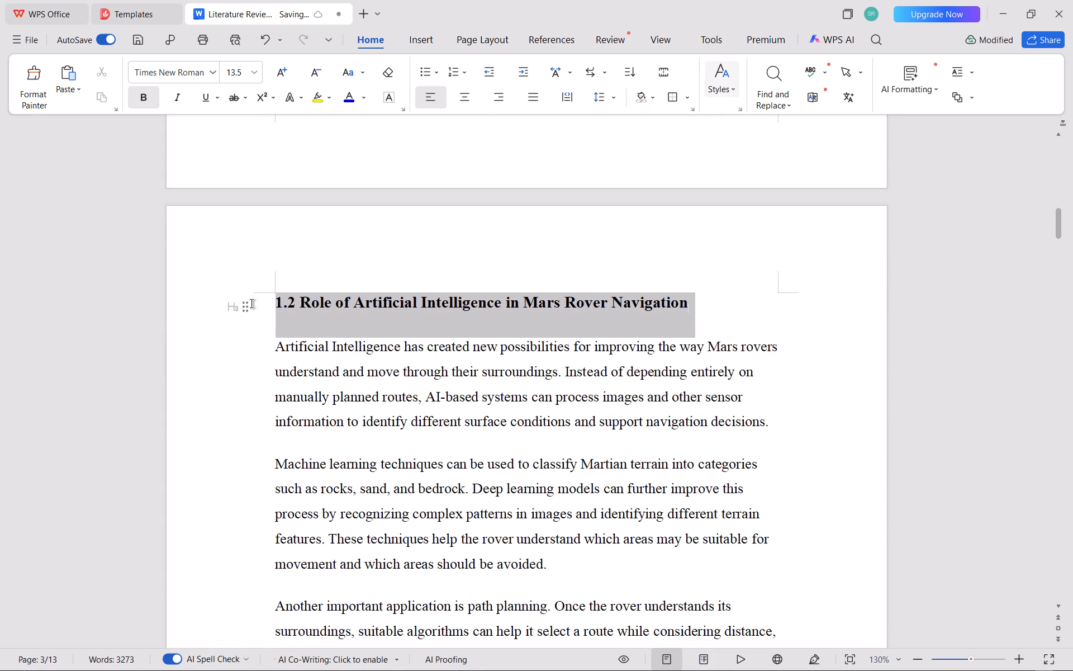
drag(251, 304, 215, 295)
key(BackSpace)
Delete the subheading "1.3 Challenges in Autonomous Mars Rover Navigation", keeping the paragraphs around it.
scroll(215, 295, down, 1)
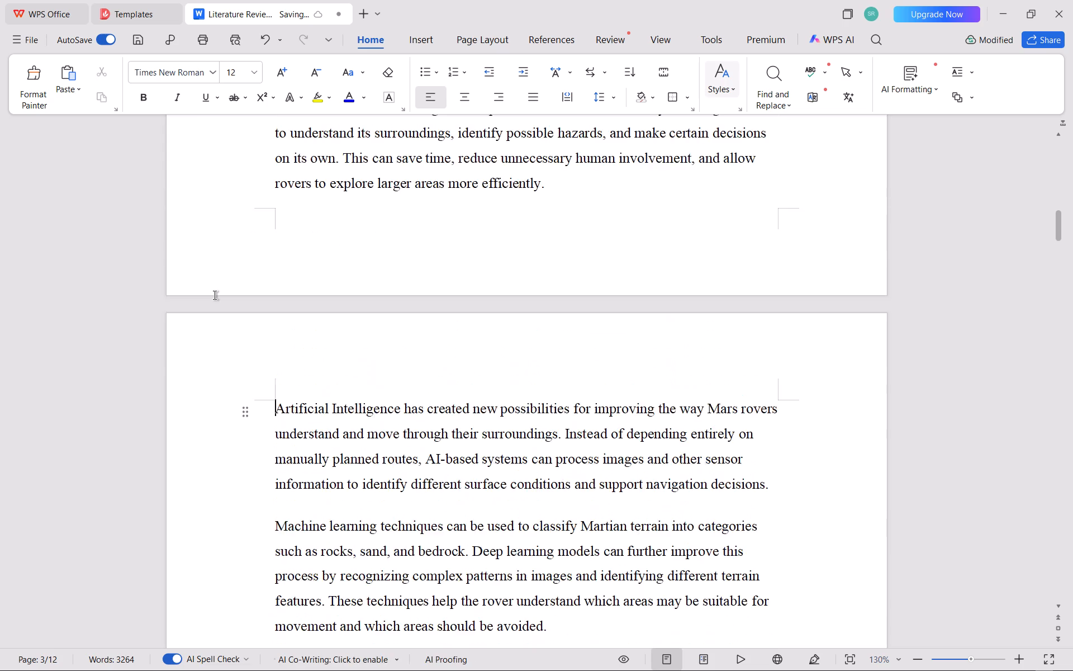
scroll(215, 295, down, 2)
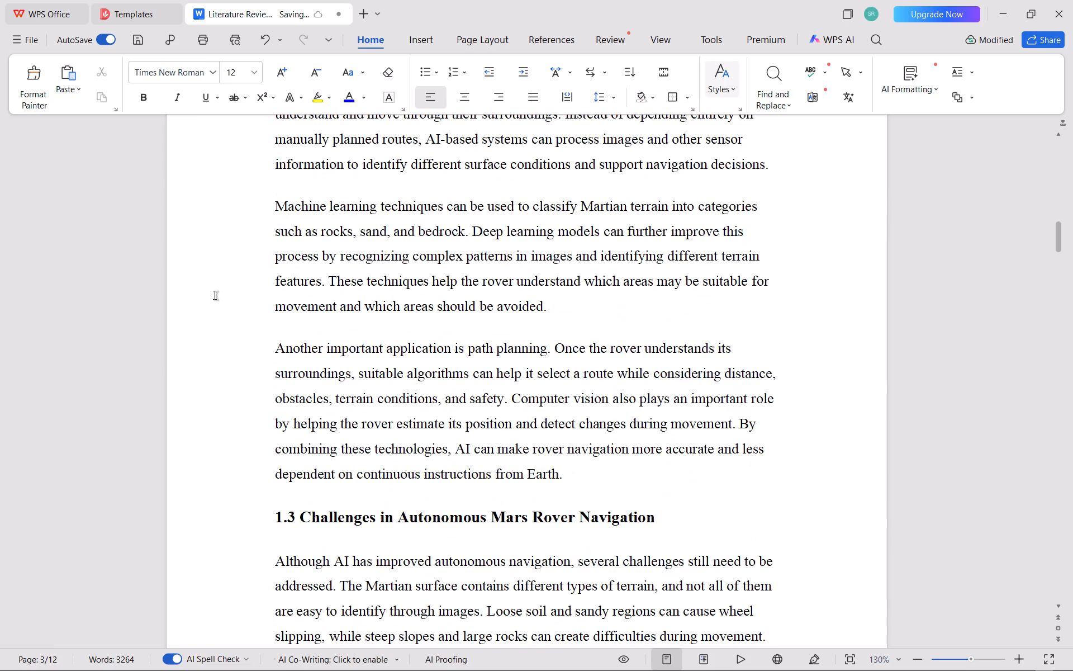
drag(660, 520, 260, 502)
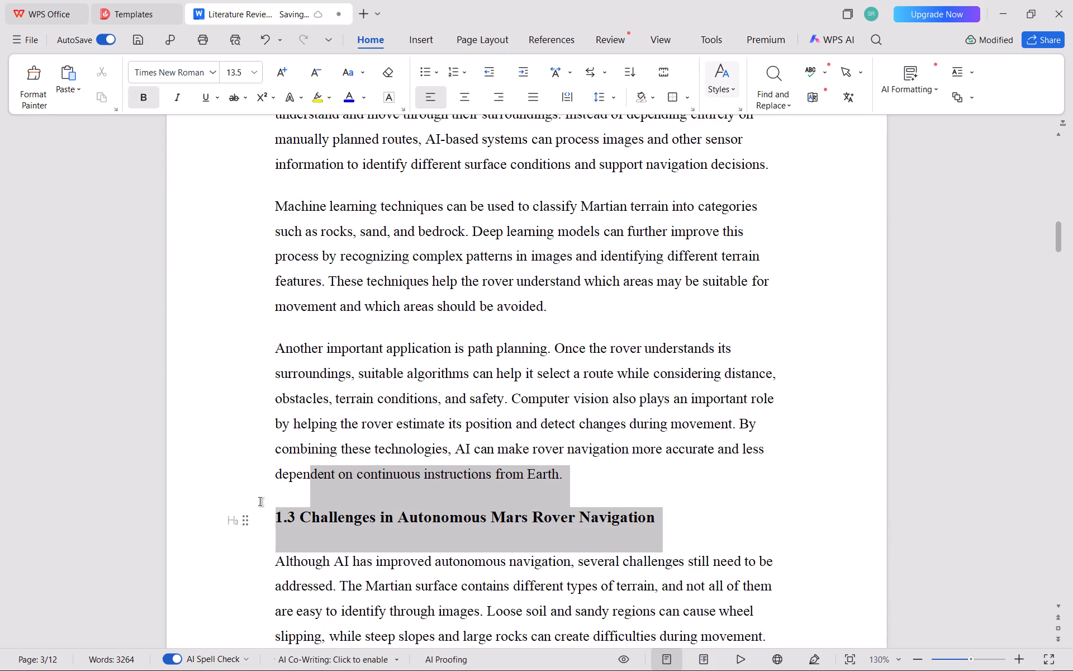
drag(260, 502, 216, 550)
key(BackSpace)
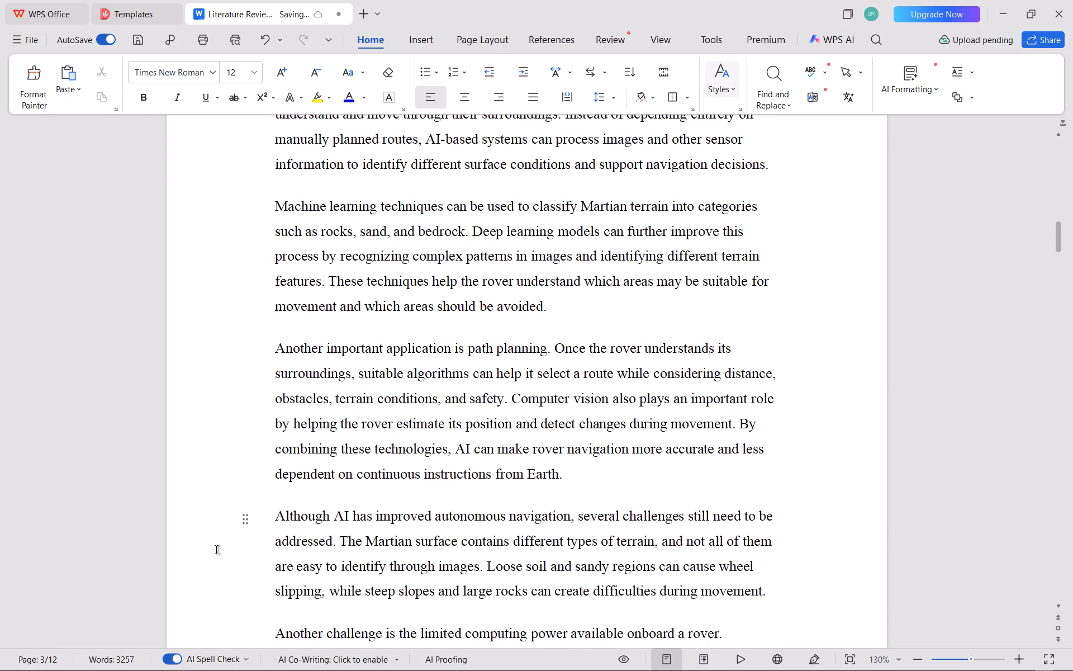
Delete the subheadings "1.4 Objectives of the Study" and "1.5 Scope of the Study" from the Introduction.
scroll(216, 550, down, 2)
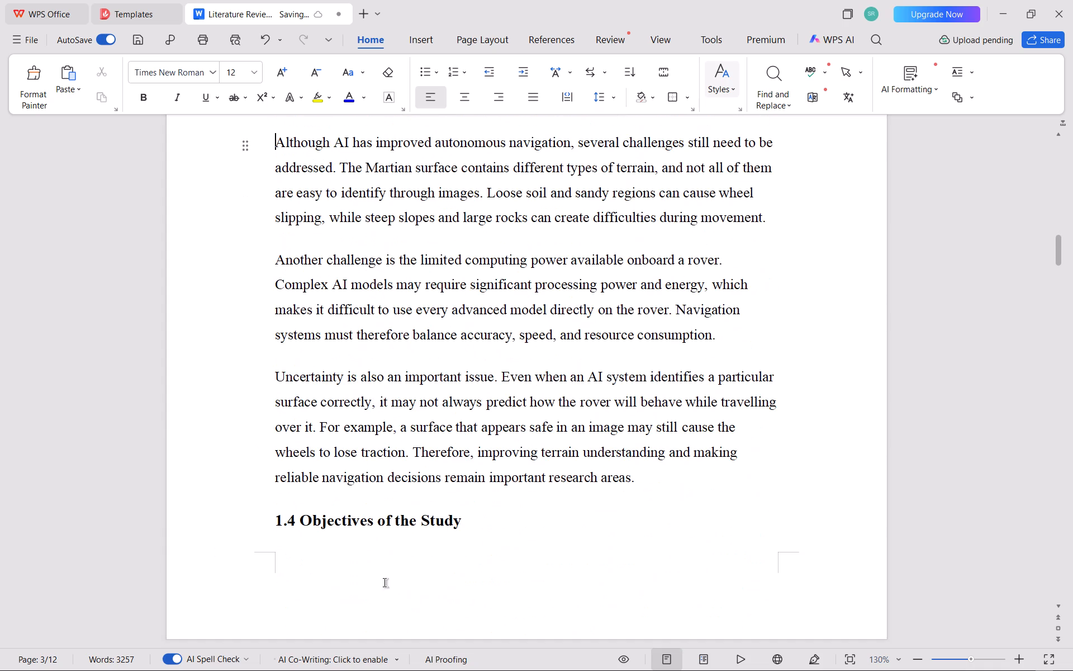
drag(472, 520, 205, 540)
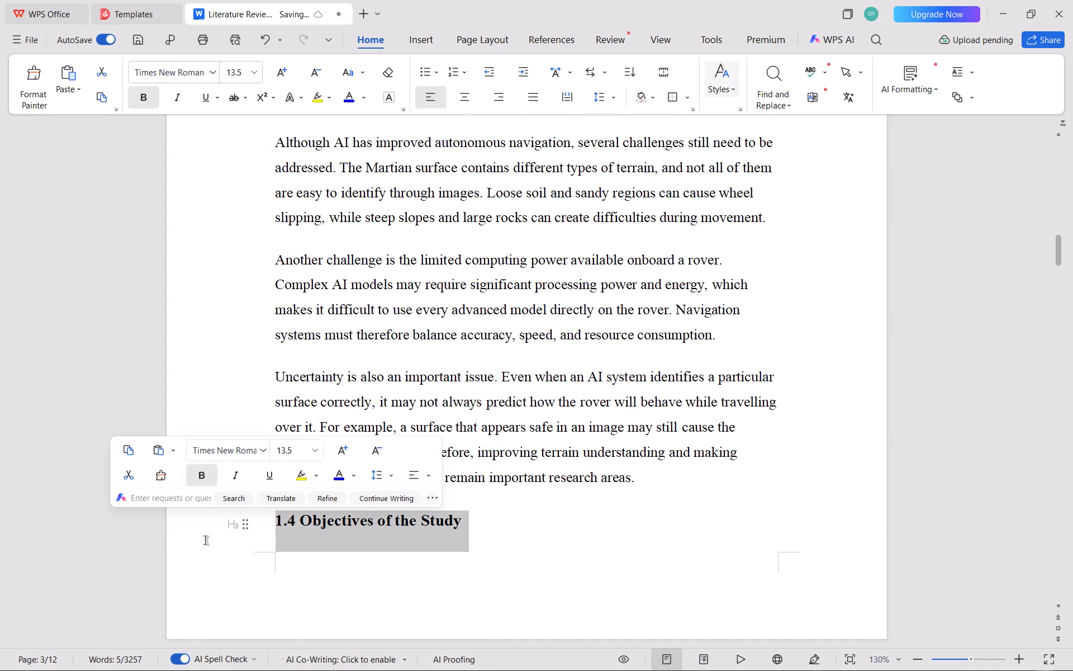
key(BackSpace)
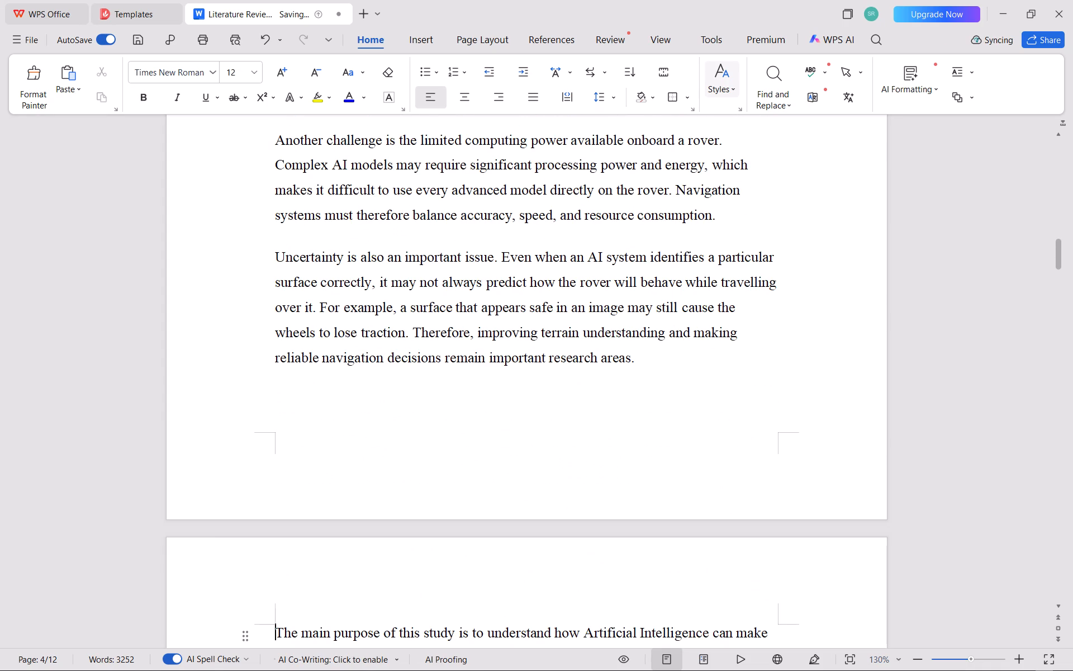
scroll(259, 523, down, 5)
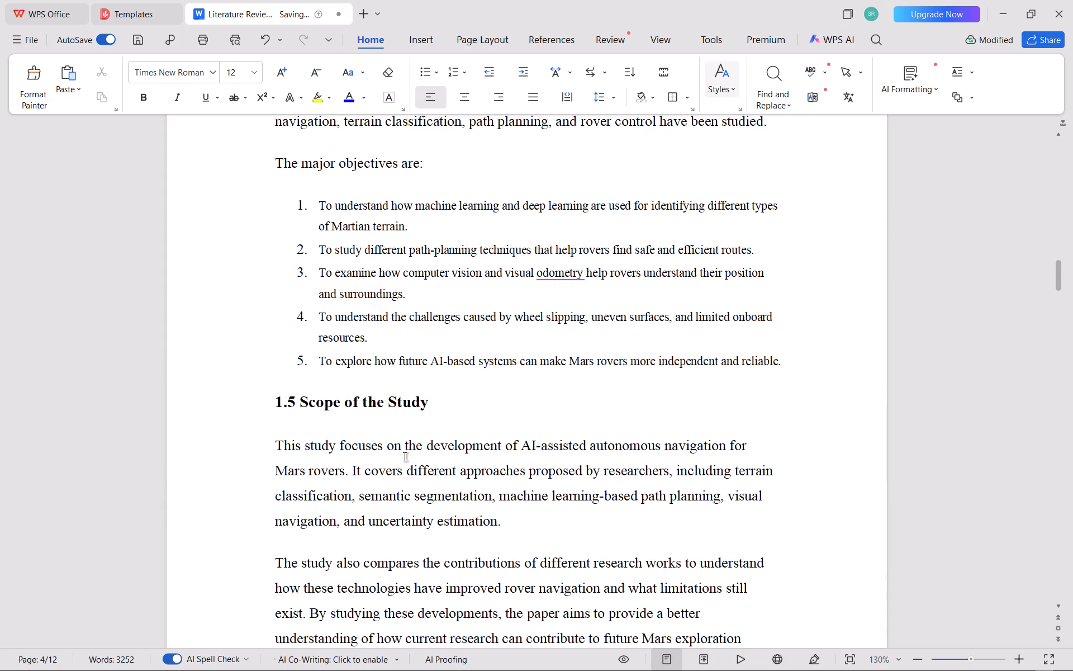
drag(436, 405, 270, 397)
key(BackSpace)
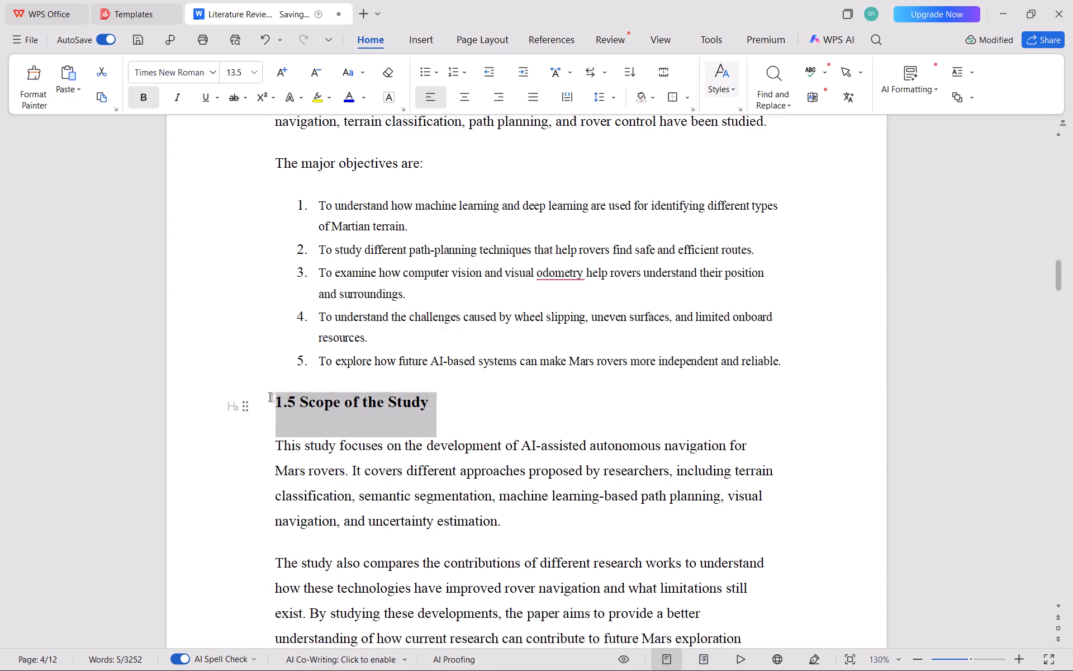
Review the Introduction's paragraphs from the study scope text back to the path-planning and challenges paragraphs.
scroll(270, 397, down, 1)
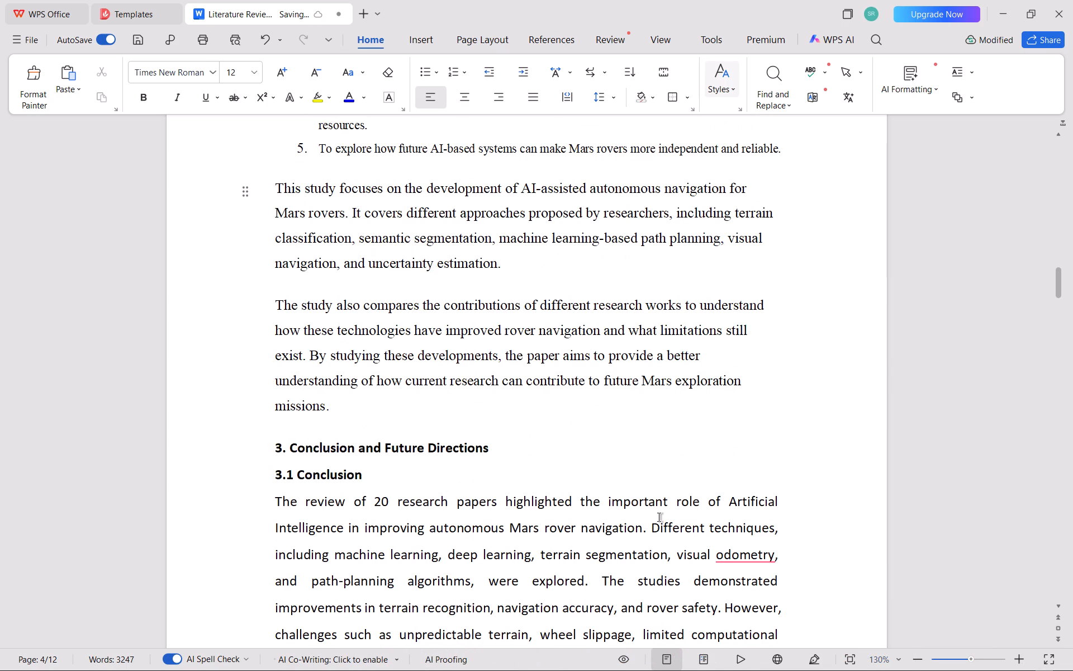
scroll(659, 517, up, 5)
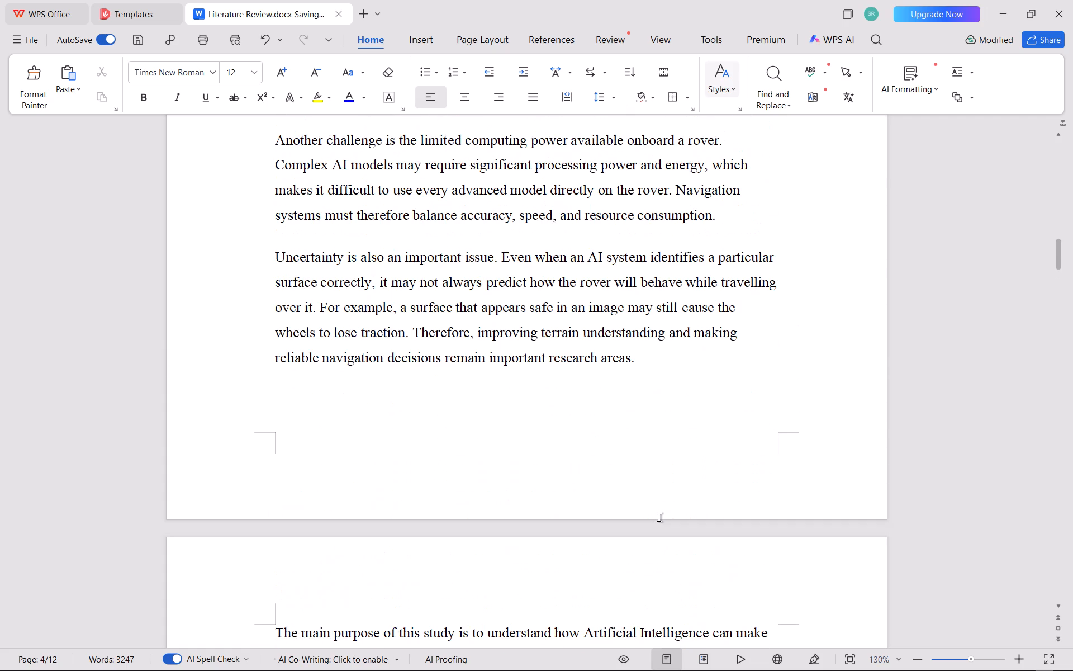
scroll(659, 517, up, 3)
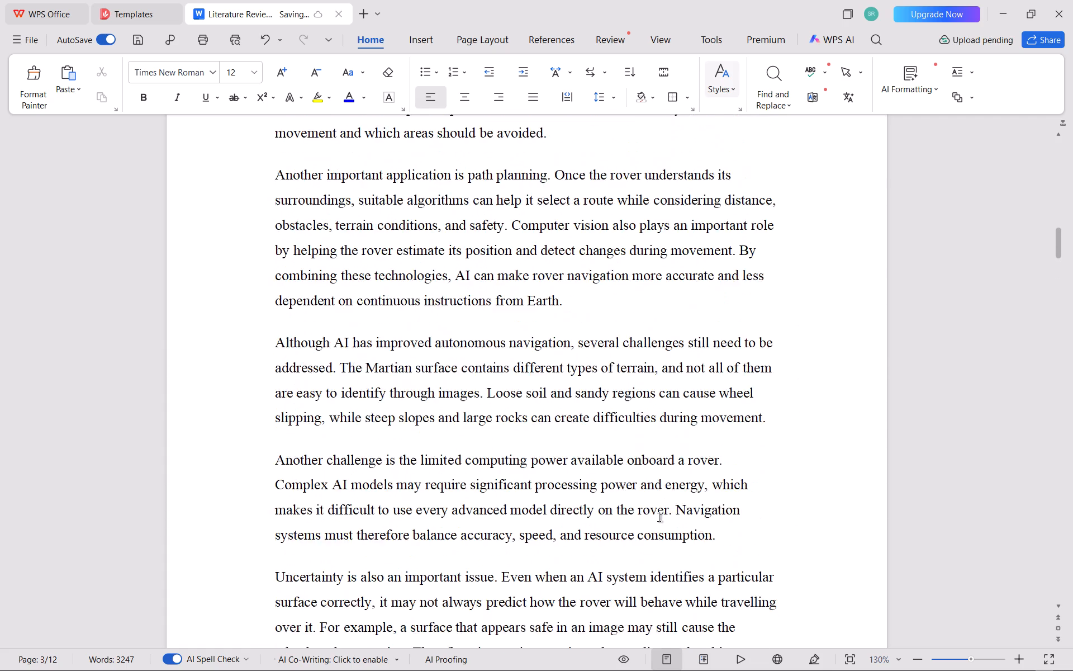
scroll(659, 517, up, 1)
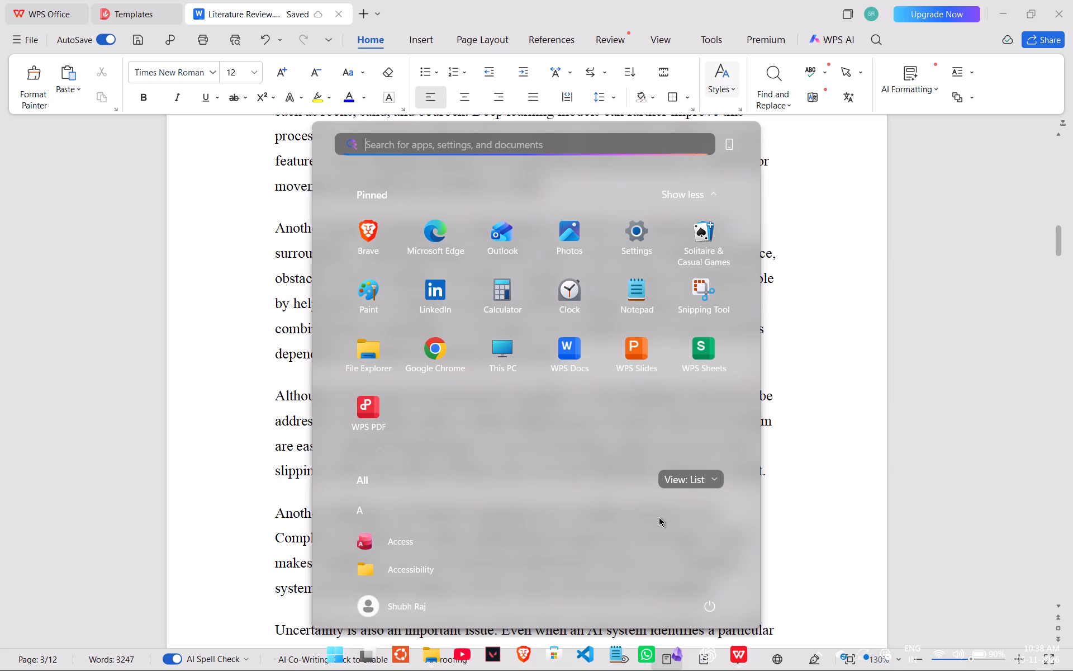
Open the Google Classroom home page in Google Chrome, and return to the literature review in WPS Office.
text(cl)
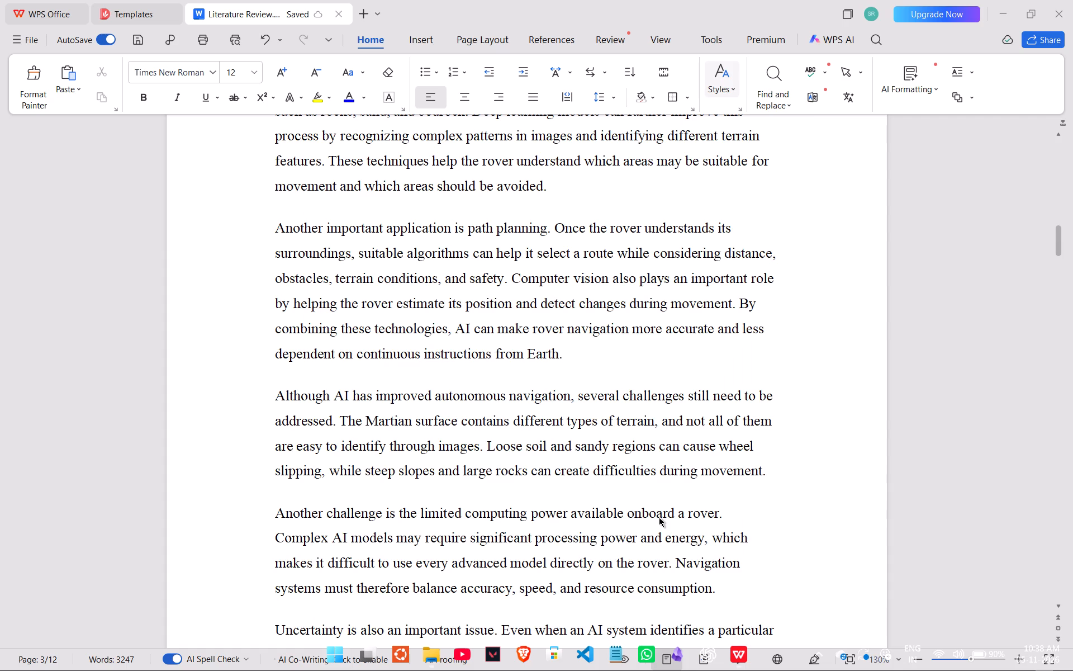
key(Return)
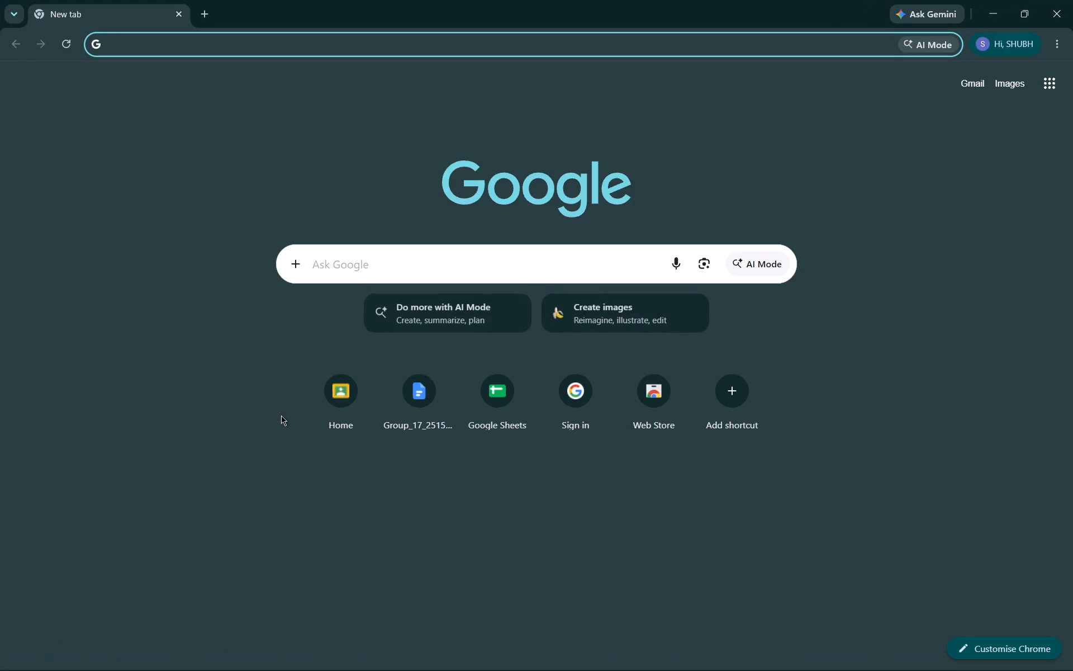
click(341, 362)
click(348, 377)
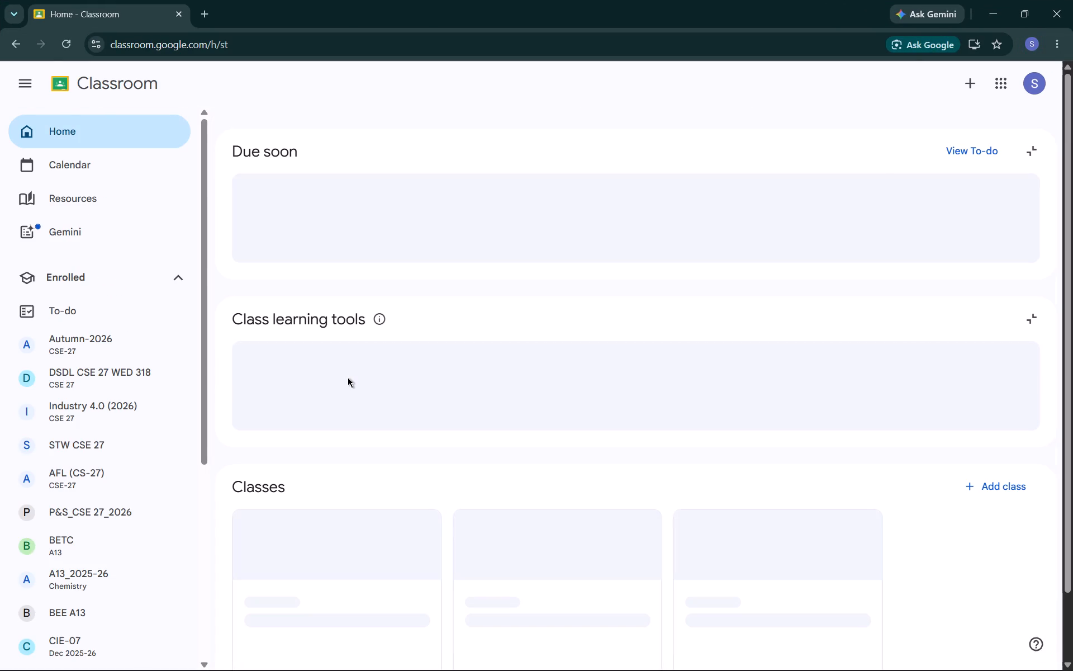
key(alt+Tab)
Copy the entire text of the literature review document.
click(593, 368)
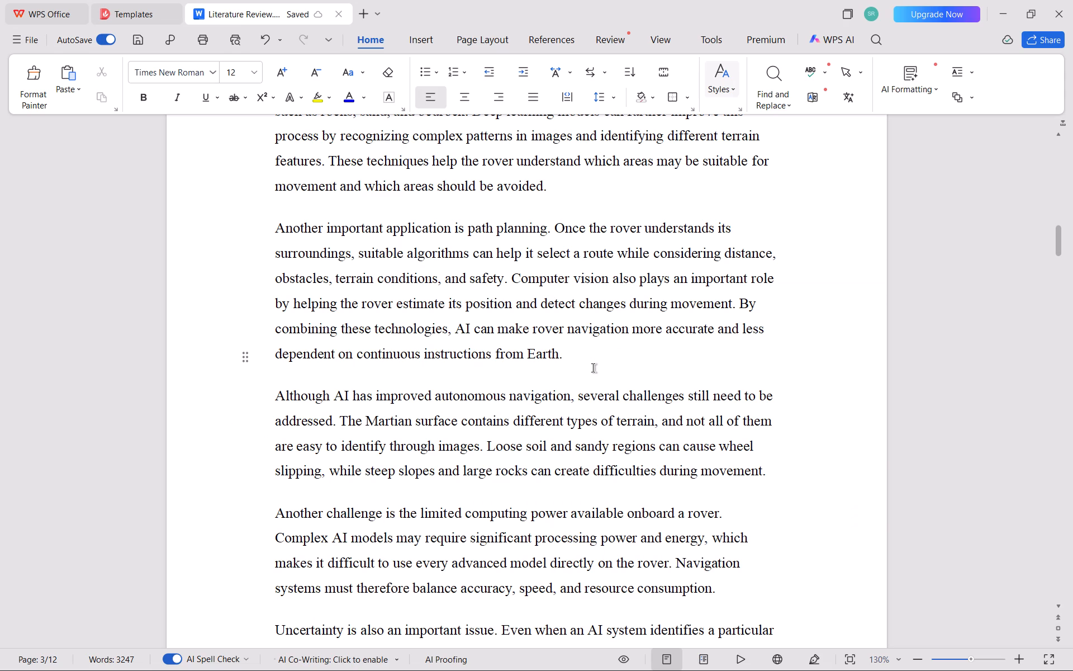
key(ctrl+a)
key(ctrl+c)
click(593, 368)
click(694, 660)
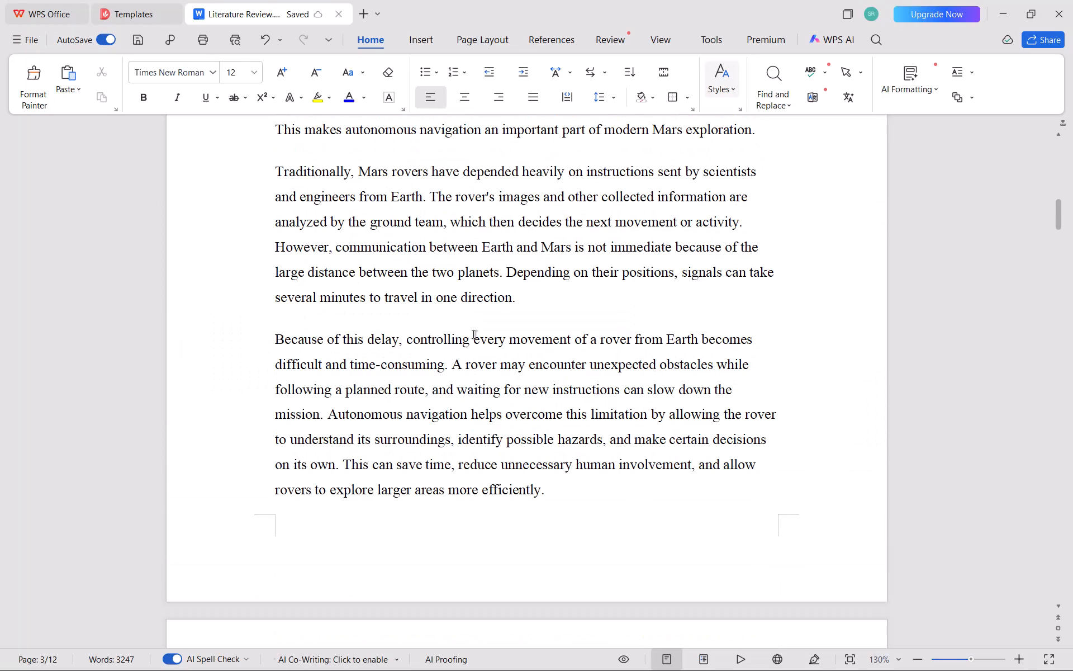
Review the rest of the Introduction through the challenges, major objectives and study scope to the start of the Conclusion section.
scroll(473, 334, up, 1)
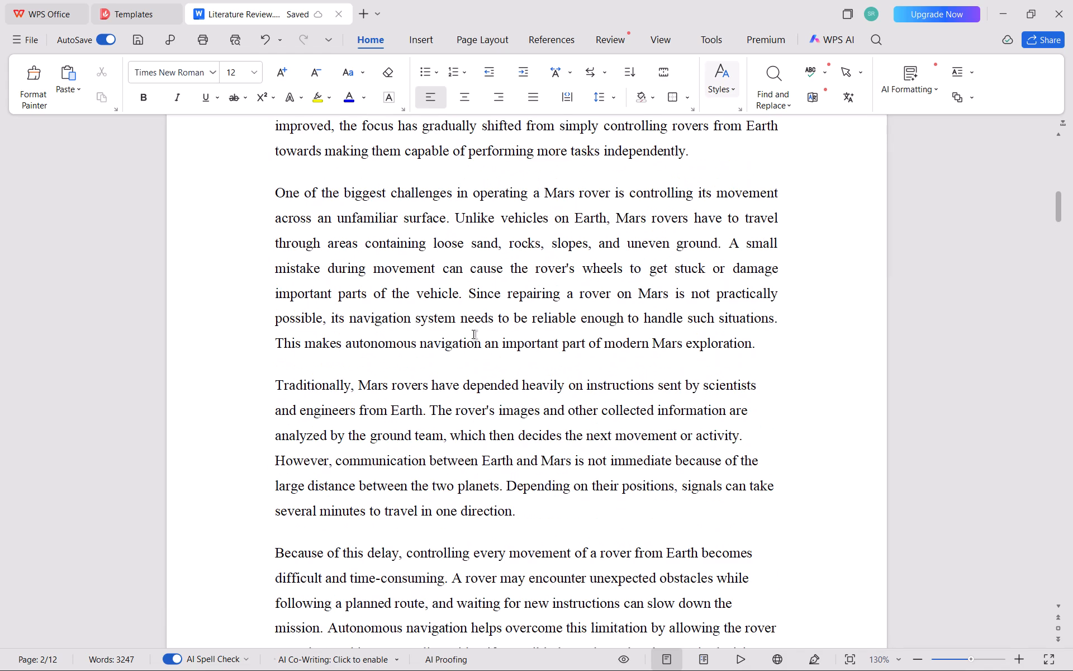
scroll(473, 334, down, 4)
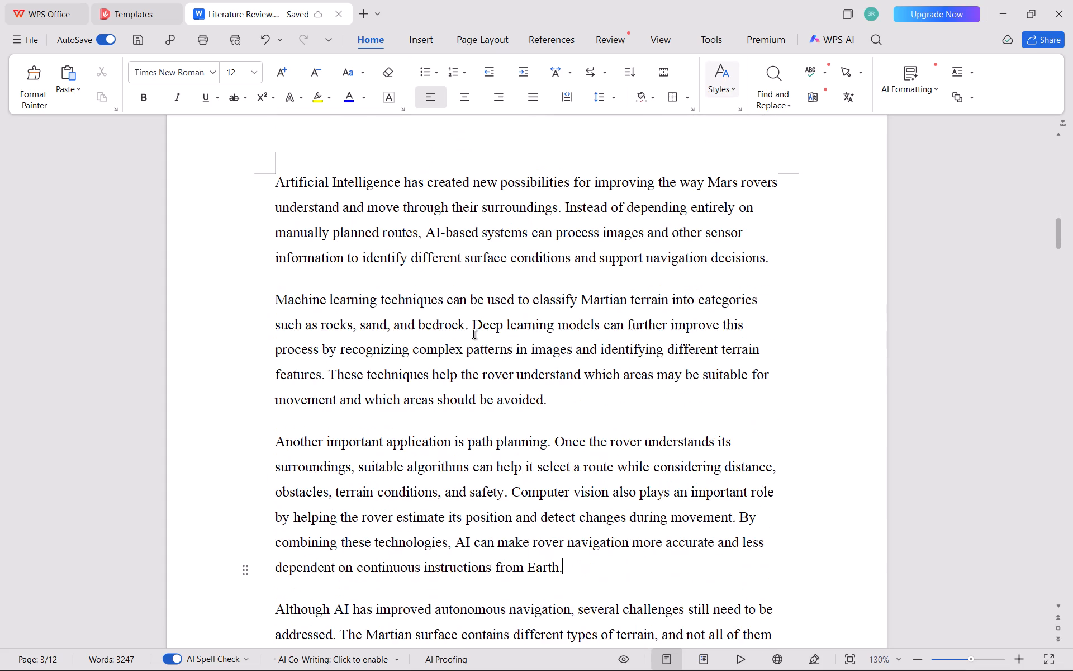
scroll(473, 334, down, 5)
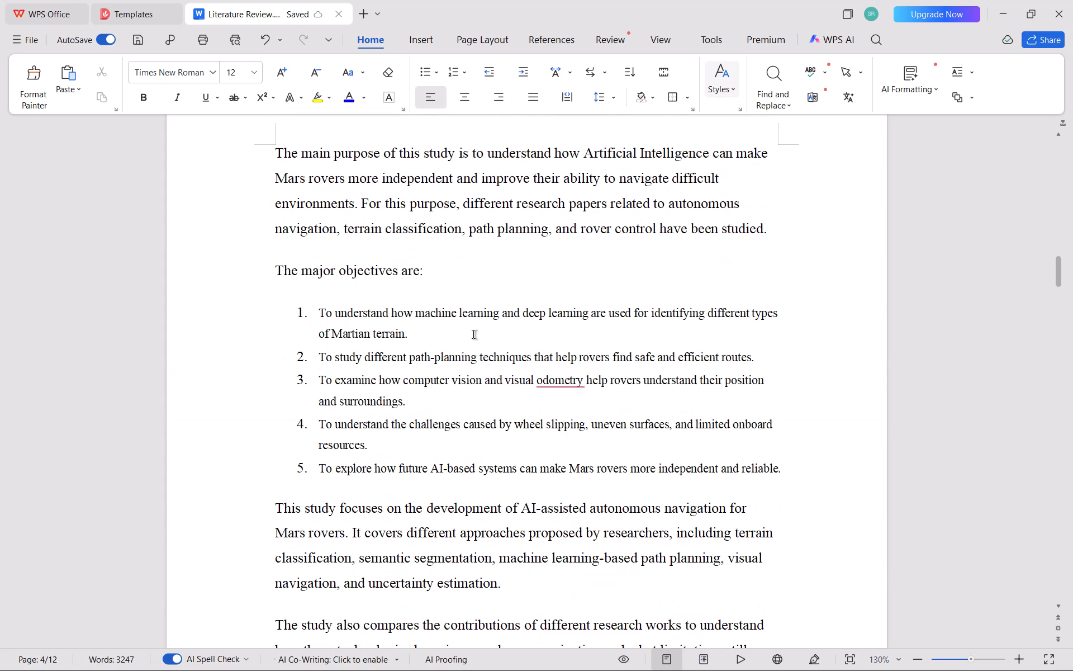
scroll(473, 334, down, 1)
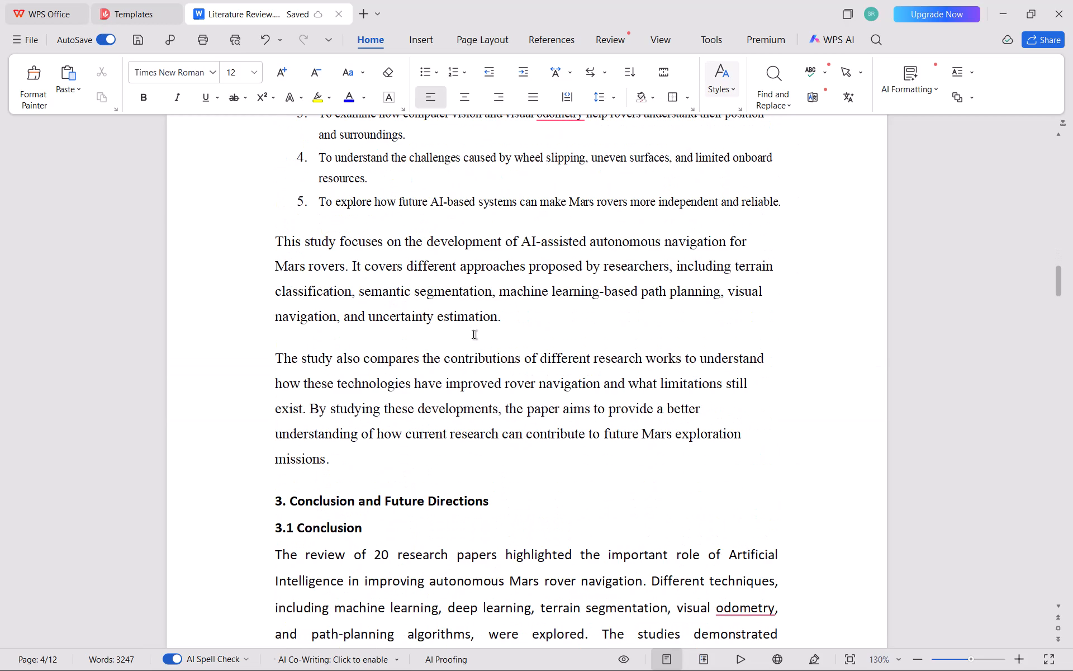
scroll(473, 334, down, 2)
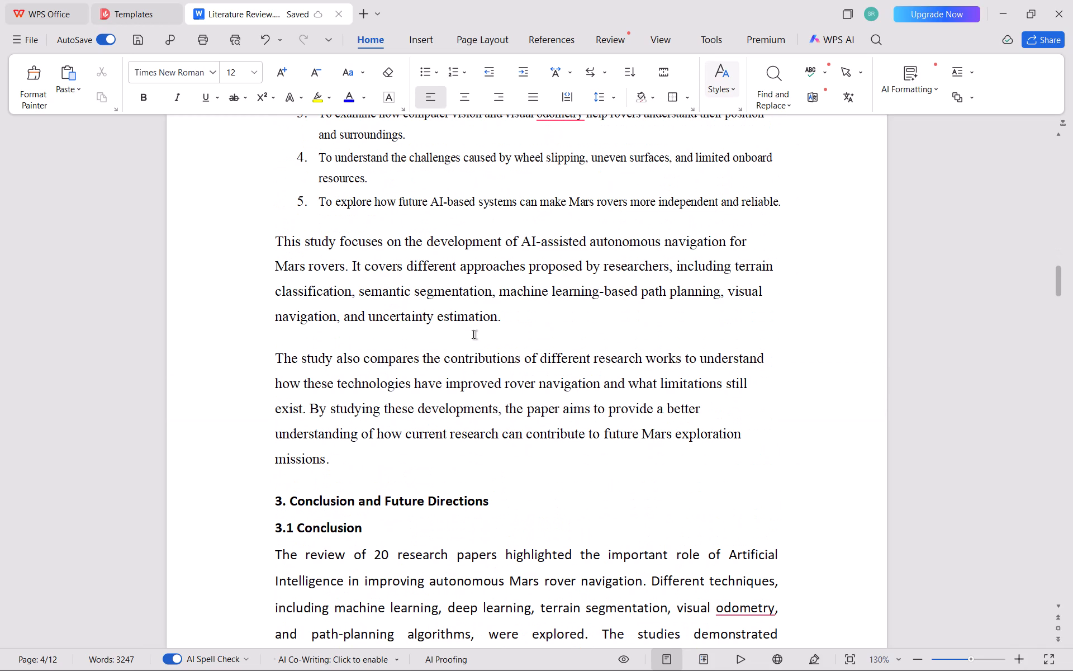
scroll(473, 334, down, 1)
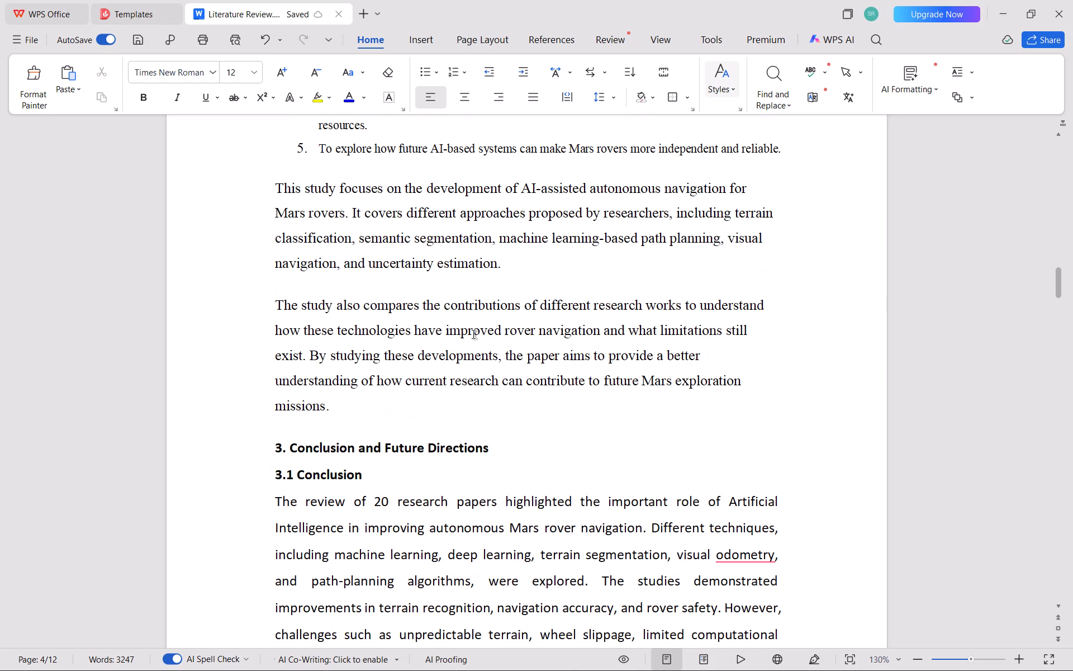
Switch to Google Classroom in Chrome, open the STW CSE 27 class and read the Literature Review Paper assignment's instructions.
scroll(768, 330, down, 5)
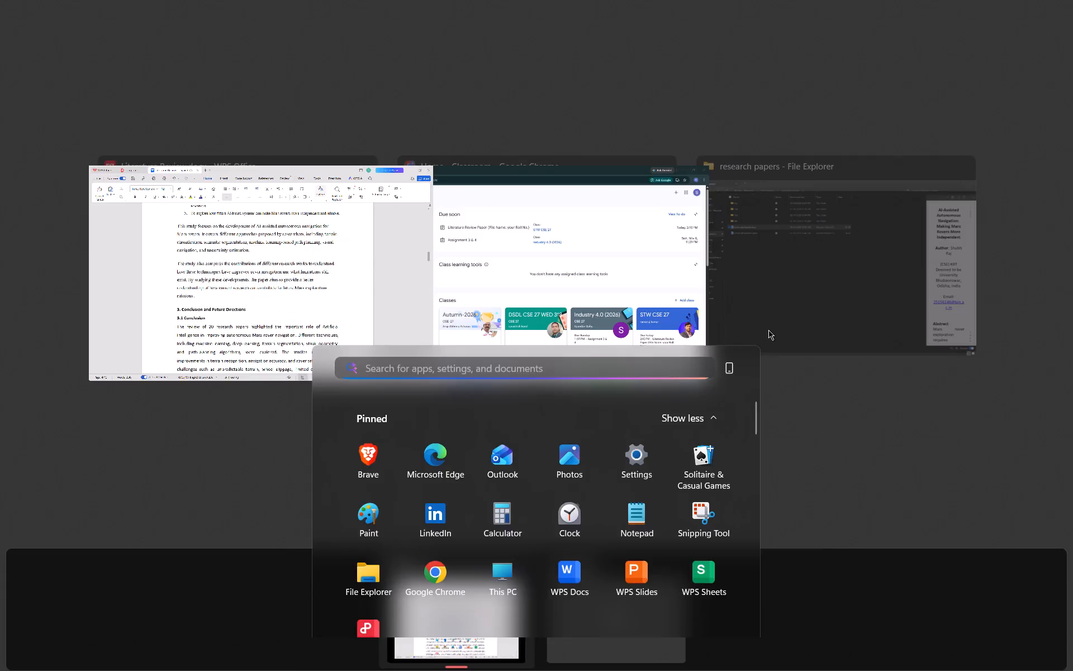
click(544, 244)
scroll(613, 481, down, 2)
click(918, 406)
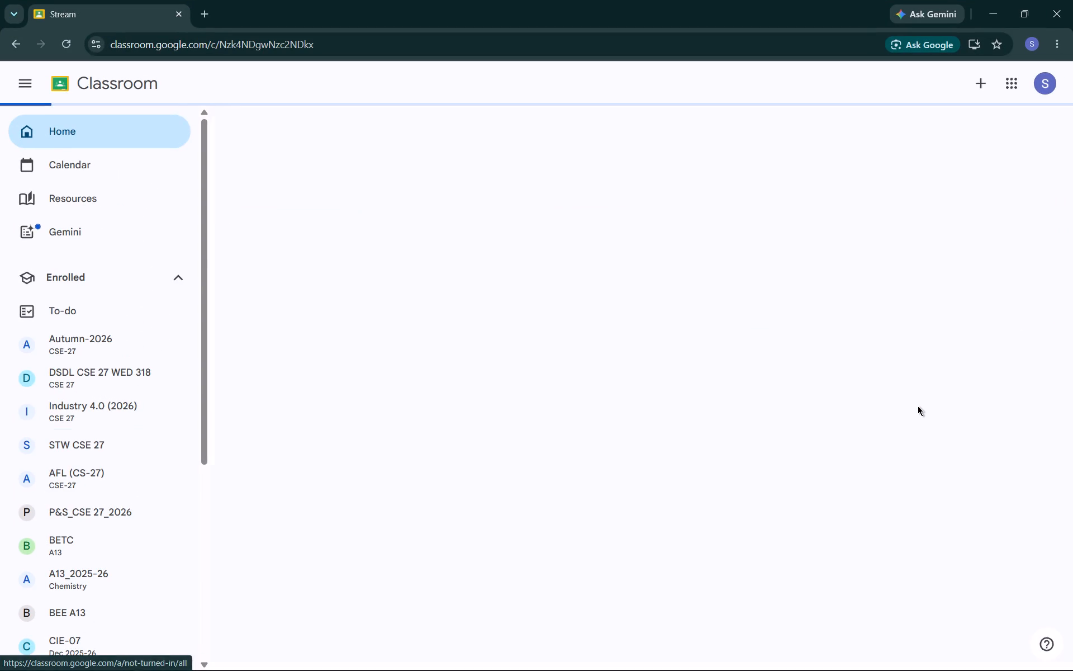
scroll(762, 396, down, 1)
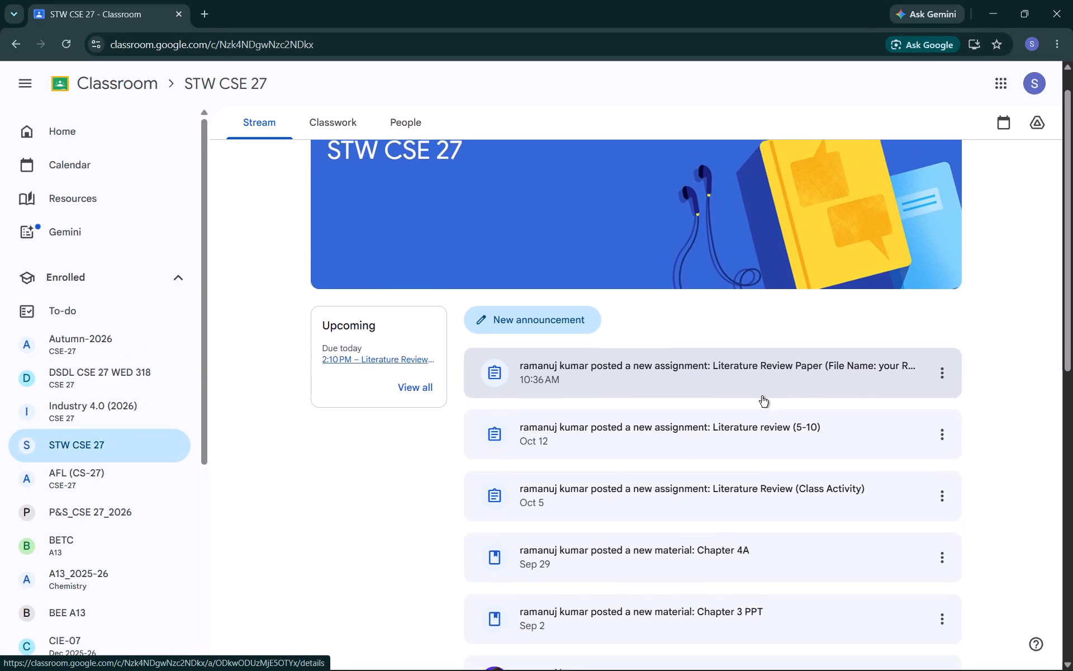
scroll(762, 396, down, 1)
click(702, 317)
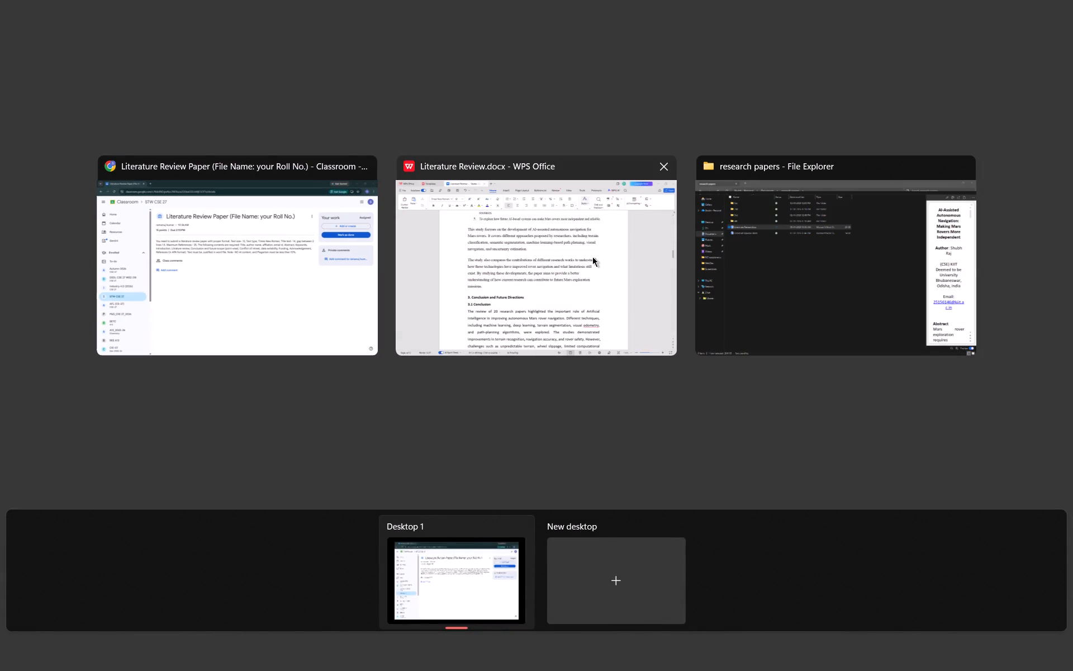
Return to Literature Review.docx in WPS Office and look back from the Conclusion through the Introduction to the title page.
click(592, 257)
scroll(577, 313, down, 1)
scroll(577, 313, up, 1)
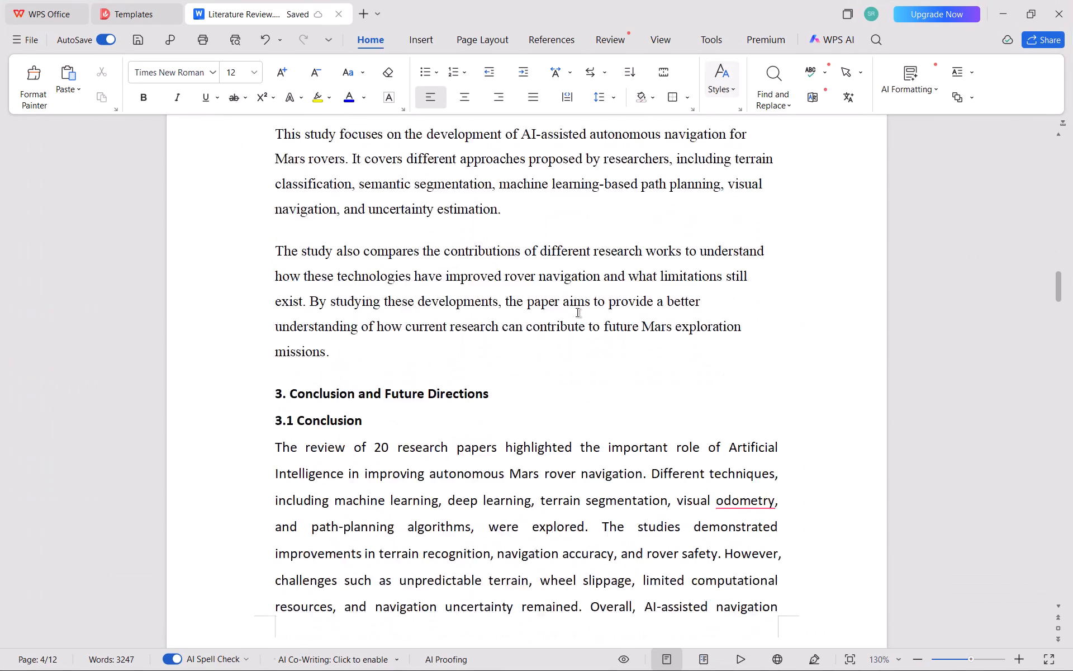
scroll(577, 313, up, 3)
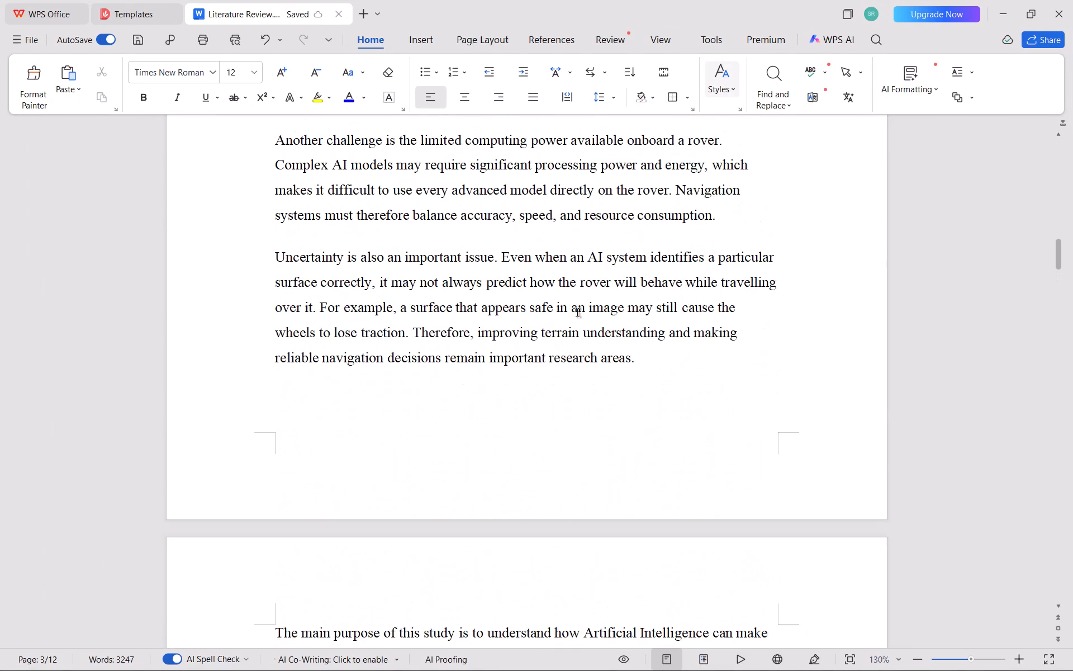
scroll(577, 313, up, 5)
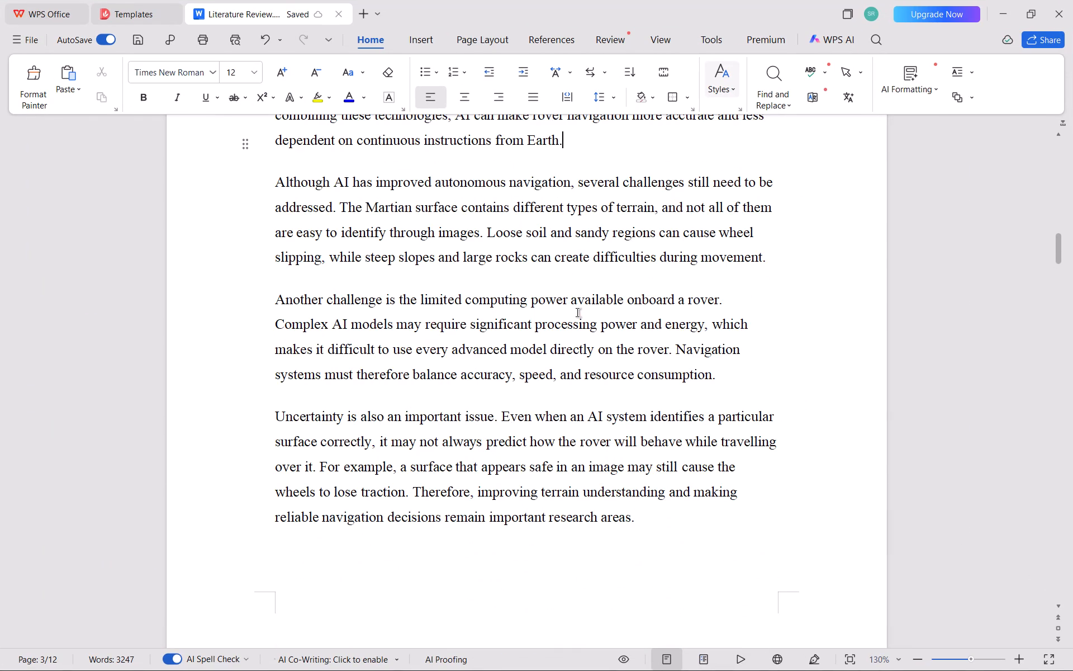
scroll(577, 313, up, 1)
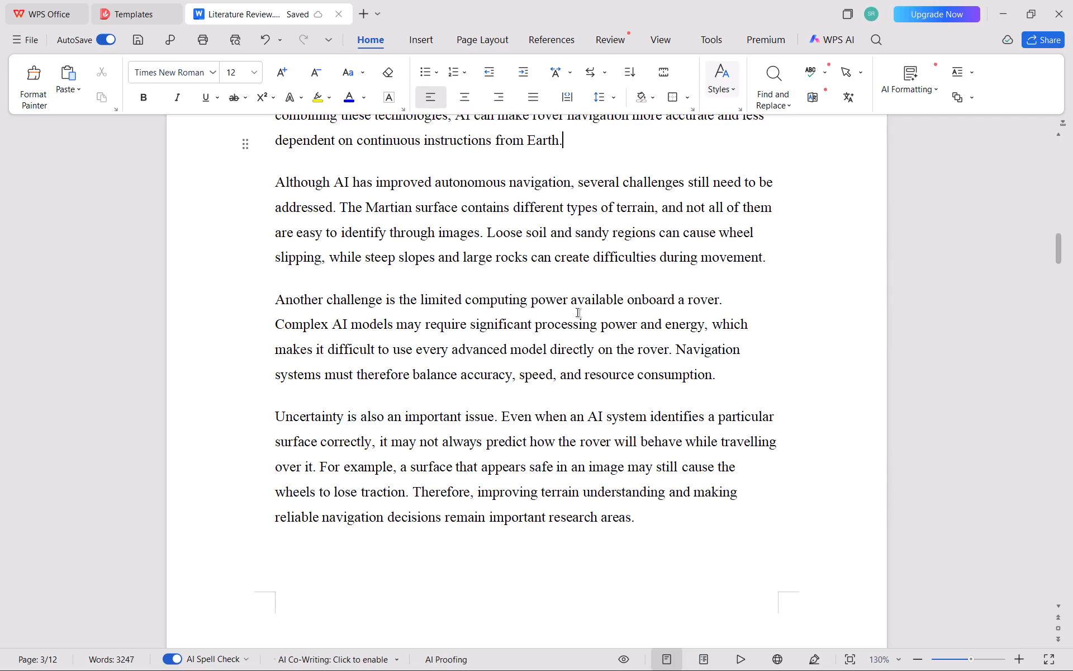
scroll(577, 313, up, 20)
scroll(577, 313, up, 6)
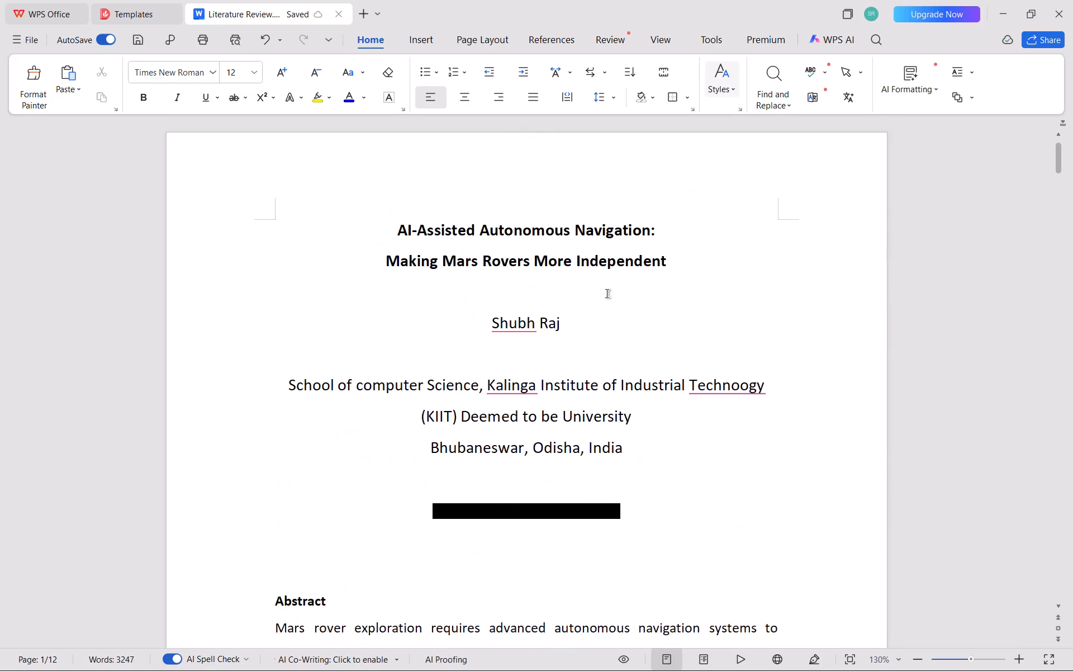
Inspect the formatting of the two-line paper title, and view the author details and Abstract below it.
drag(670, 266, 369, 212)
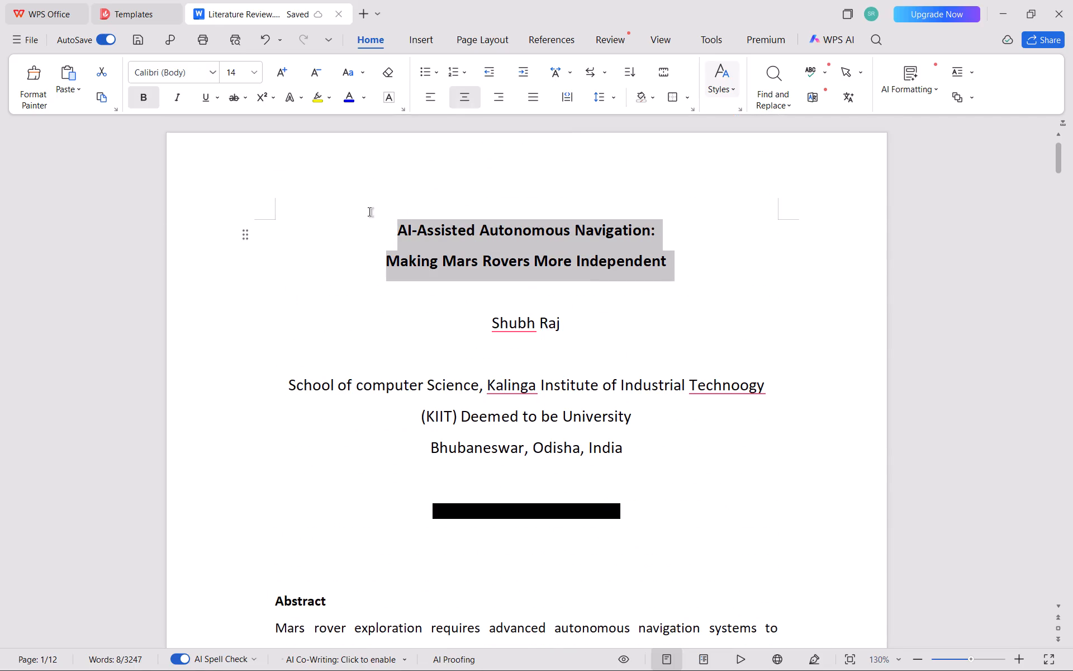
drag(369, 212, 369, 212)
click(510, 290)
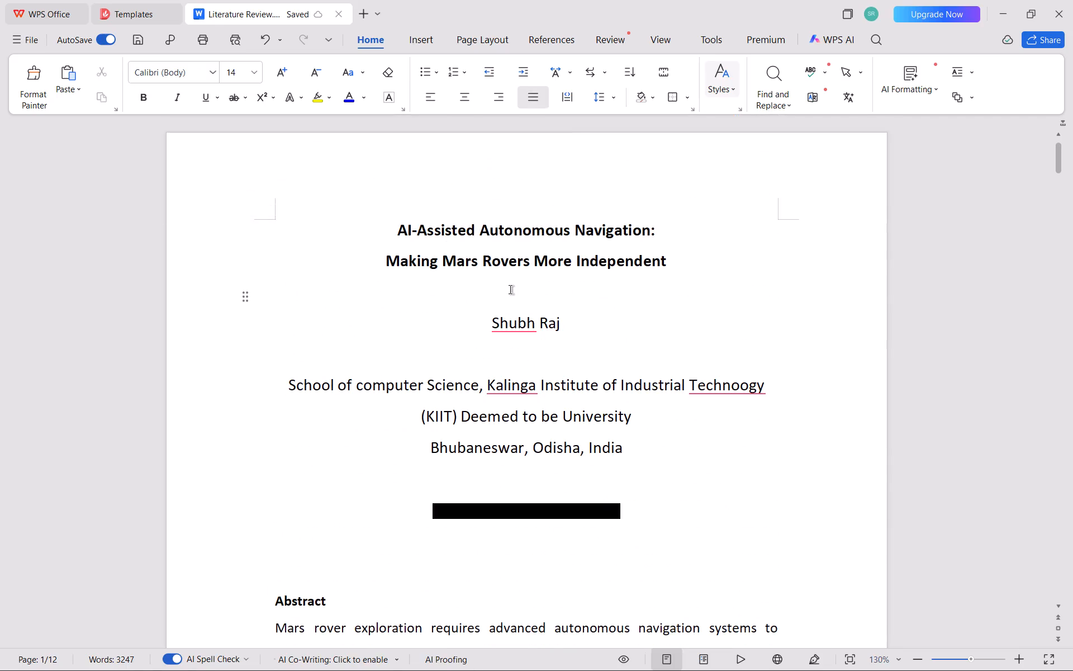
scroll(510, 290, down, 1)
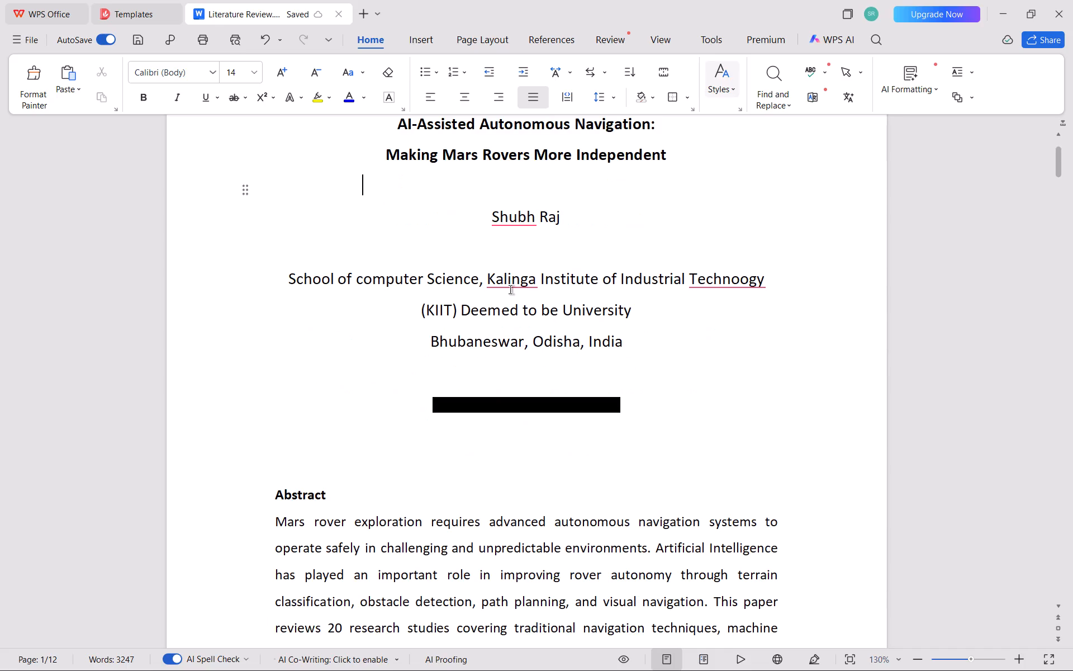
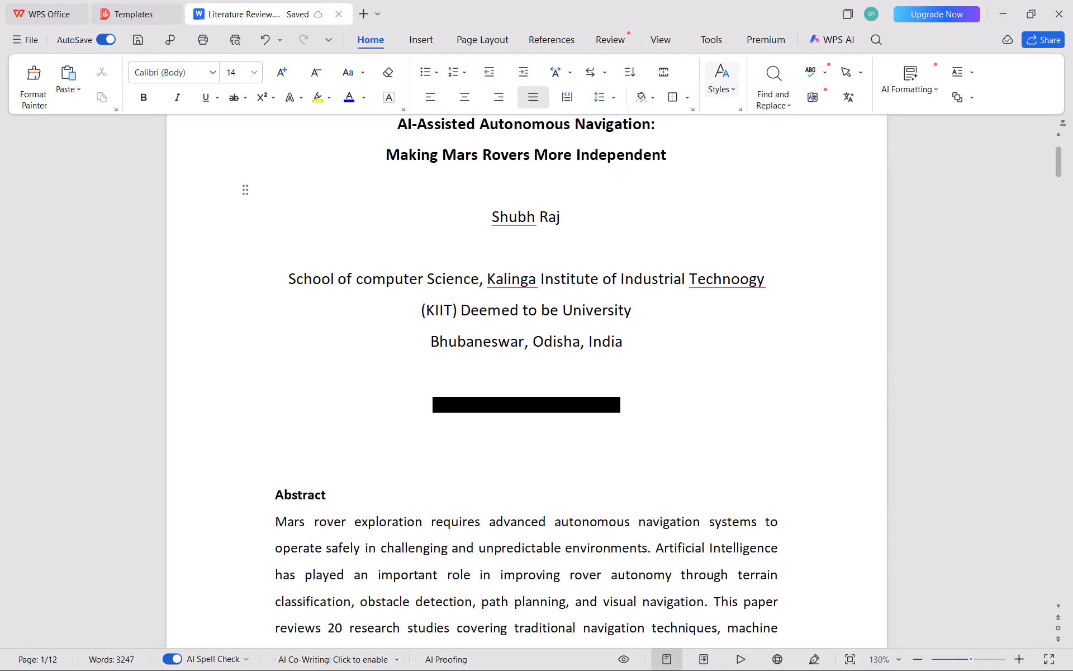
Replace the first word of the contact line below "Bhubaneswar, Odisha, India" with the author's name.
double_click(461, 405)
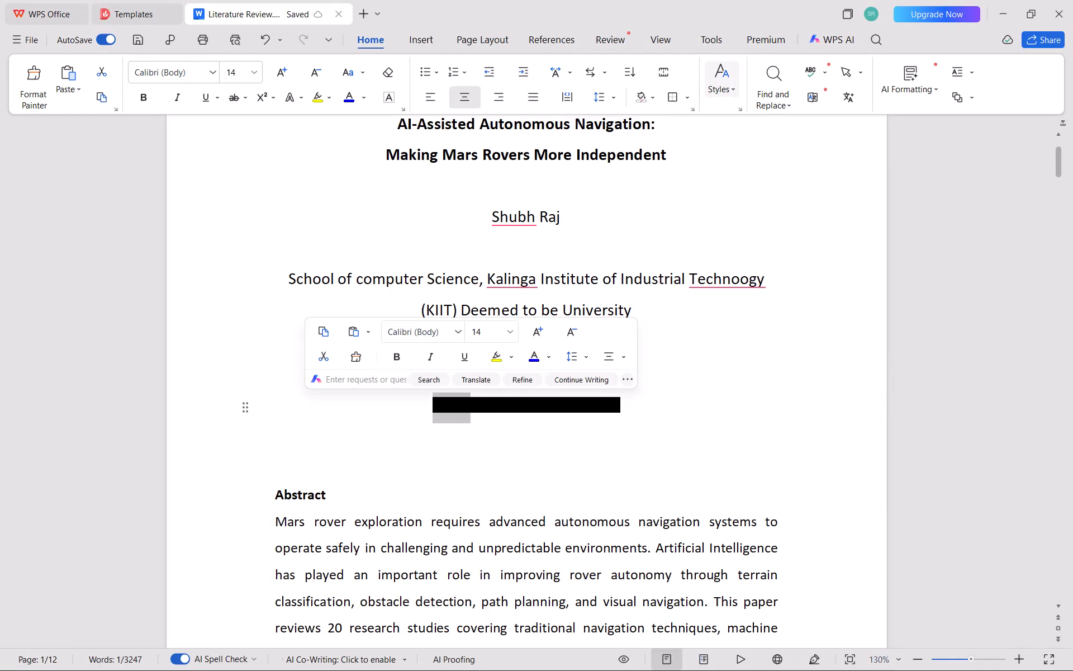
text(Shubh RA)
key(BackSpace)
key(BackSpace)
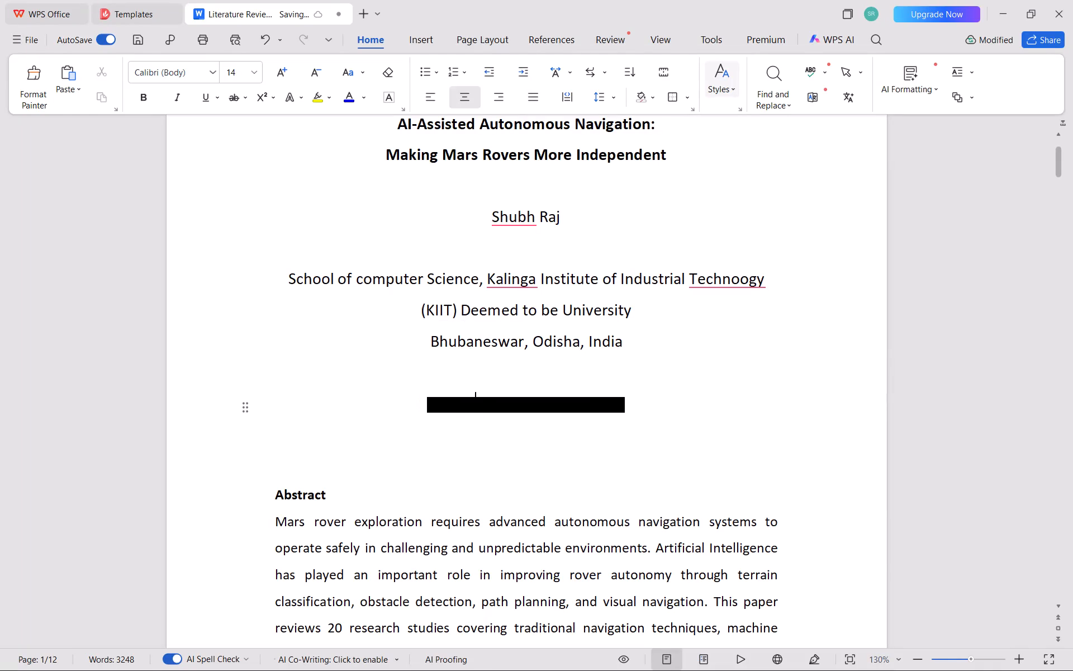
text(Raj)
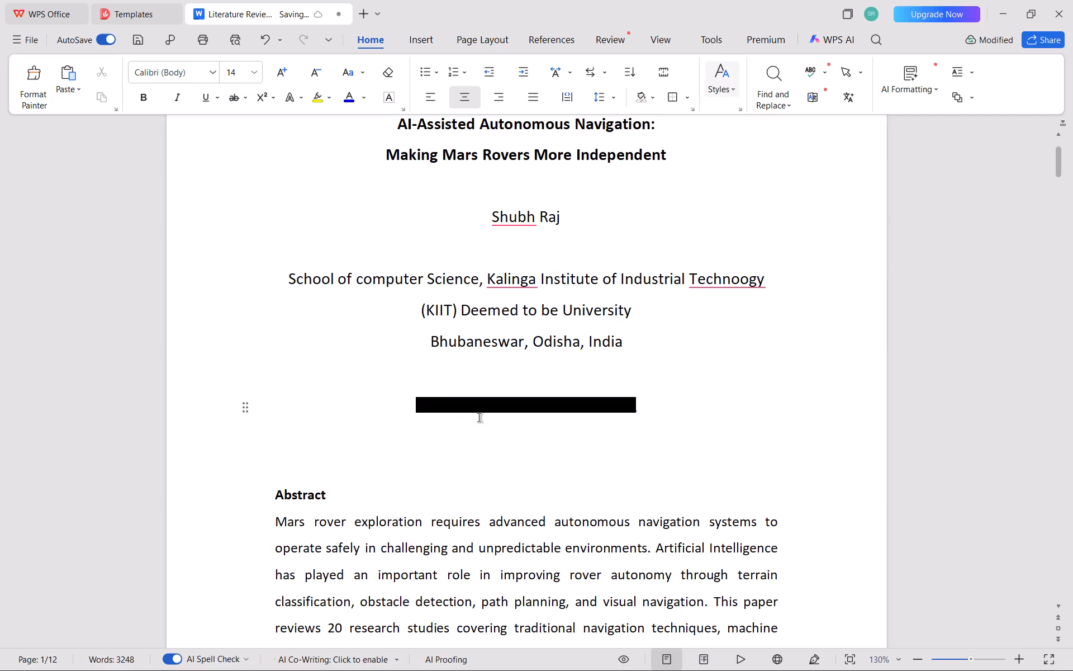
Check the font formatting of the Abstract heading and the Keywords text, and look over the Abstract.
scroll(479, 418, down, 2)
drag(327, 389, 267, 391)
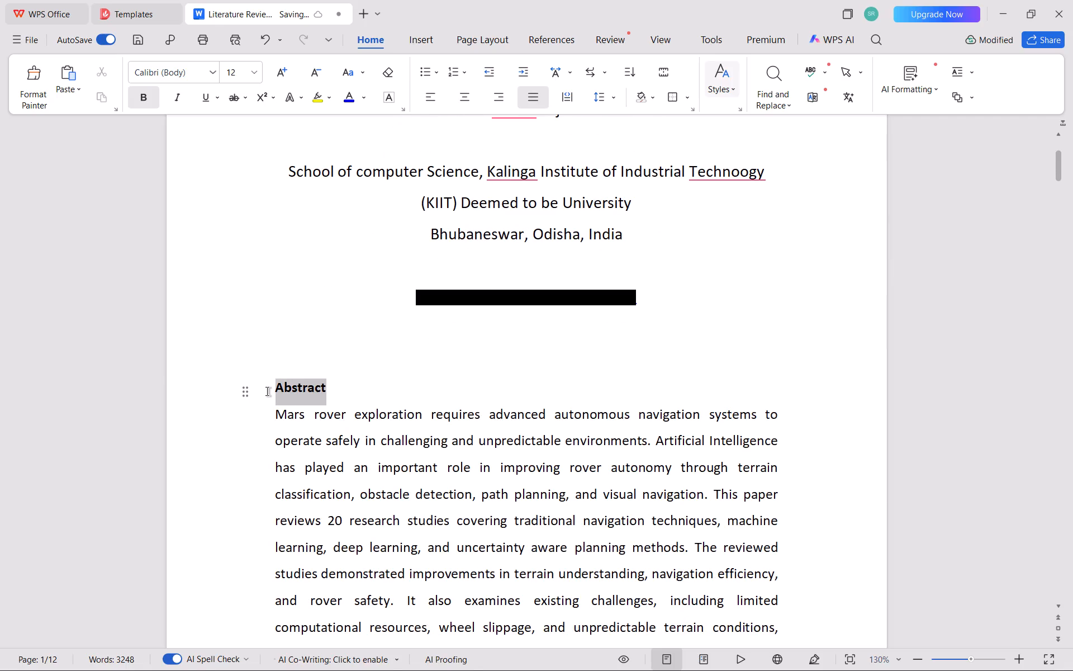
drag(267, 391, 265, 391)
click(459, 368)
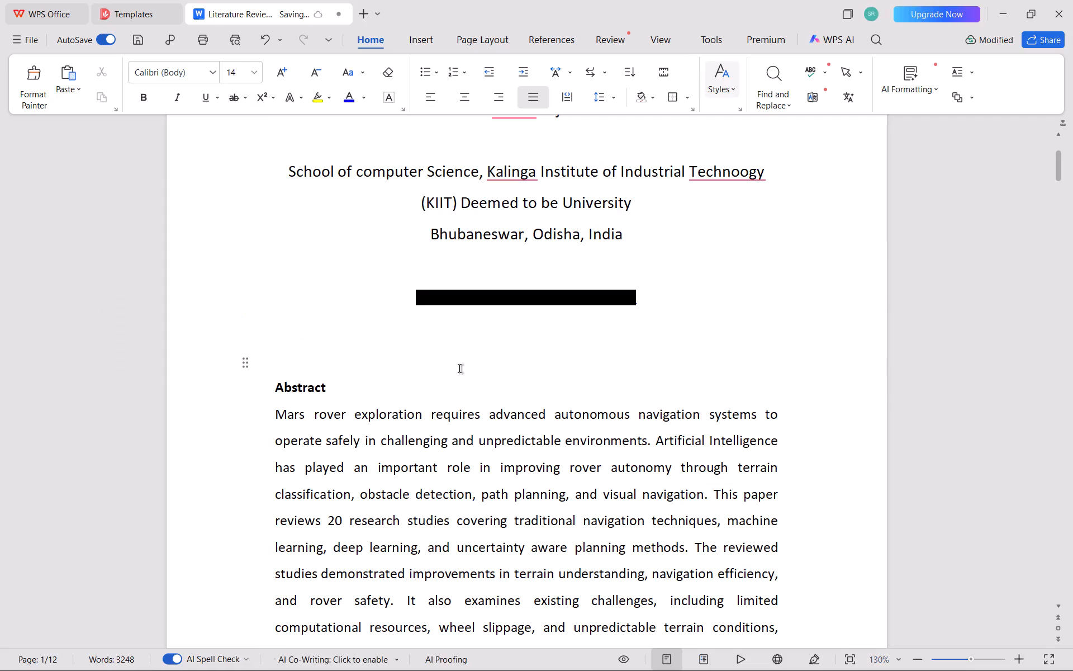
scroll(459, 368, down, 1)
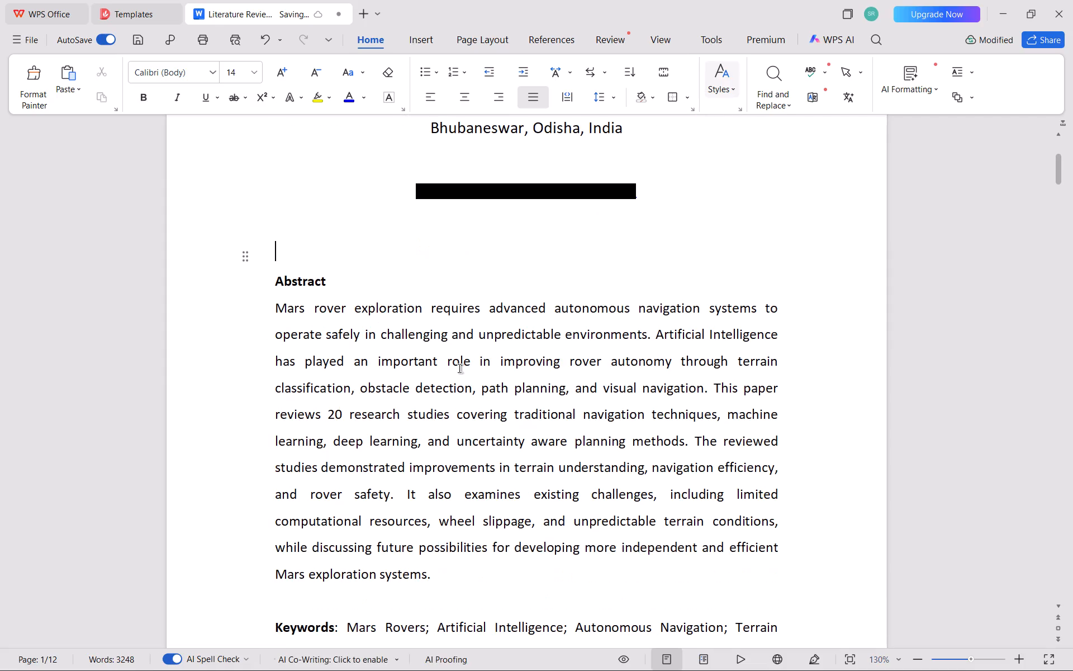
scroll(459, 368, down, 1)
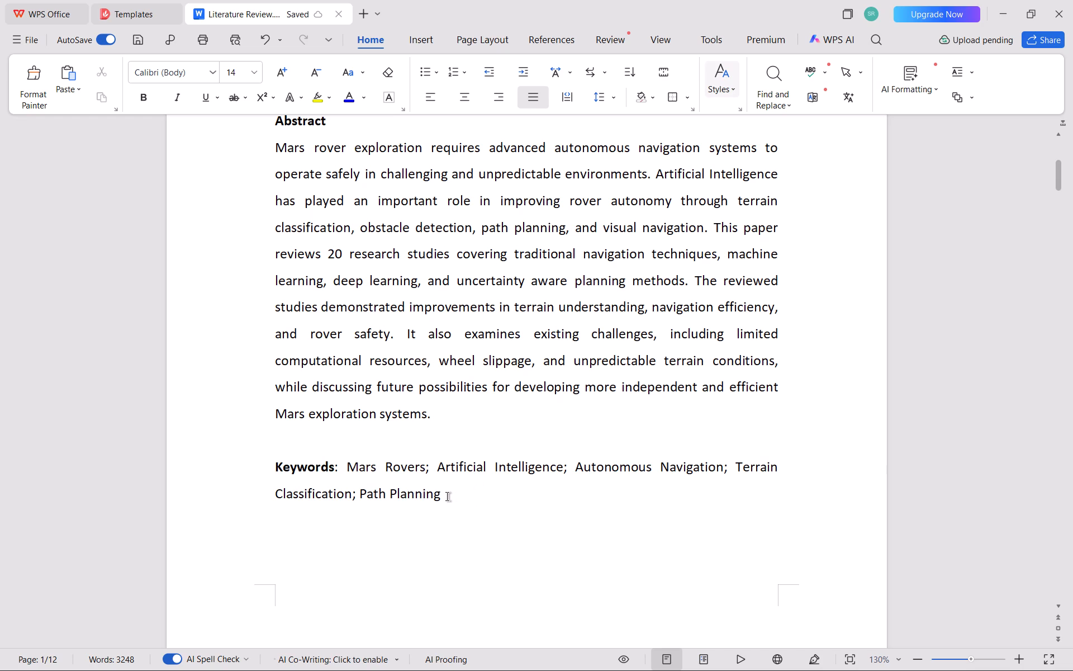
drag(444, 498, 361, 475)
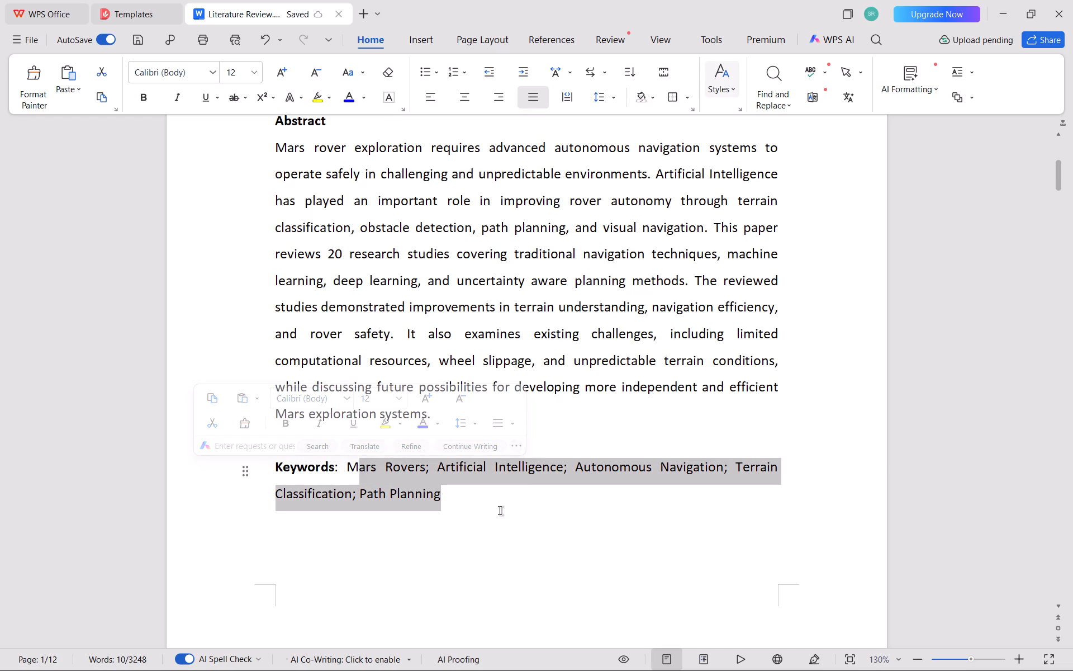
click(500, 511)
Replace all the semicolons separating the terms in the Keywords list with commas.
scroll(500, 511, down, 1)
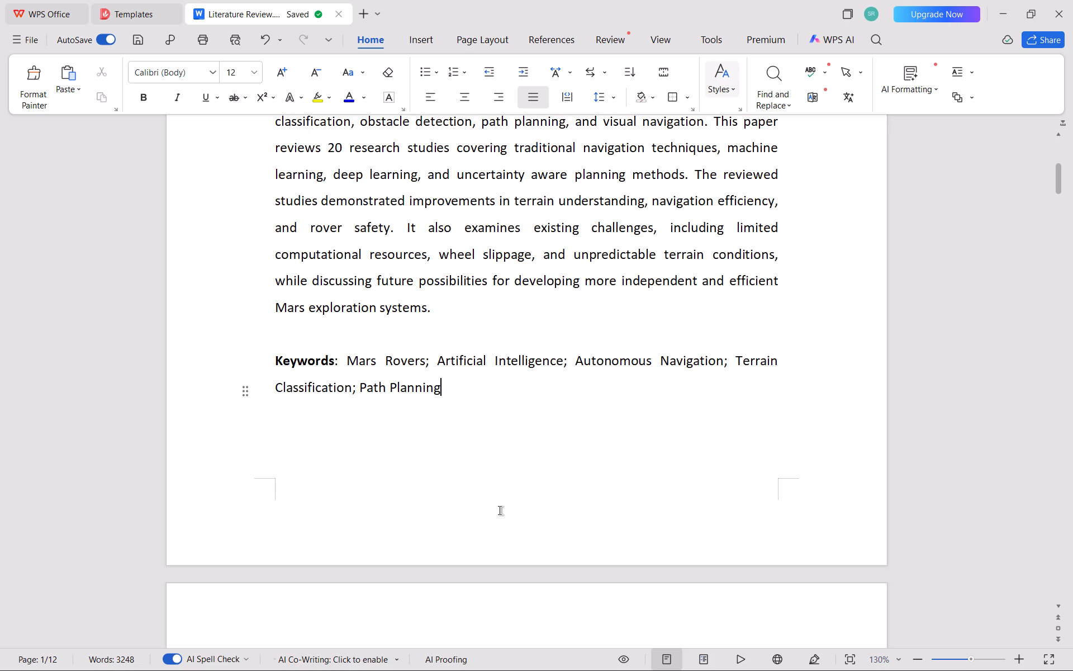
click(434, 366)
key(Left)
key(BackSpace)
key(comma)
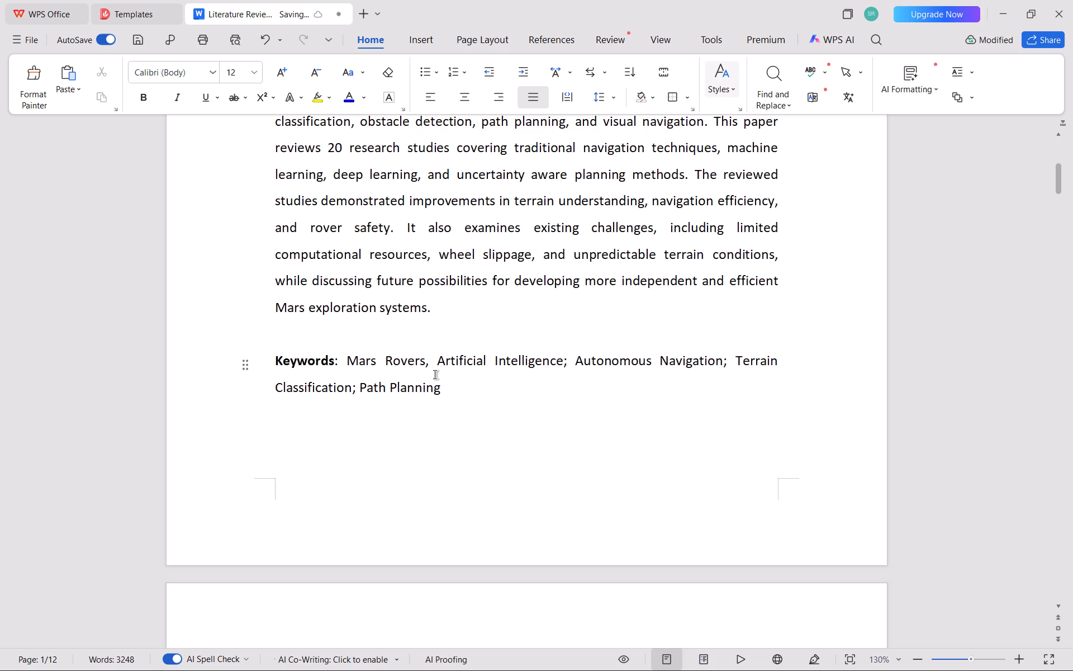
click(567, 362)
key(BackSpace)
key(comma)
click(729, 363)
key(BackSpace)
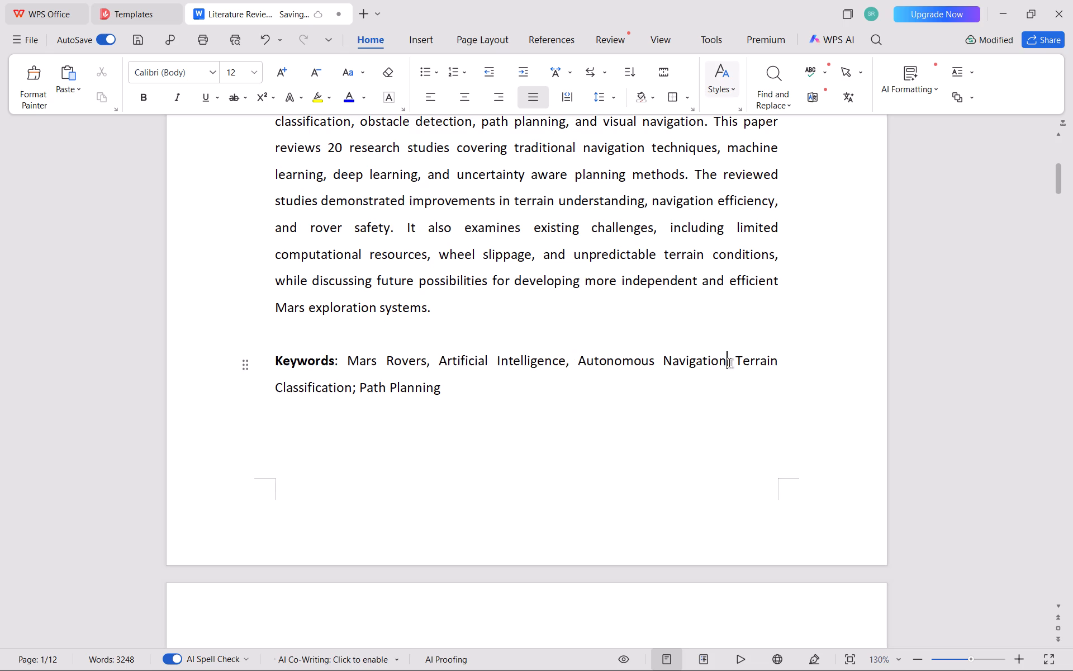
key(comma)
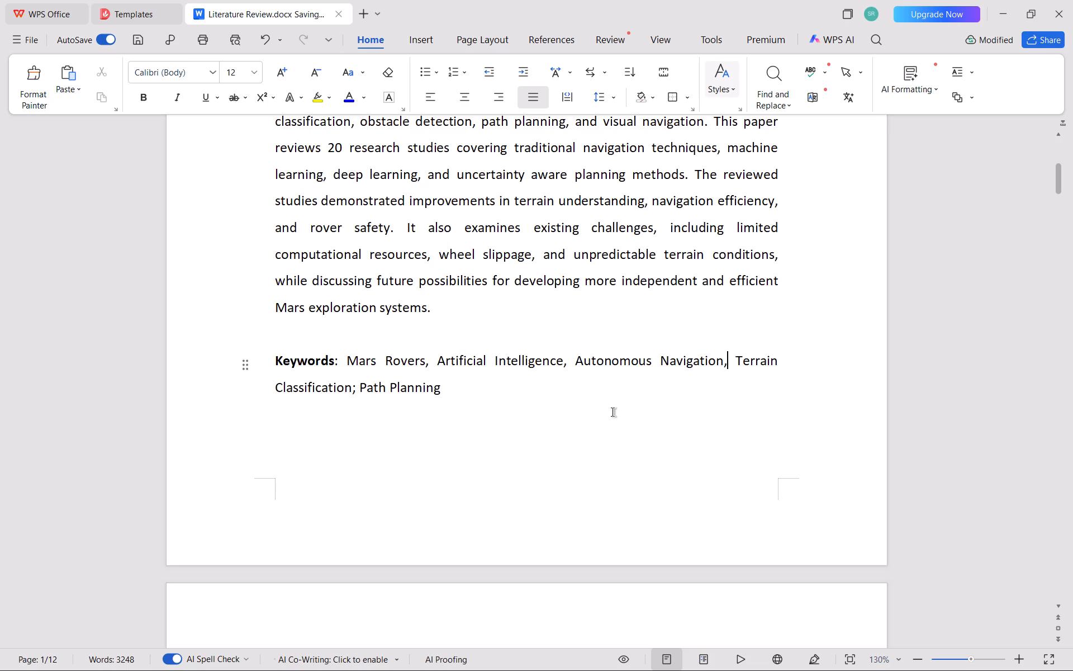
click(353, 389)
key(Right)
key(BackSpace)
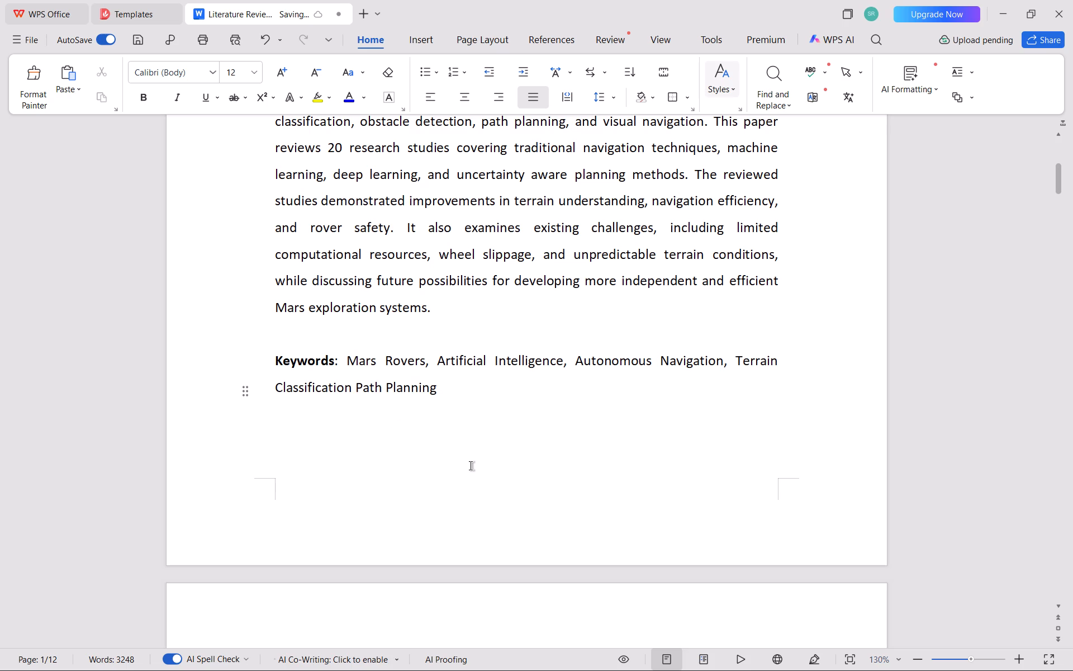
key(comma)
click(476, 388)
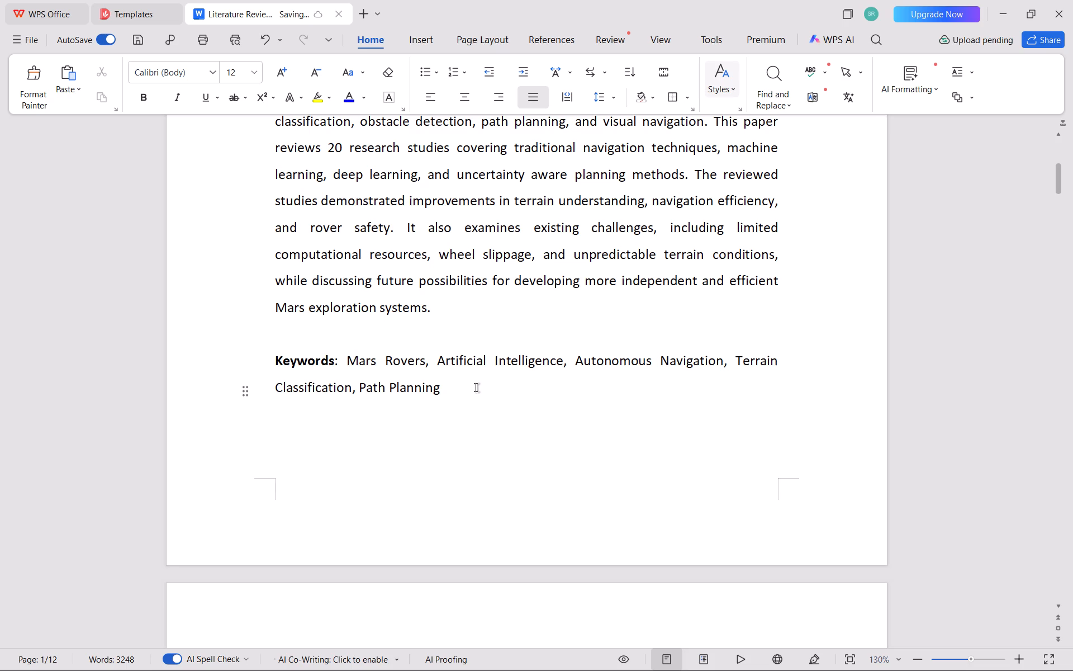
Remove the section number "1." from the INTRODUCTION heading.
scroll(476, 388, down, 3)
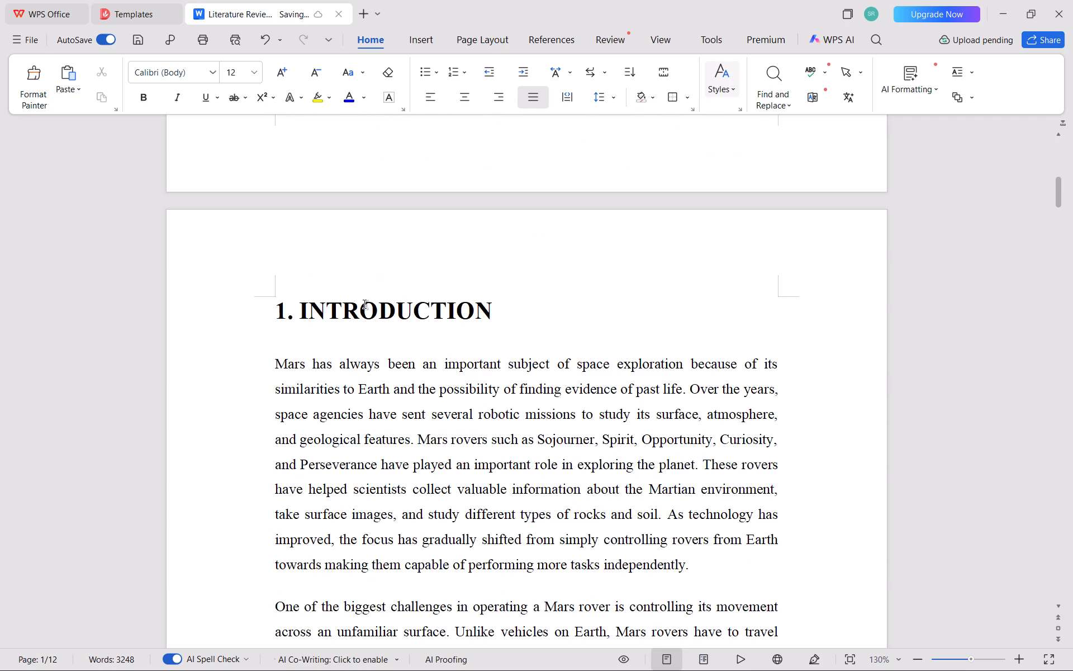
click(298, 311)
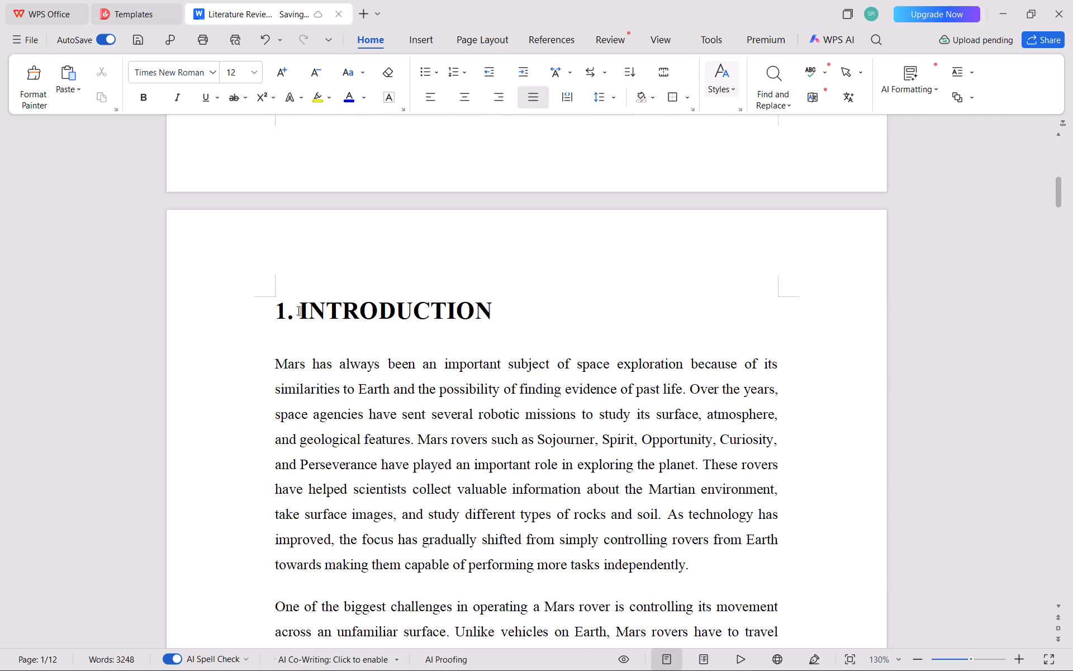
key(BackSpace)
key(BackSpace)
key(BackSpace)
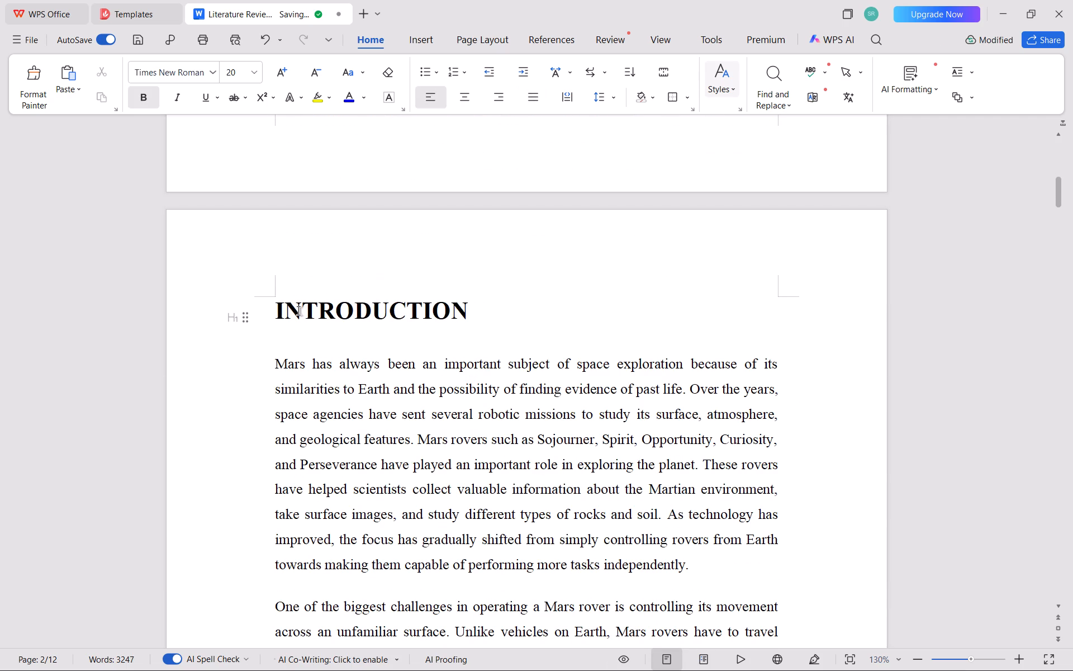
Set the font size of the INTRODUCTION heading to 12.
drag(473, 305, 282, 310)
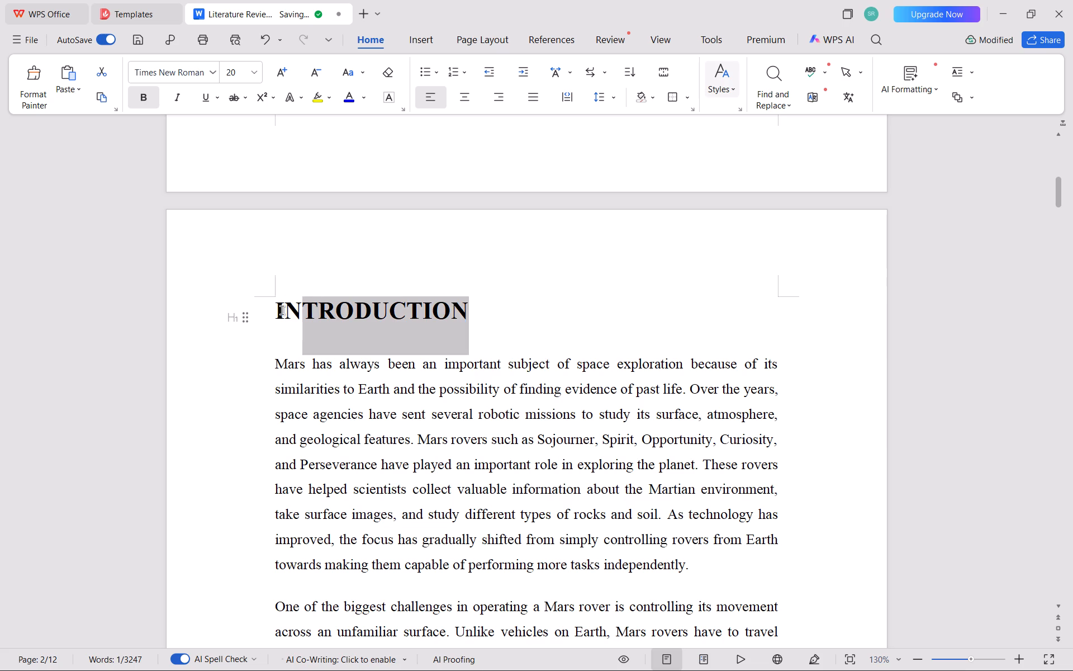
drag(282, 310, 267, 309)
click(289, 236)
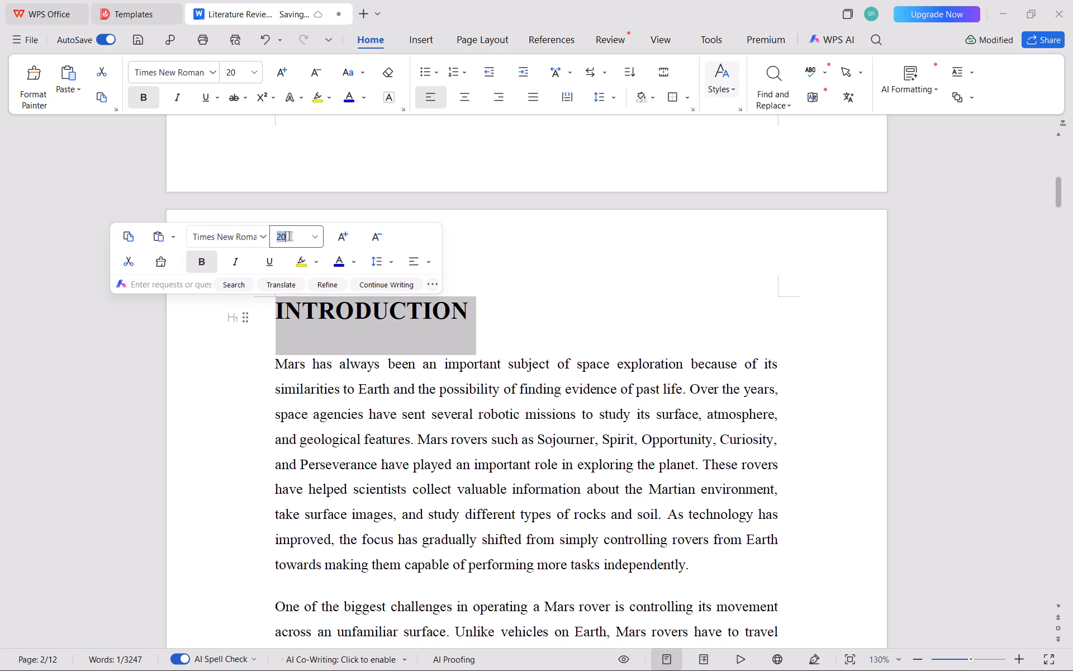
text(12)
key(Return)
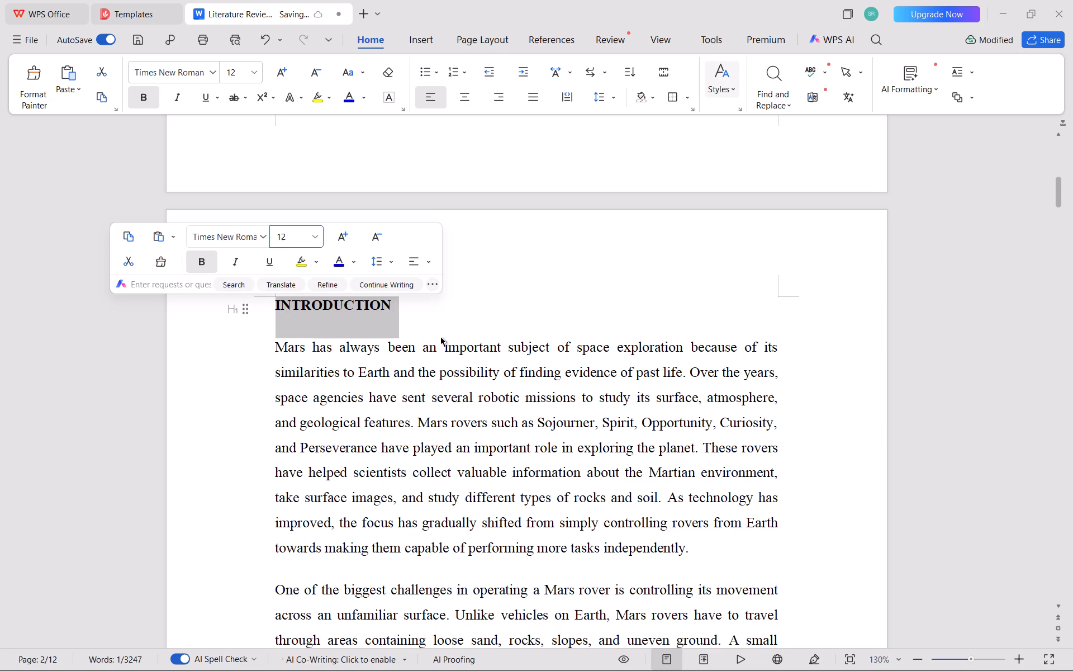
click(445, 338)
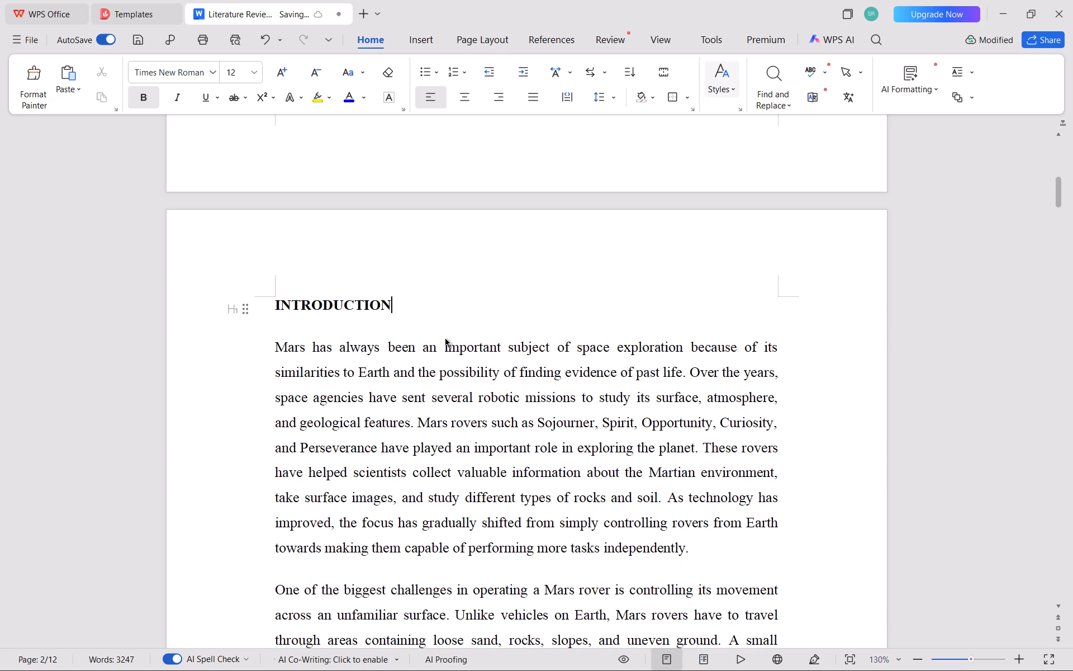
Review the Introduction's paragraphs, objectives list and study scope through to the start of the Conclusion section.
scroll(445, 338, down, 5)
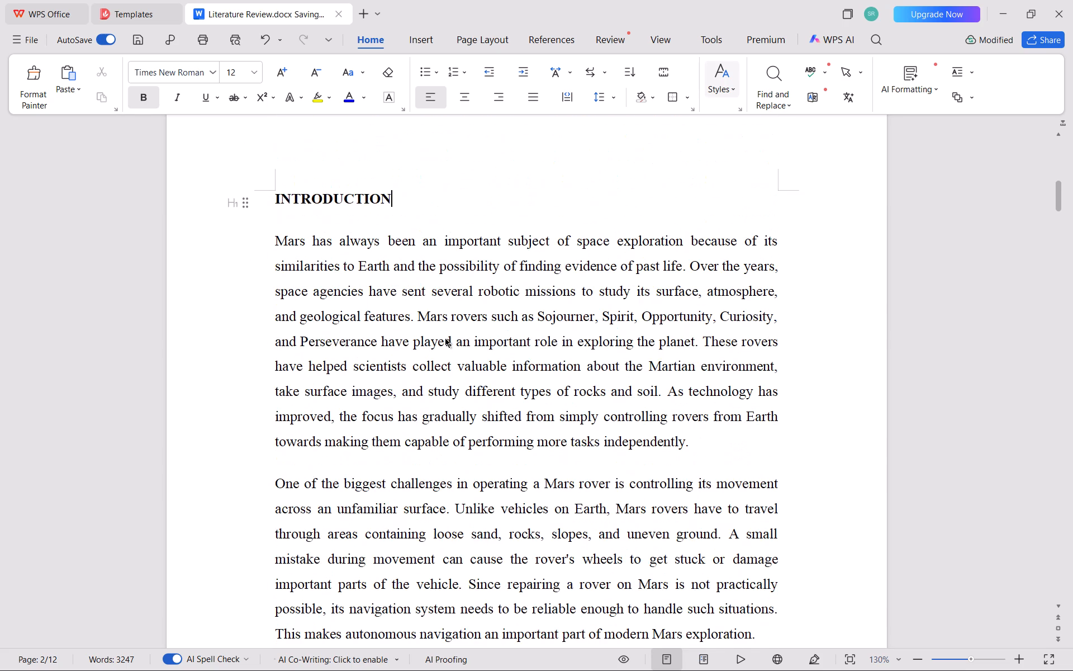
scroll(445, 338, down, 1)
scroll(443, 330, up, 1)
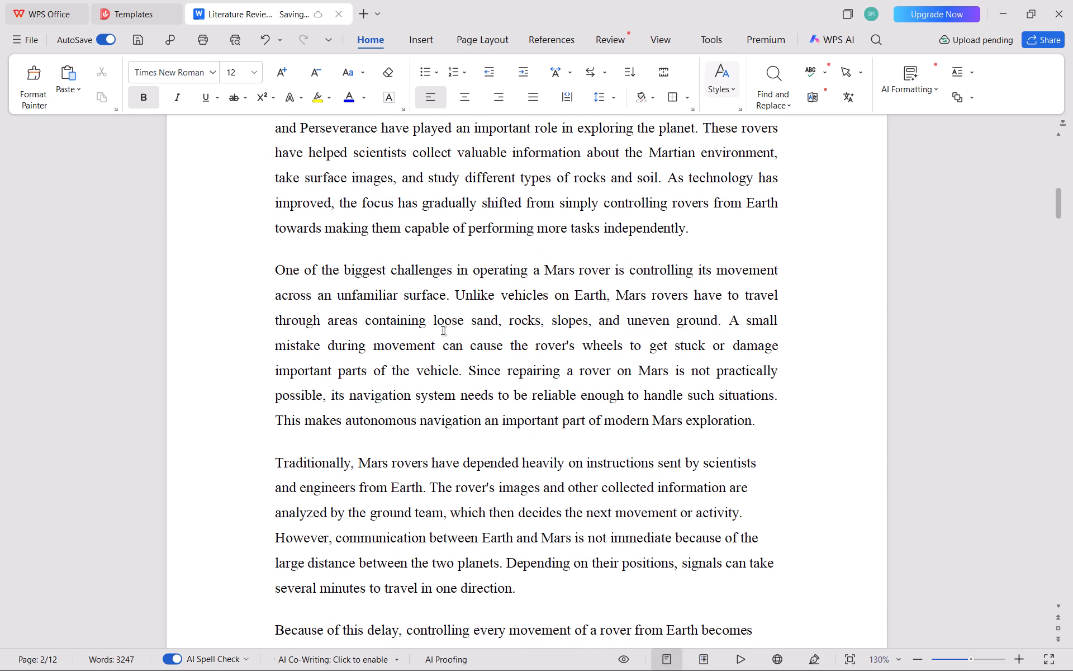
scroll(443, 330, up, 1)
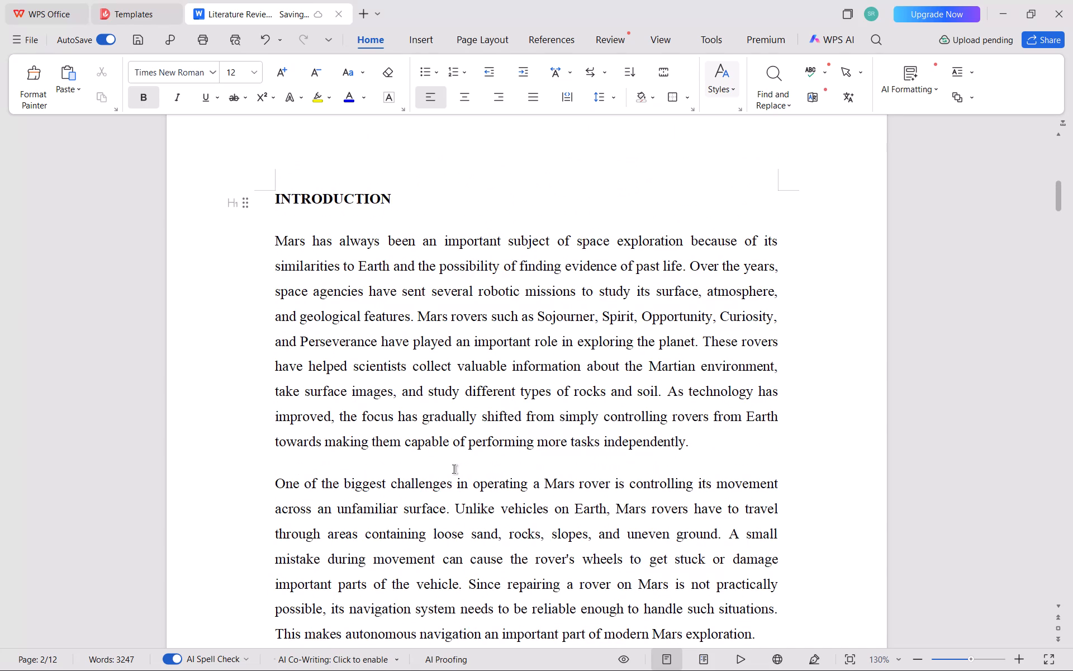
scroll(458, 494, down, 2)
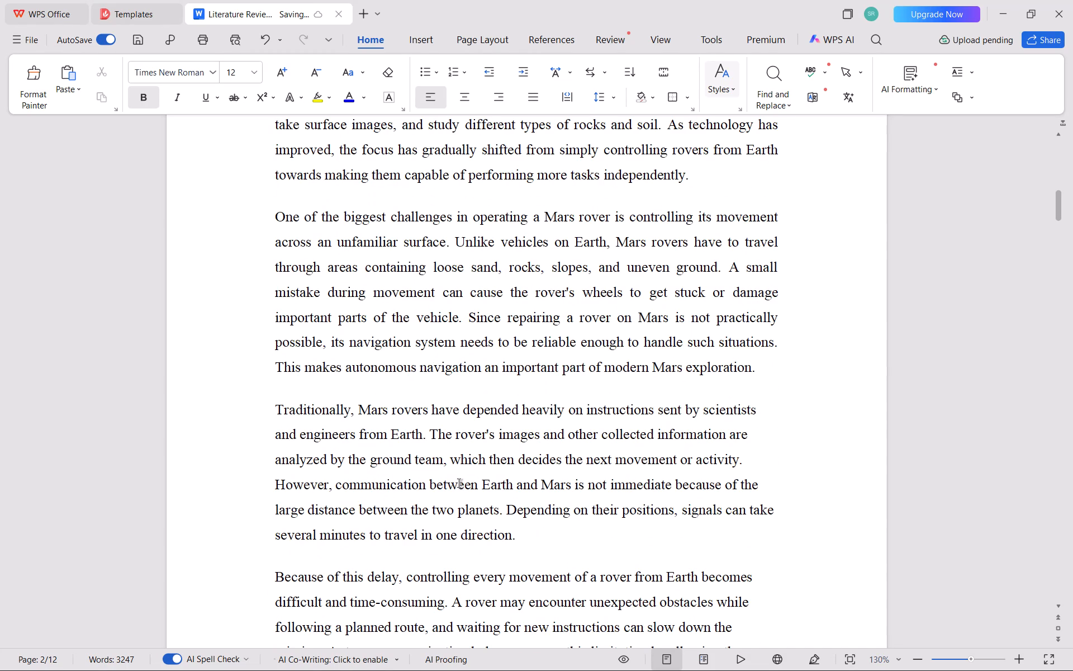
scroll(460, 476, down, 1)
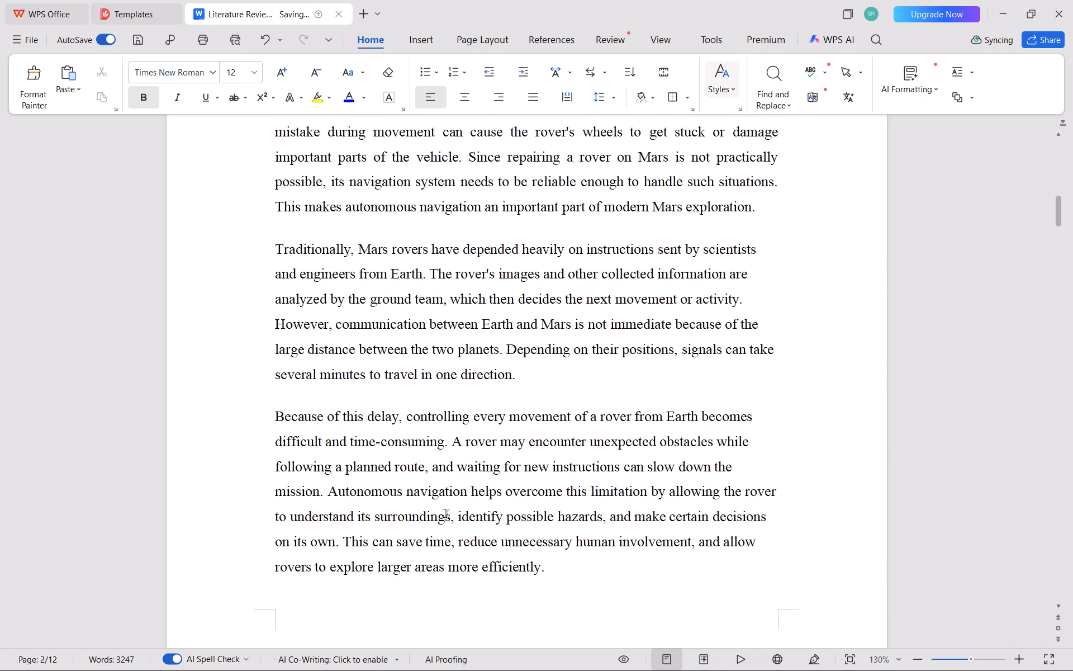
scroll(445, 513, down, 4)
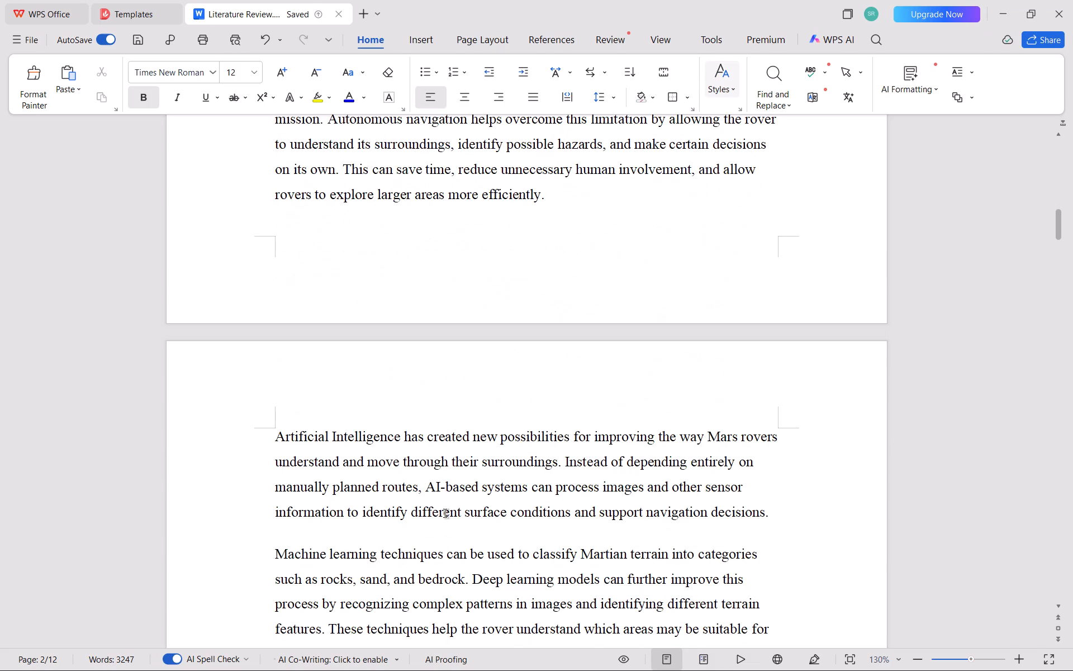
scroll(430, 492, down, 3)
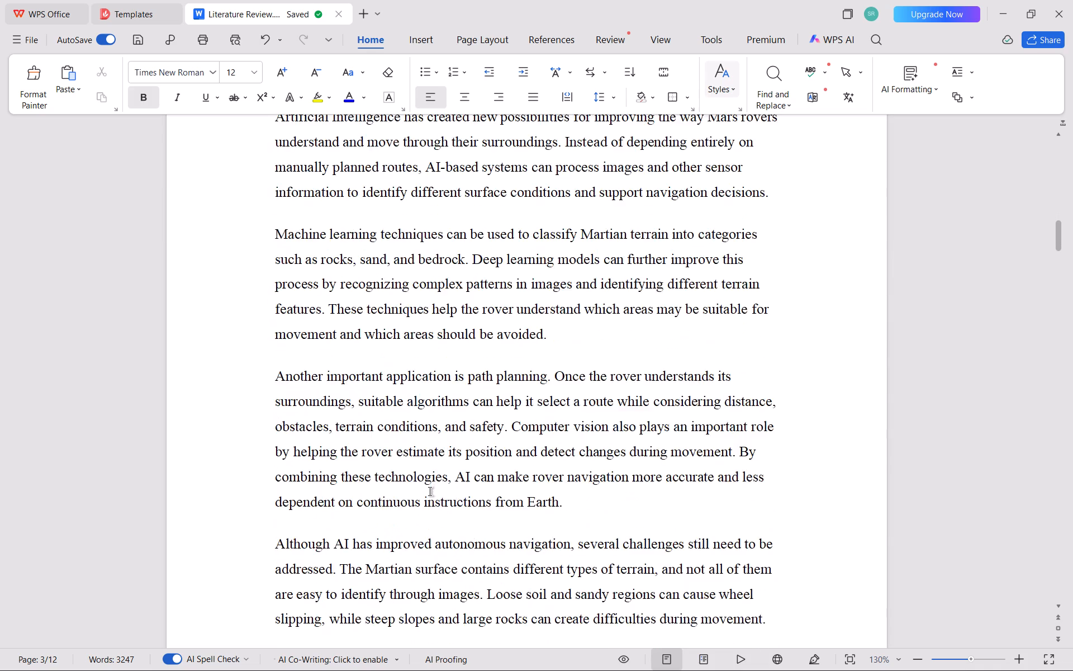
scroll(430, 492, down, 4)
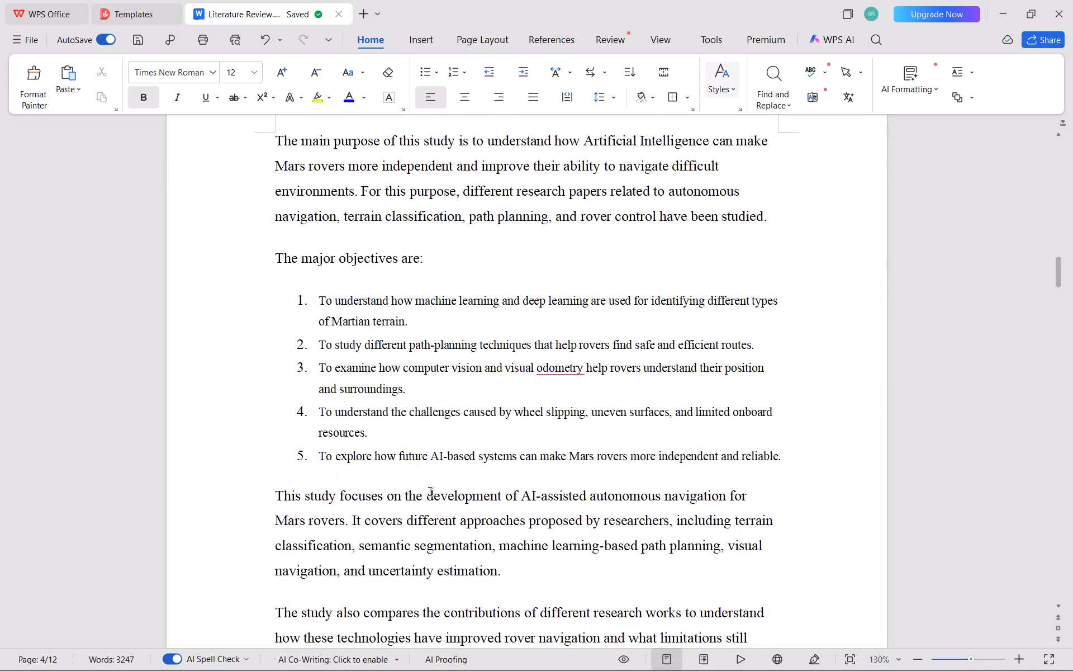
scroll(430, 492, down, 3)
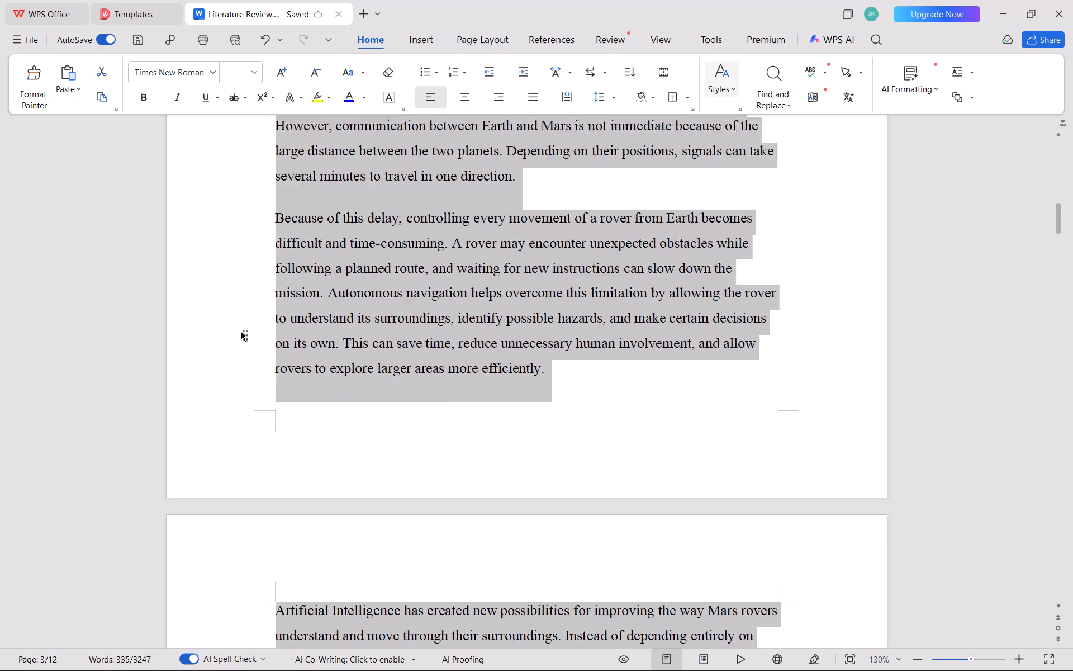
drag(241, 332, 306, 592)
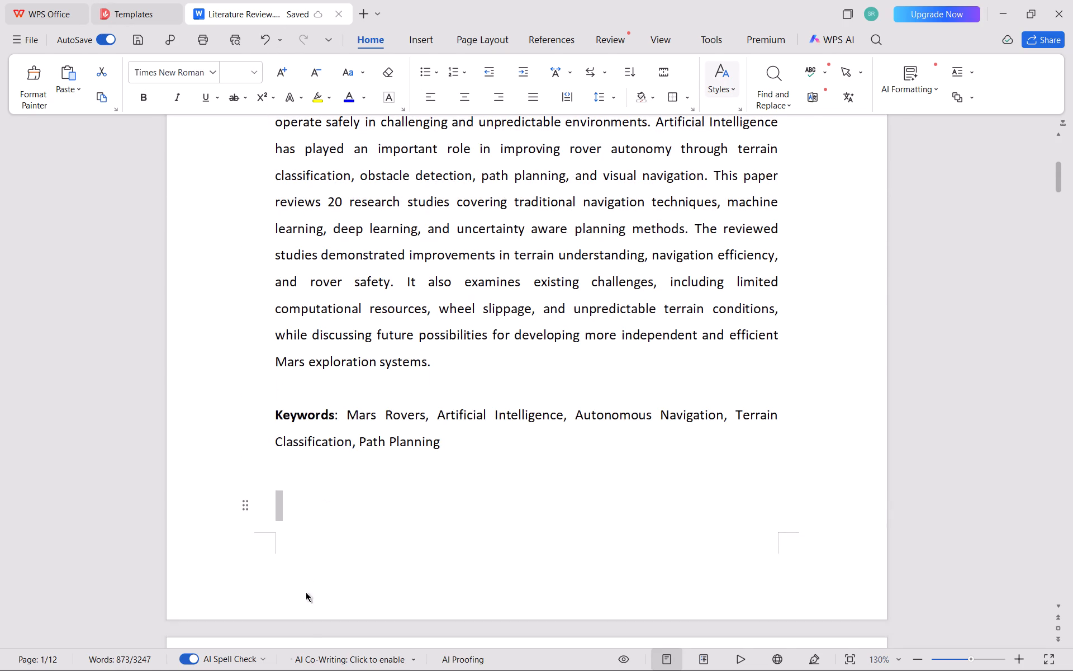
drag(306, 592, 295, 247)
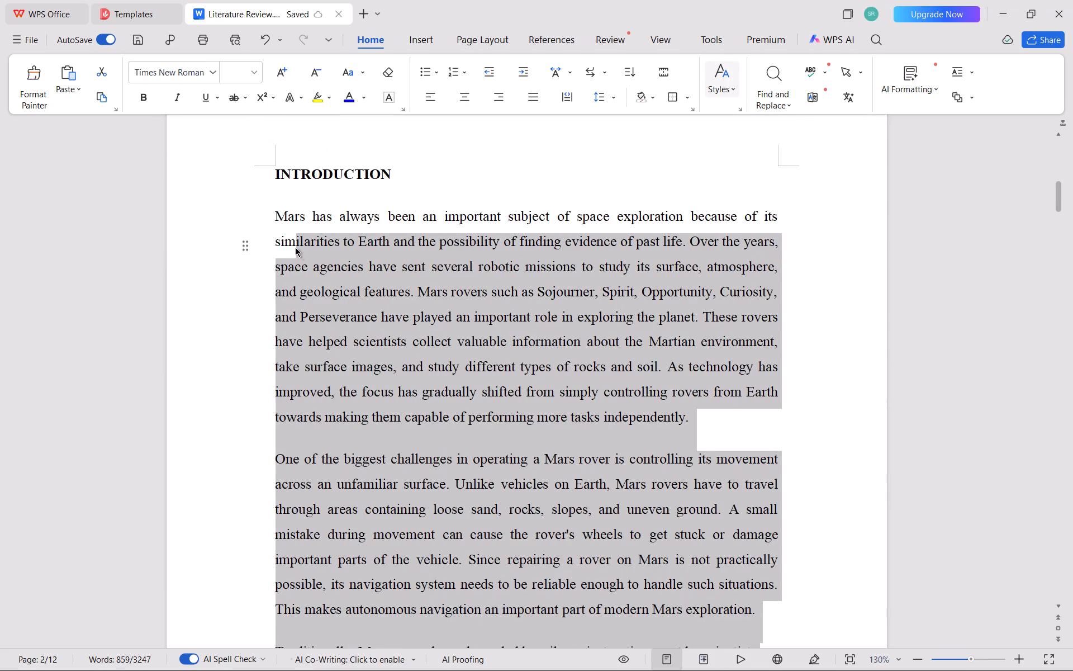
drag(295, 247, 264, 225)
key(ctrl+v)
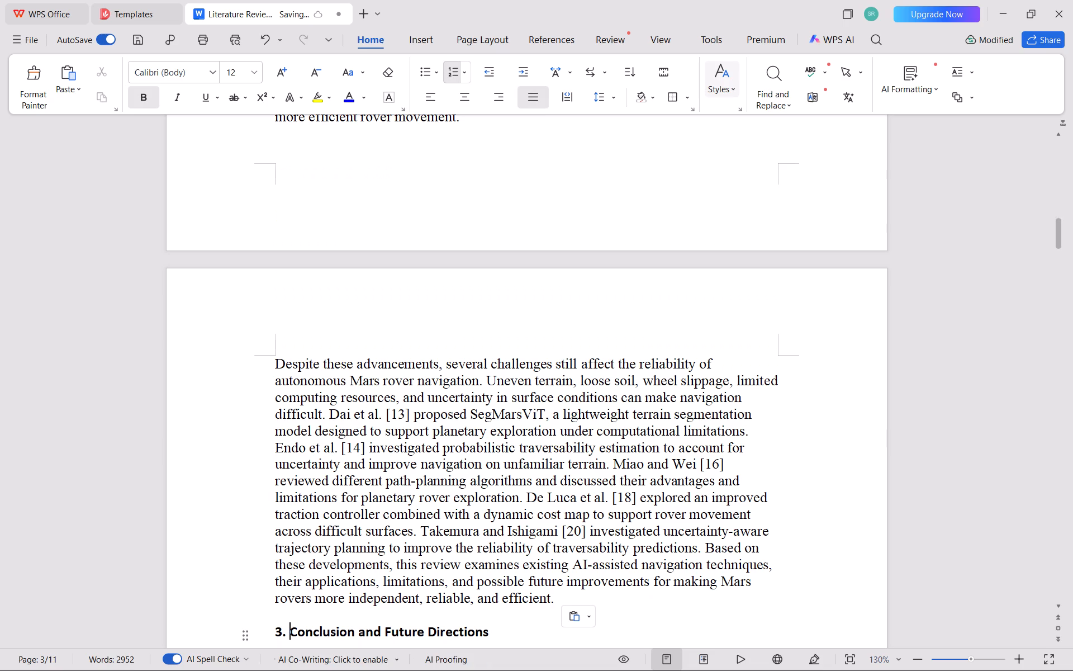
Increase the line spacing of the four pasted Introduction paragraphs, leaving out the pasted "1. Introduction" heading.
scroll(401, 318, down, 1)
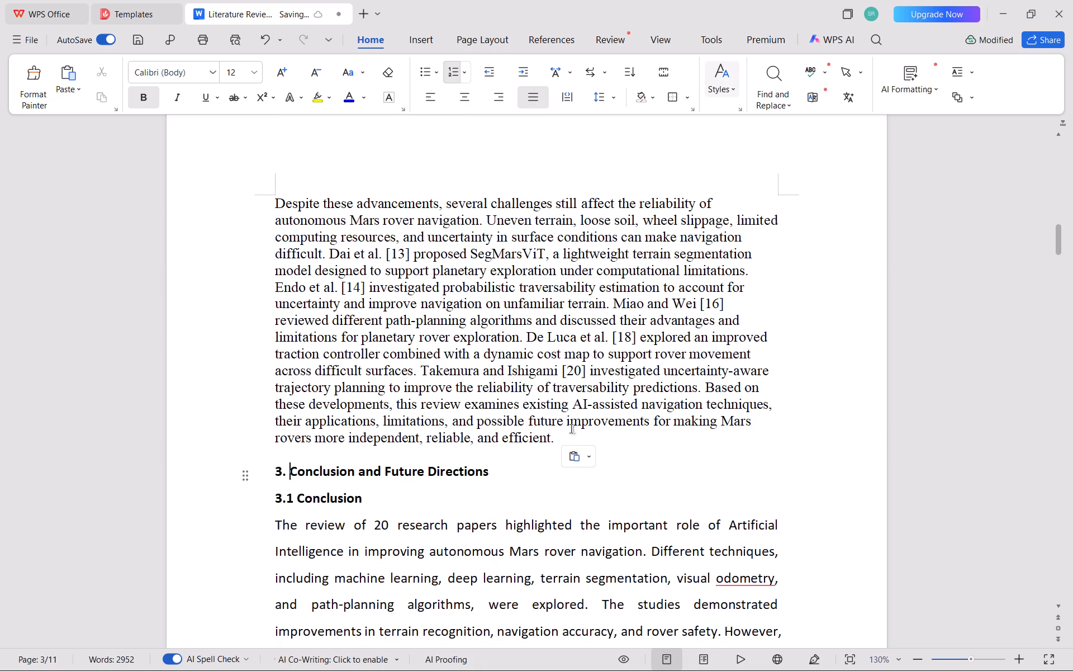
drag(556, 441, 320, 215)
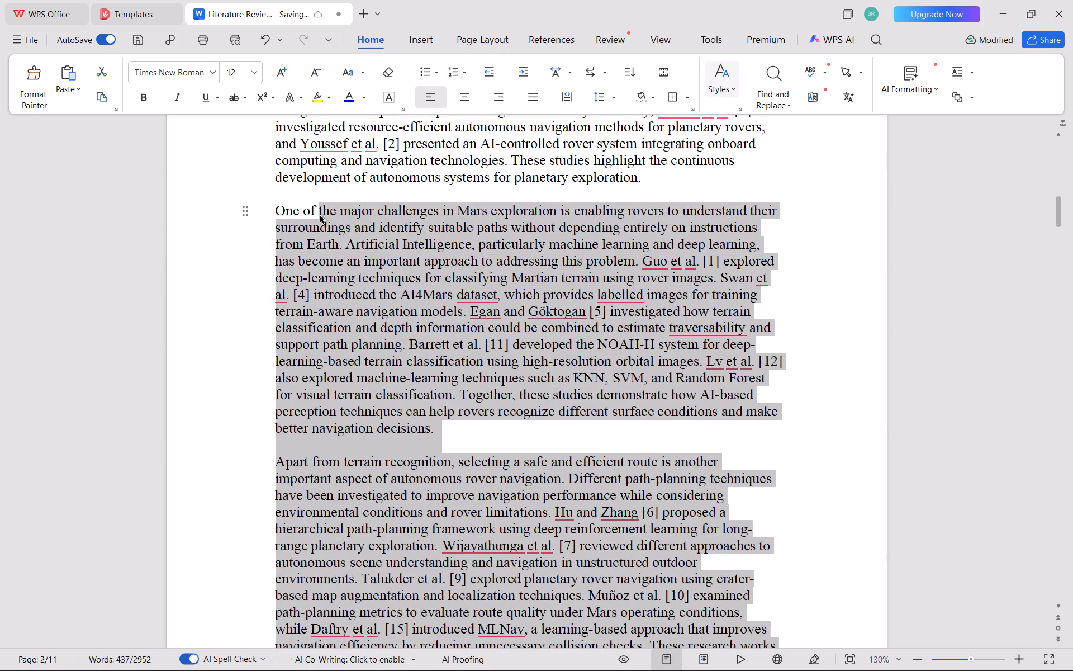
drag(320, 215, 299, 121)
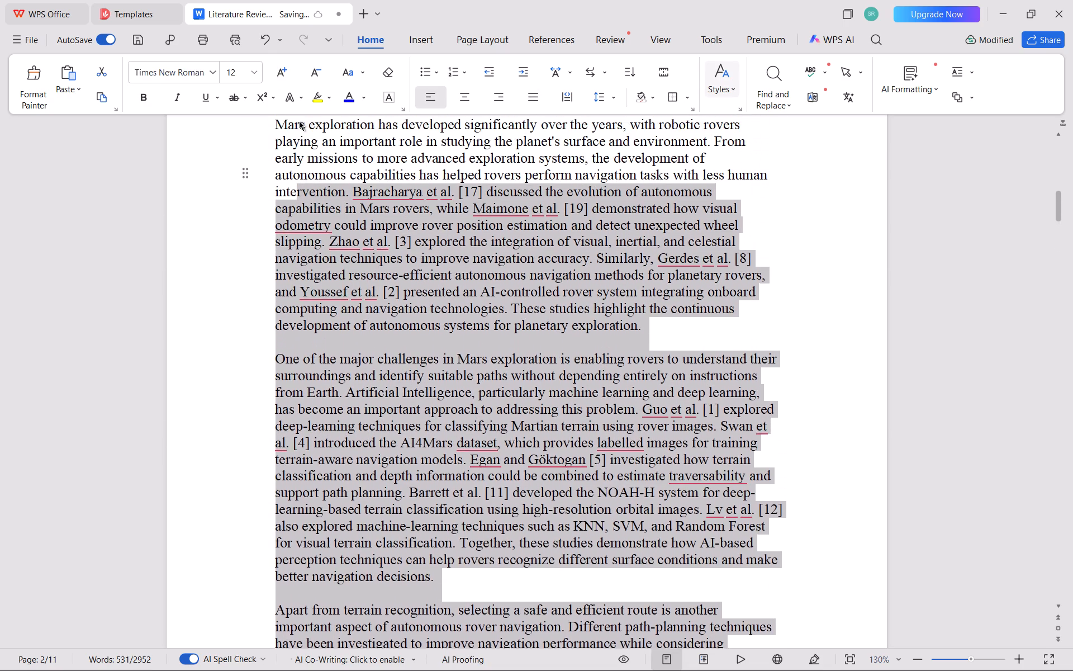
drag(299, 121, 270, 272)
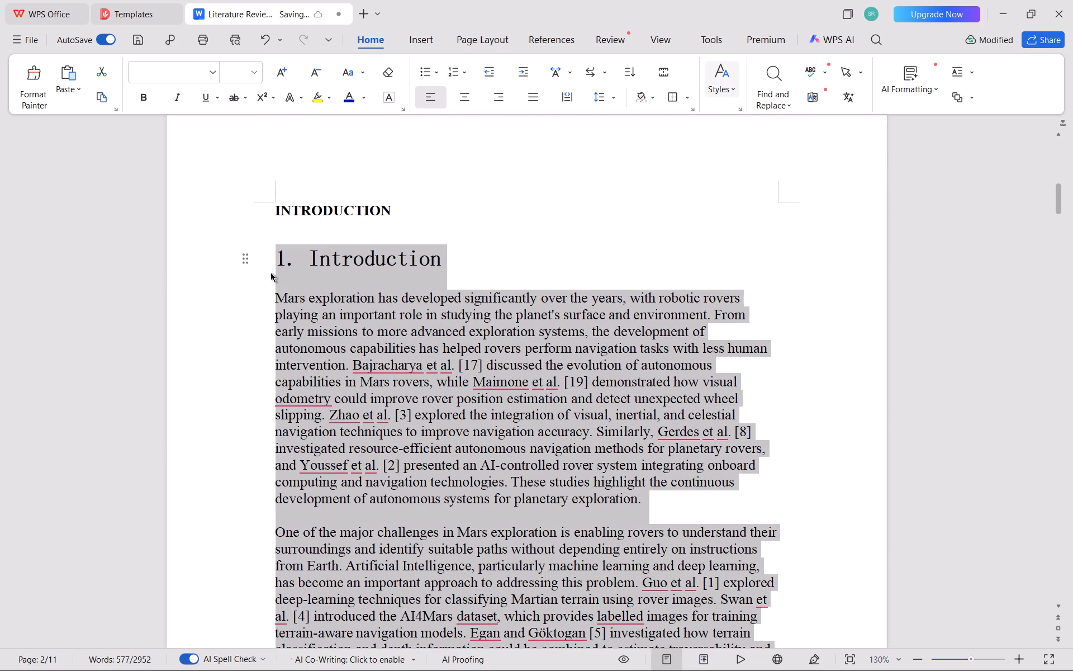
drag(270, 272, 270, 286)
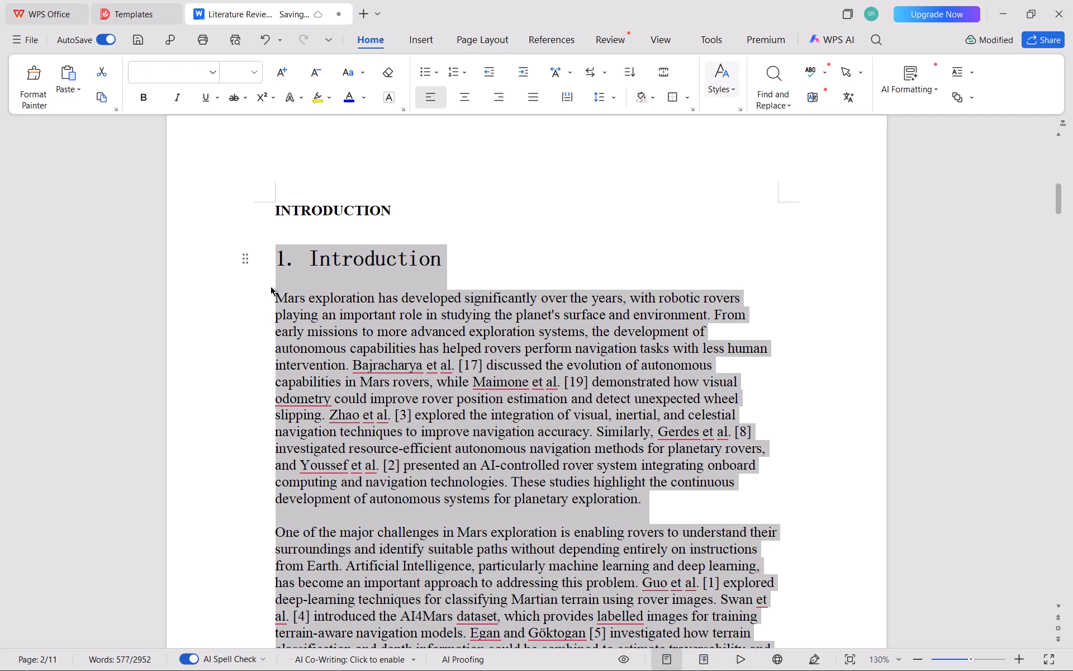
drag(270, 286, 272, 292)
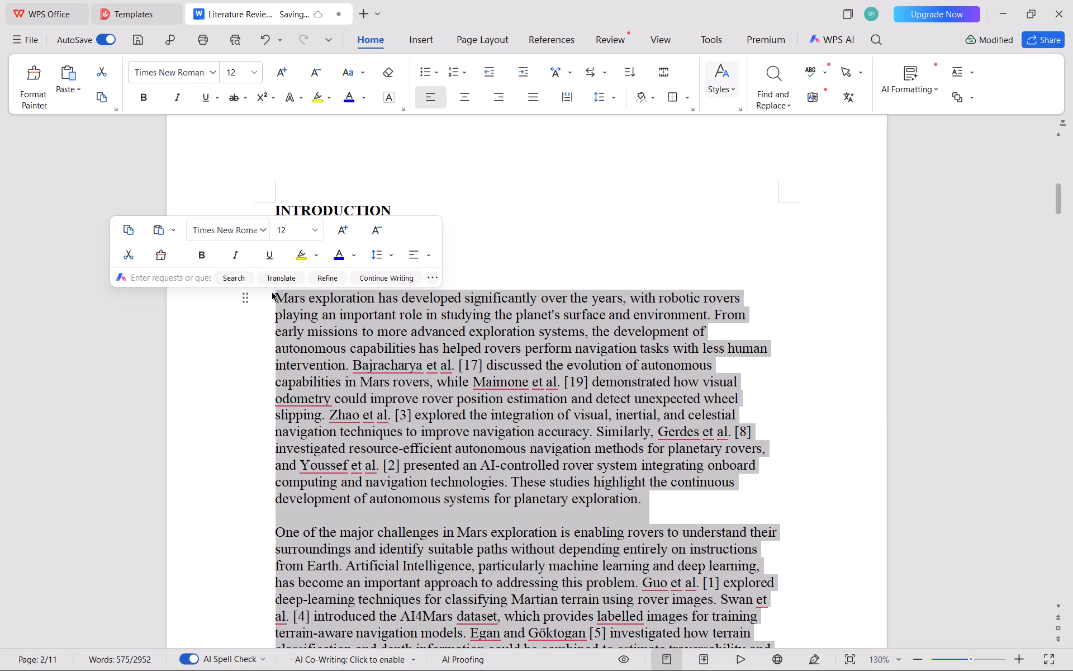
click(381, 257)
click(399, 318)
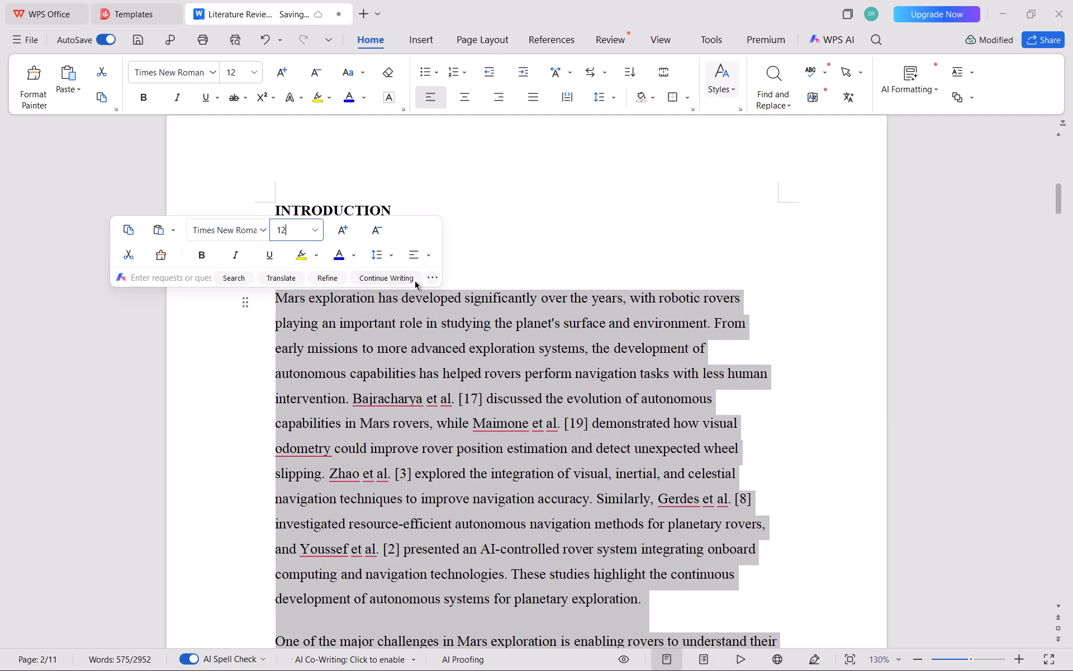
Justify the four pasted Introduction paragraphs.
click(420, 256)
click(434, 376)
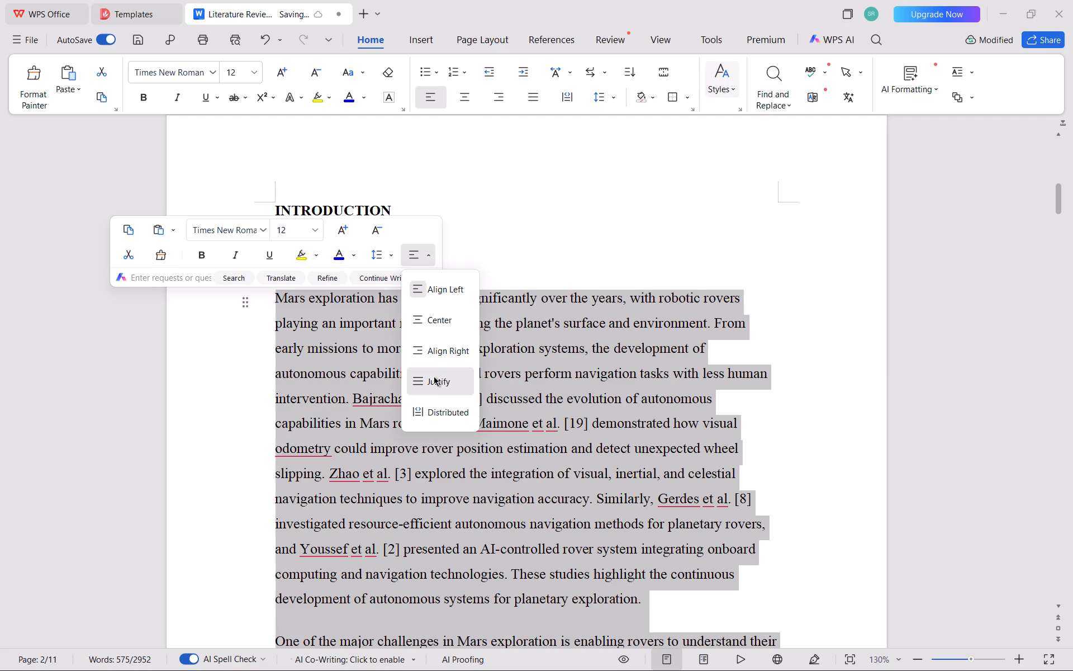
Delete the pasted "1. Introduction" heading beneath the bold INTRODUCTION heading, including its empty line.
click(517, 400)
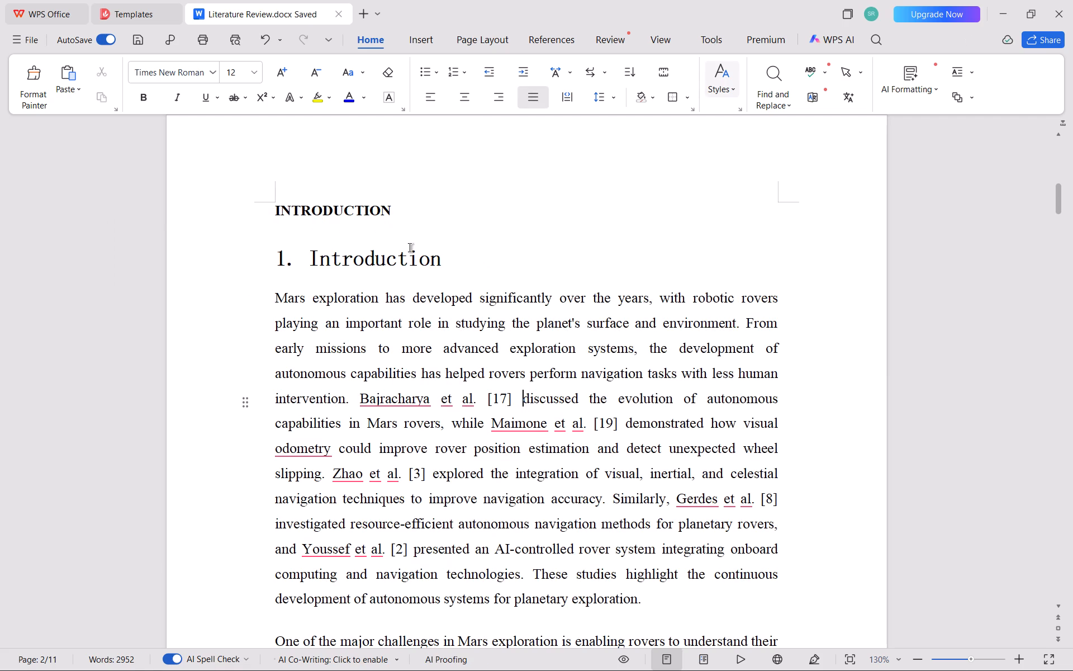
drag(441, 267, 237, 253)
key(BackSpace)
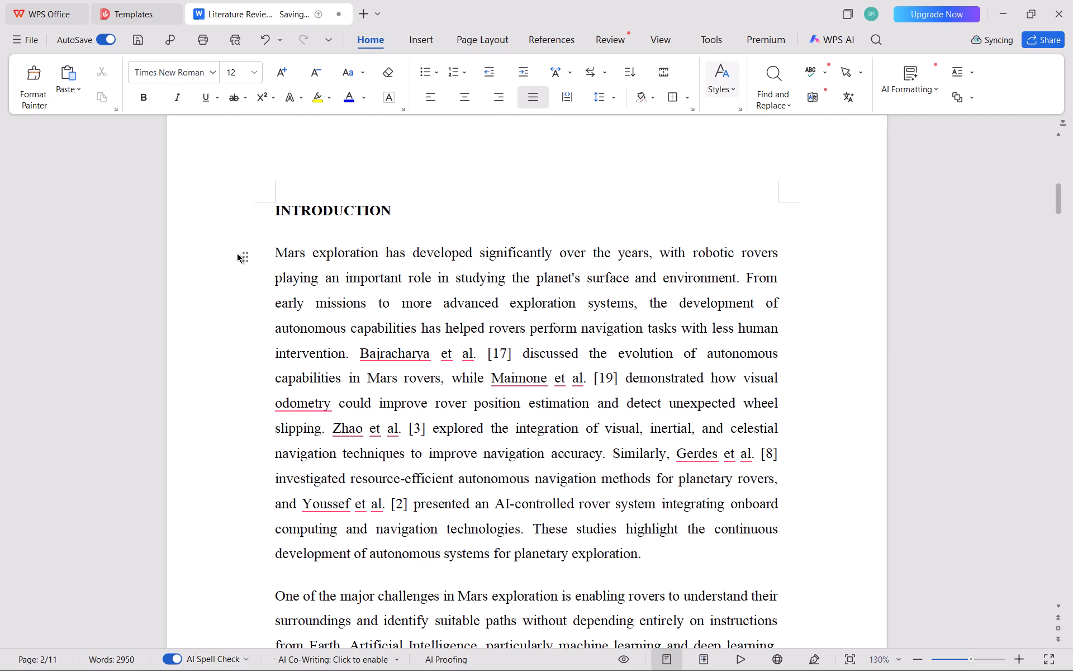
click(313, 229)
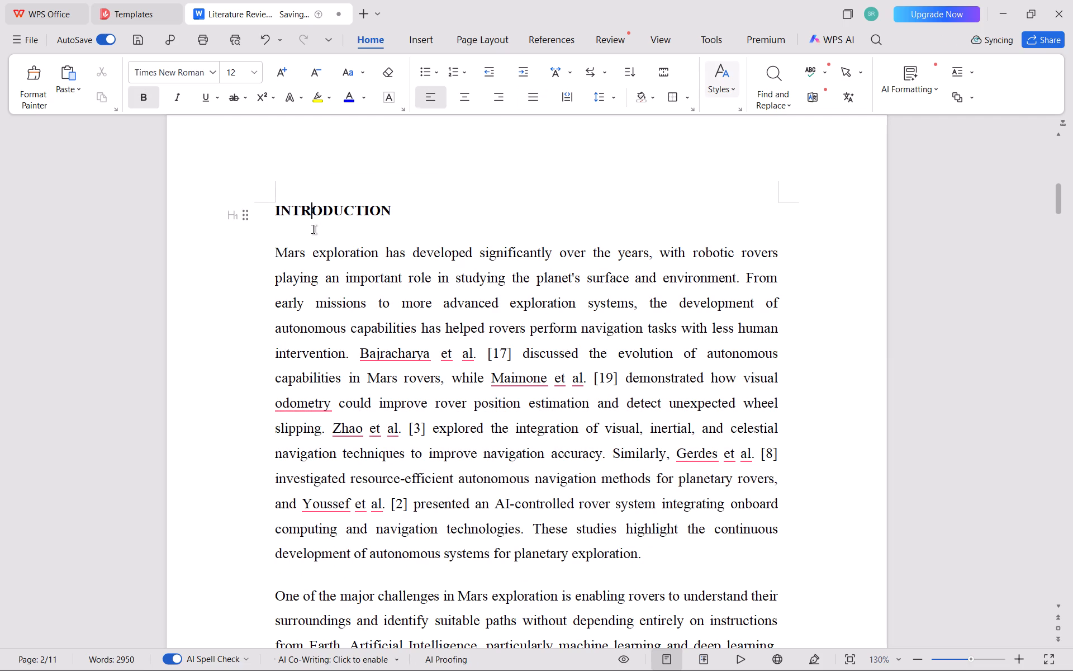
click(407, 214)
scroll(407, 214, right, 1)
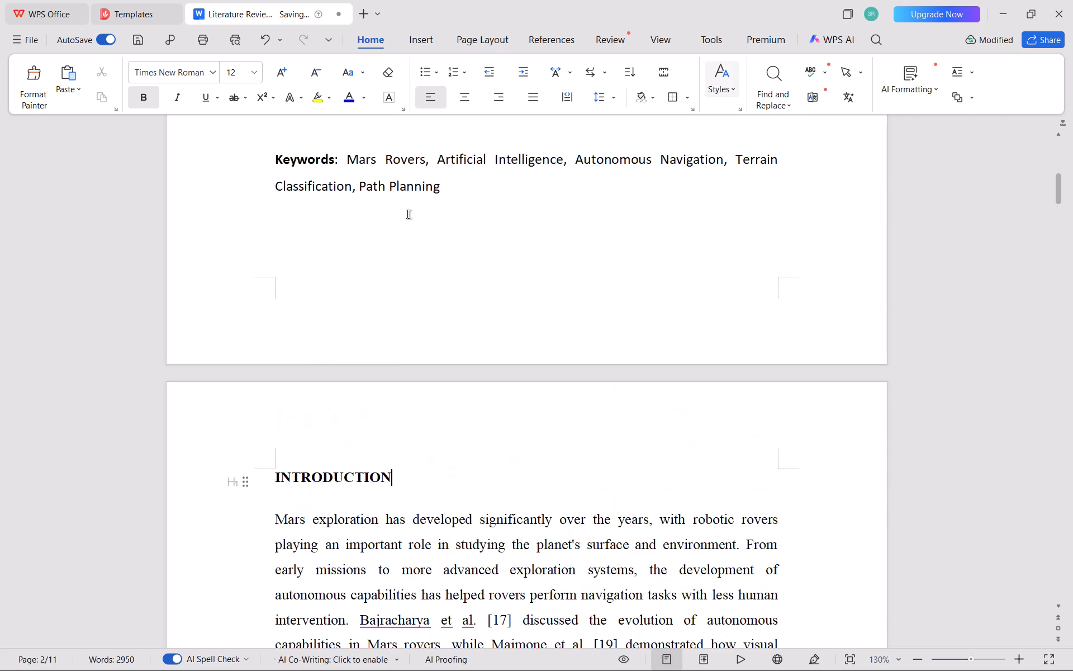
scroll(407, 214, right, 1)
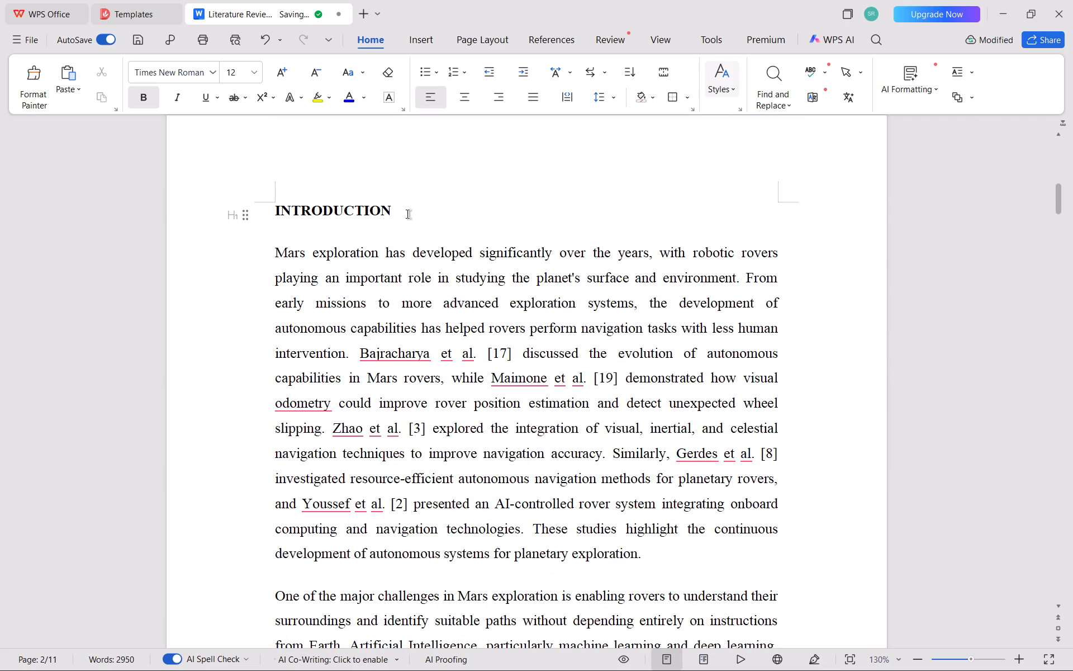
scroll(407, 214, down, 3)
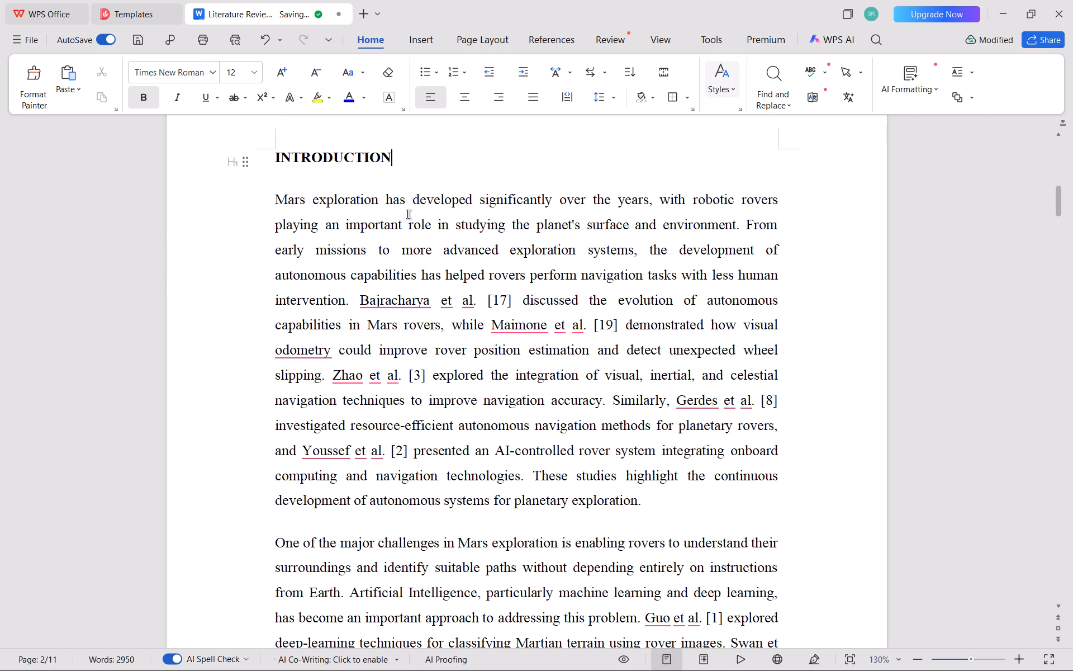
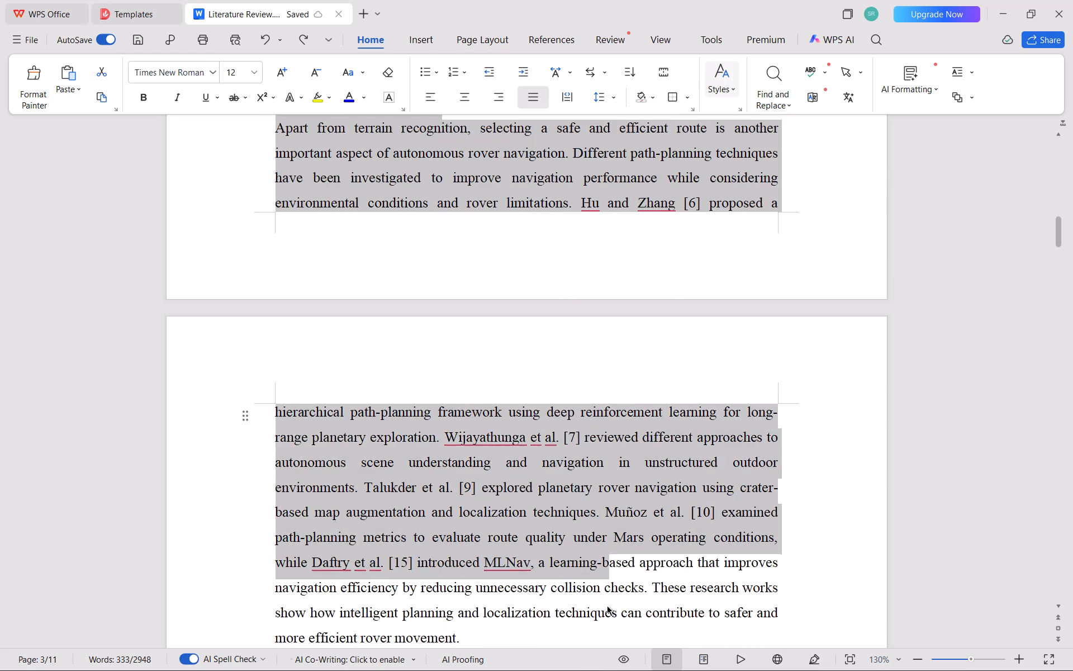
drag(607, 606, 571, 645)
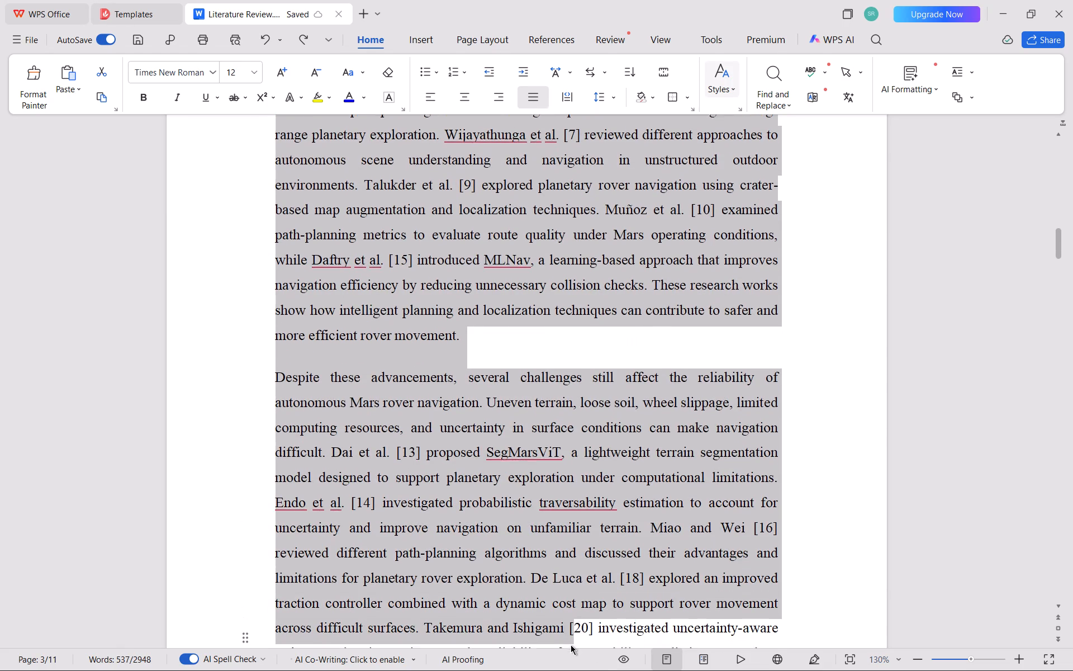
drag(571, 645, 552, 442)
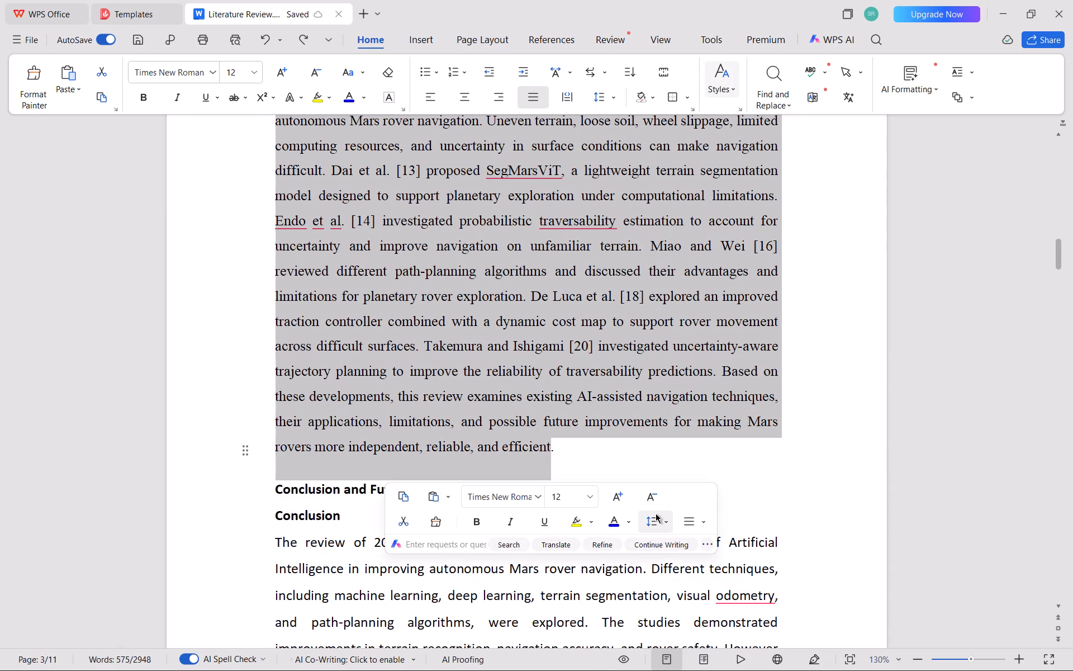
key(ctrl+v)
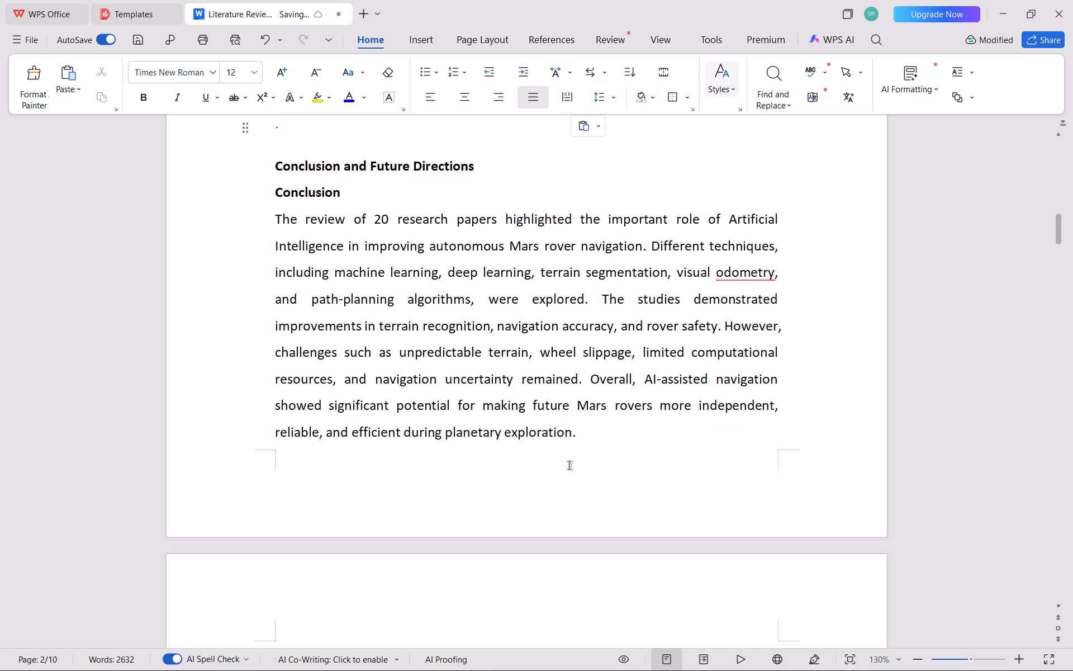
scroll(337, 213, up, 2)
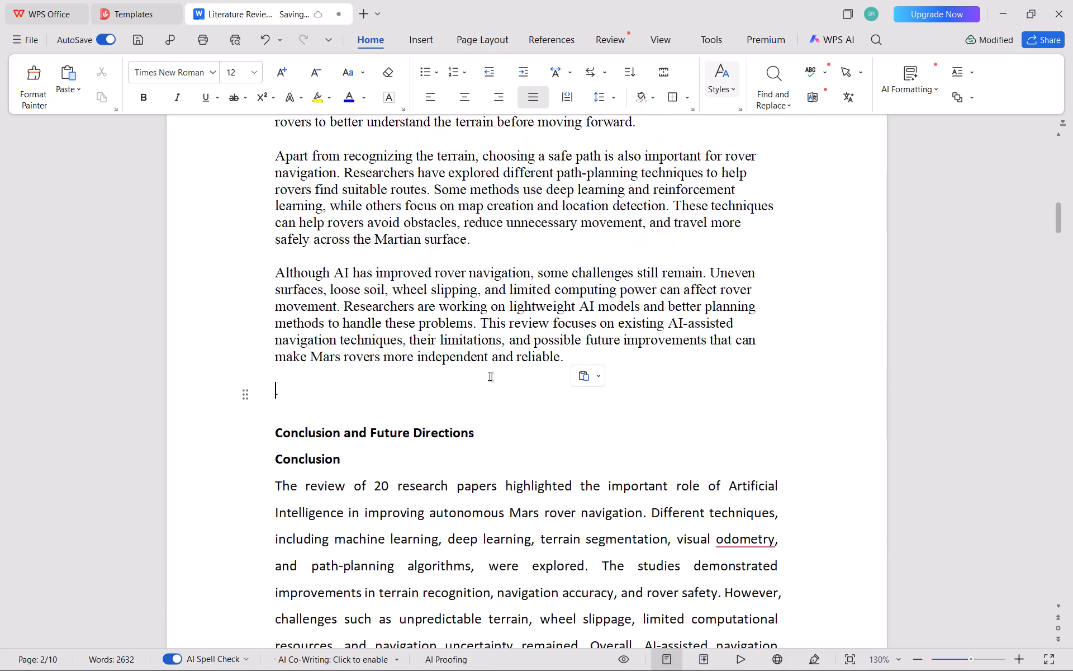
Delete the stray period and blank lines between the last Introduction paragraph and the Conclusion and Future Directions heading.
click(494, 415)
key(BackSpace)
key(BackSpace)
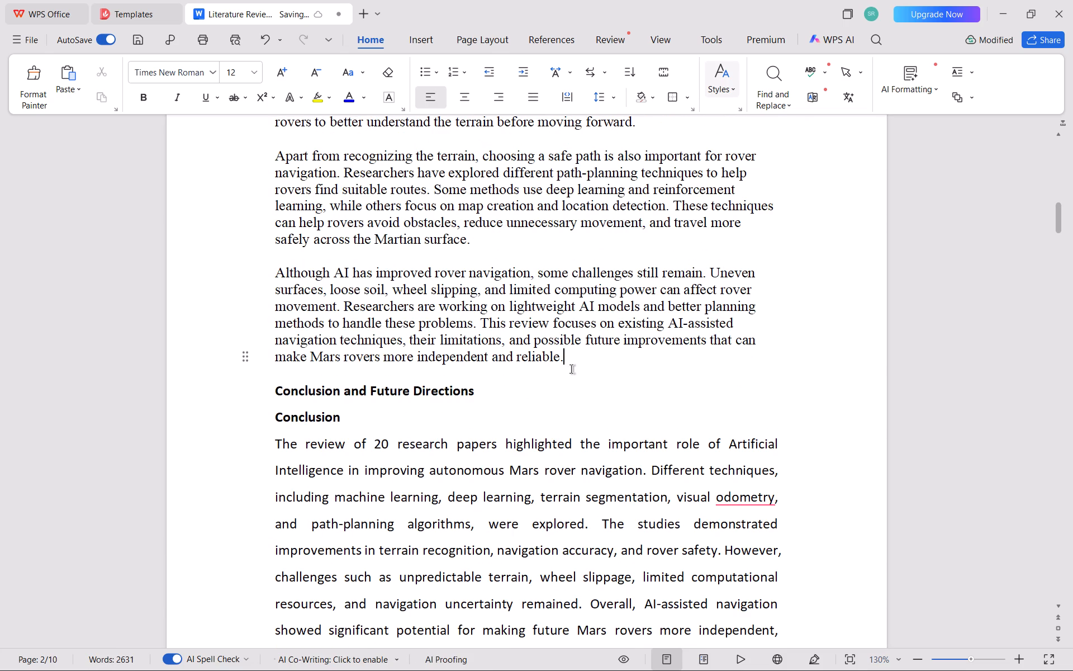
Set the line spacing of all the Introduction body paragraphs to 1.5.
drag(569, 366, 270, 445)
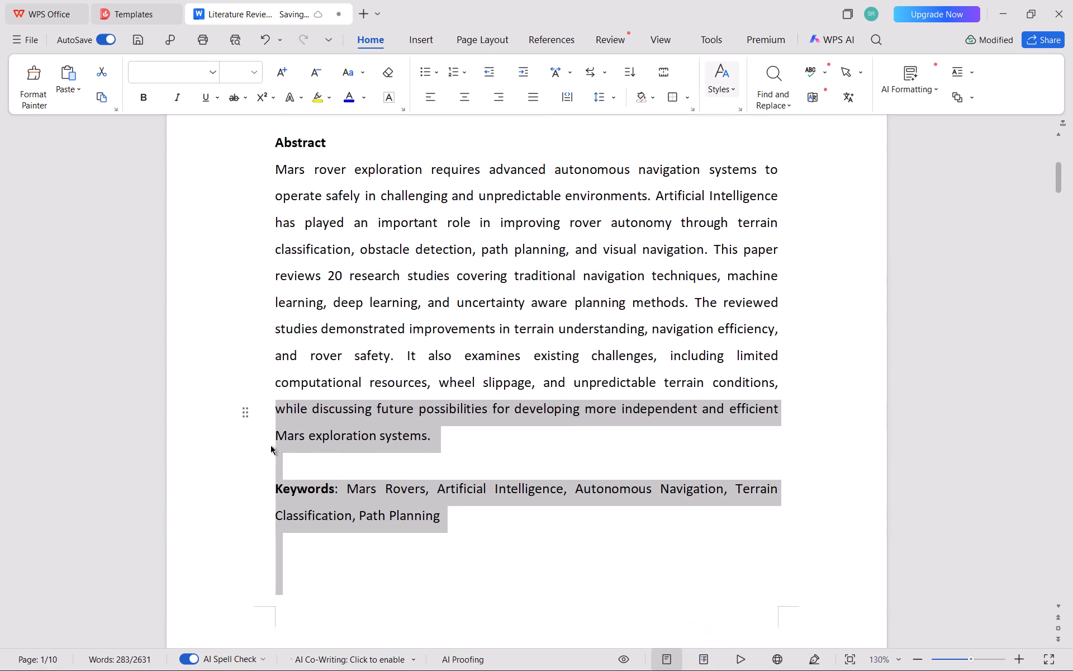
drag(270, 445, 270, 363)
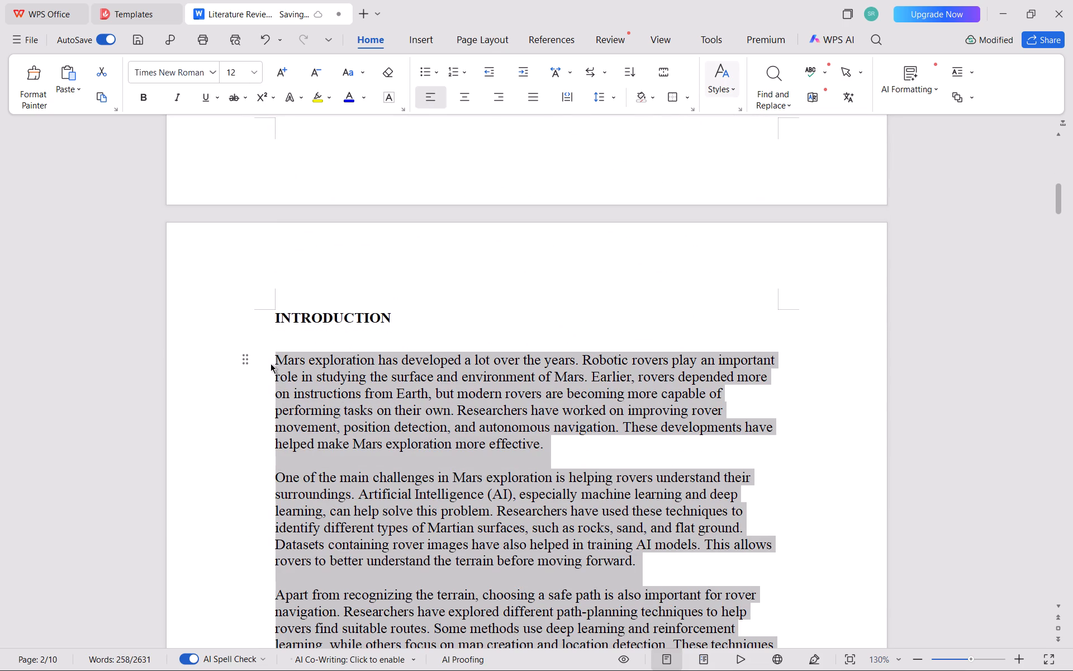
drag(270, 363, 270, 363)
click(373, 314)
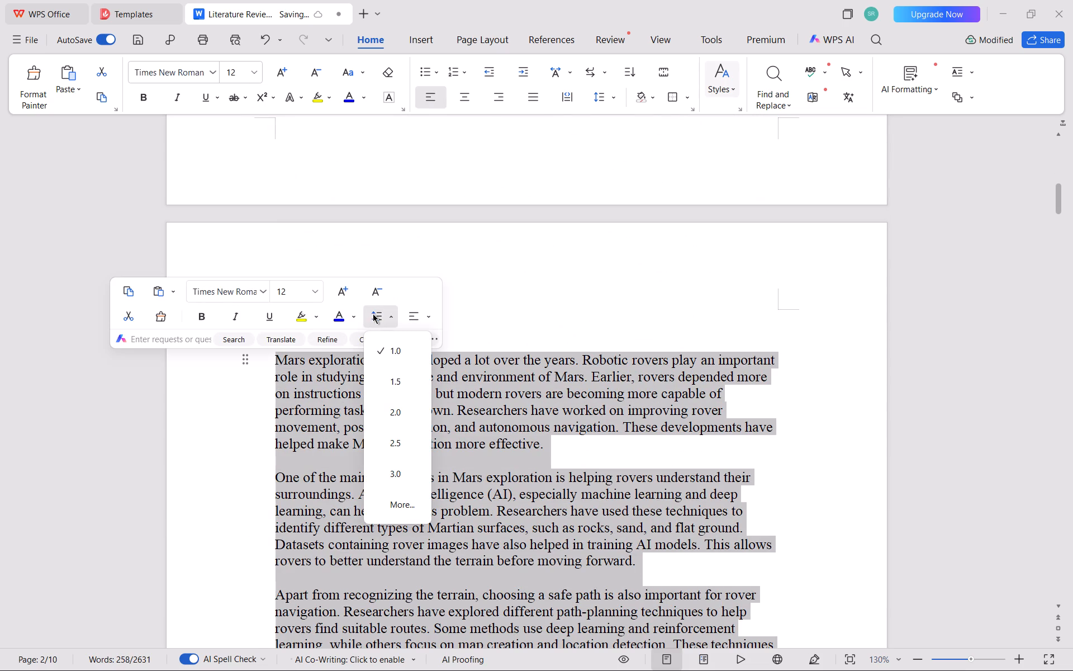
click(386, 381)
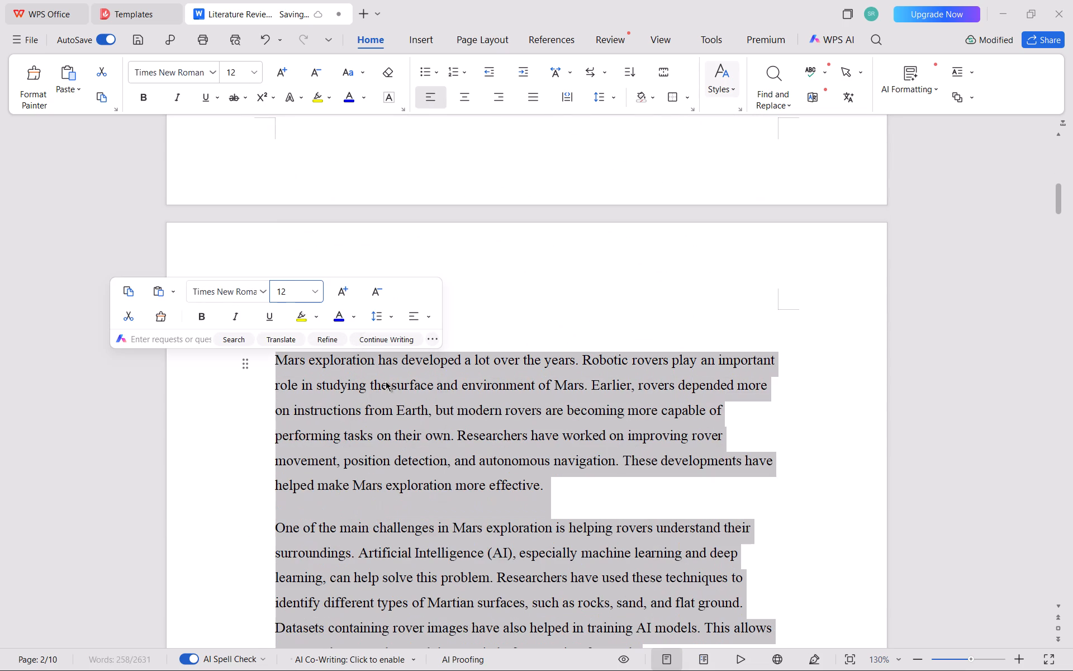
key(Return)
click(496, 403)
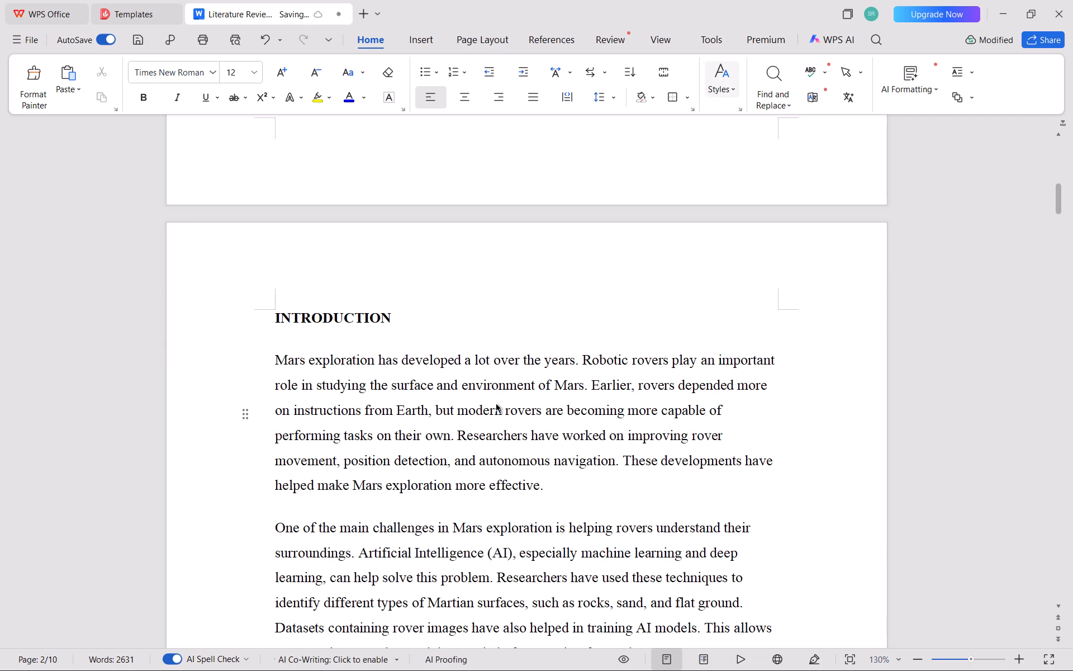
Review the reformatted Introduction paragraphs down to the Conclusion heading, and the Abstract page before them.
scroll(496, 403, down, 1)
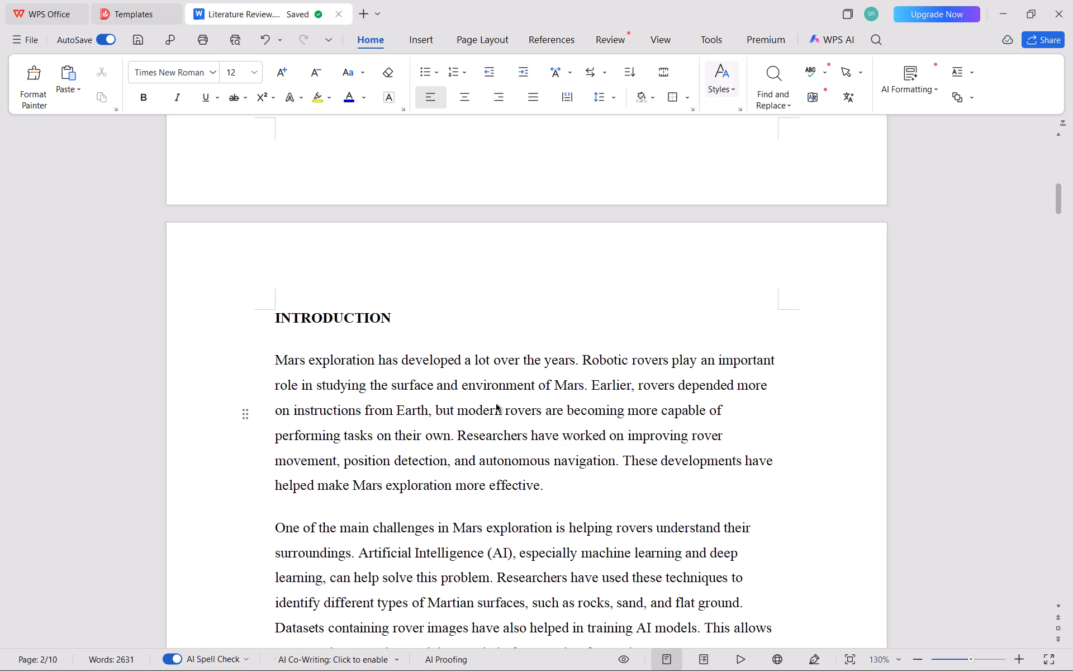
scroll(496, 403, down, 4)
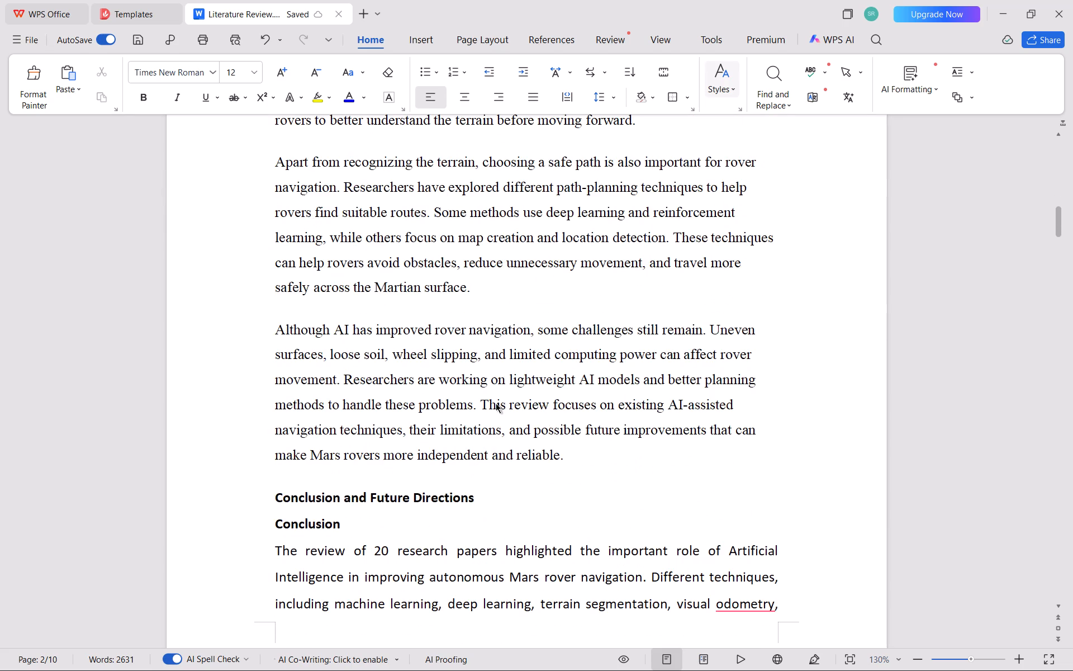
scroll(496, 403, up, 3)
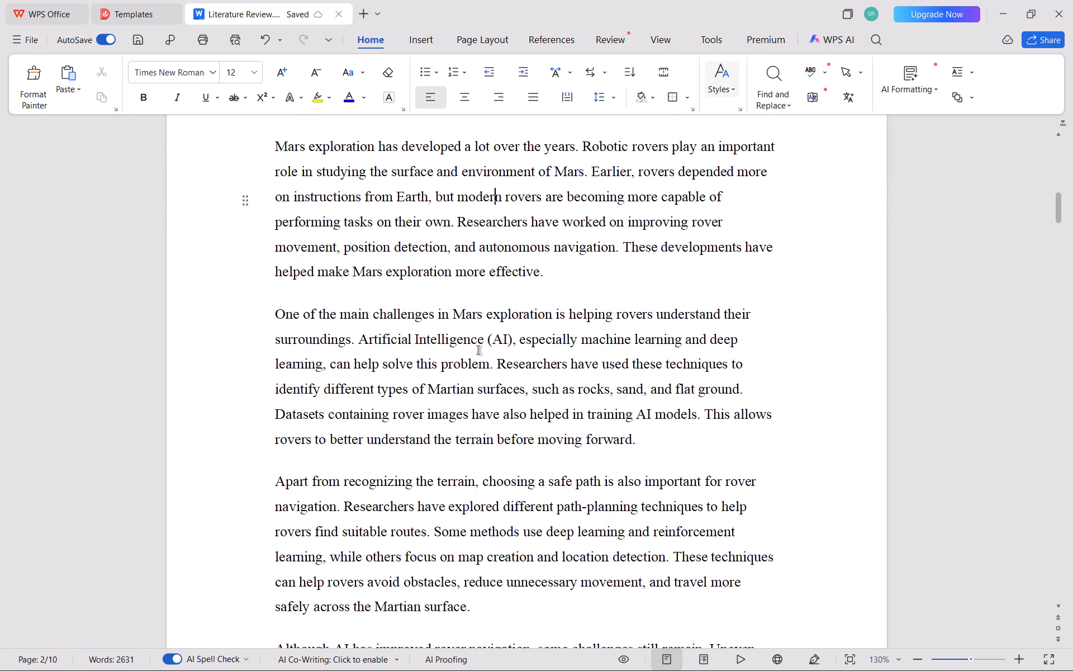
click(399, 379)
scroll(399, 379, down, 2)
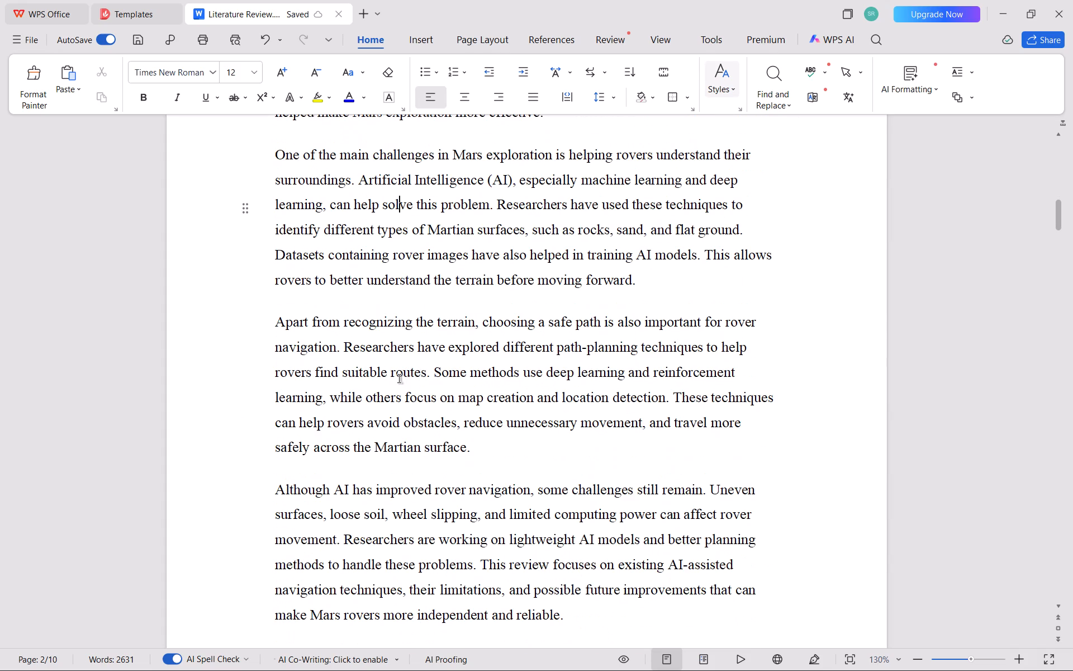
click(399, 379)
scroll(399, 379, down, 1)
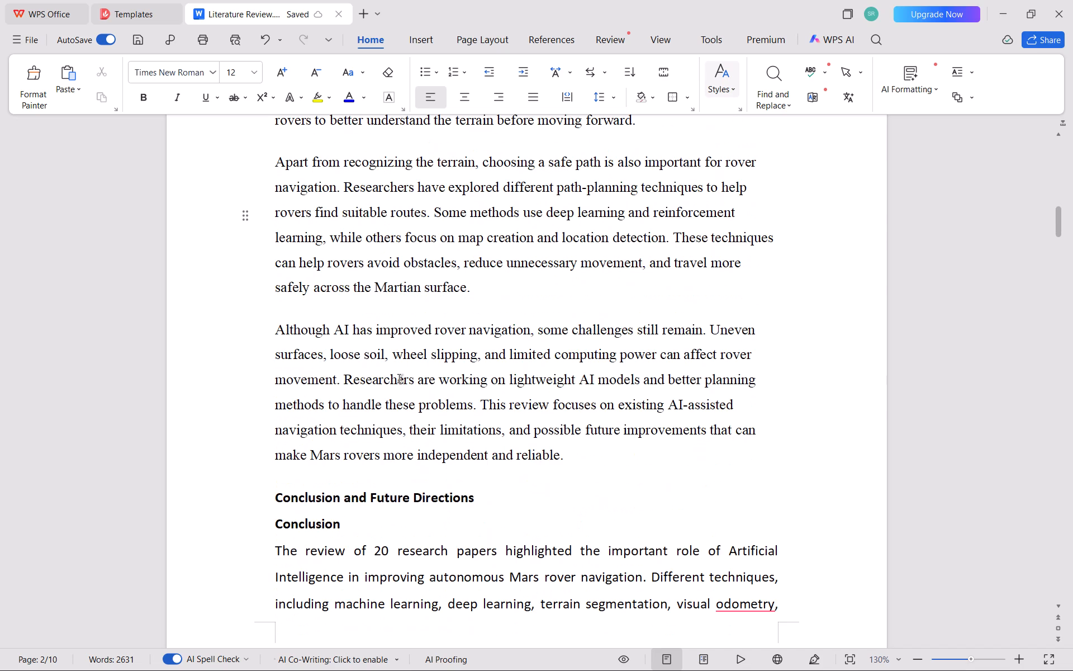
click(399, 379)
scroll(399, 379, up, 4)
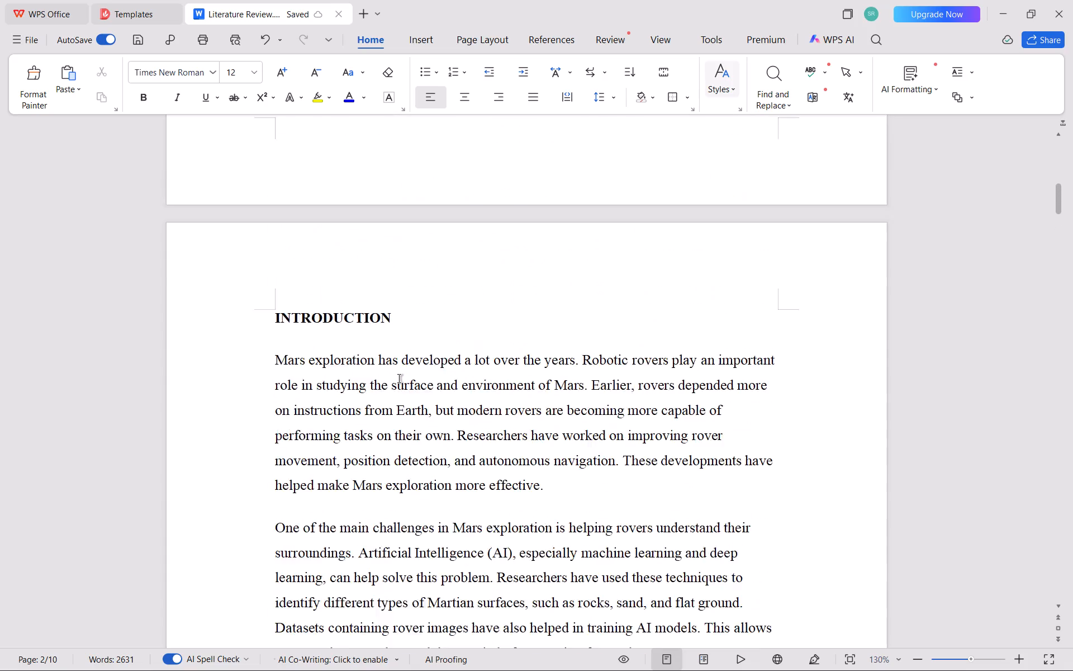
scroll(399, 379, up, 4)
scroll(399, 379, down, 1)
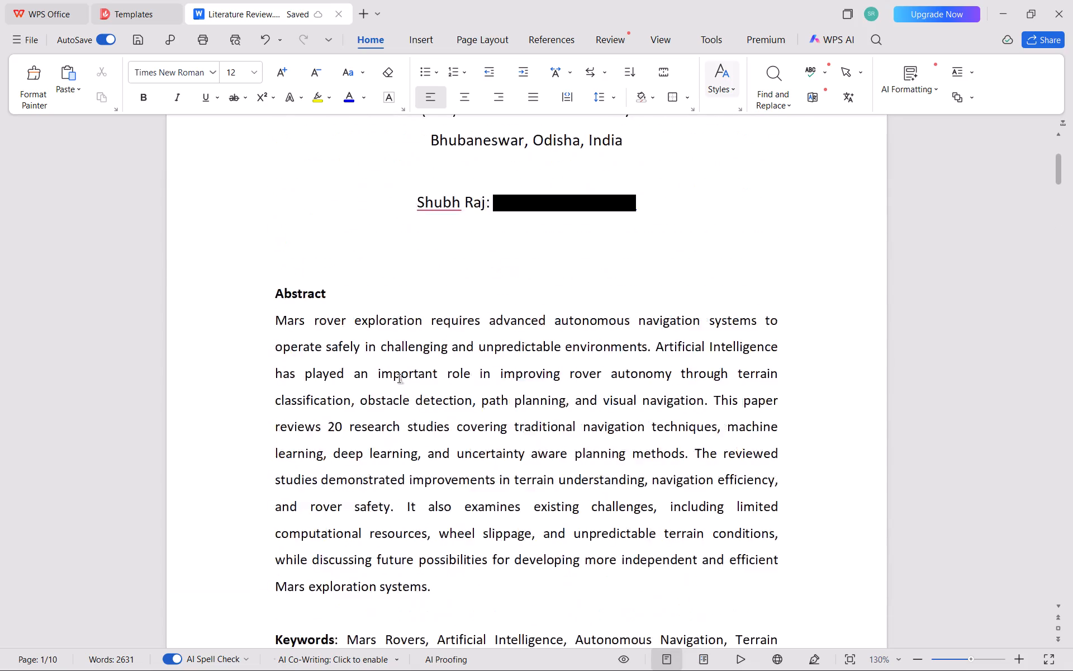
Remove the blank line between the References heading and the first reference entry.
scroll(399, 379, down, 3)
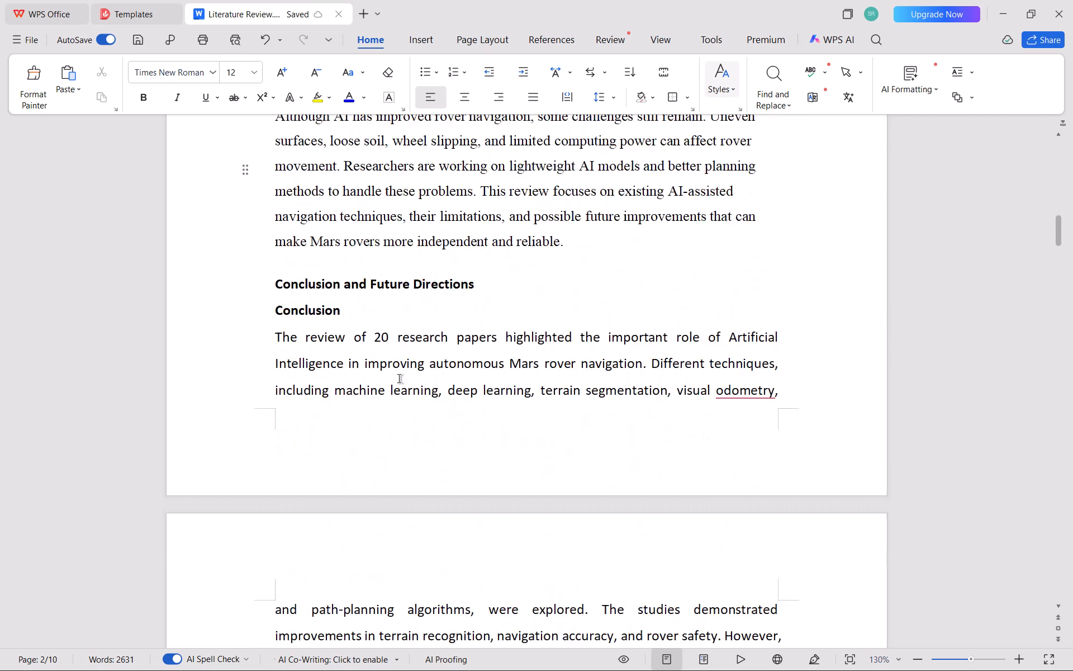
scroll(399, 379, down, 3)
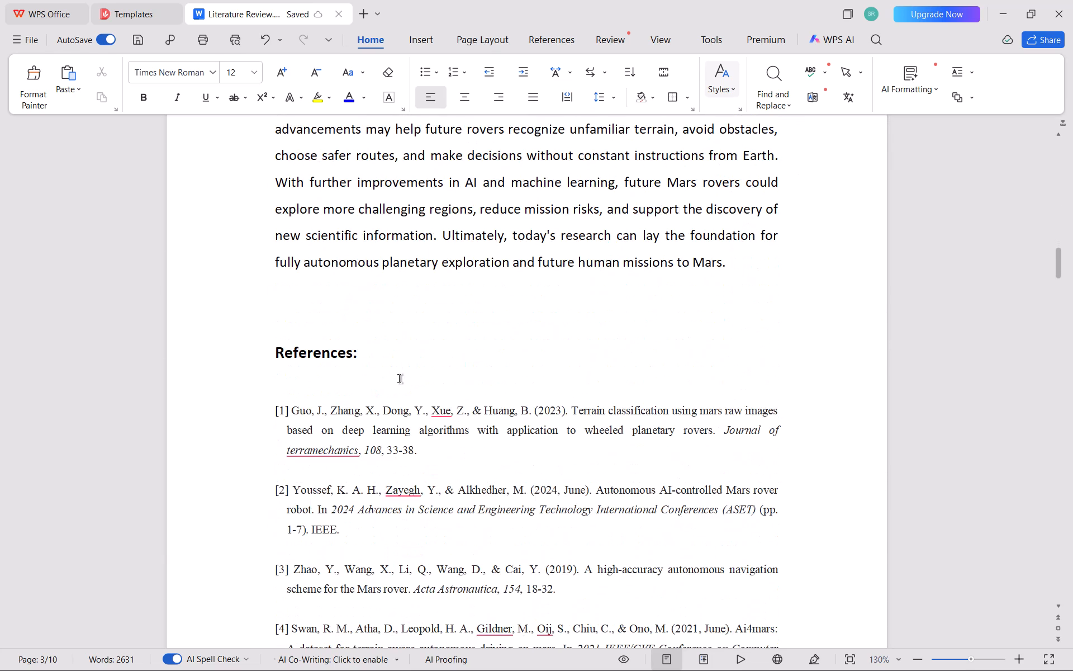
scroll(399, 379, down, 2)
click(339, 320)
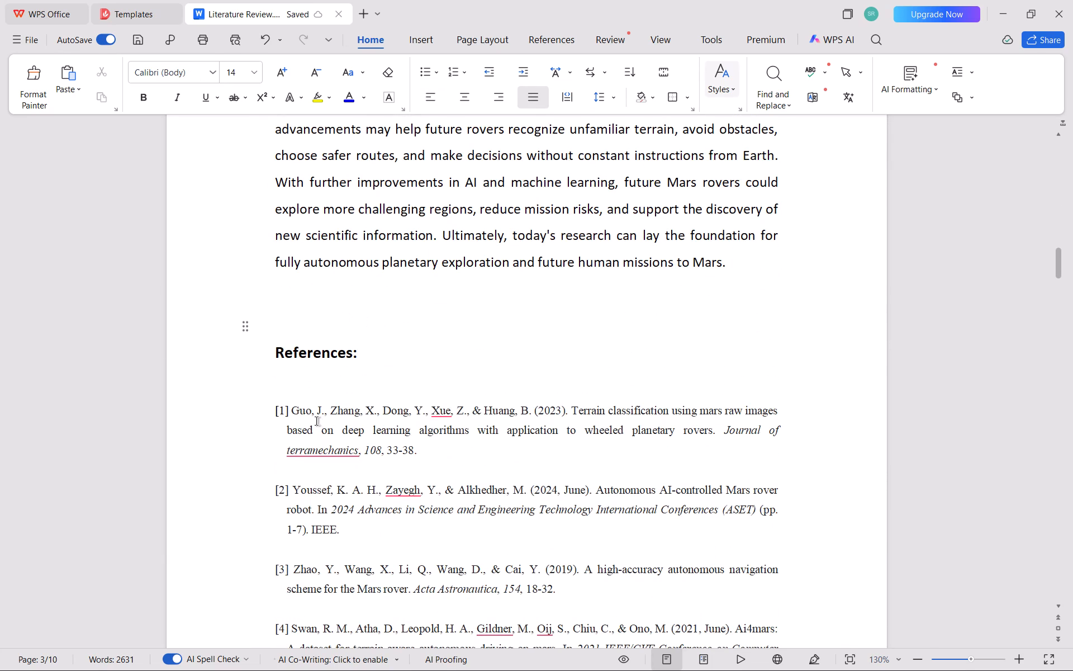
click(310, 392)
key(BackSpace)
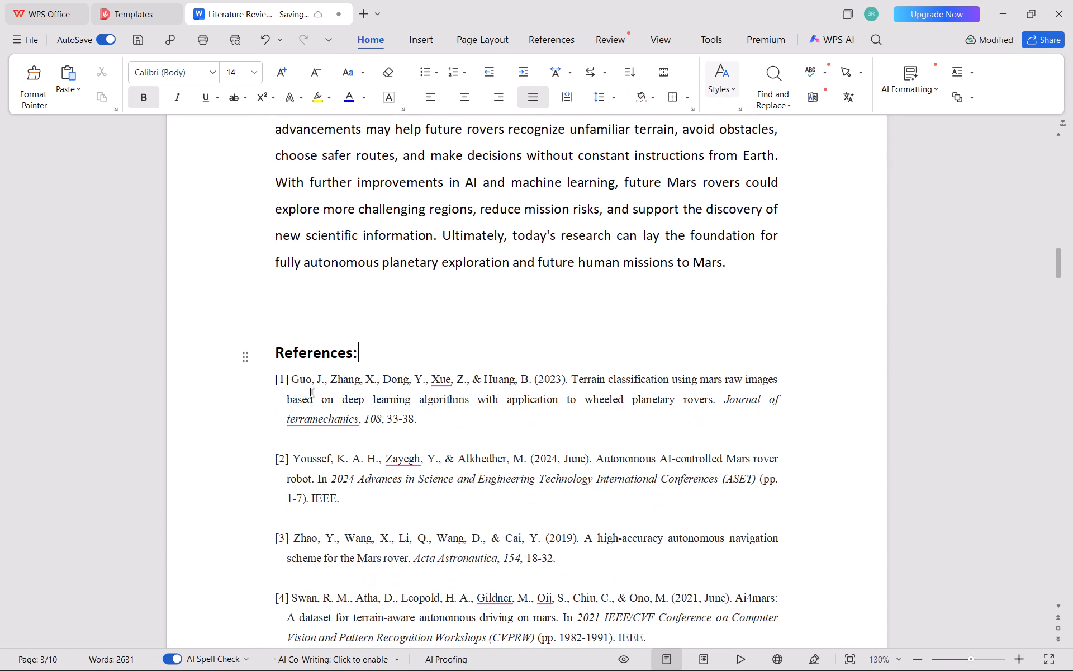
Apply 1.5 line spacing to the entire document and save it.
click(339, 358)
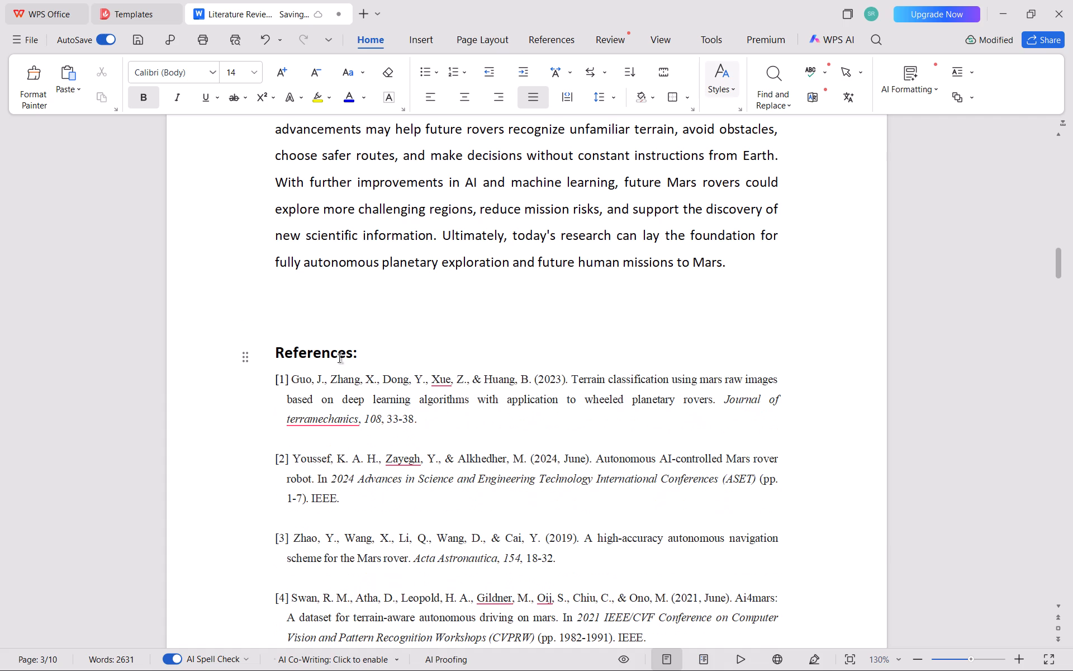
key(ctrl+a)
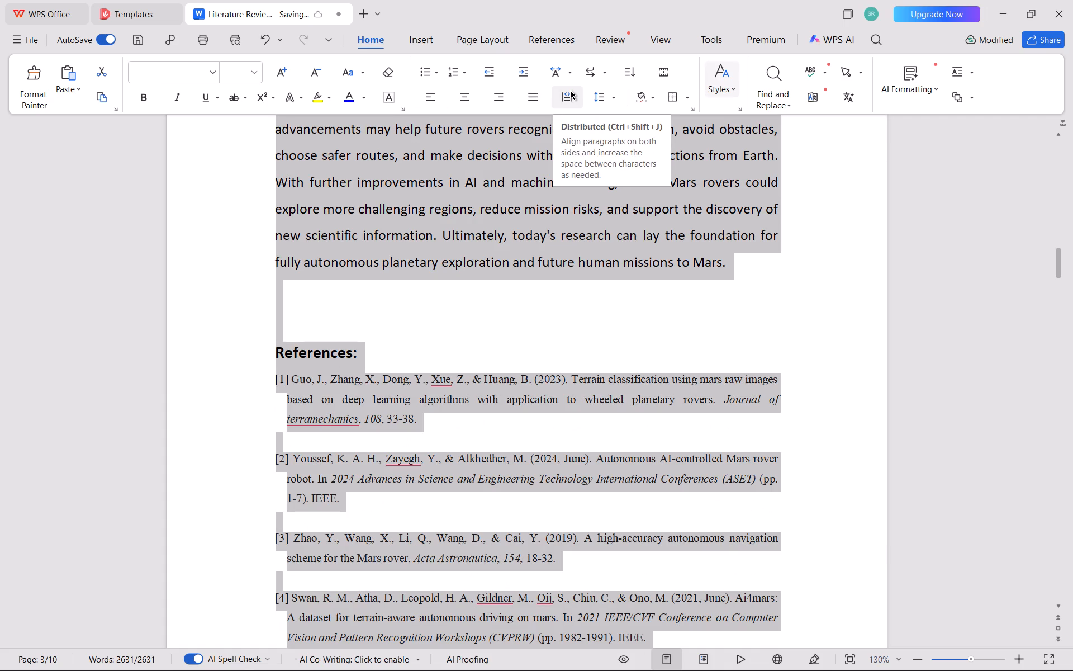
click(602, 97)
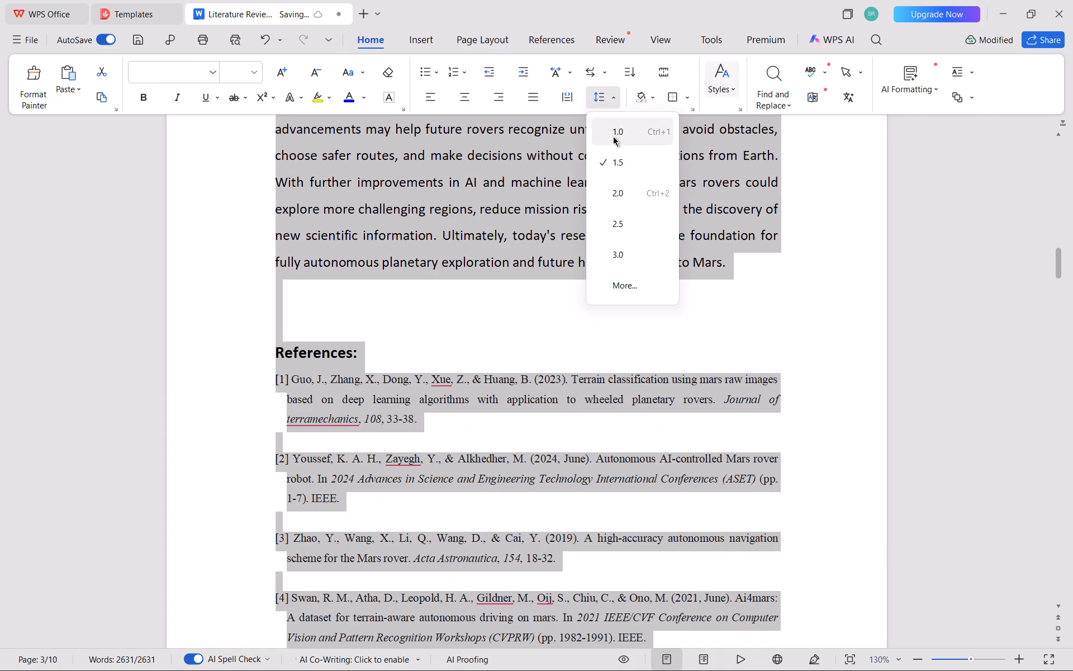
click(615, 162)
click(601, 94)
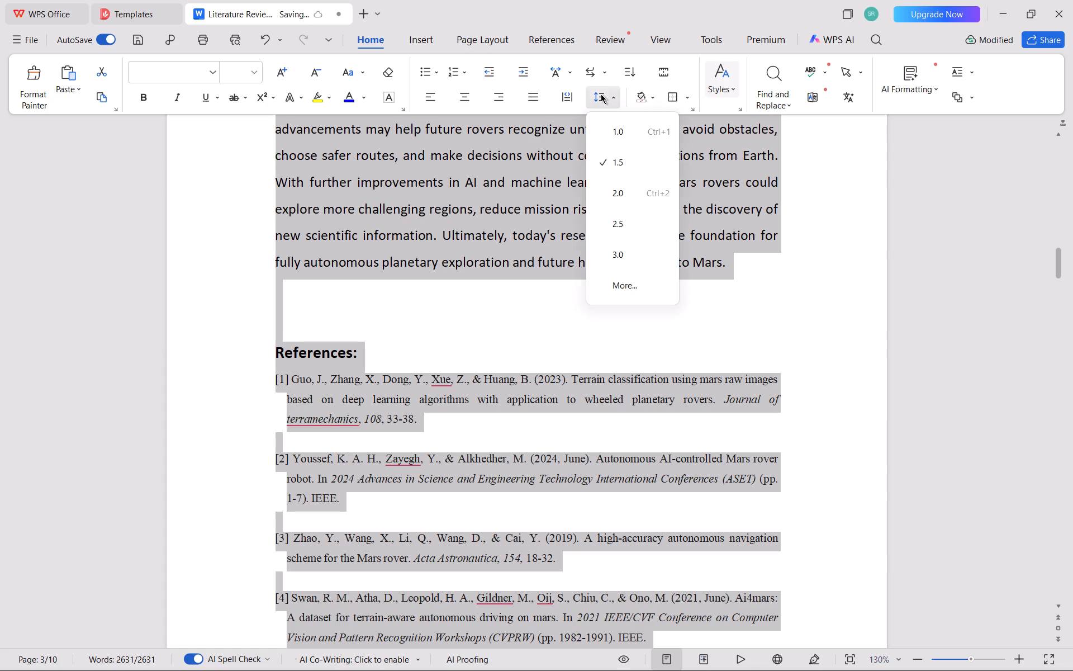
click(617, 167)
click(616, 292)
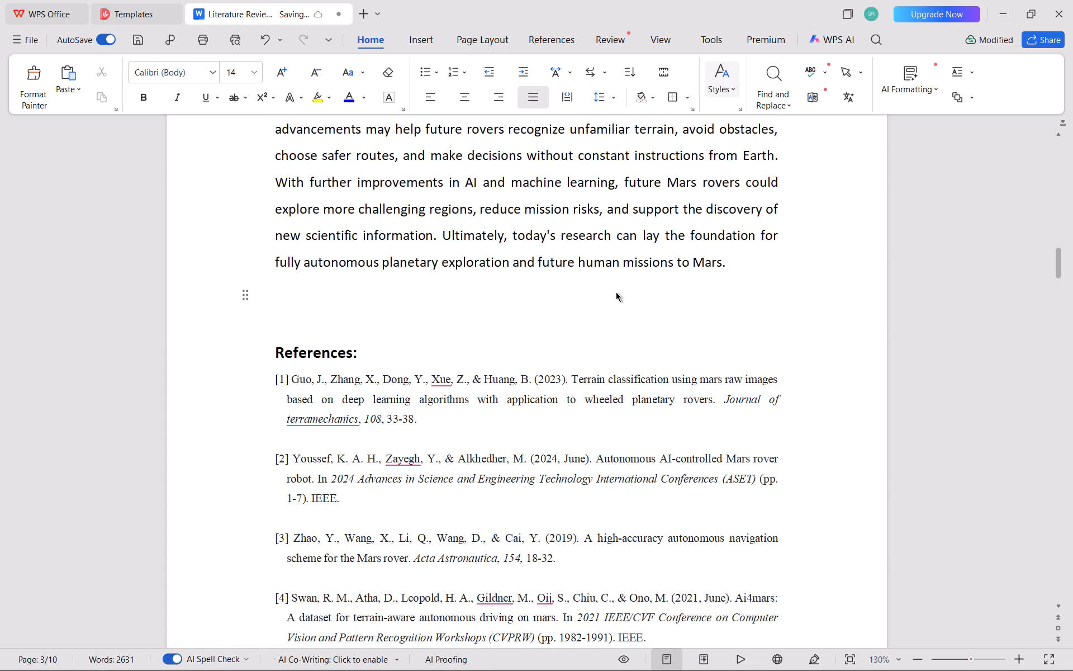
key(ctrl+s)
Check the required contents and formatting in the Classroom assignment, and return to the WPS document.
scroll(616, 292, up, 1)
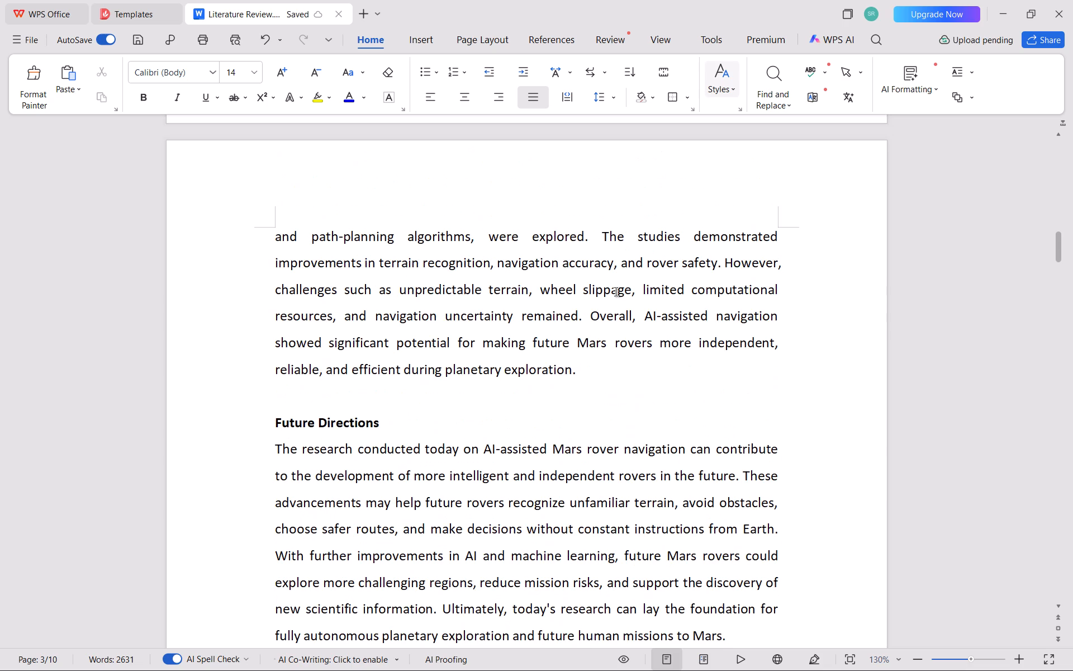
scroll(616, 292, up, 1)
key(alt+Tab)
key(alt+Tab)
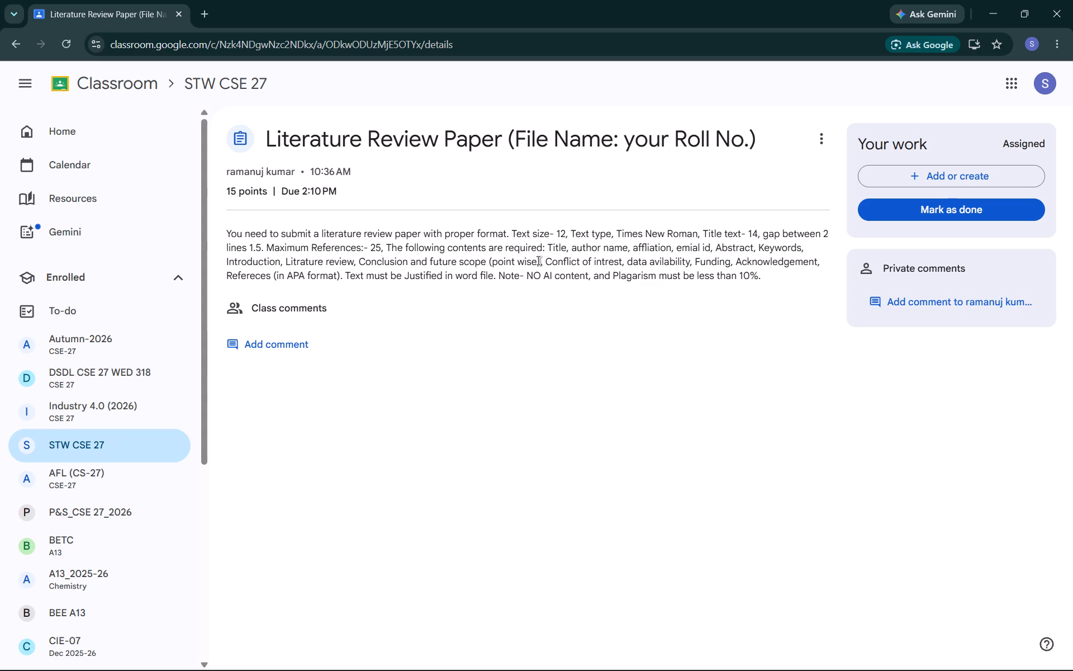
key(alt+Tab)
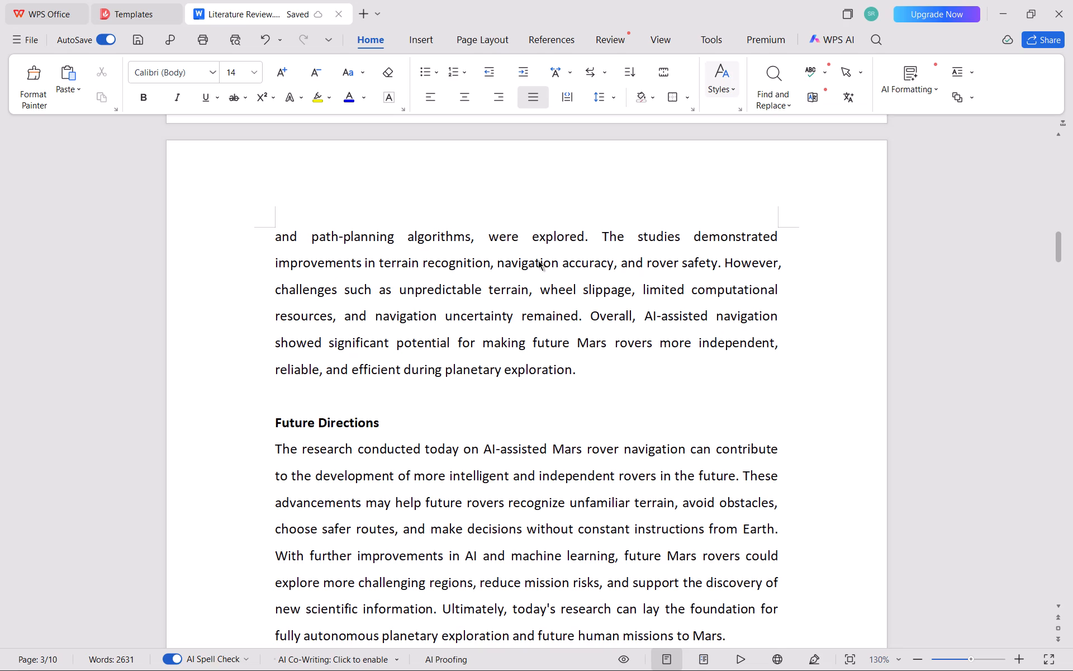
Move the whole References section, heading through entry [20], from before the Literature Review title to the document's end, after the last paper summary.
scroll(538, 261, down, 4)
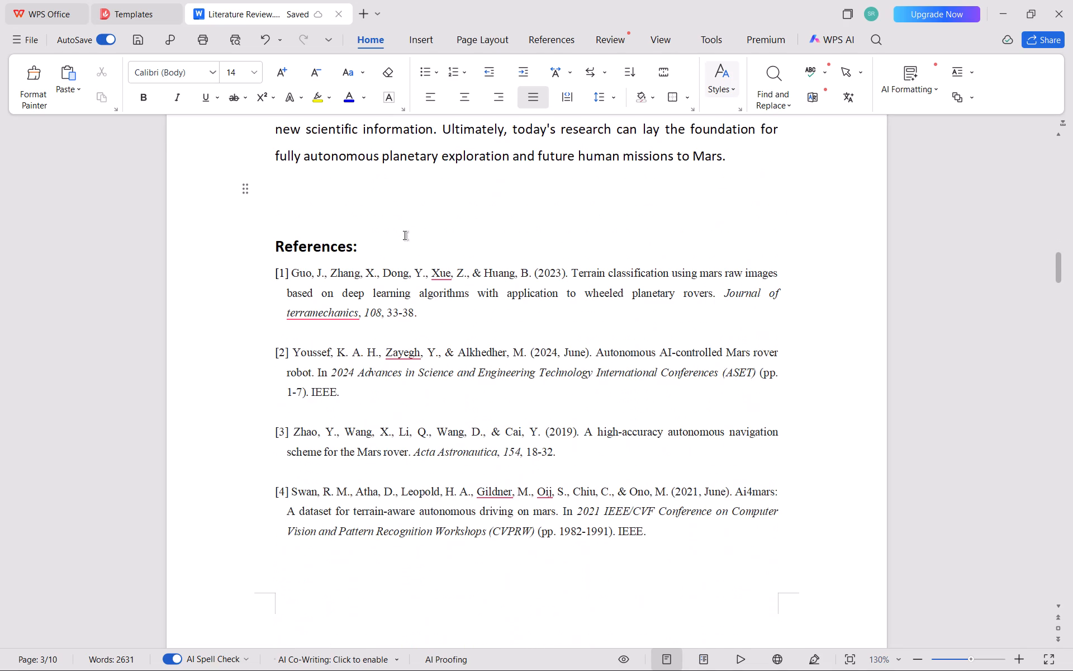
drag(275, 248, 452, 611)
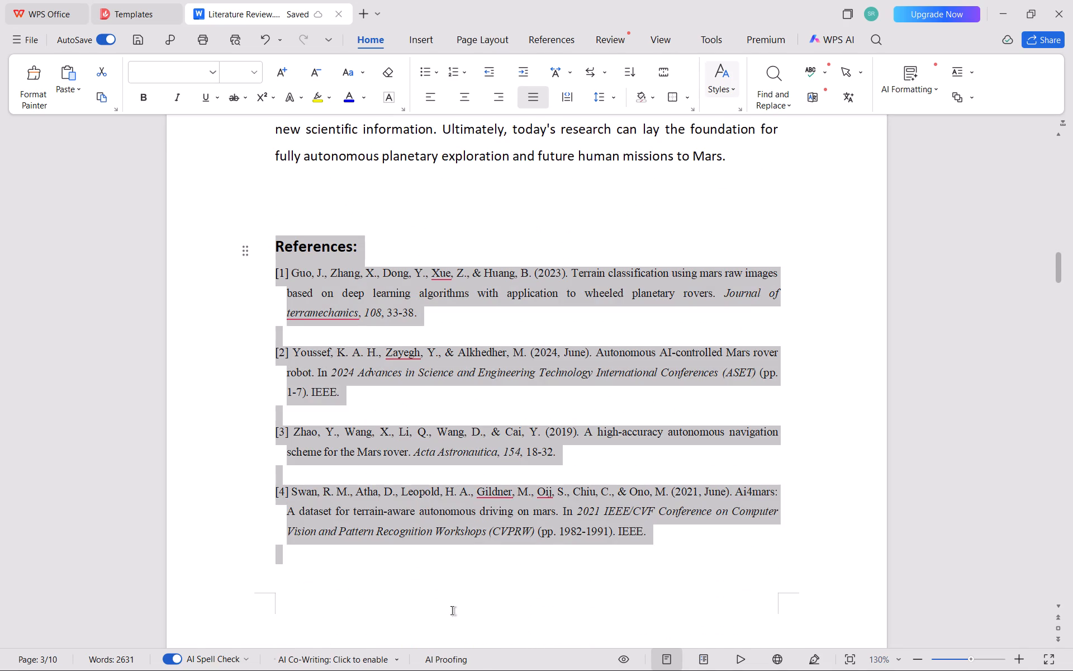
drag(452, 611, 450, 424)
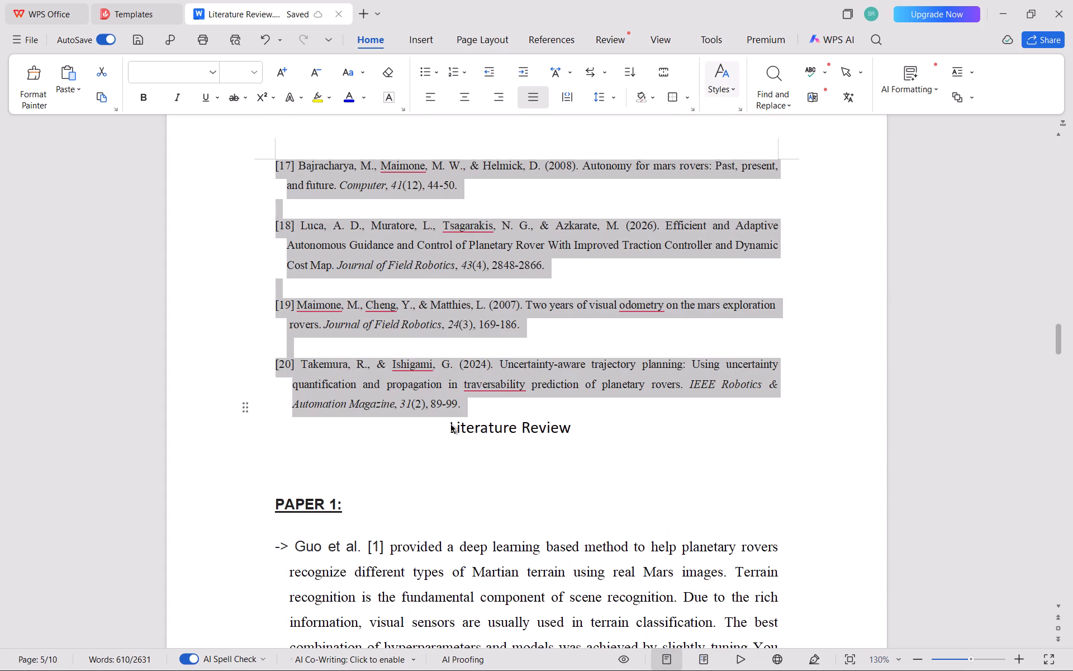
drag(450, 424, 460, 412)
key(ctrl+x)
scroll(460, 412, down, 11)
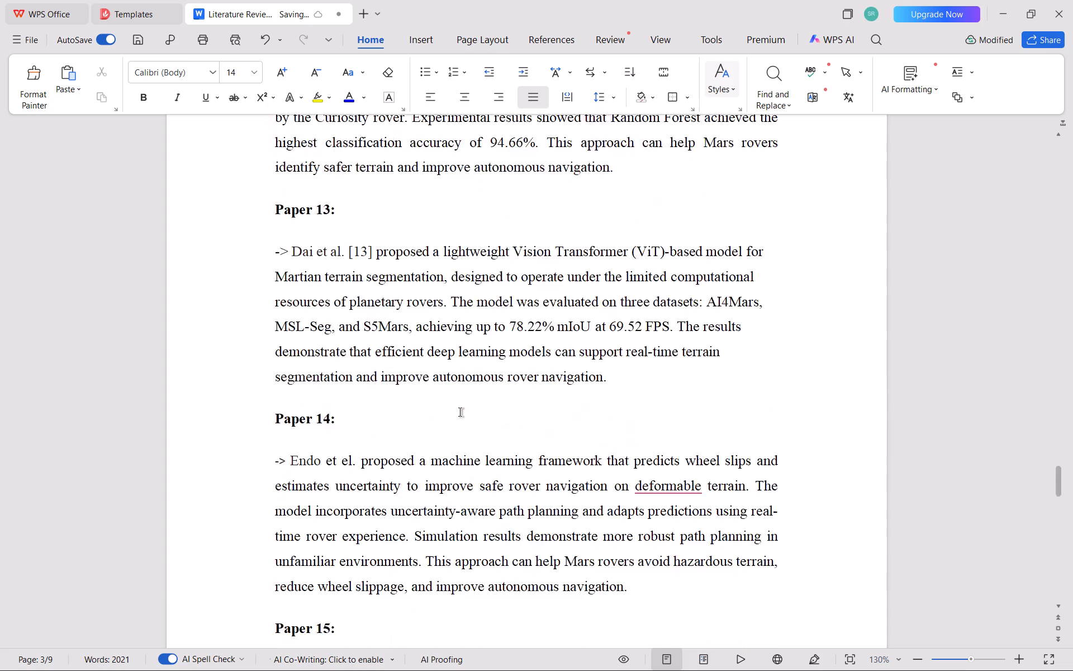
scroll(460, 412, down, 8)
scroll(460, 412, up, 1)
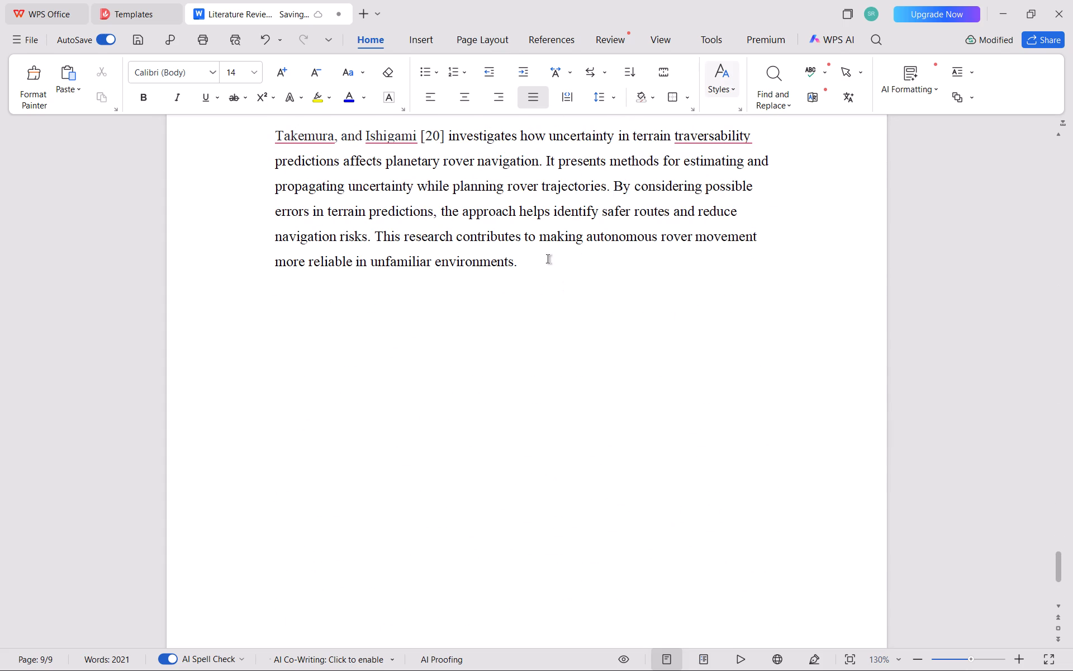
click(538, 262)
key(Return)
key(ctrl+v)
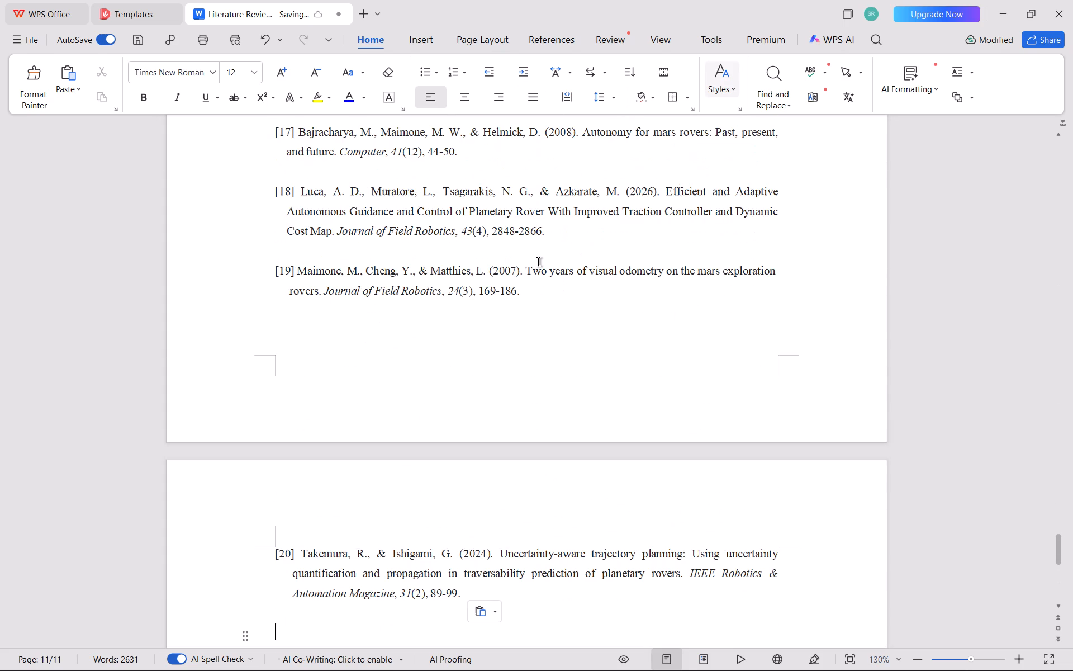
Set the font size of all reference entries, [1] through [20], to 12.
scroll(538, 262, up, 3)
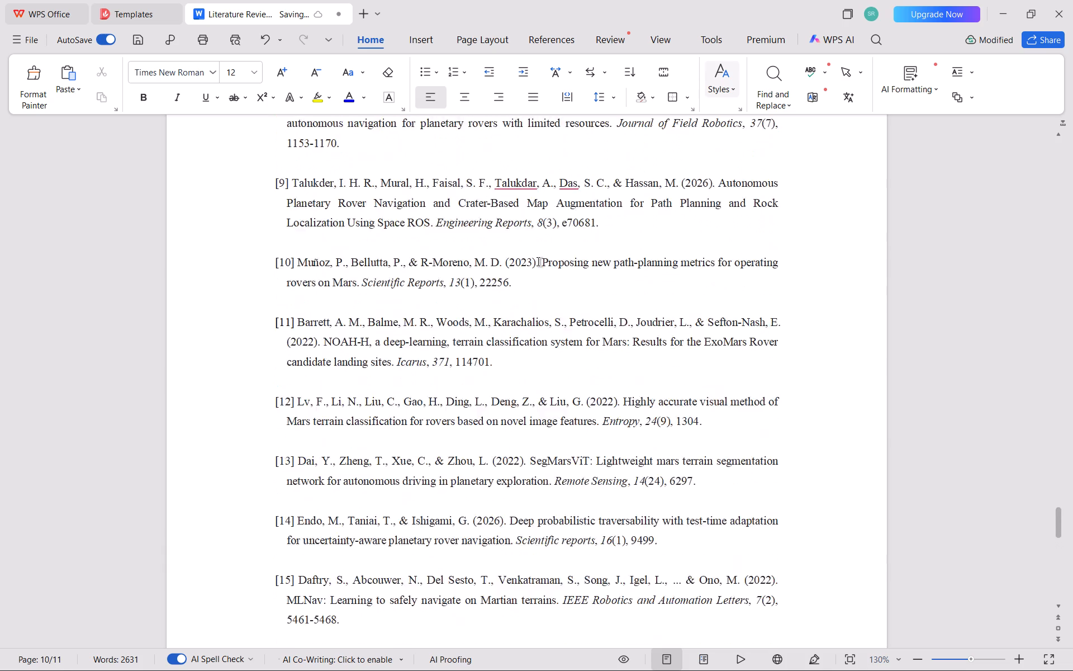
scroll(538, 262, up, 4)
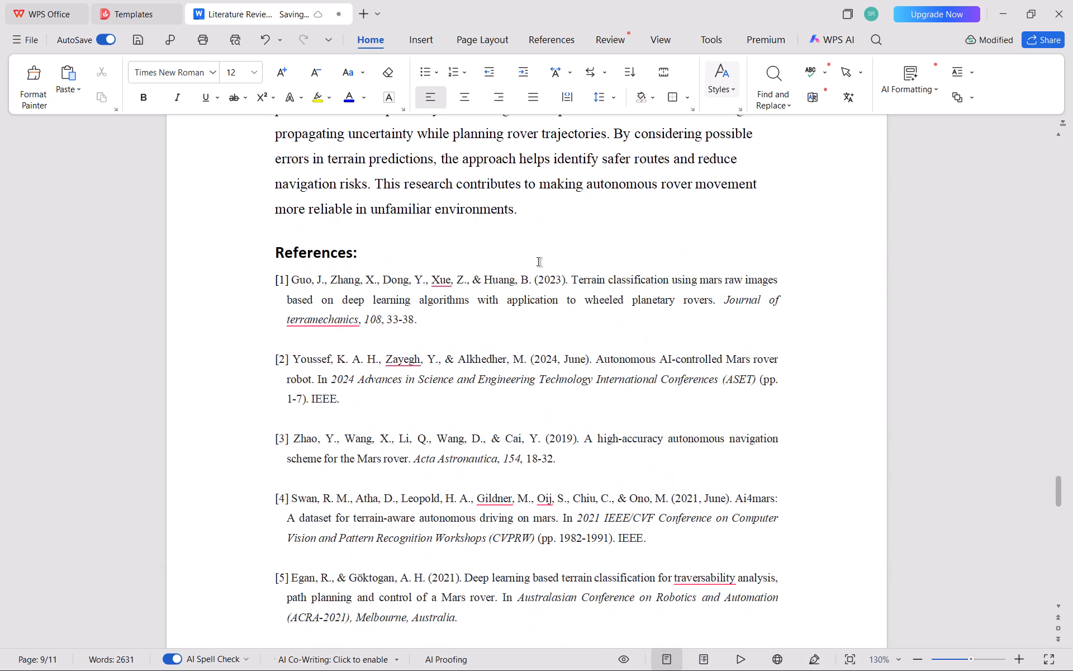
scroll(538, 262, up, 2)
scroll(538, 262, down, 1)
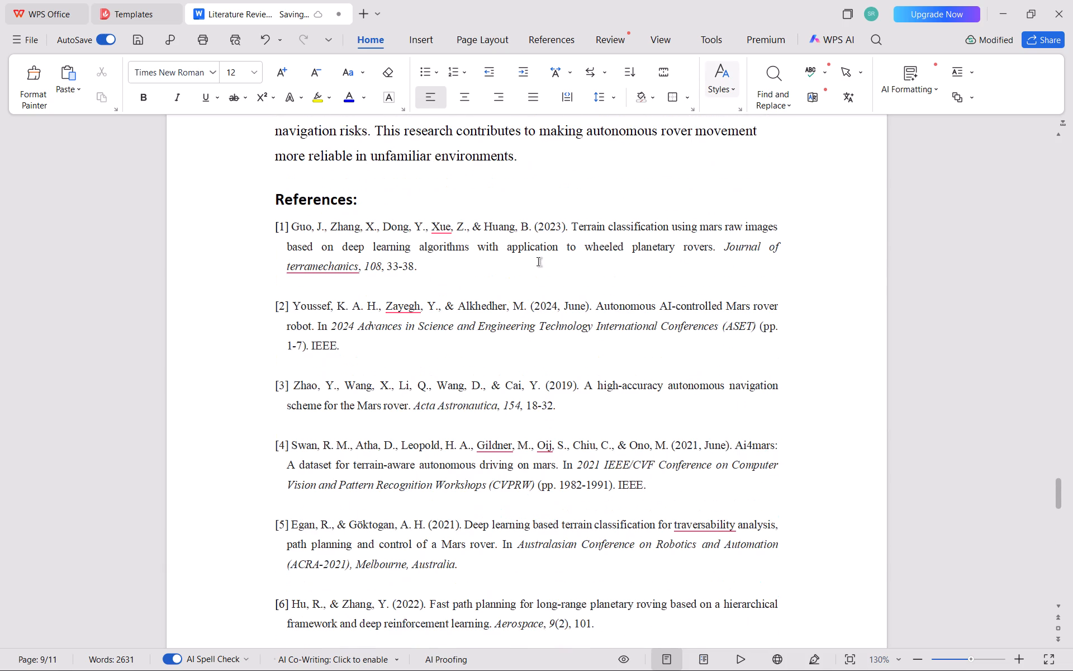
scroll(538, 262, down, 1)
drag(273, 227, 568, 670)
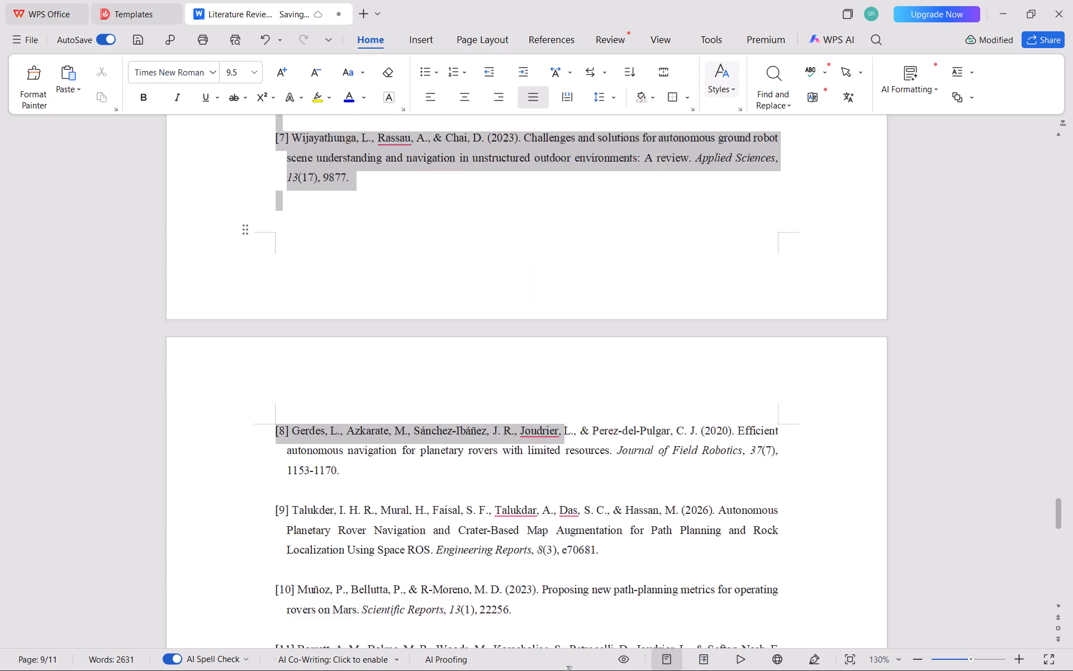
drag(568, 670, 564, 434)
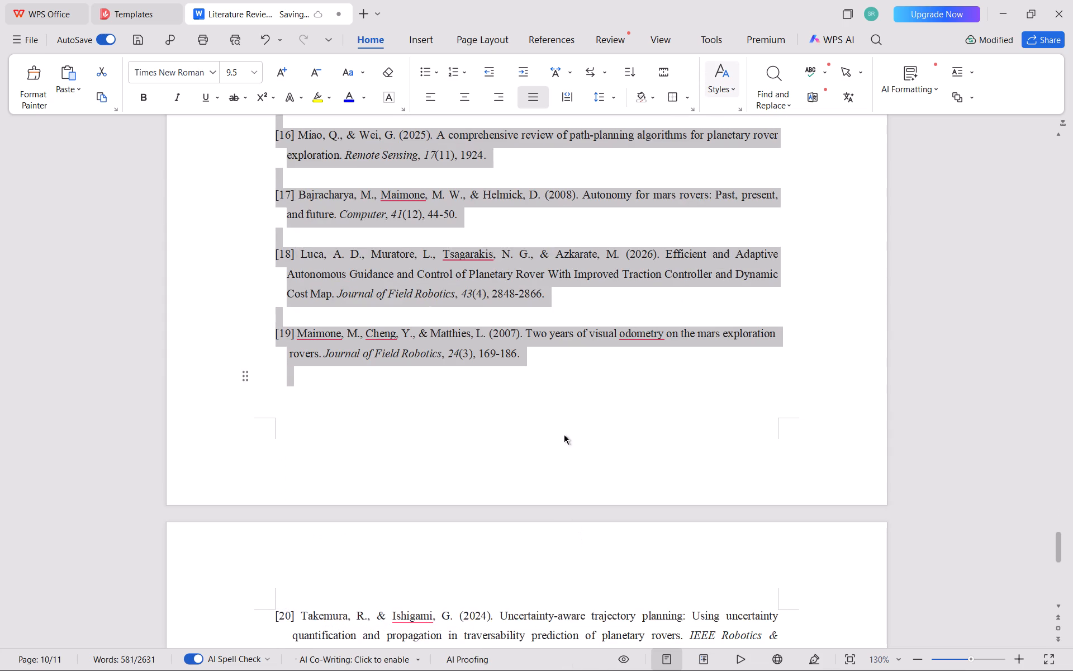
drag(564, 434, 534, 340)
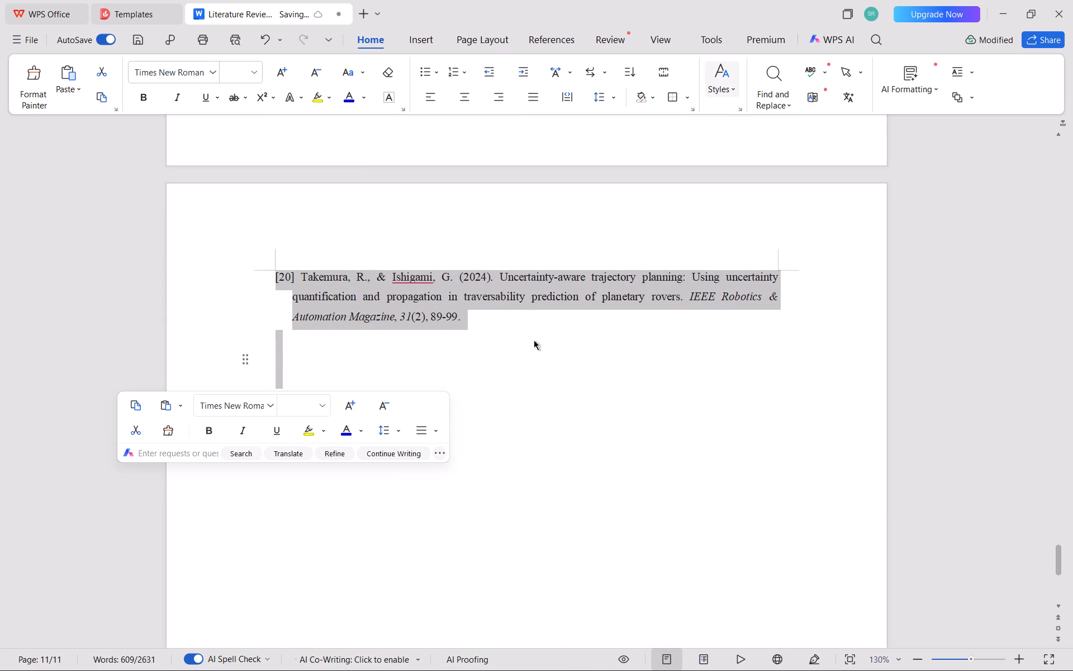
click(298, 403)
text(12)
key(Return)
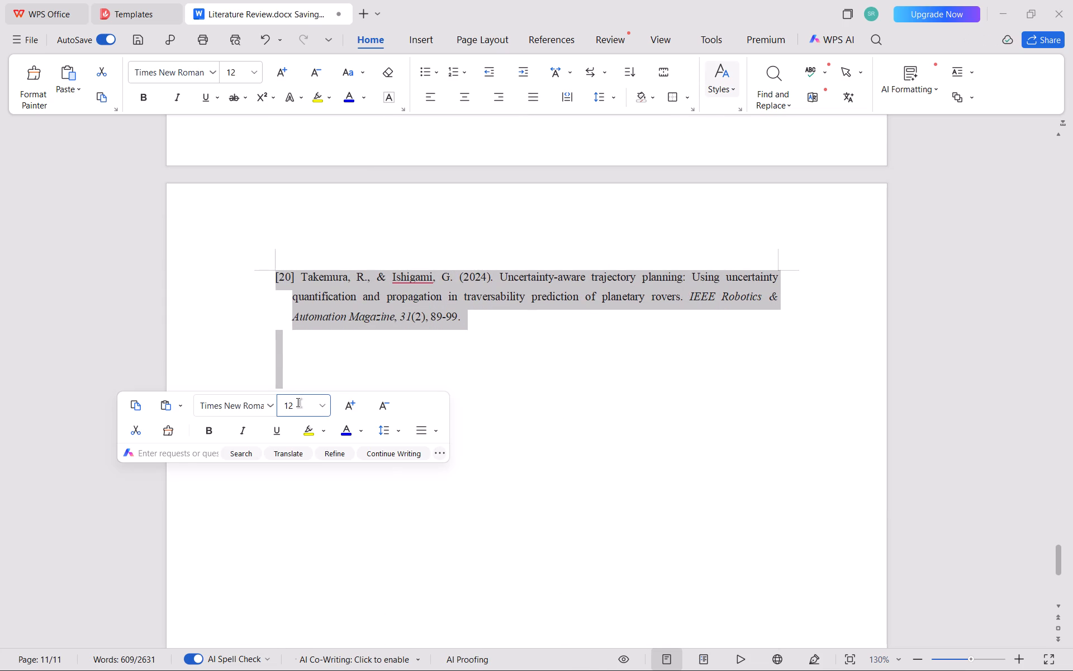
Justify the text of all reference entries, [1] through [20].
click(387, 432)
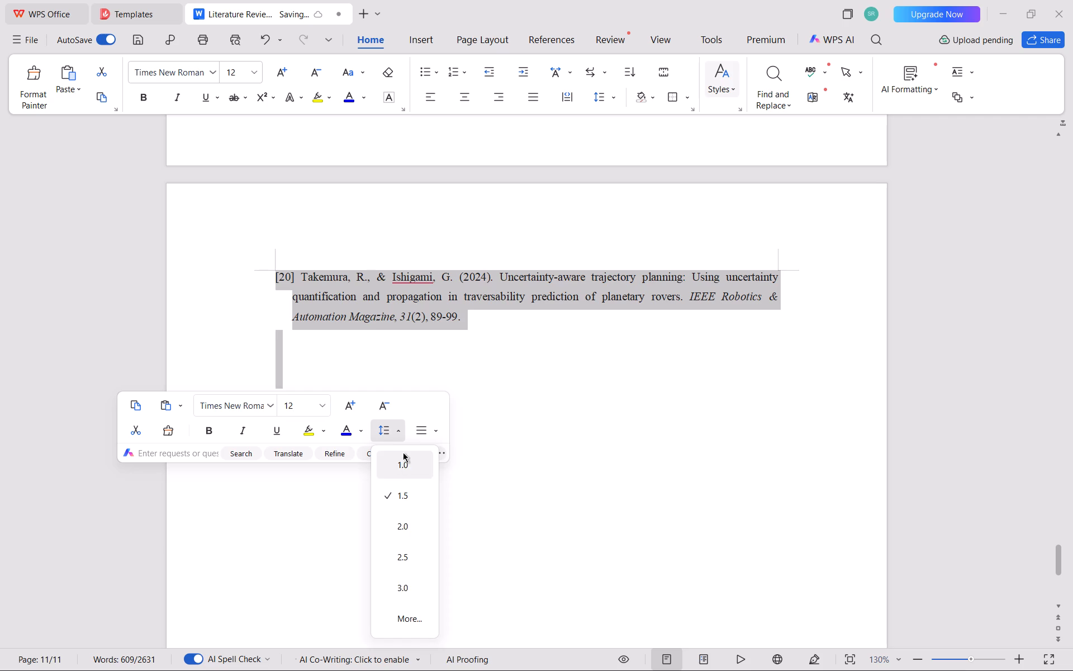
click(424, 432)
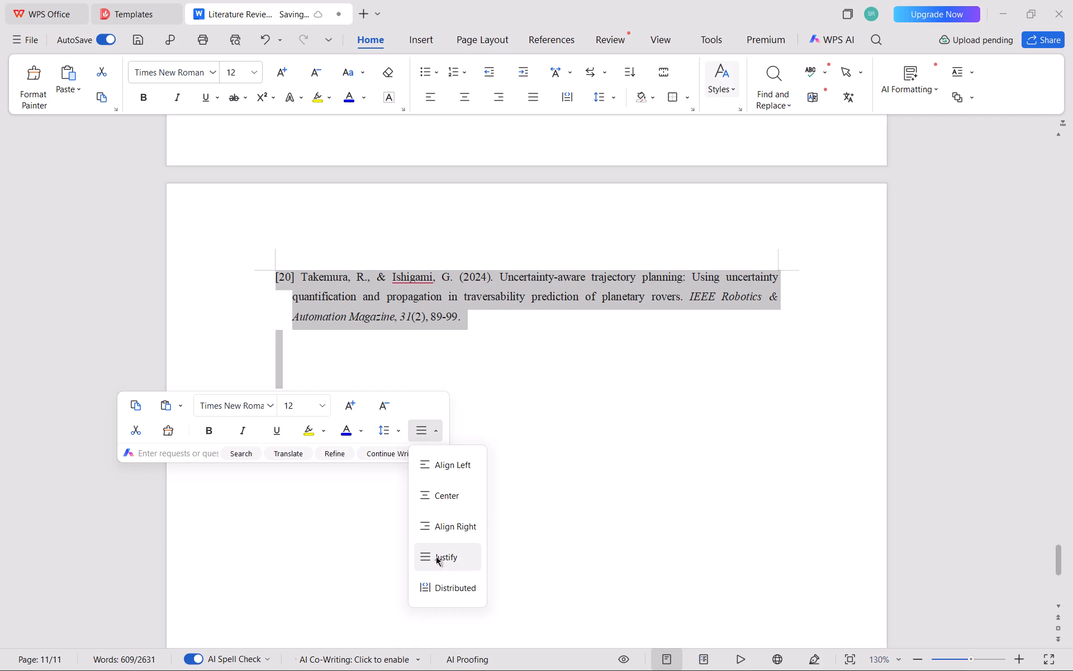
click(436, 556)
click(510, 475)
Check the reference entries' formatting against the Paper 20 summary text.
scroll(510, 475, down, 1)
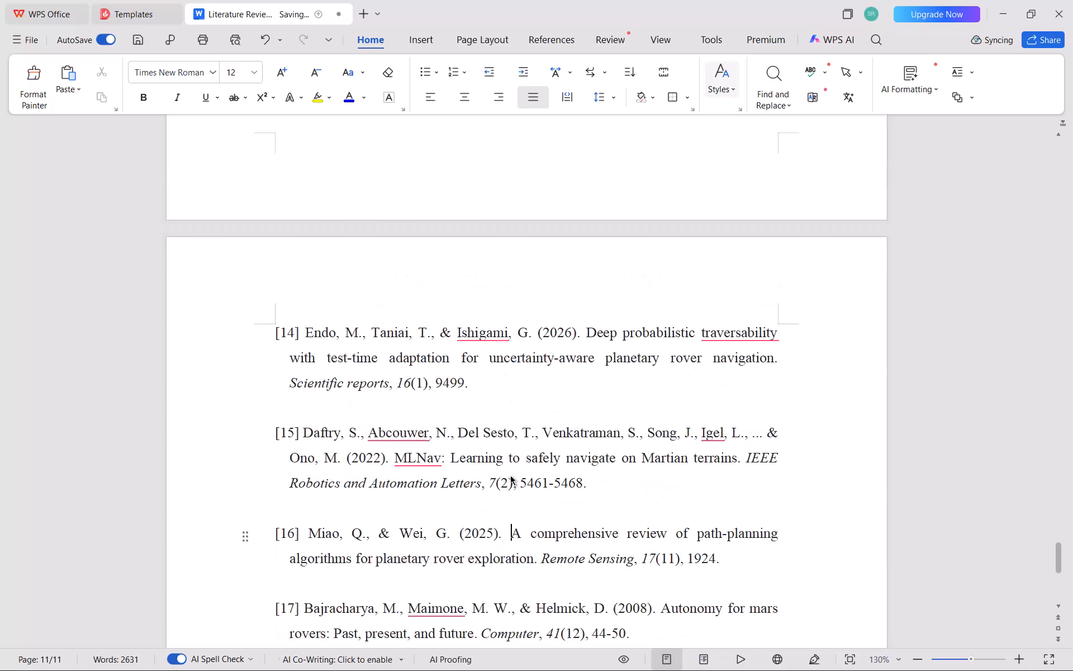
scroll(510, 475, down, 1)
scroll(510, 475, up, 12)
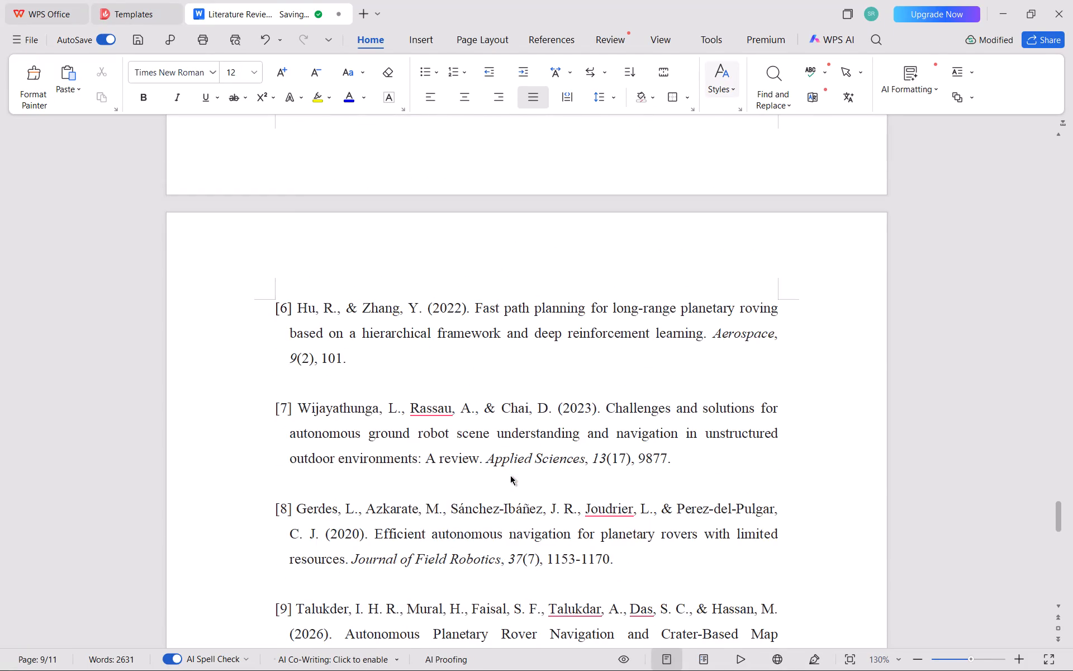
scroll(510, 475, up, 2)
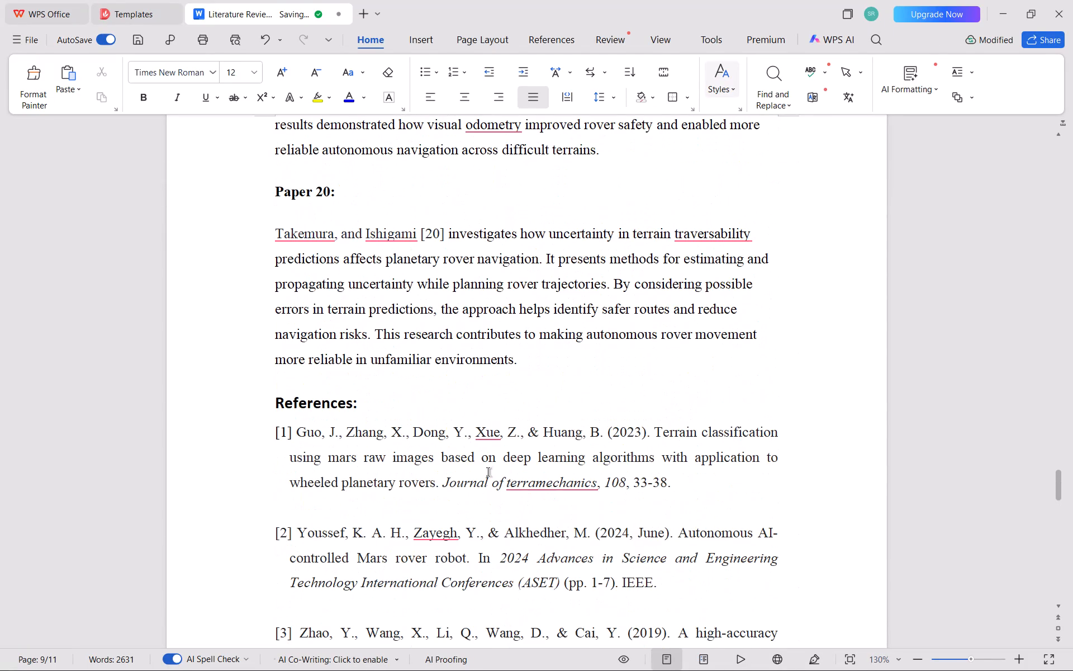
drag(481, 469, 447, 469)
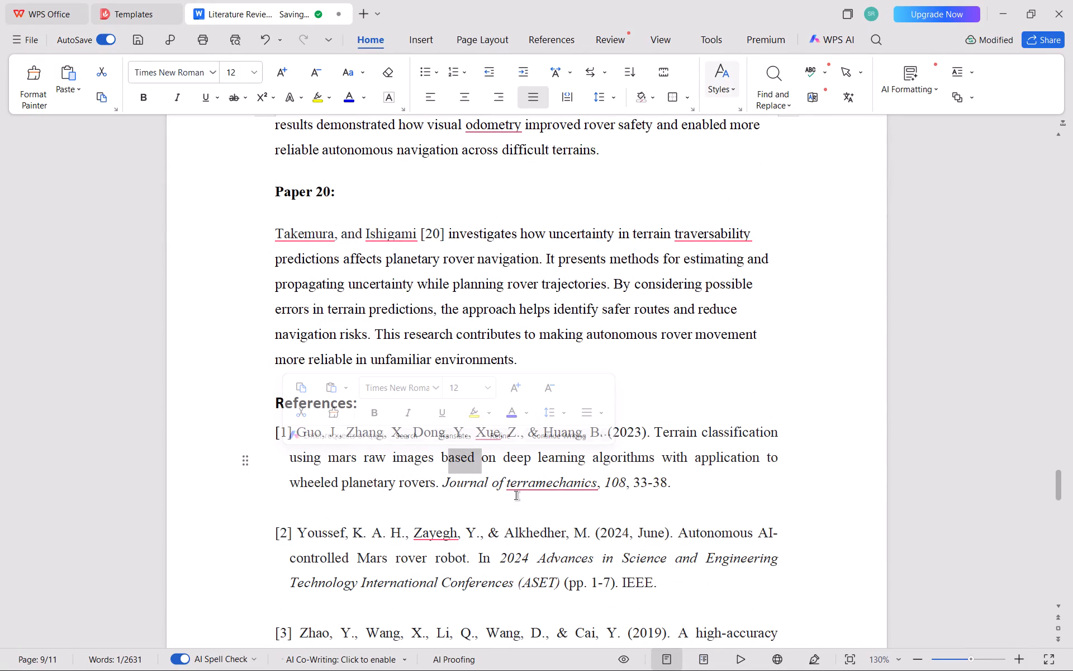
click(516, 495)
drag(466, 334, 406, 322)
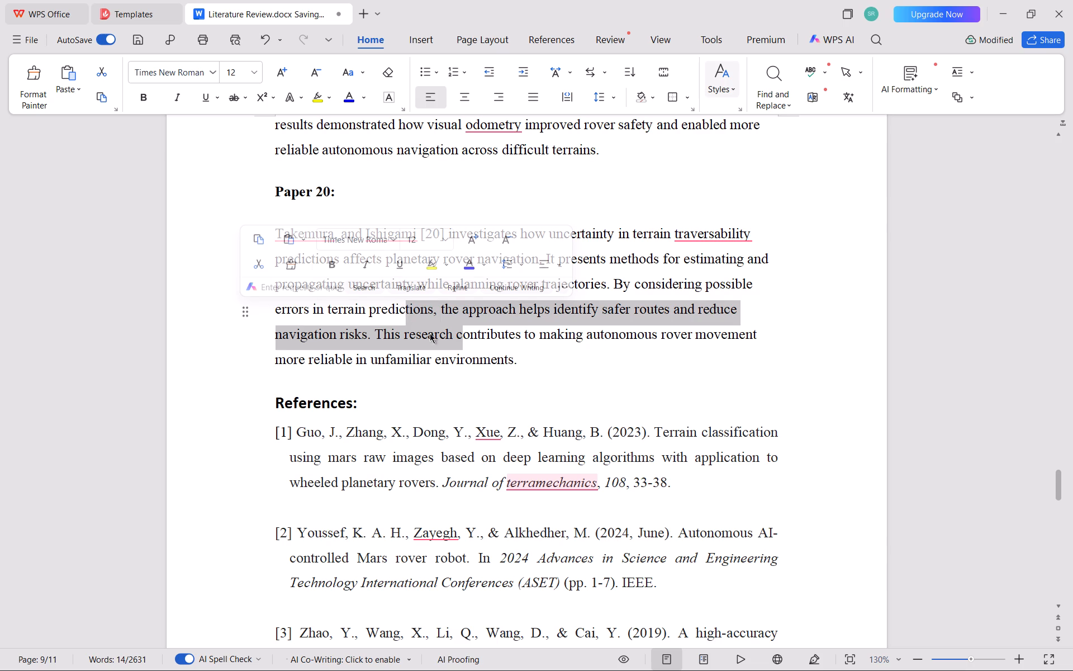
click(625, 402)
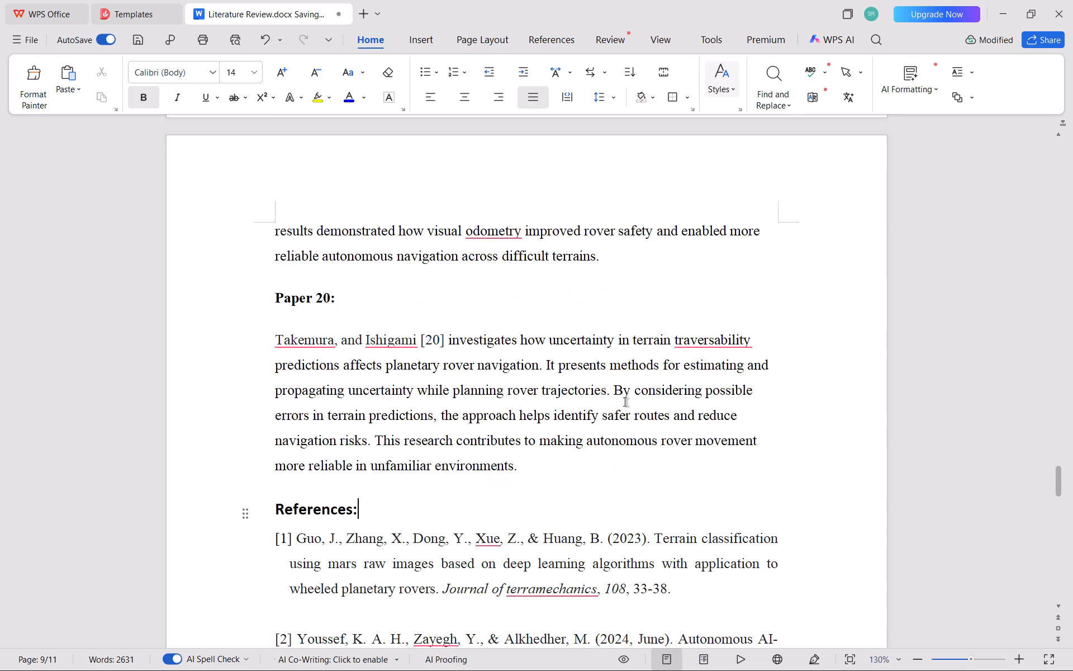
Remove the extra blank line between the Paper 10 summary and the Paper 11 heading.
scroll(497, 384, up, 8)
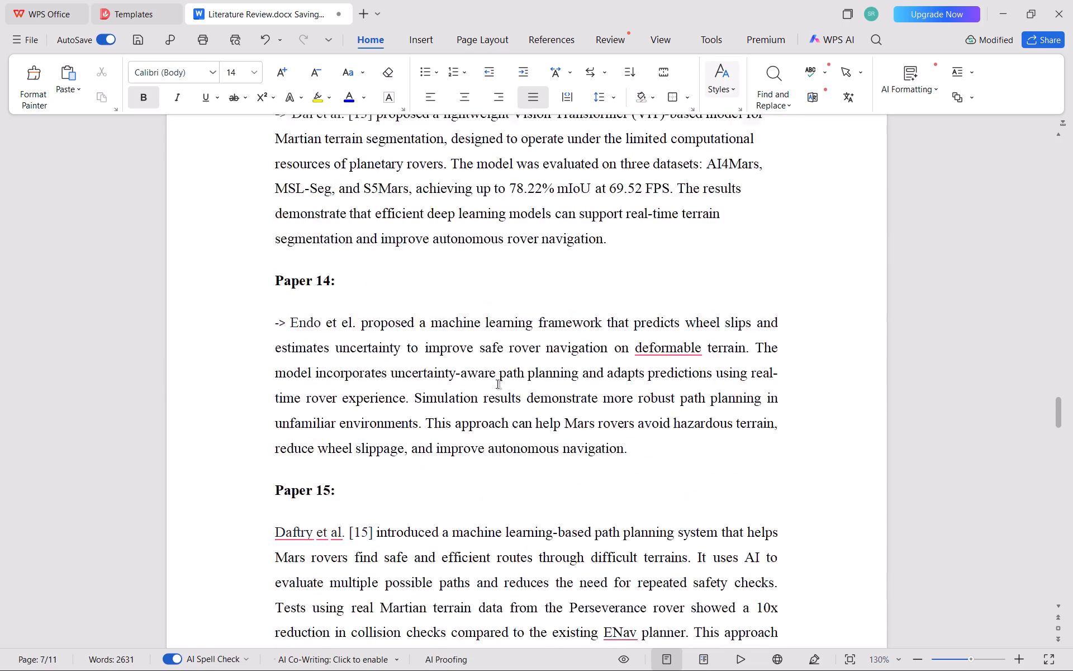
scroll(497, 384, up, 4)
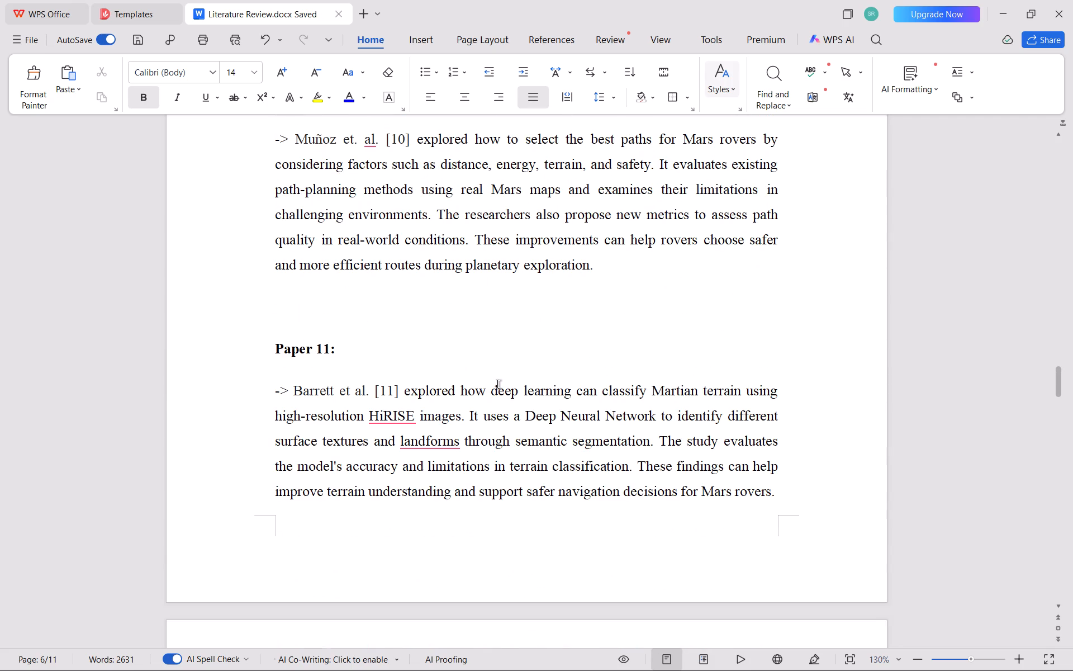
scroll(497, 384, up, 1)
scroll(473, 339, right, 1)
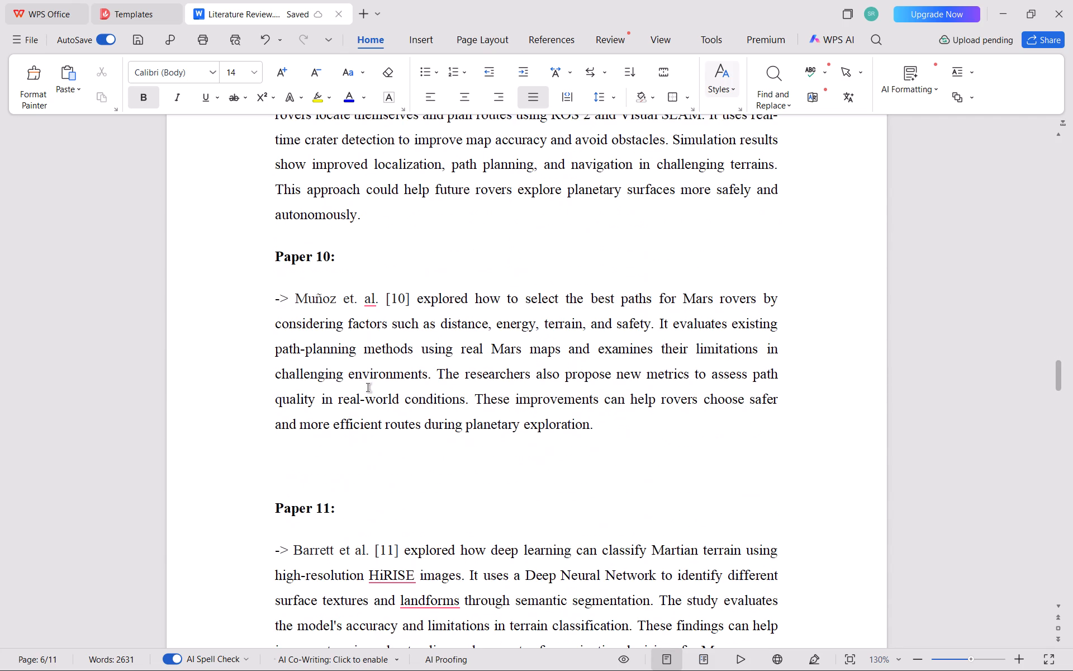
click(308, 493)
key(BackSpace)
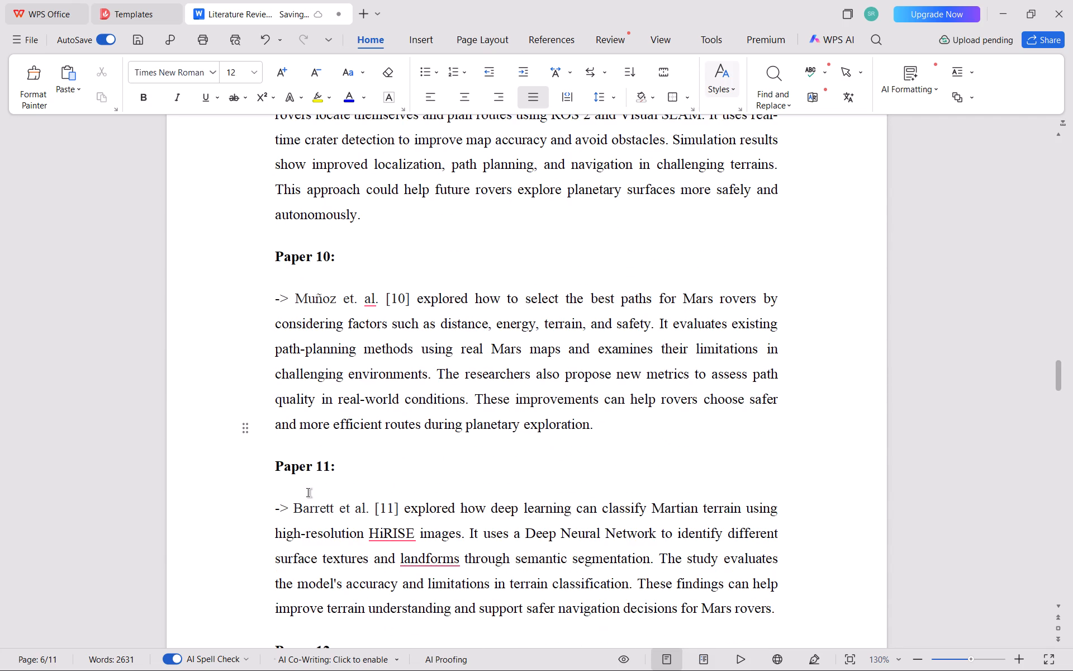
Switch the entire document's line spacing to 1.0 and back to 1.5.
scroll(308, 493, up, 2)
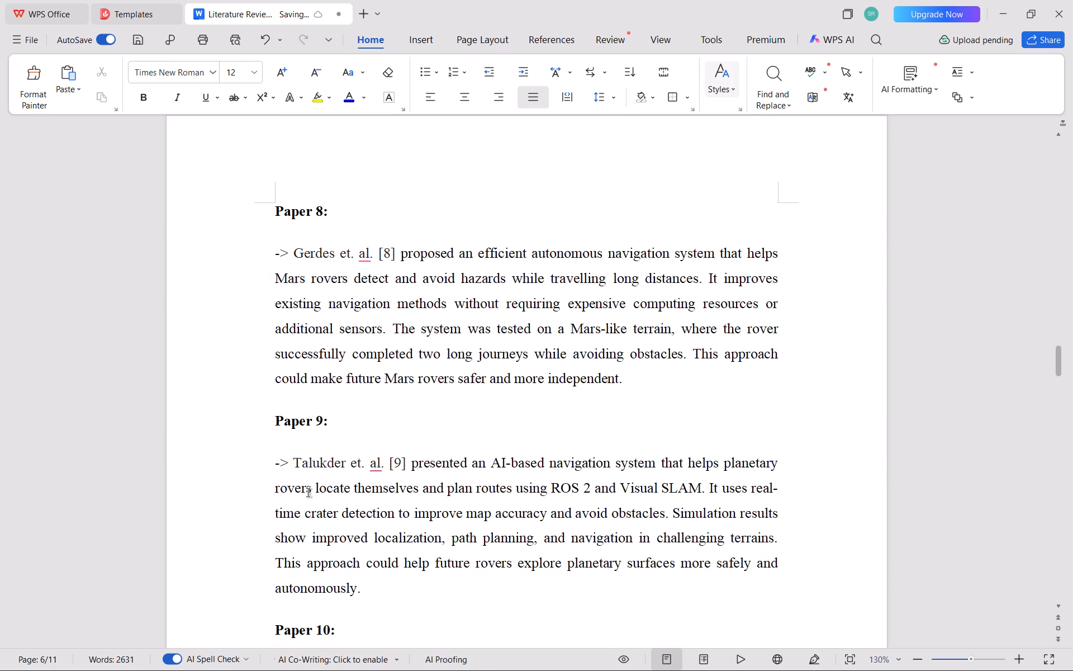
key(ctrl+a)
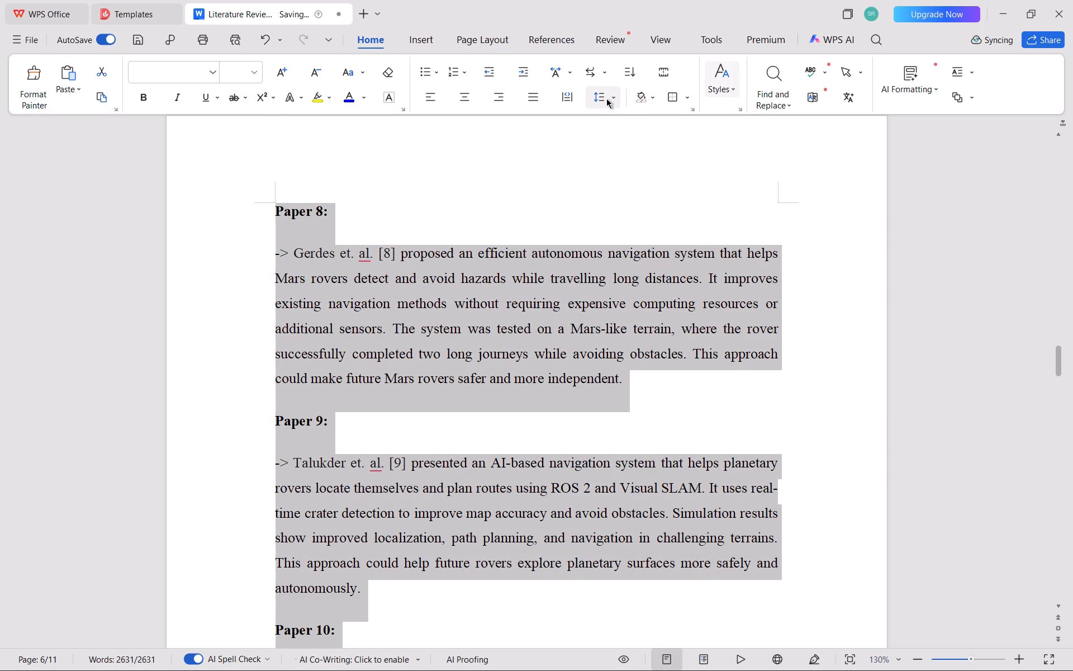
click(606, 98)
click(627, 167)
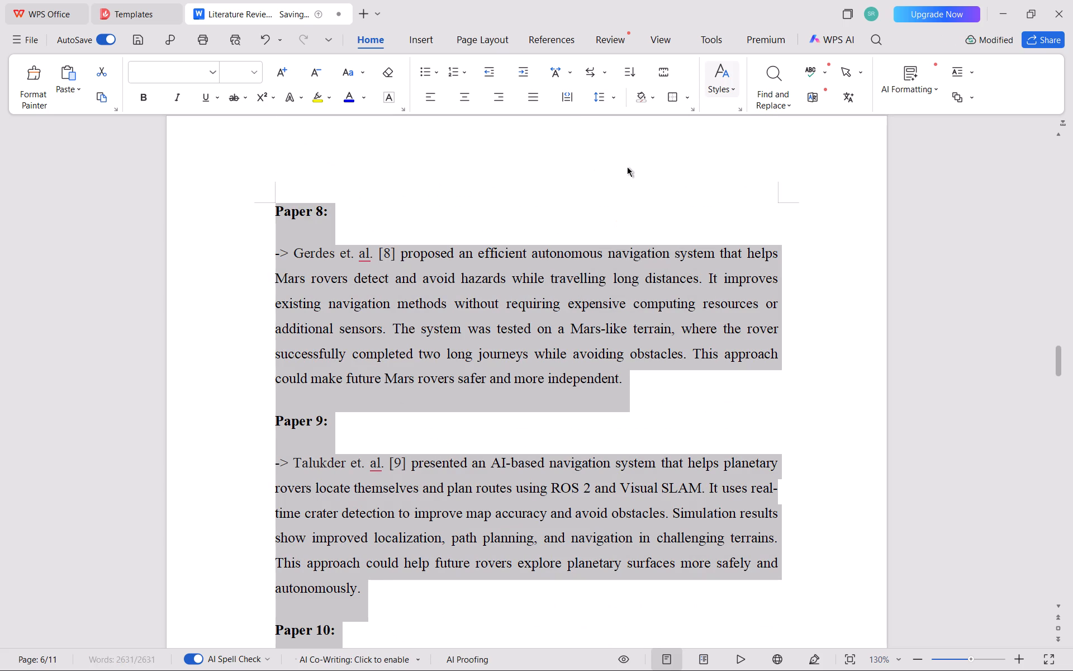
click(600, 96)
click(613, 127)
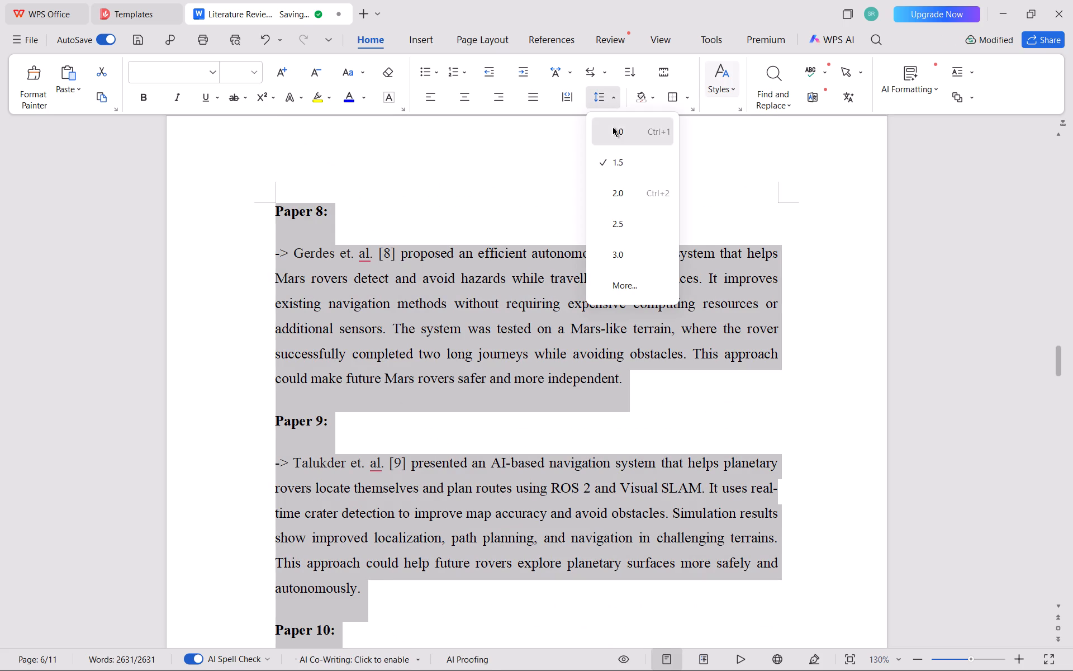
click(600, 96)
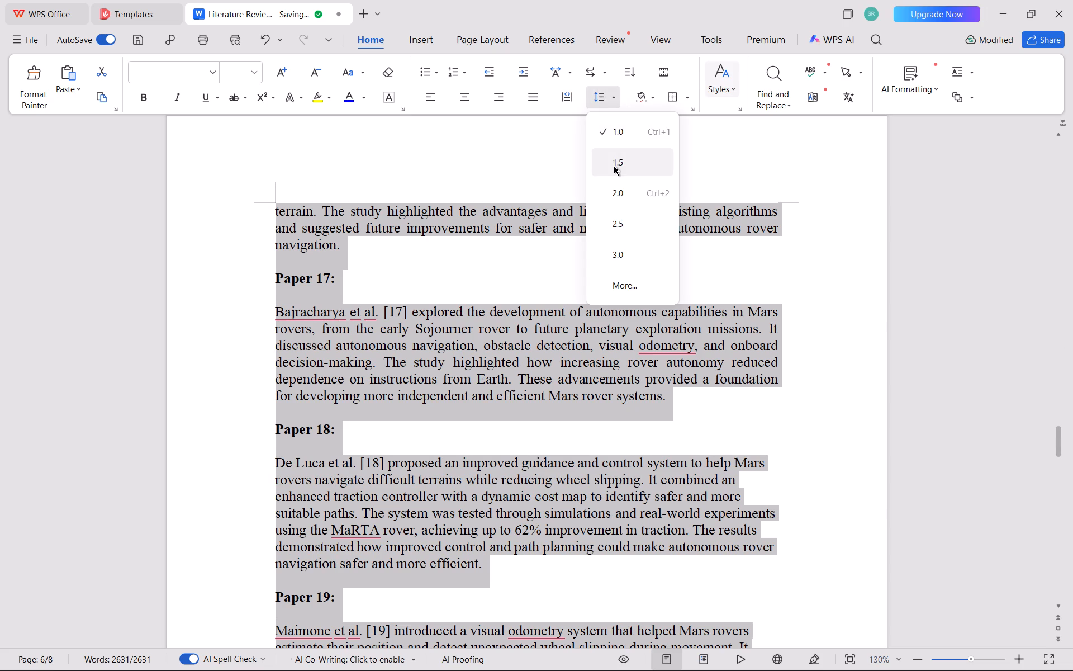
click(614, 166)
click(559, 403)
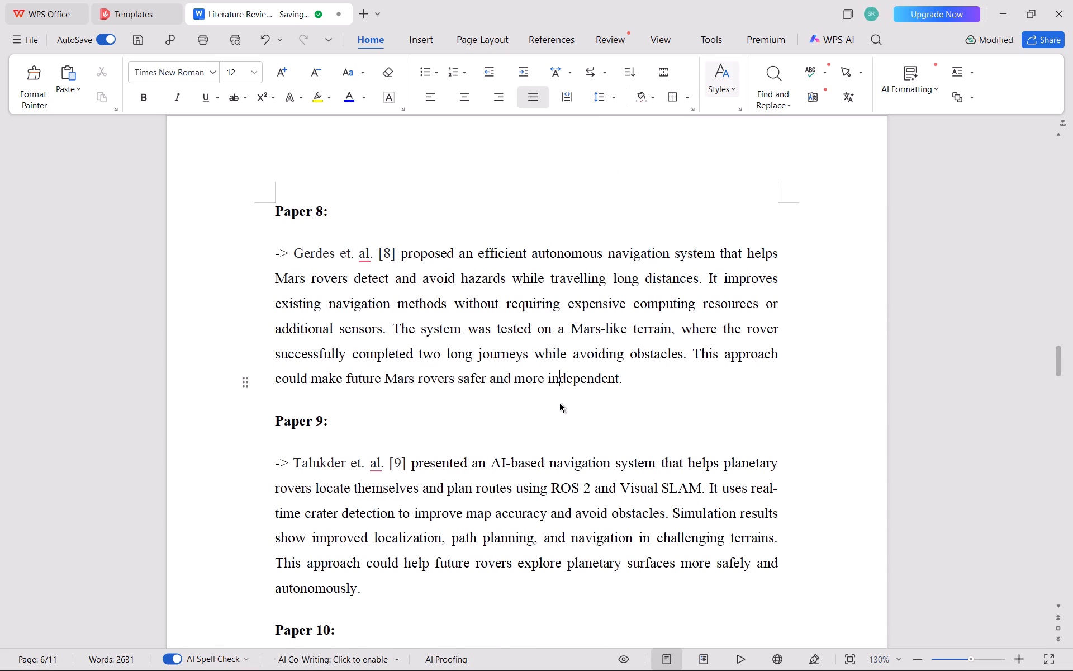
Compare the font and size of the PAPER 5 and Paper 6 headings.
scroll(559, 403, up, 5)
scroll(559, 403, down, 1)
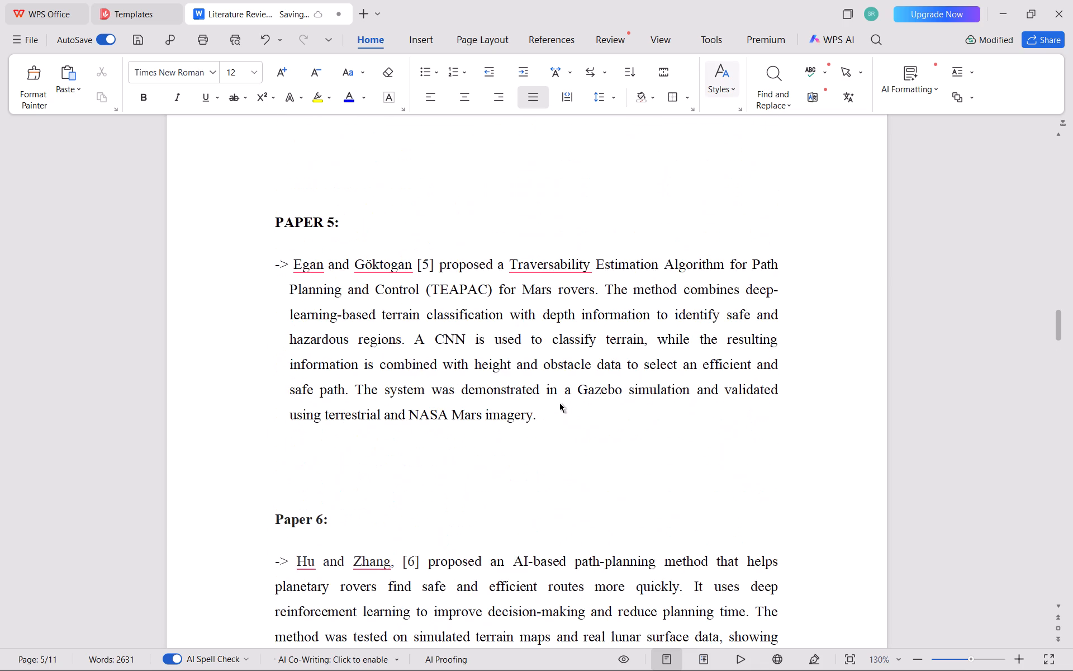
scroll(559, 403, down, 2)
scroll(559, 403, up, 2)
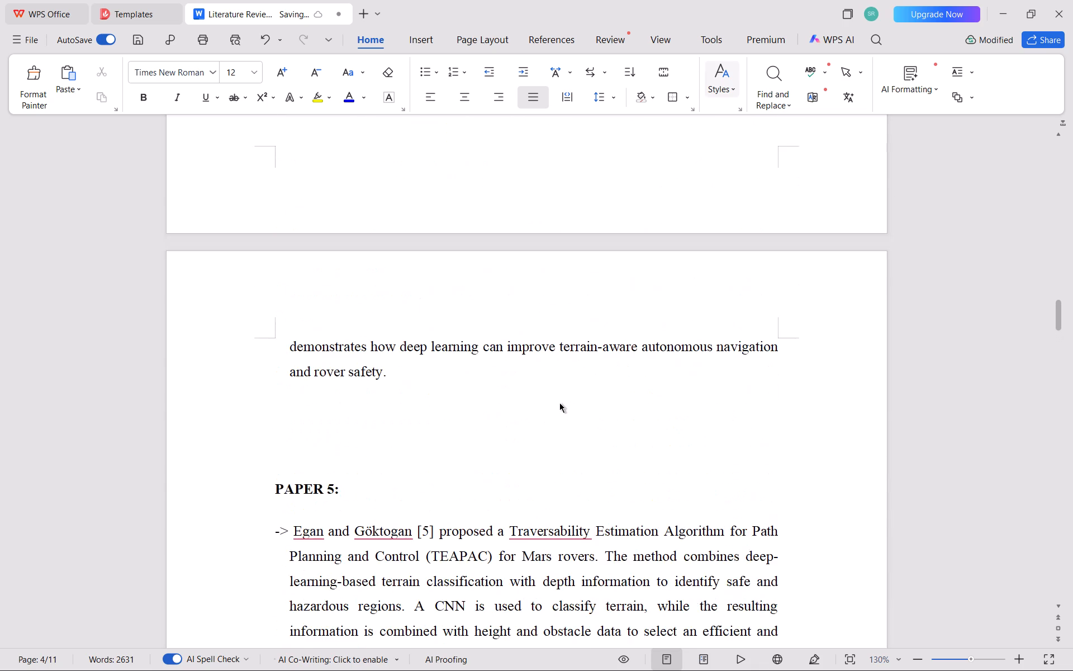
scroll(559, 403, up, 2)
scroll(559, 403, down, 3)
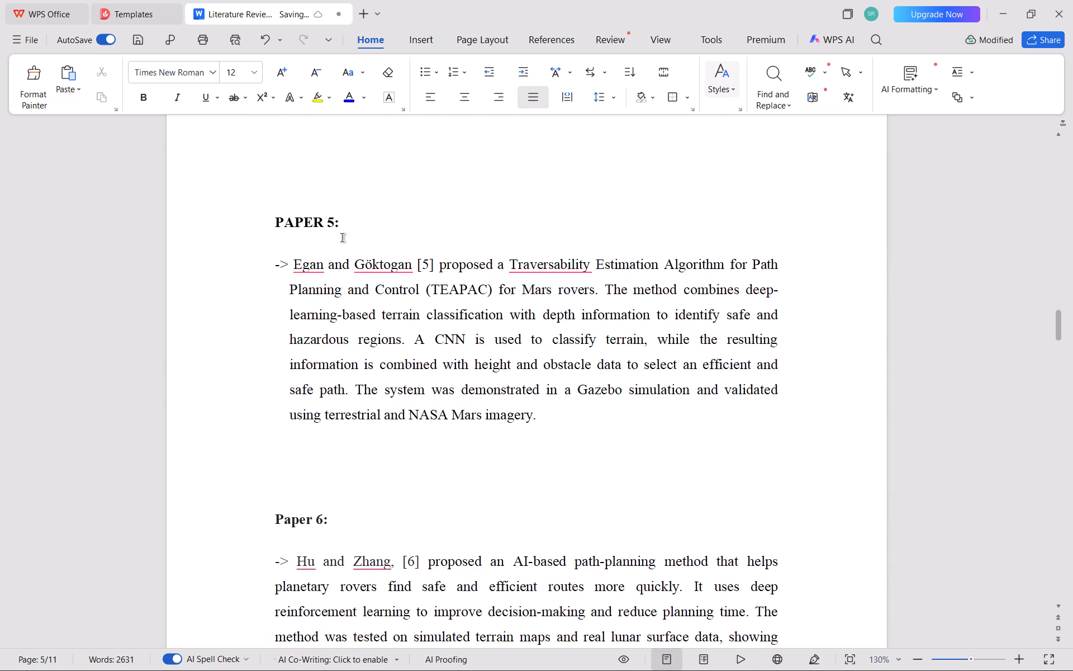
drag(316, 216, 301, 218)
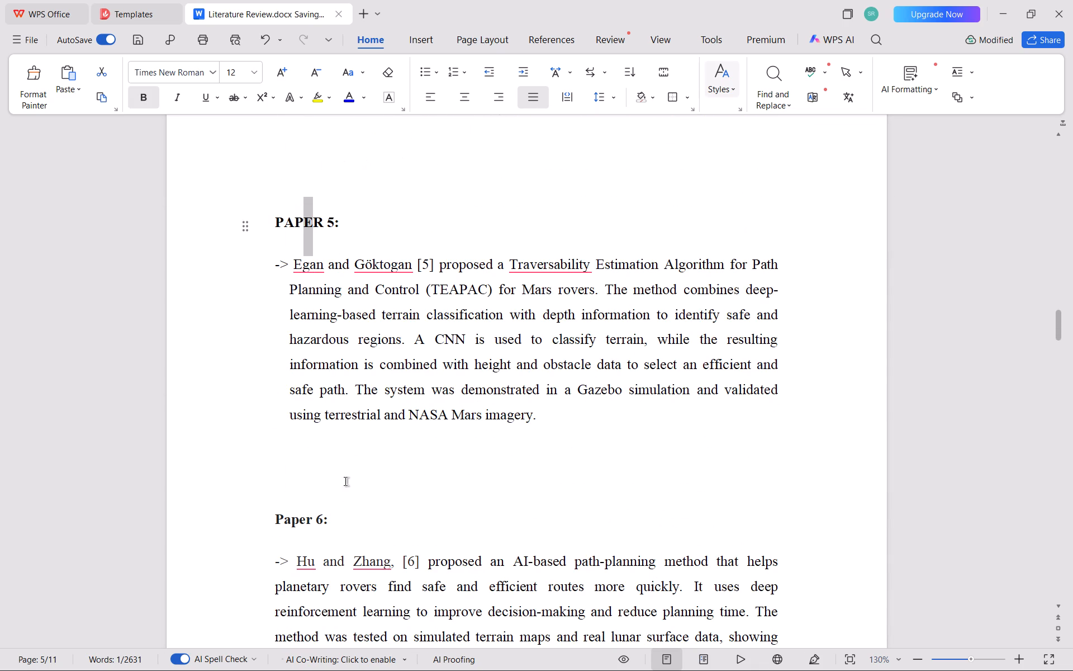
drag(326, 523, 307, 520)
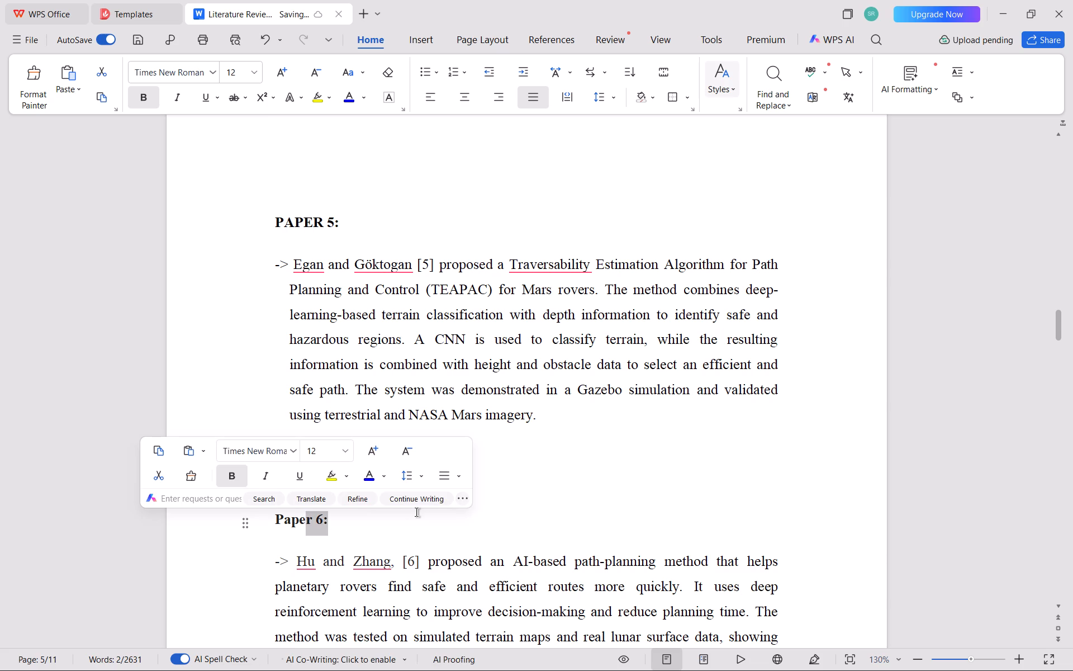
click(423, 513)
Remove the underline from the whole PAPER 1 heading, including its colon.
scroll(423, 513, up, 3)
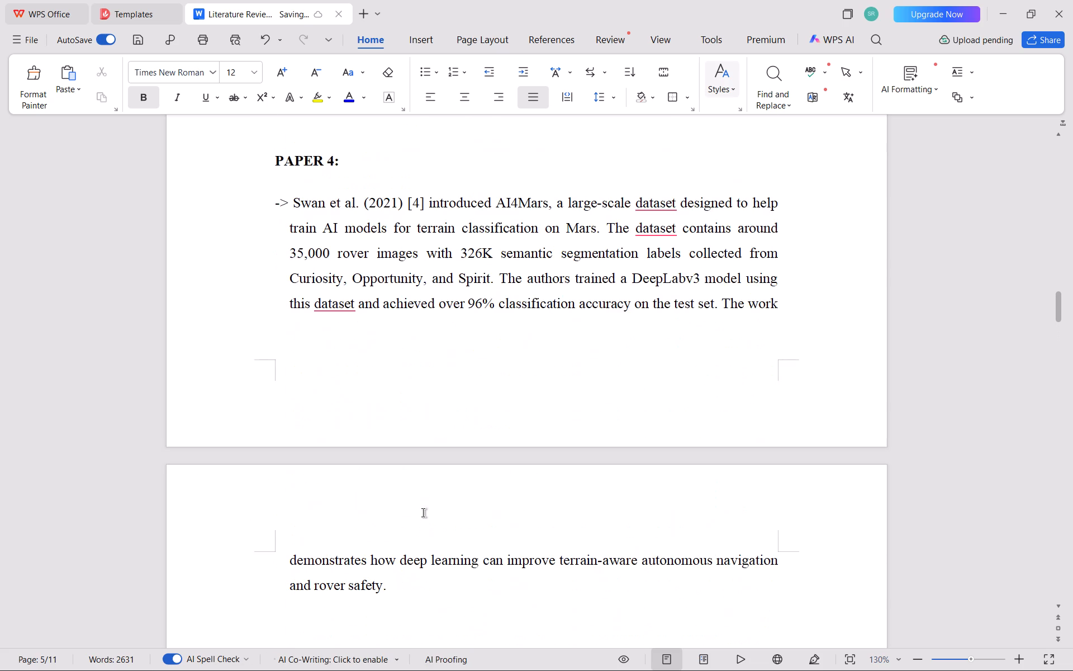
scroll(423, 513, up, 4)
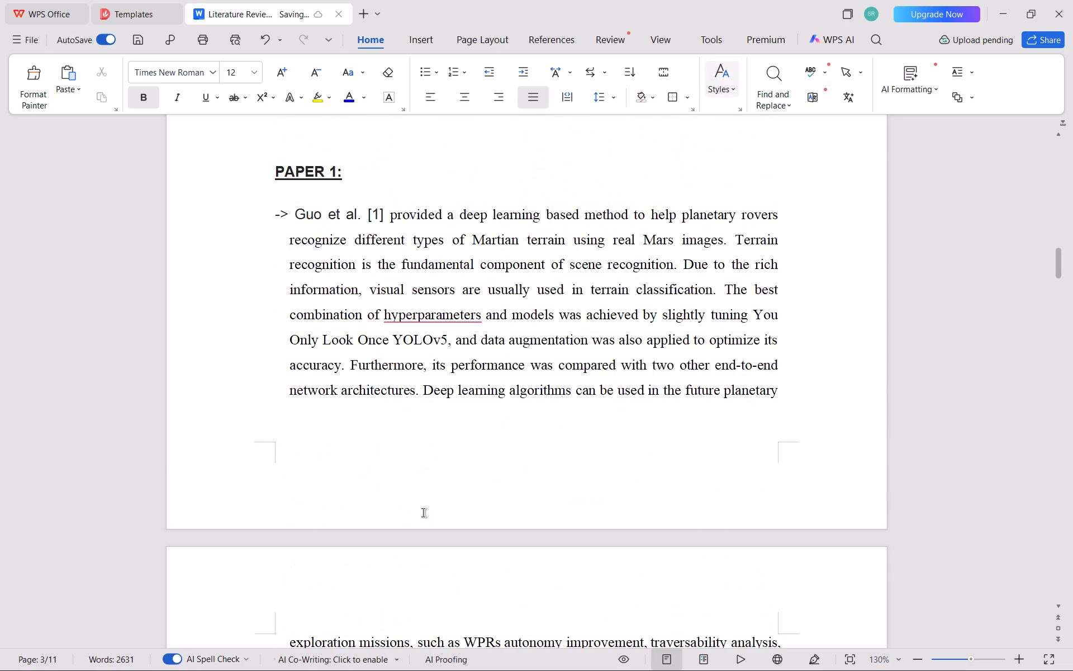
scroll(423, 513, up, 4)
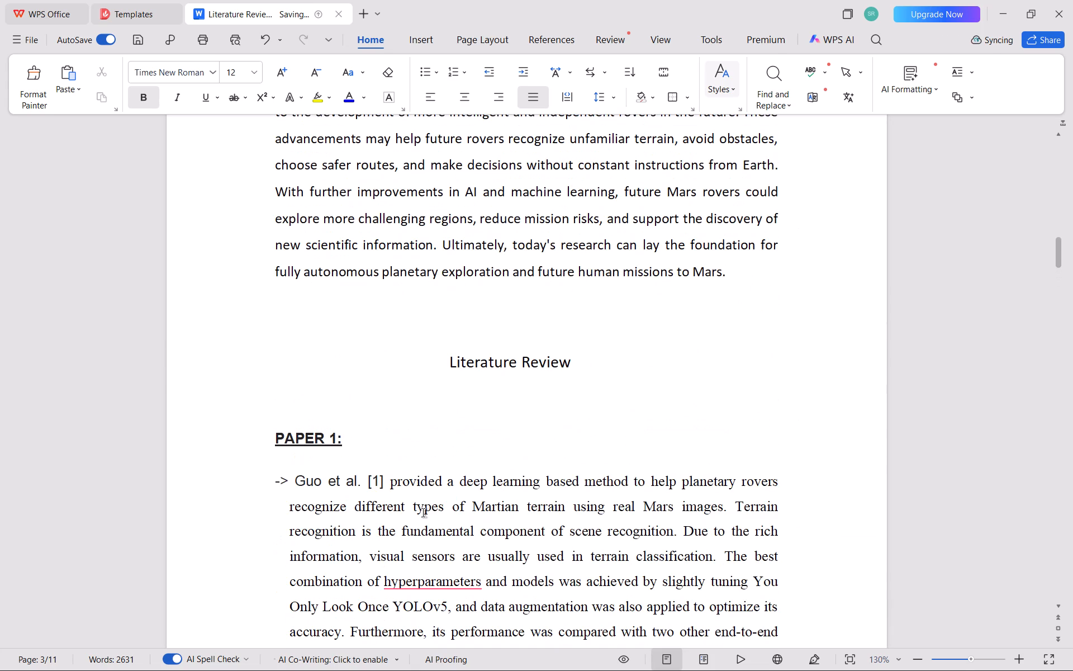
drag(338, 443, 330, 443)
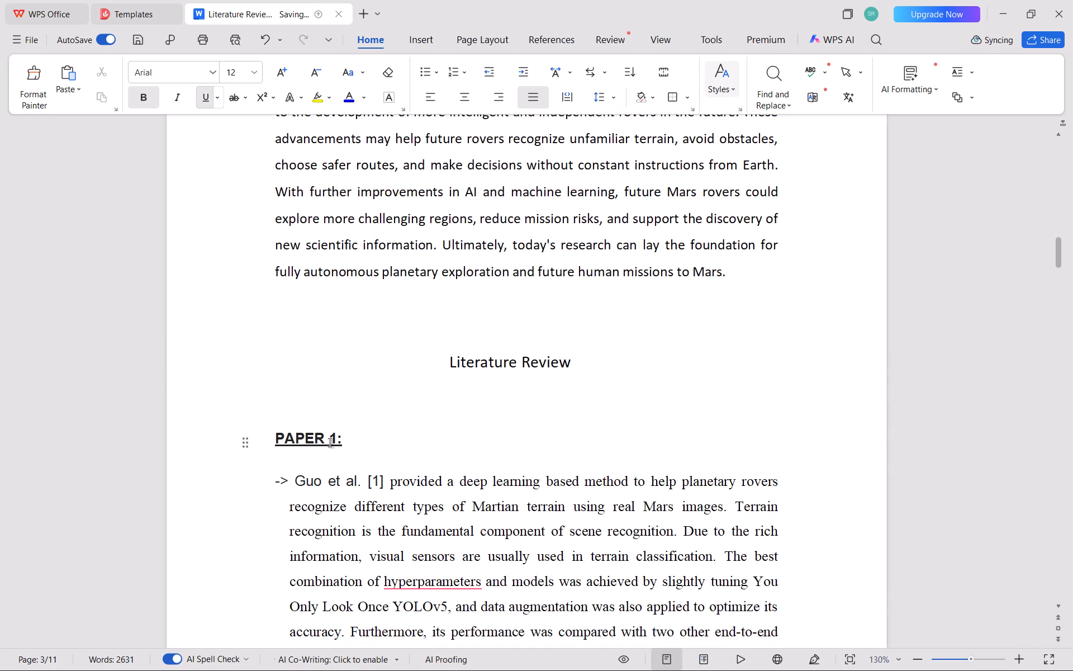
drag(330, 443, 272, 443)
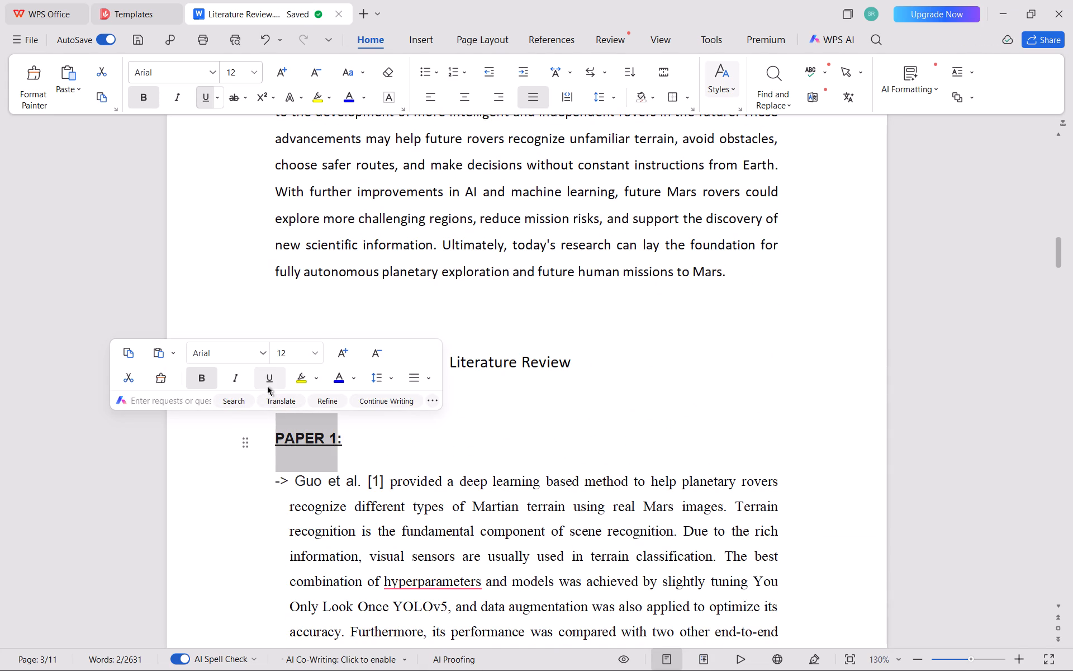
click(267, 381)
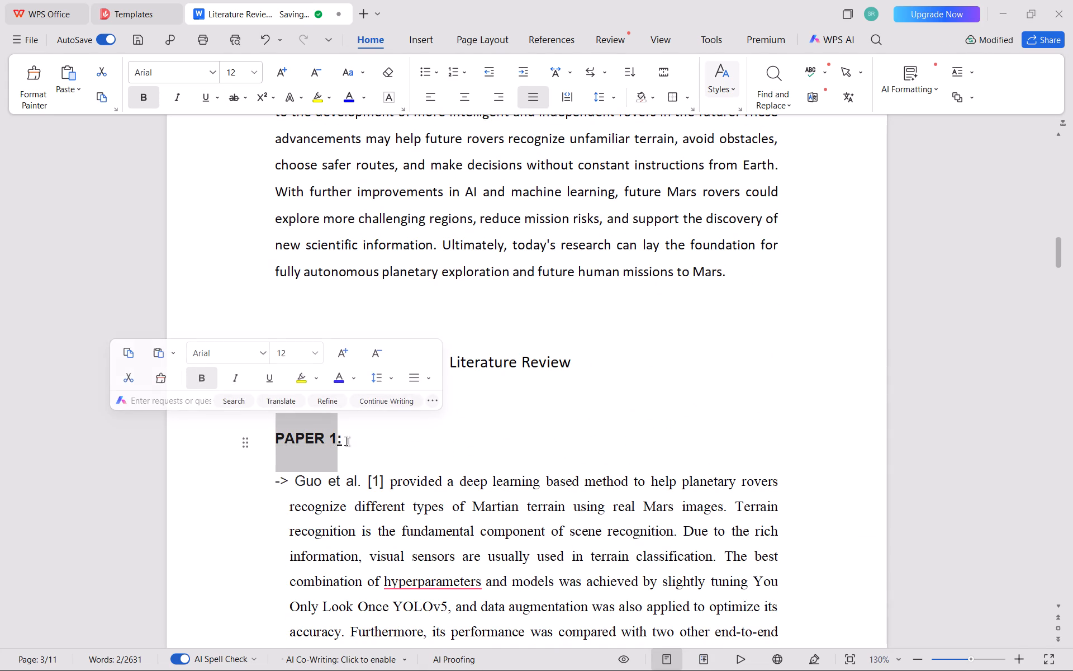
click(346, 446)
drag(346, 446, 338, 446)
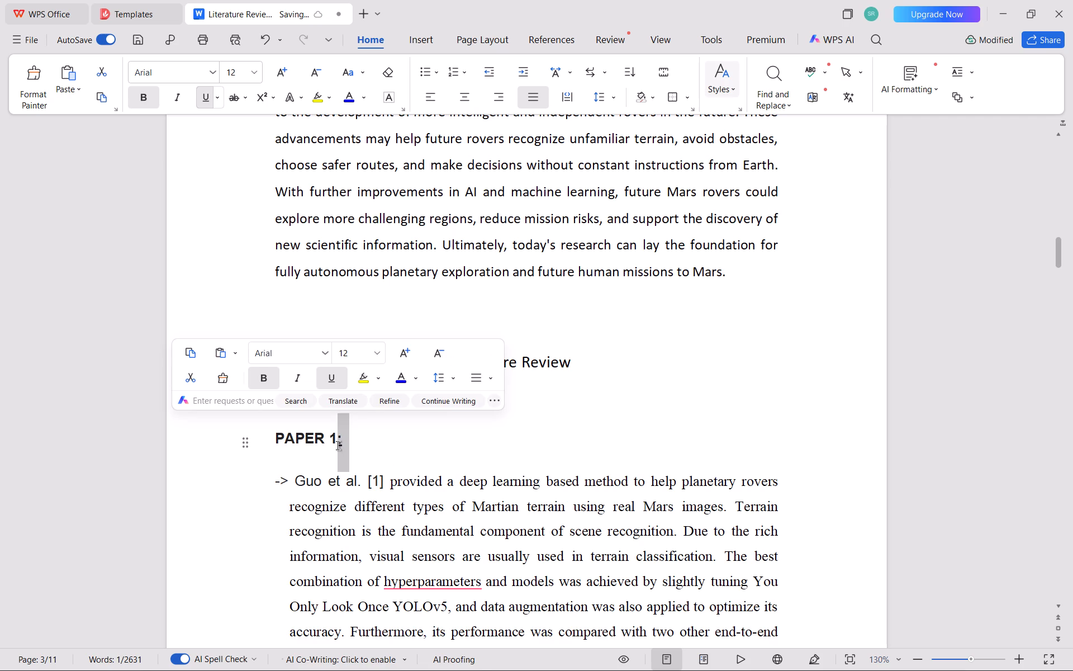
click(331, 378)
click(425, 455)
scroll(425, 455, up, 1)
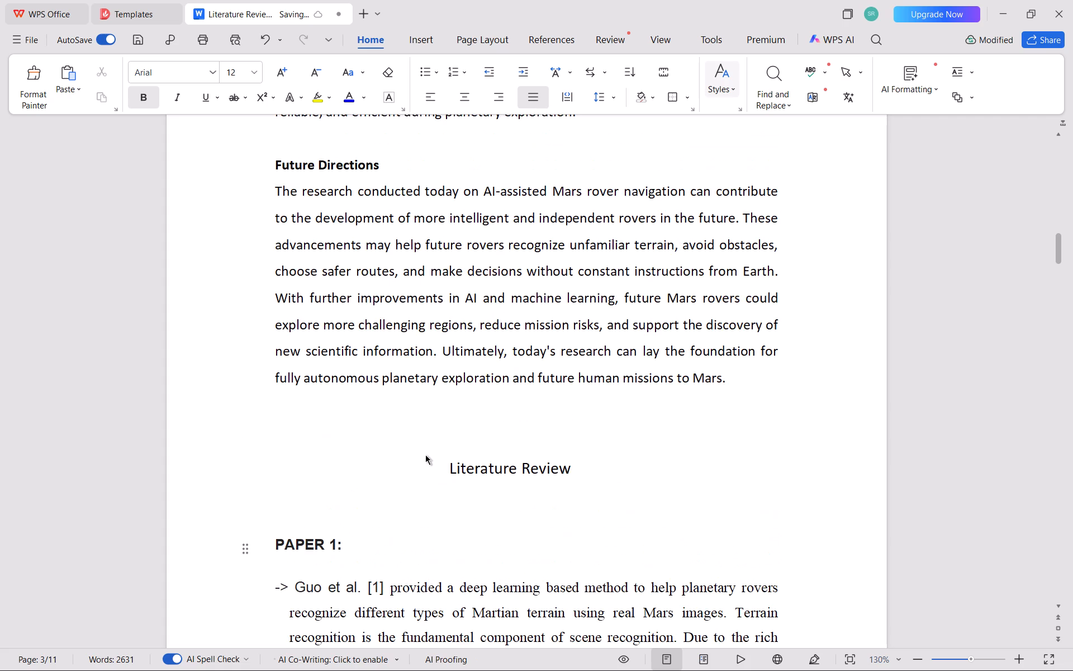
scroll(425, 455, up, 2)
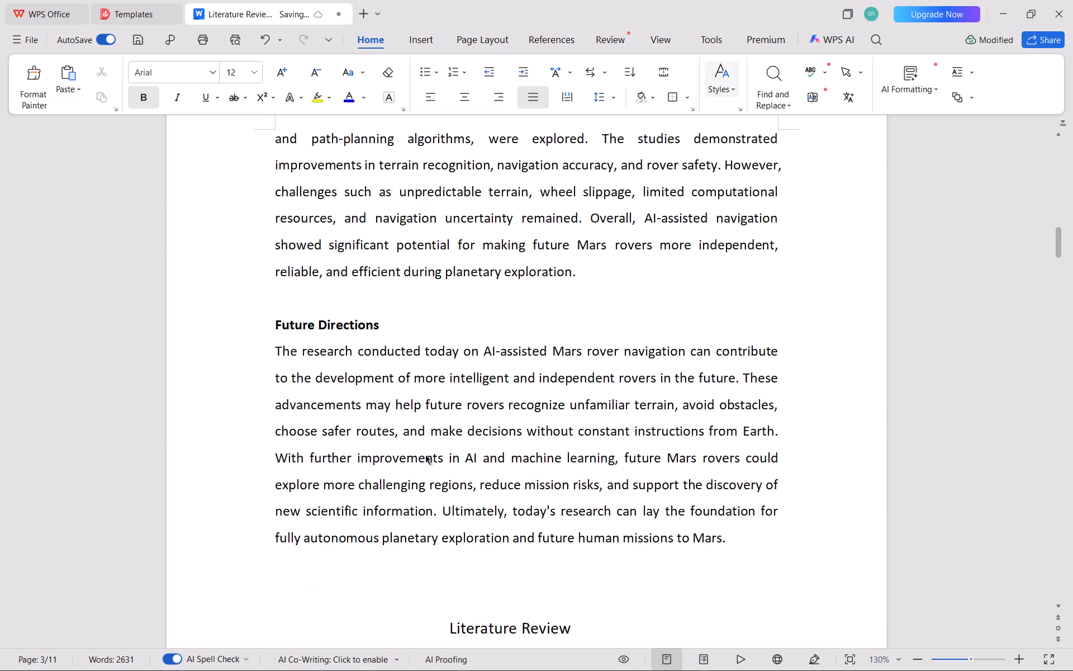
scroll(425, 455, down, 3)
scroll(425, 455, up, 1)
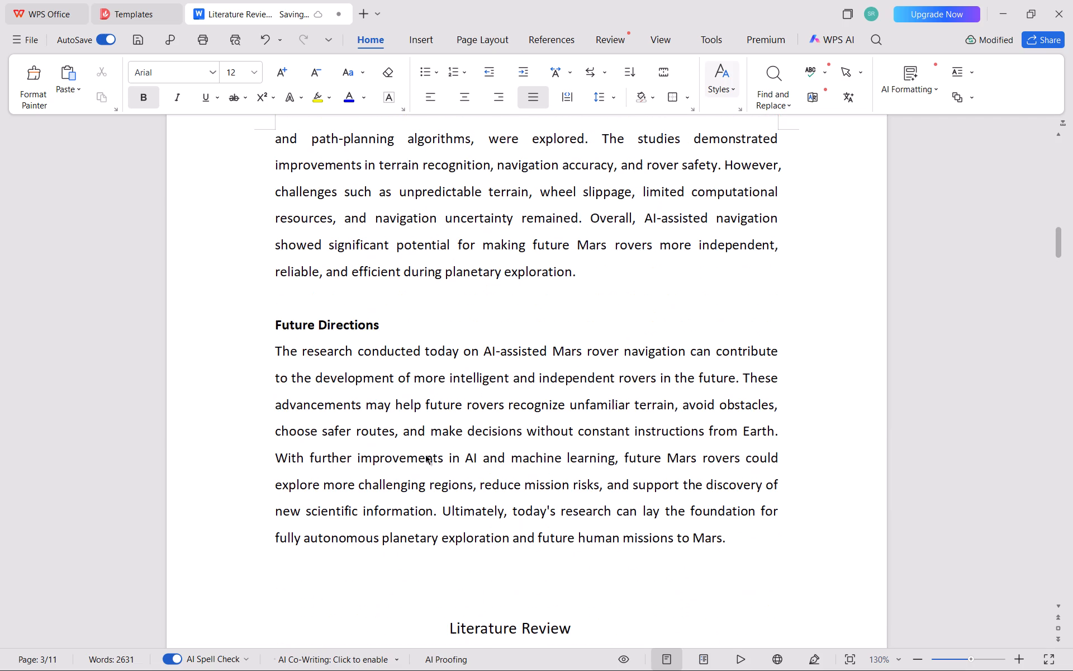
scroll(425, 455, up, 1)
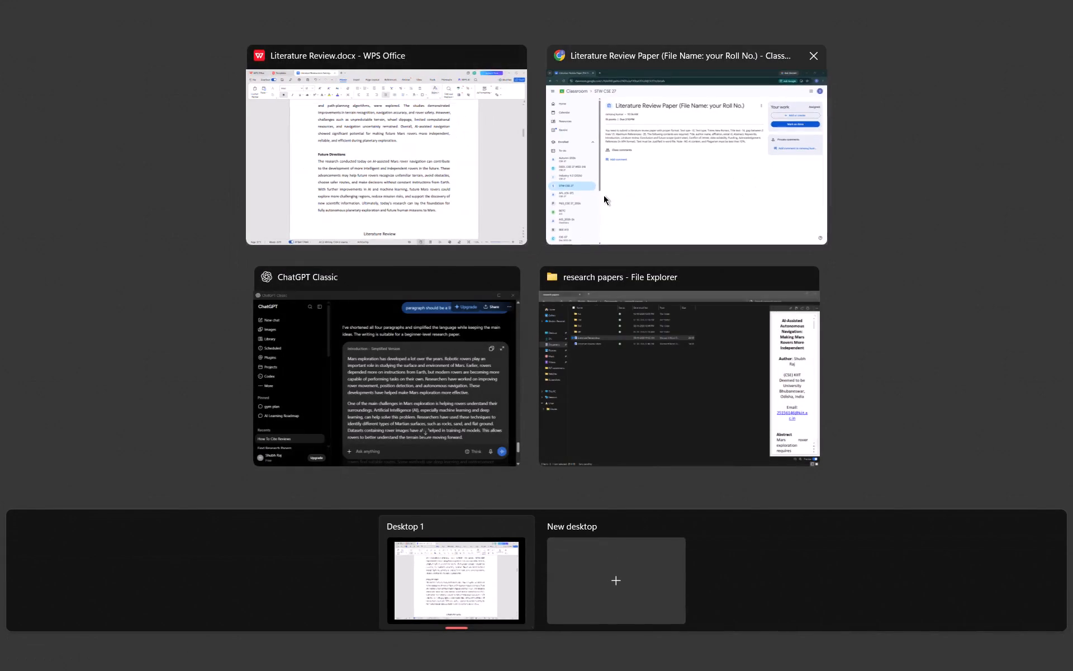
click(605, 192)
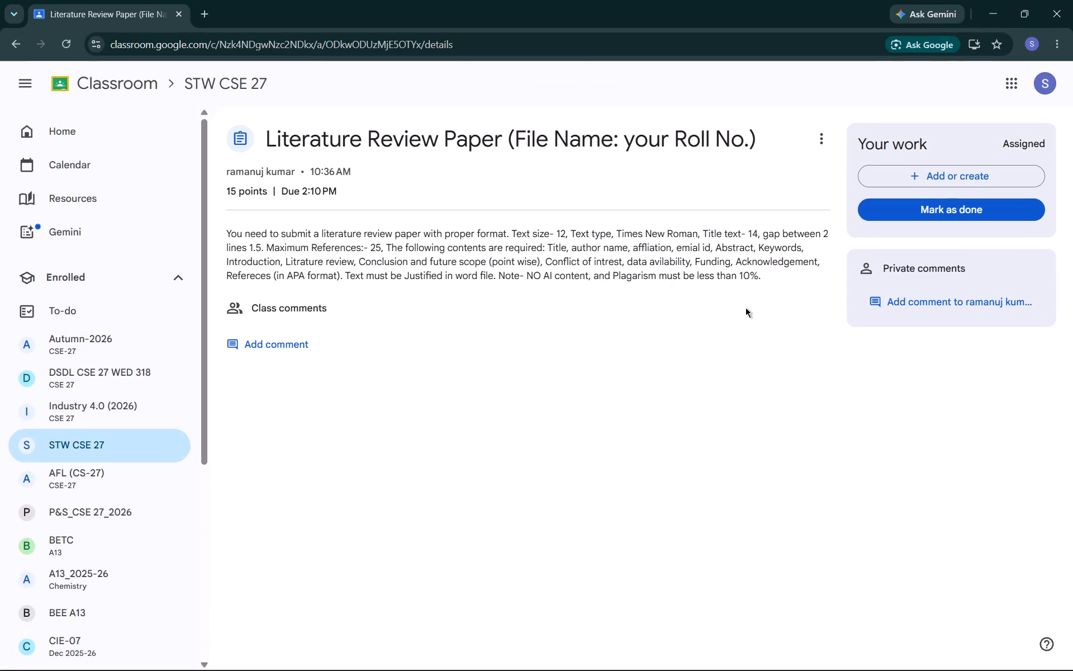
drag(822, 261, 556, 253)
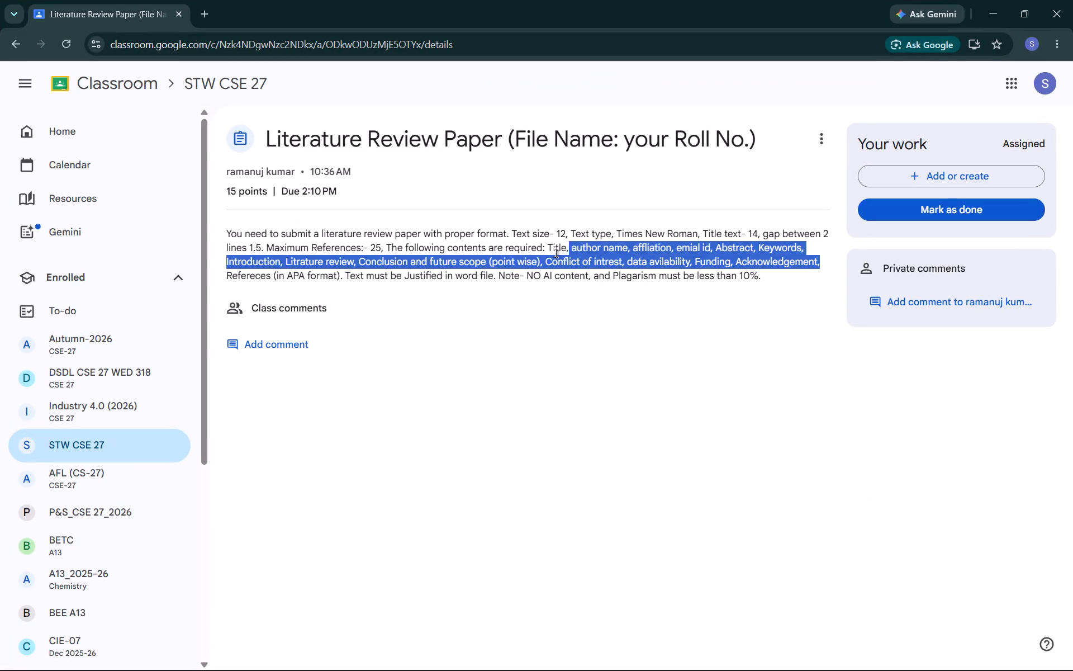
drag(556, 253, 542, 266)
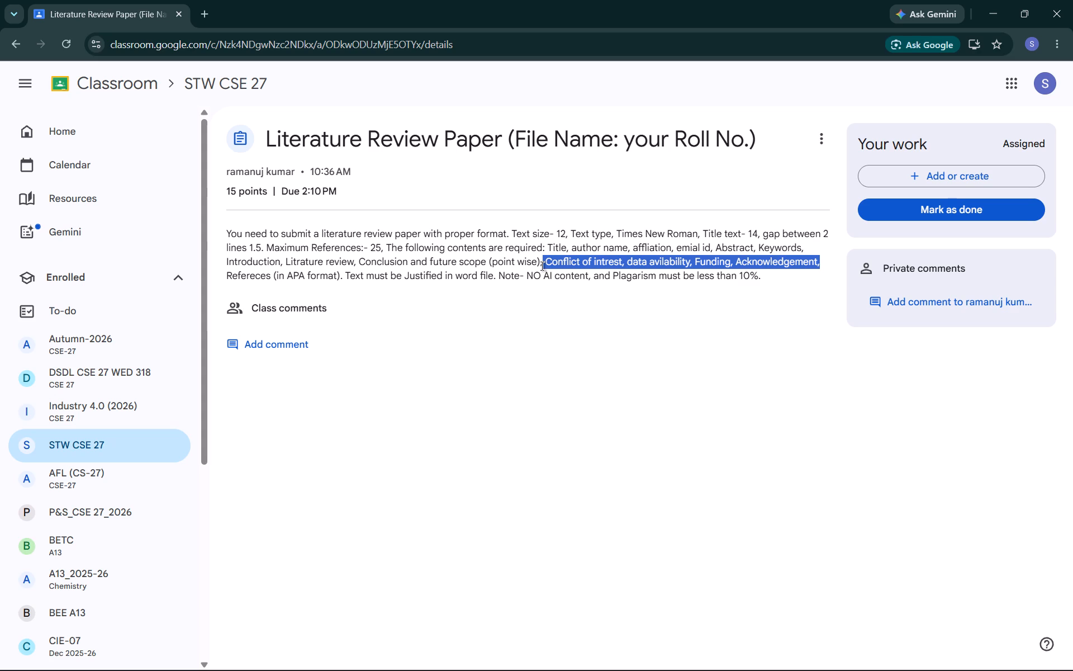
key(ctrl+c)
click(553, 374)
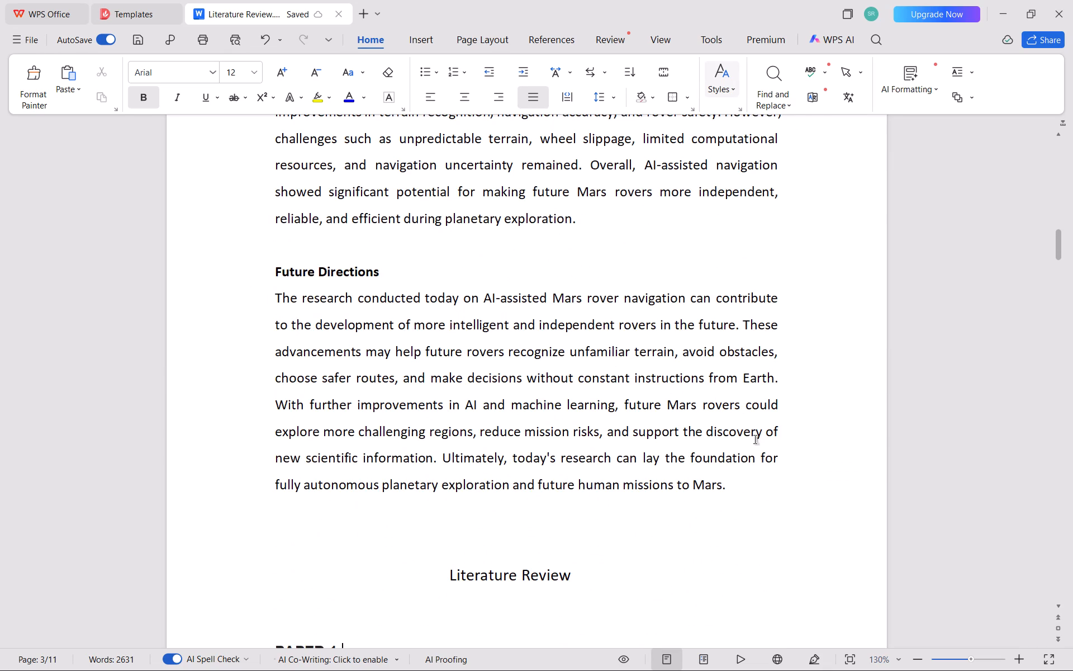
drag(733, 485, 255, 174)
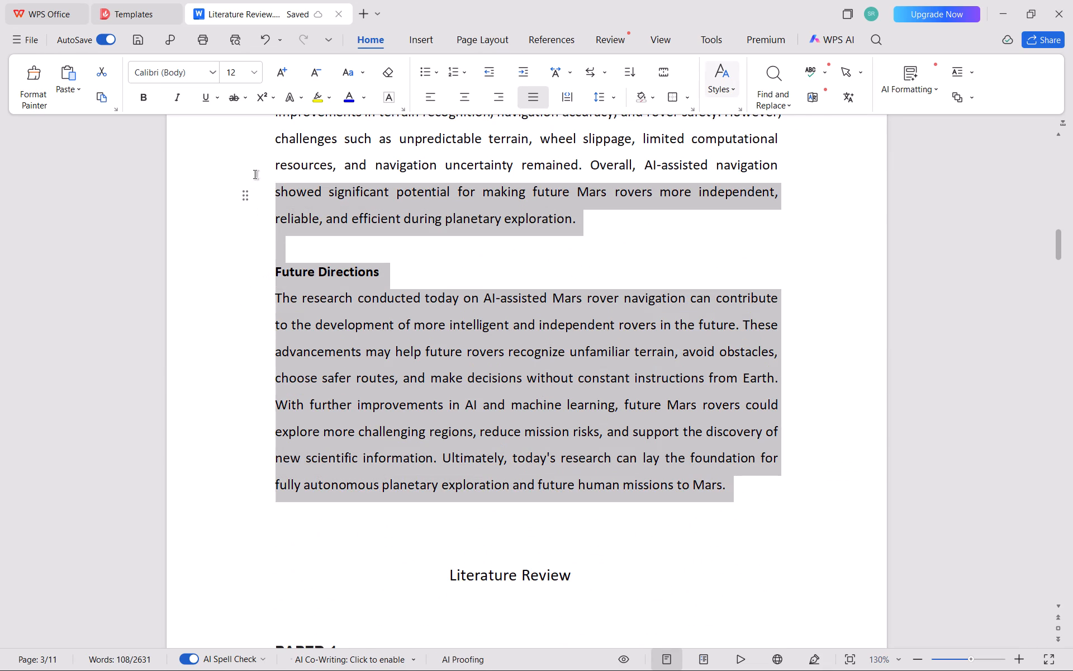
drag(255, 174, 263, 114)
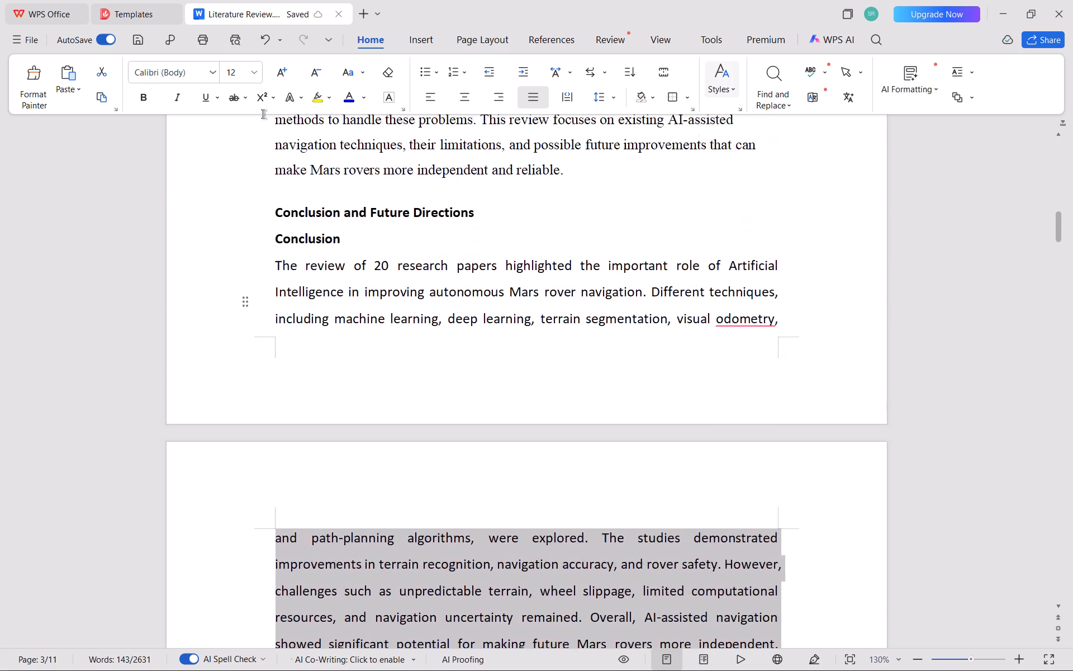
drag(263, 114, 269, 304)
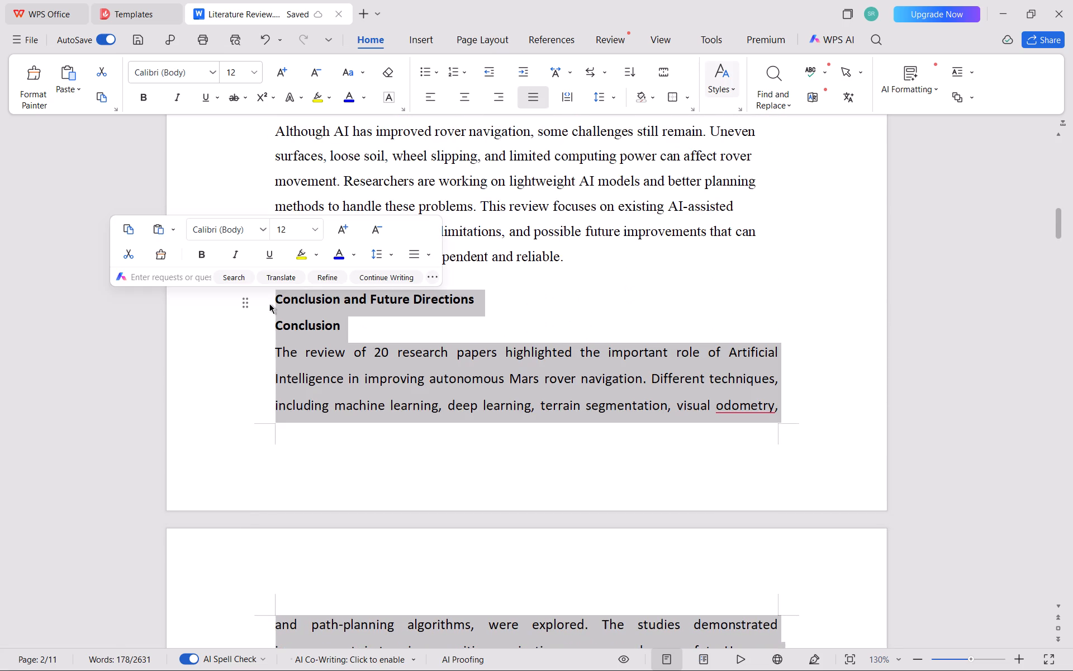
key(ctrl+v)
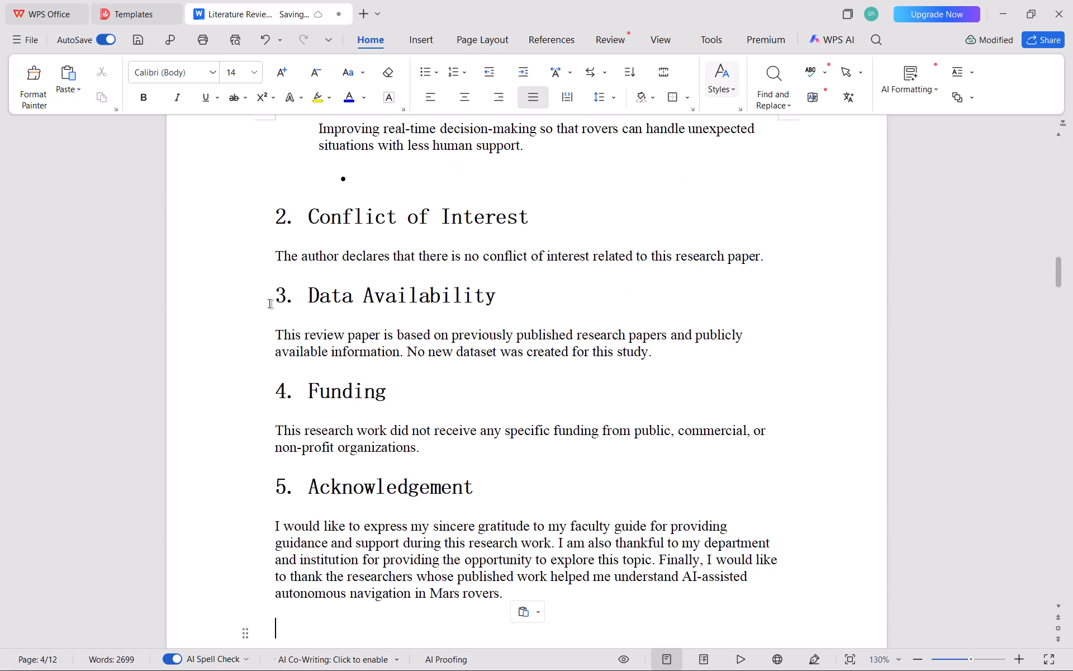
Set the pasted text from "1. Conclusion and Future Scope" through the Acknowledgement paragraph to 1.5 line spacing and justified alignment.
scroll(422, 437, down, 2)
scroll(422, 437, up, 1)
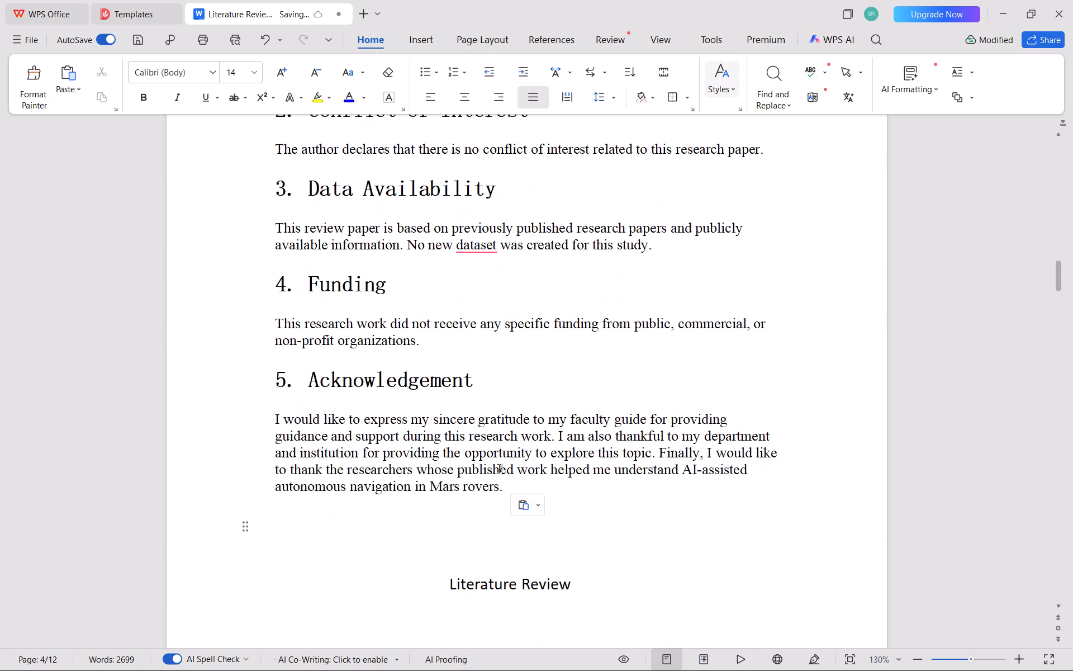
drag(504, 491, 276, 124)
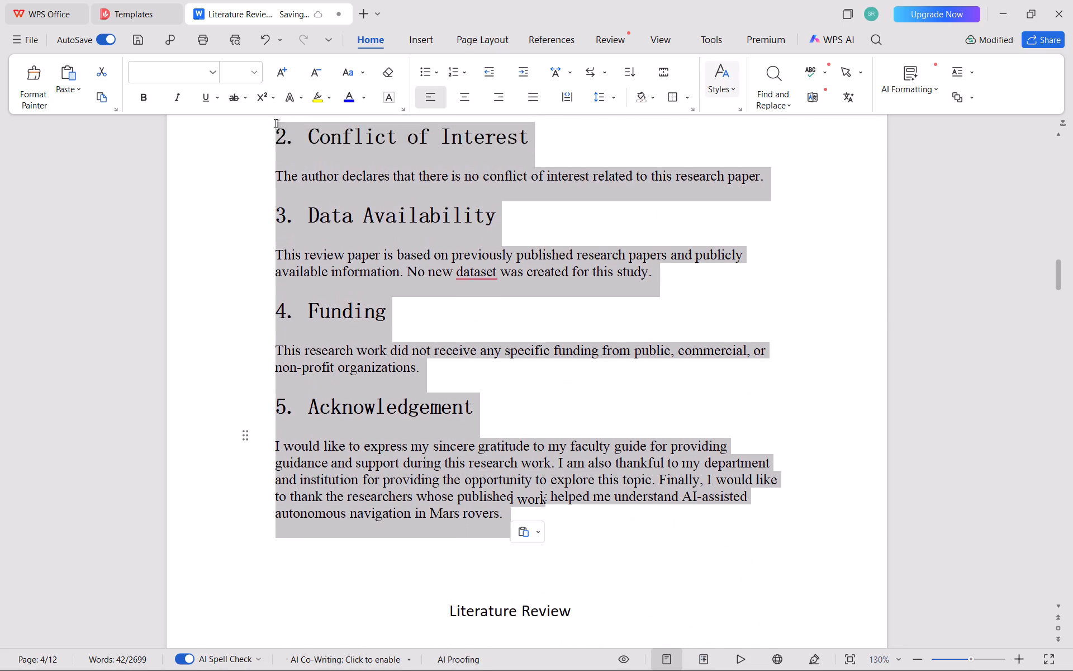
drag(276, 124, 244, 146)
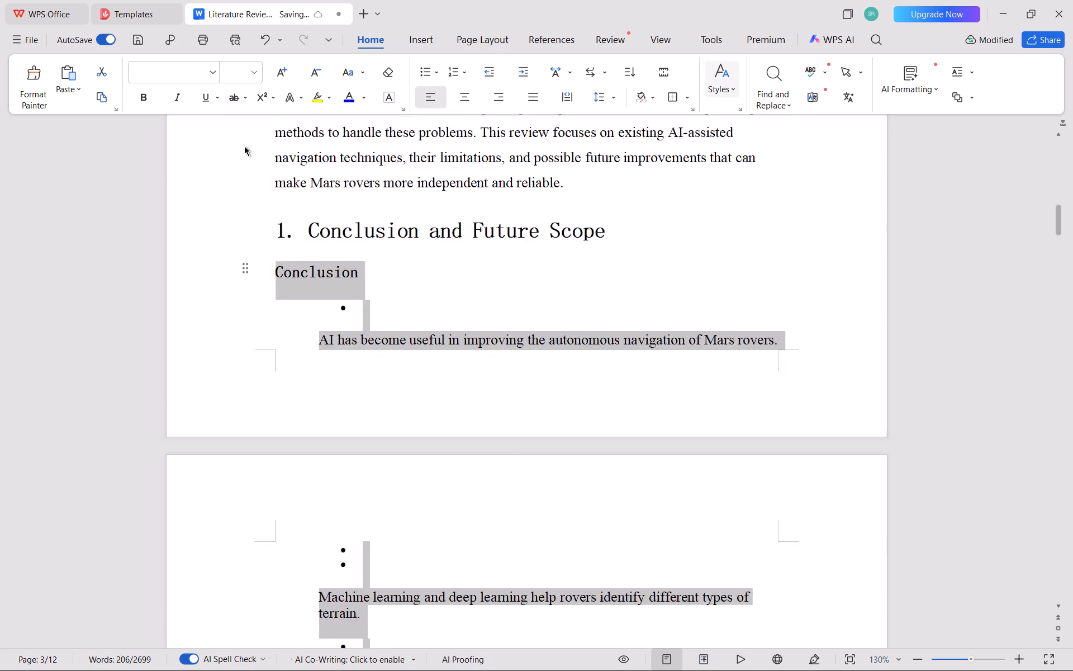
drag(244, 146, 261, 532)
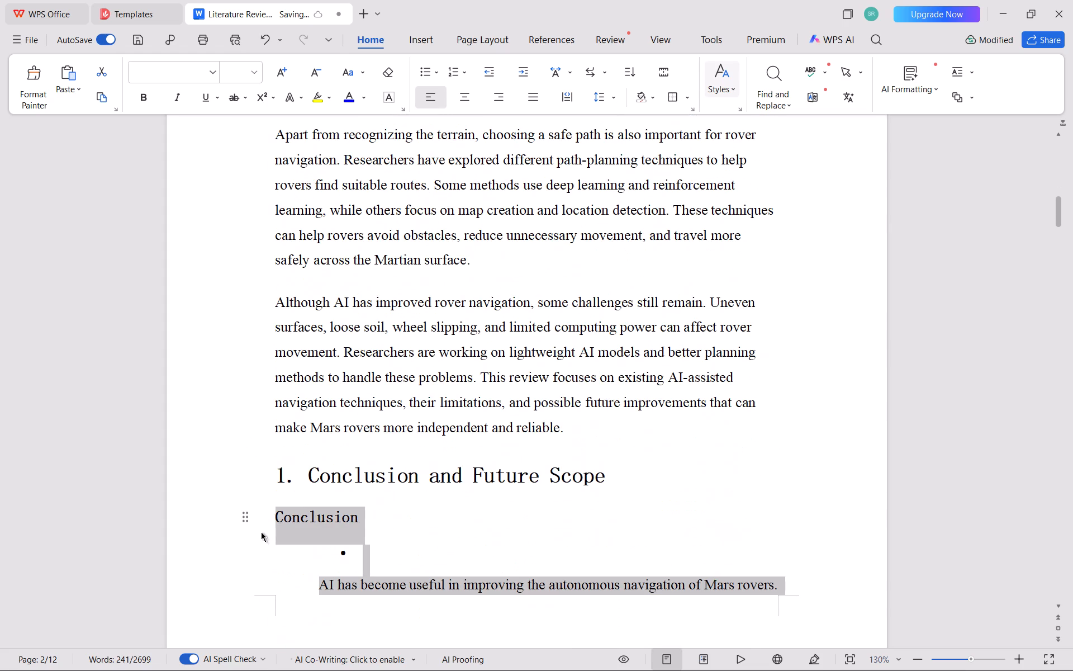
drag(261, 532, 262, 487)
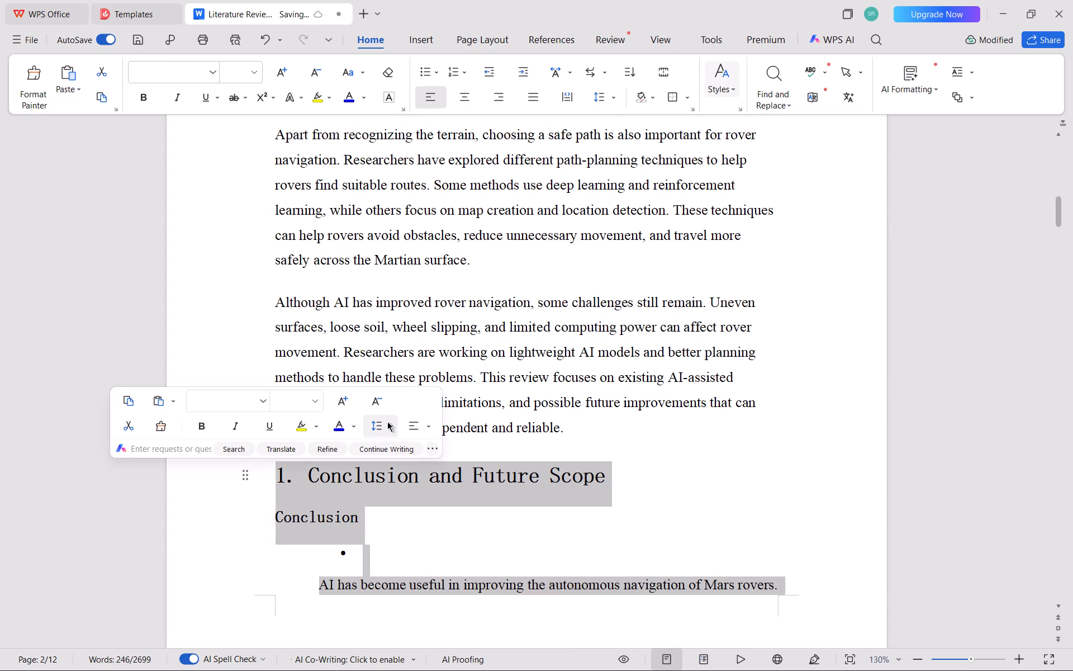
click(383, 424)
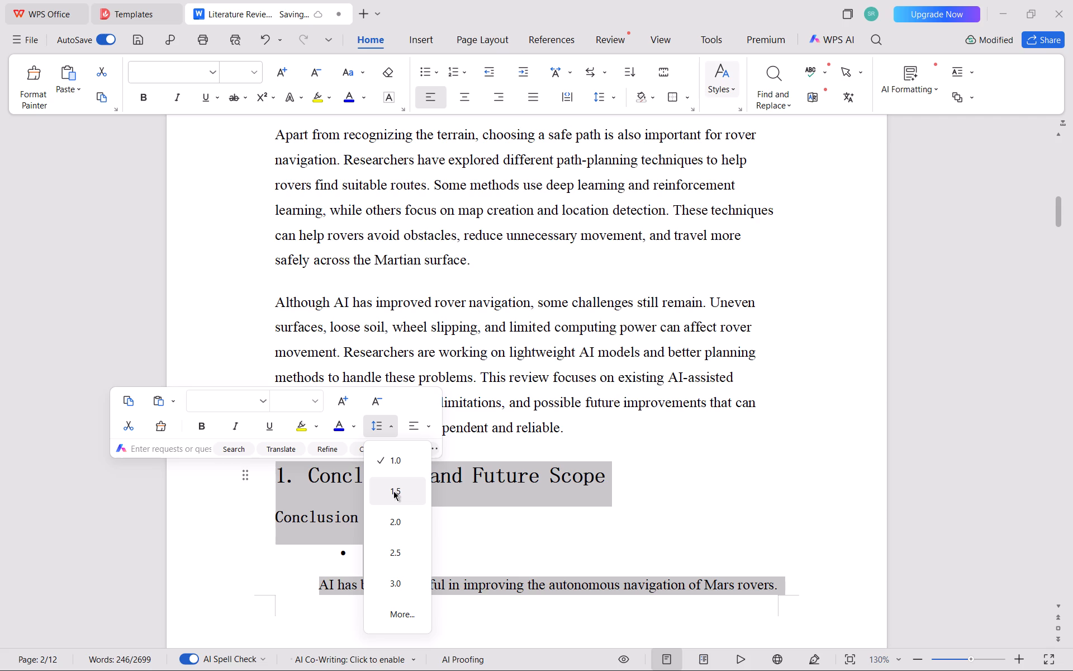
click(393, 491)
click(415, 431)
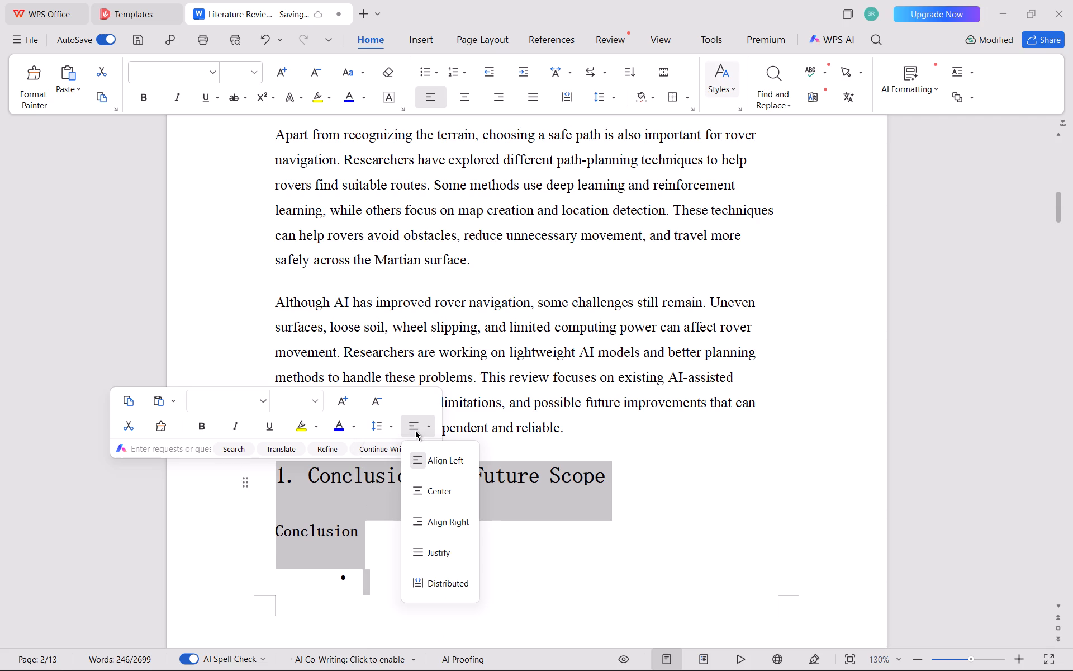
click(420, 553)
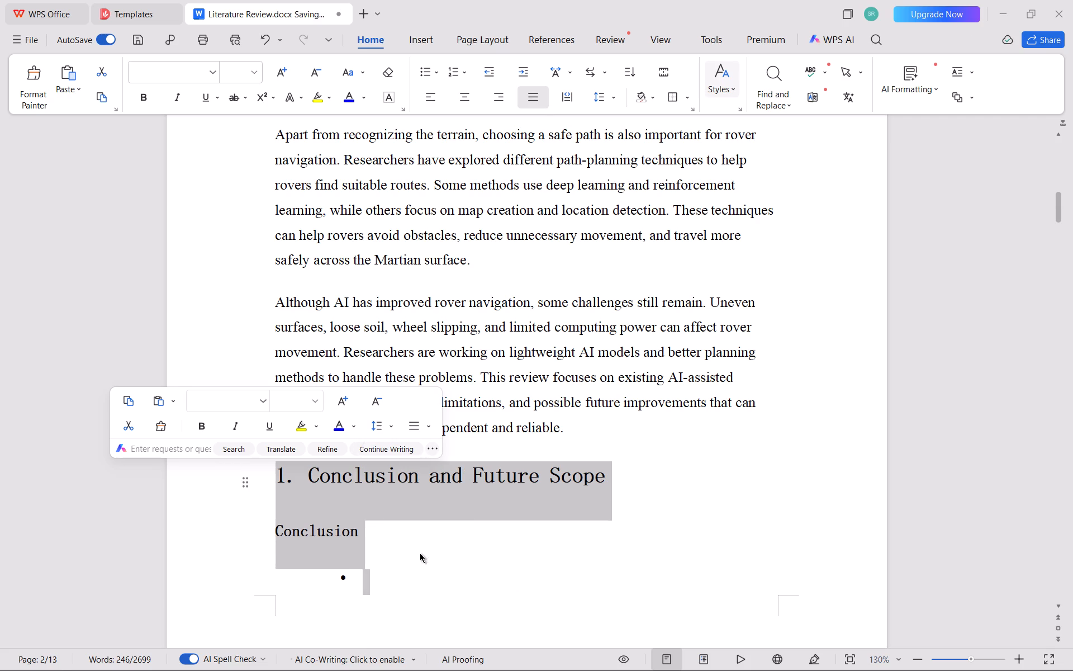
Set the selected pasted sections to 12 pt Times New Roman.
click(296, 395)
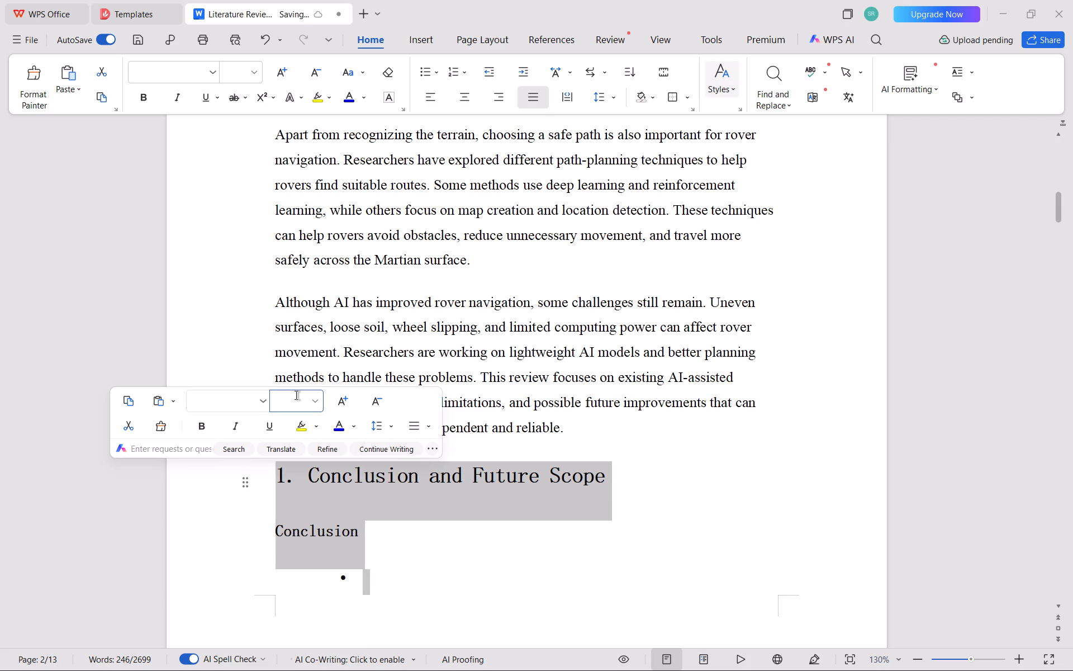
text(12)
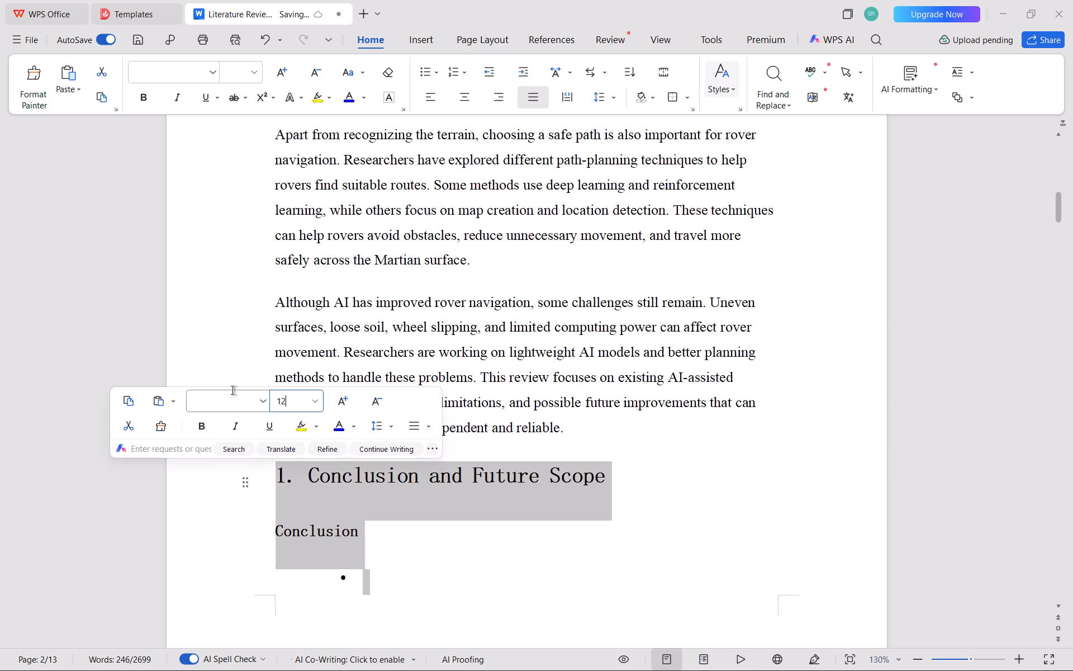
key(Return)
click(225, 402)
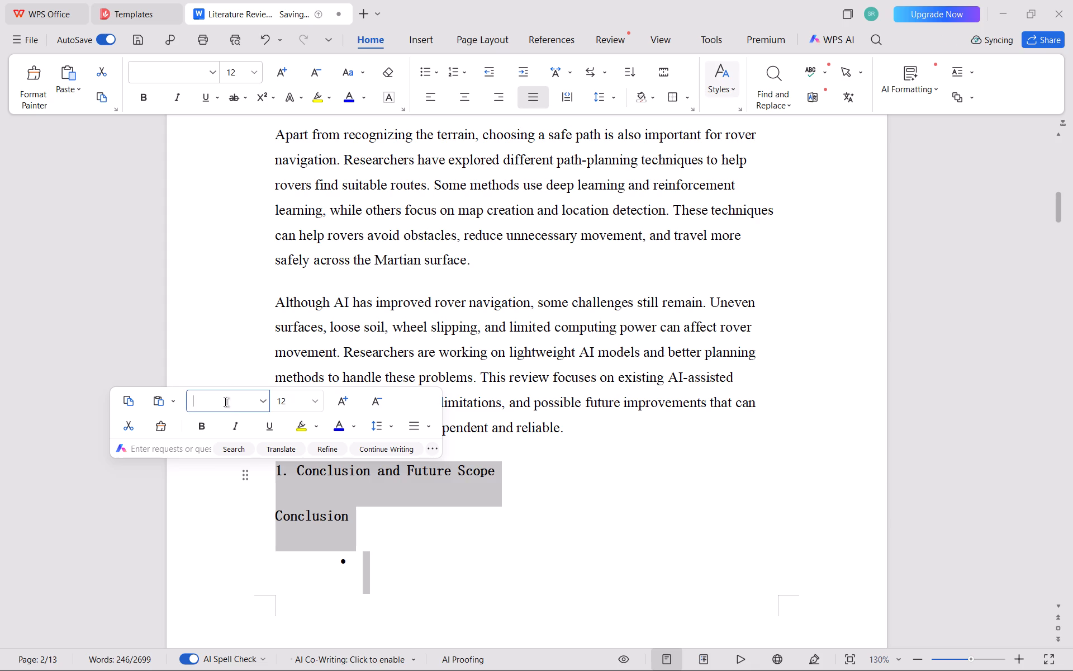
text(time)
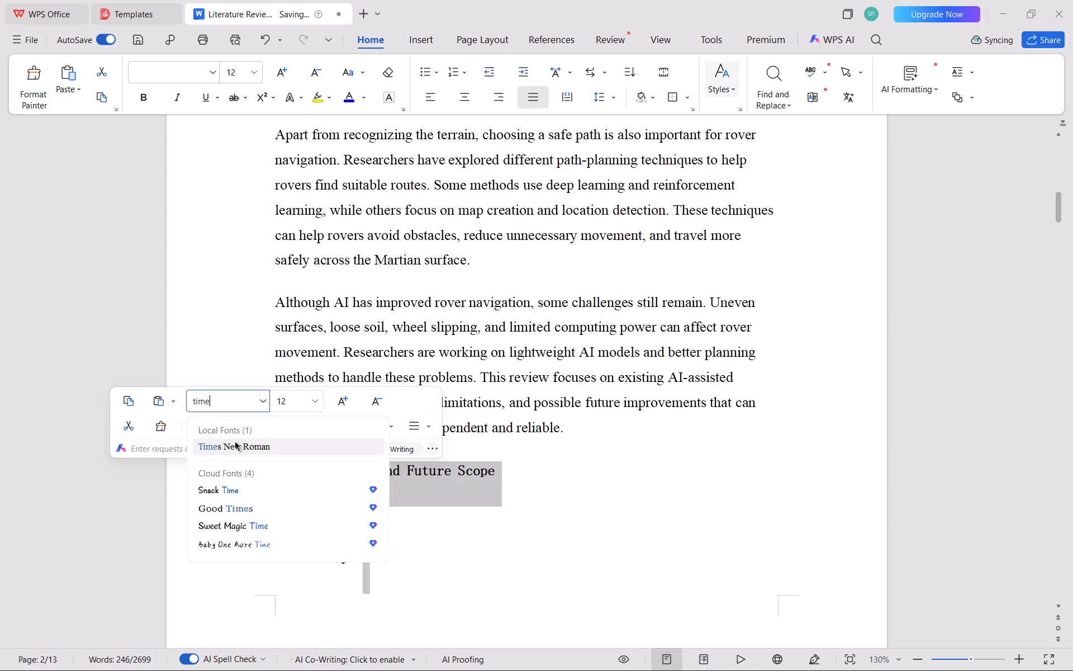
click(235, 441)
key(Return)
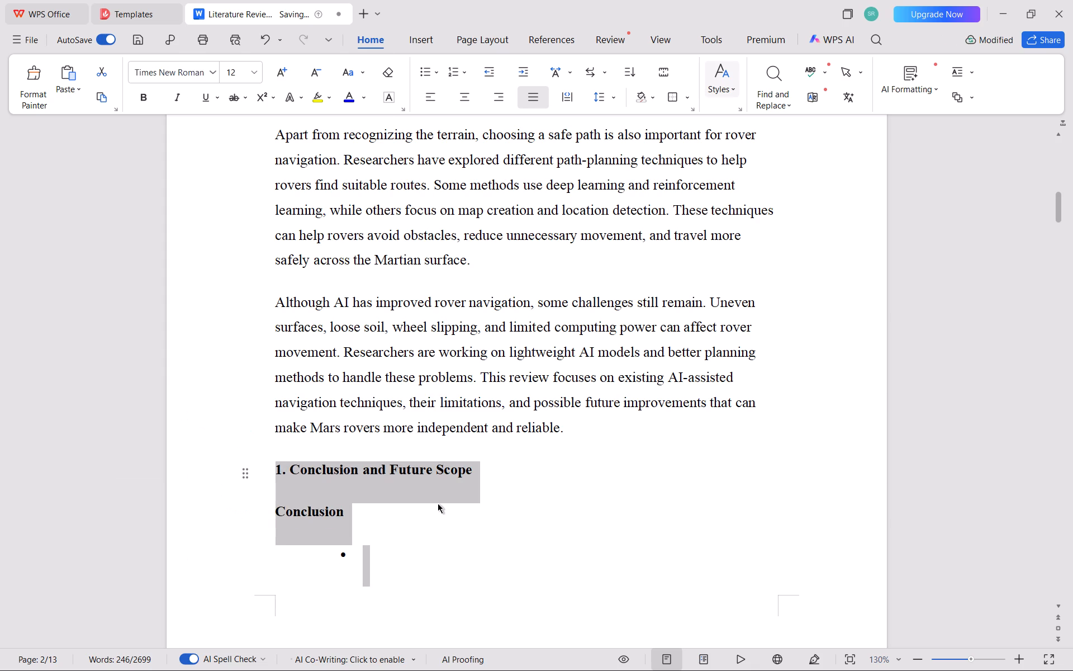
click(440, 504)
Remove the "1." numbering from the "Conclusion and Future Scope" heading.
scroll(440, 504, down, 1)
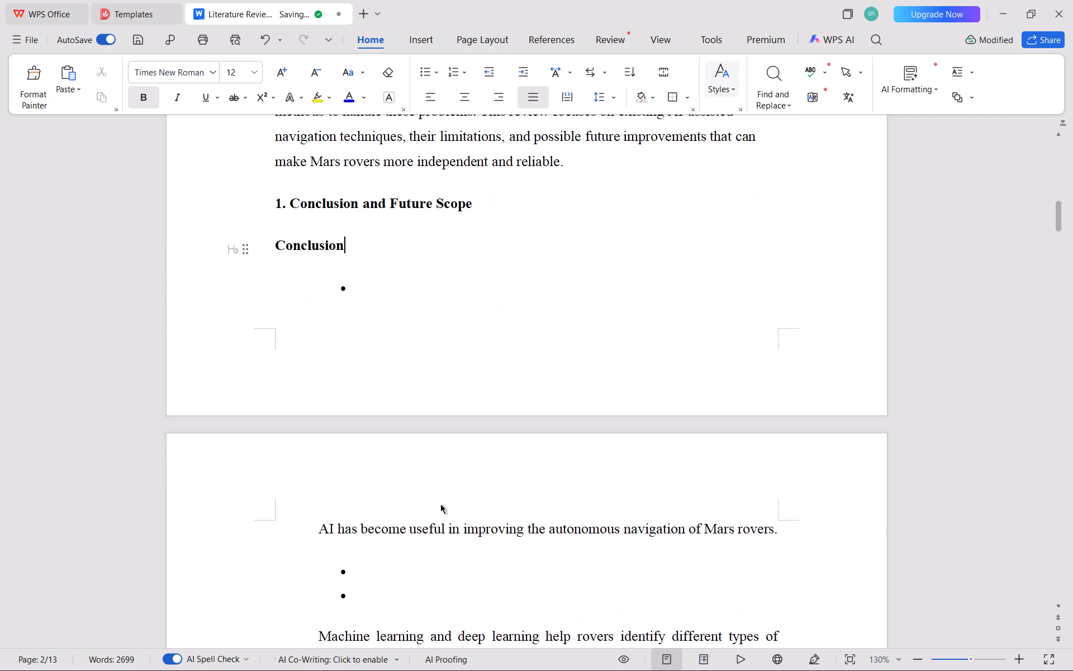
scroll(440, 504, down, 1)
click(292, 199)
key(BackSpace)
key(BackSpace)
key(BackSpace)
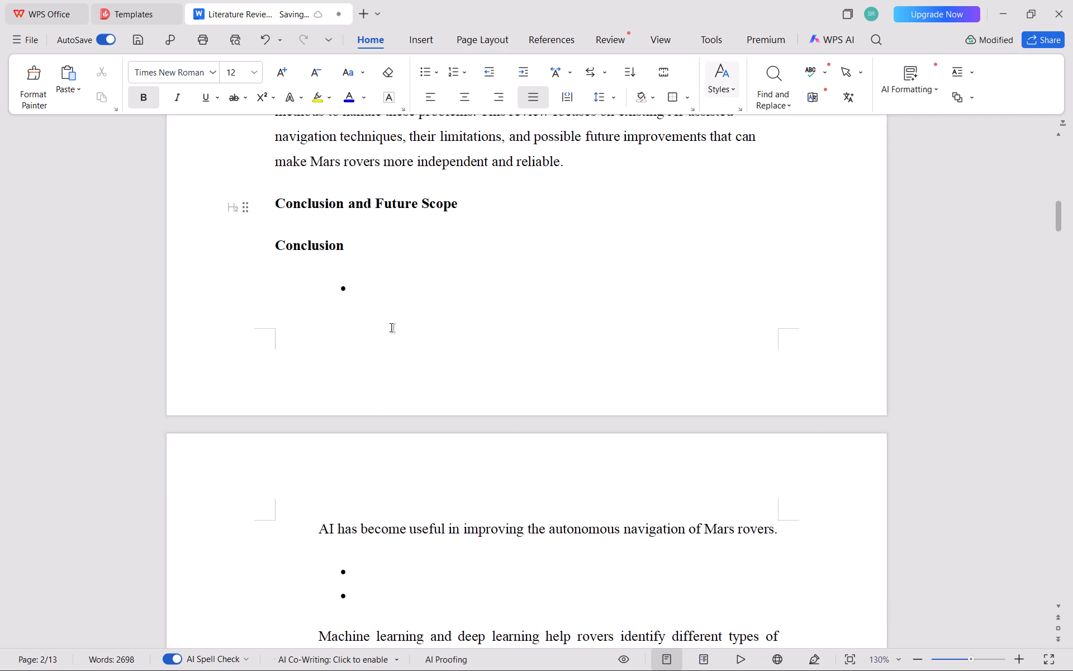
Check the bullet layout and headings of the pasted sections from Conclusion through Future Scope to the declarations.
scroll(391, 328, down, 4)
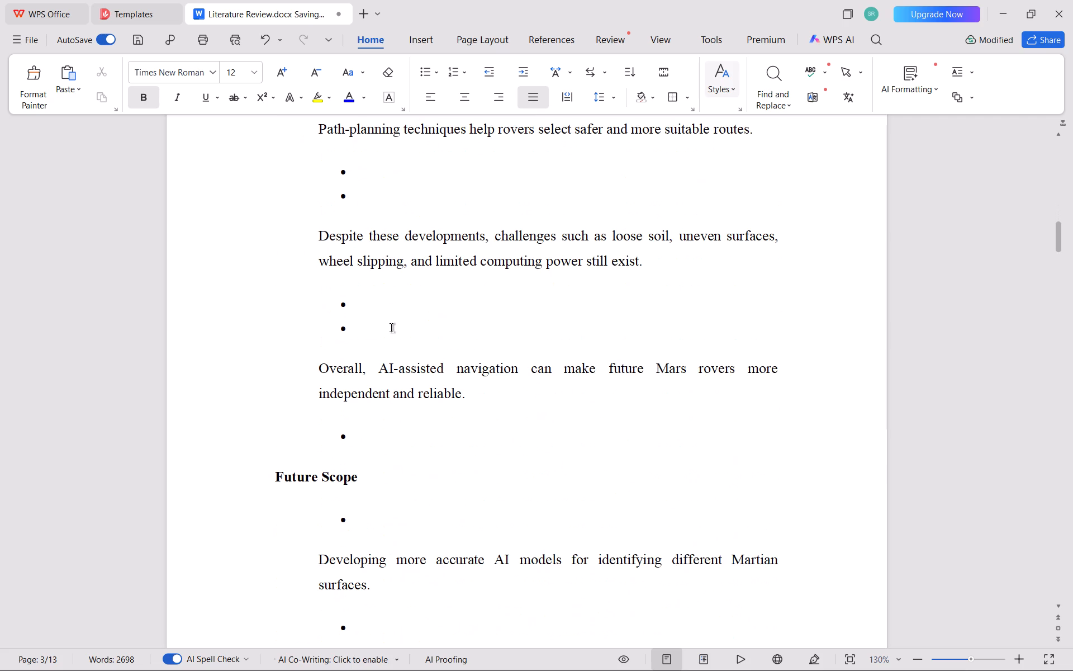
scroll(391, 328, down, 5)
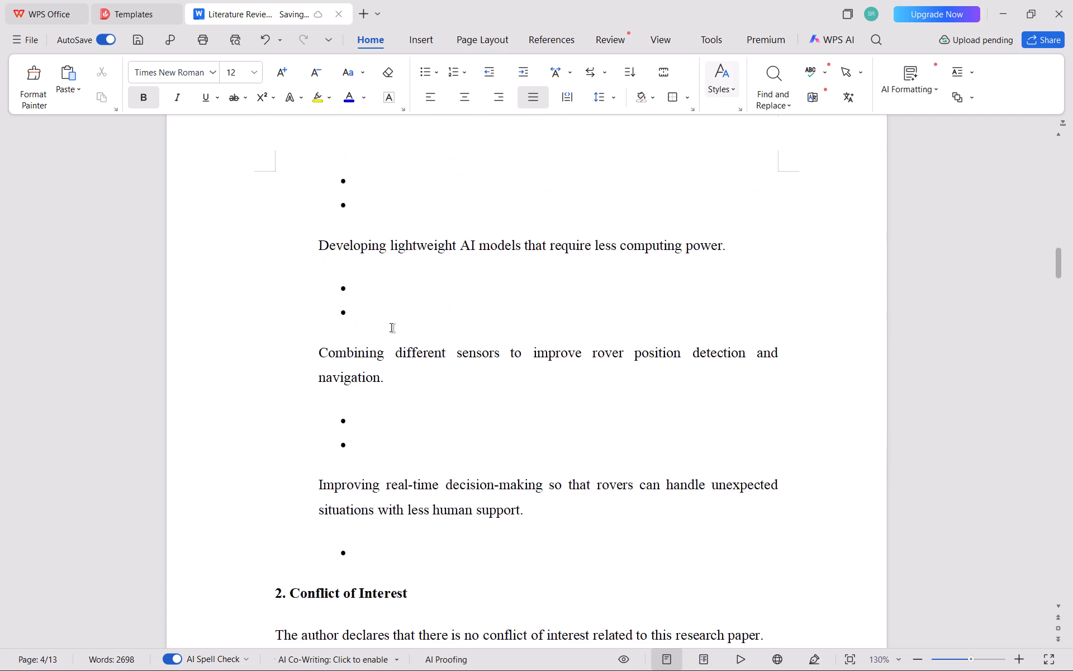
scroll(391, 328, down, 1)
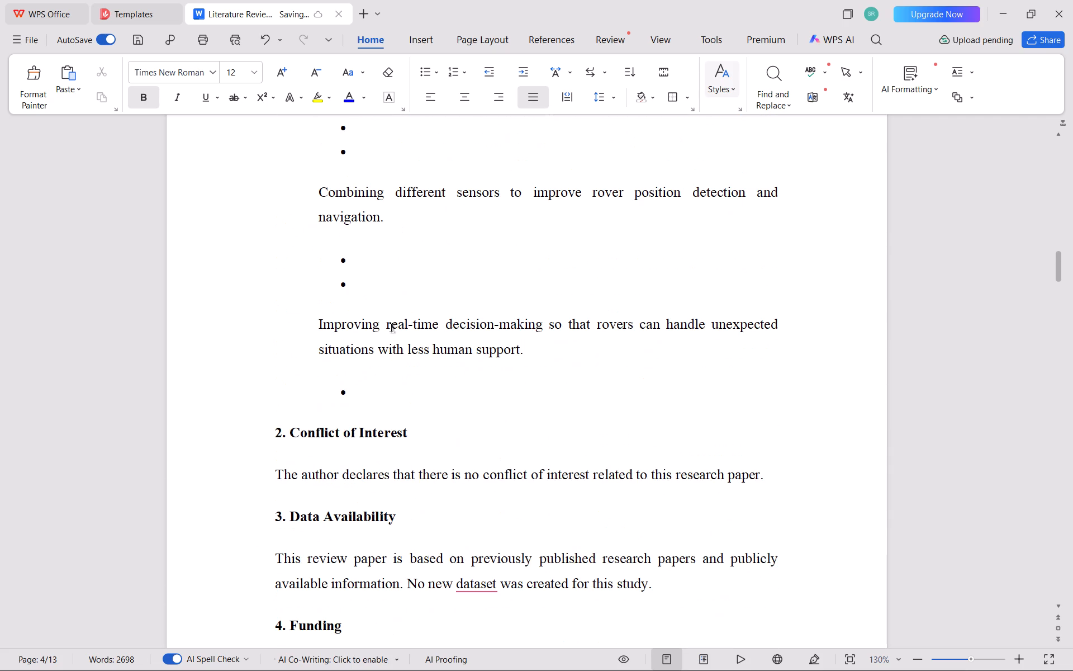
scroll(365, 395, up, 2)
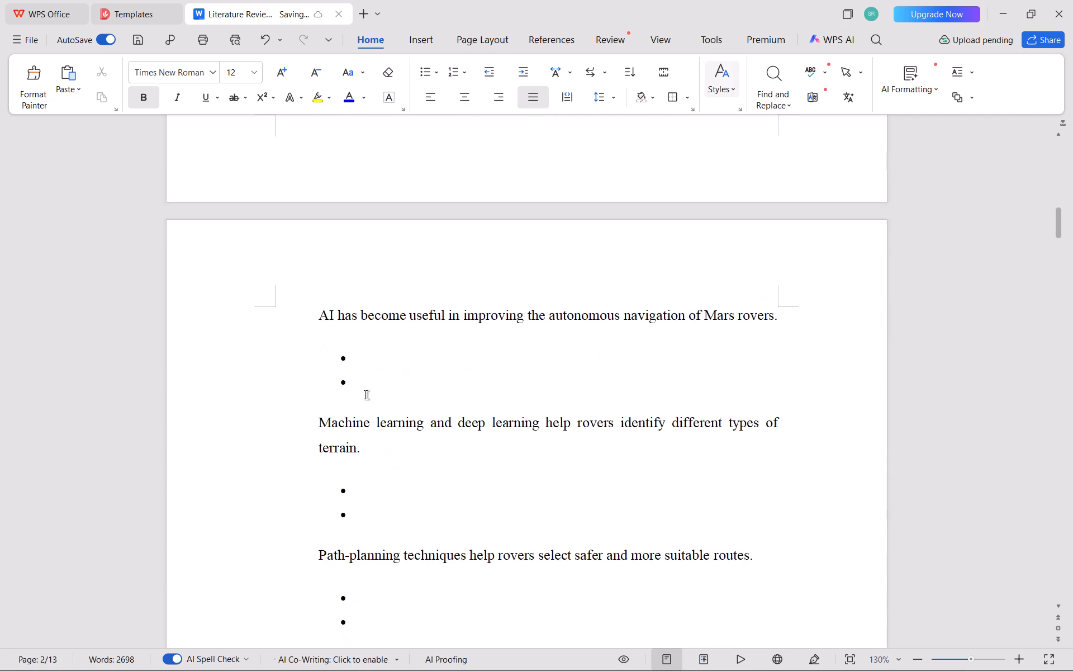
scroll(365, 395, up, 4)
scroll(365, 395, down, 1)
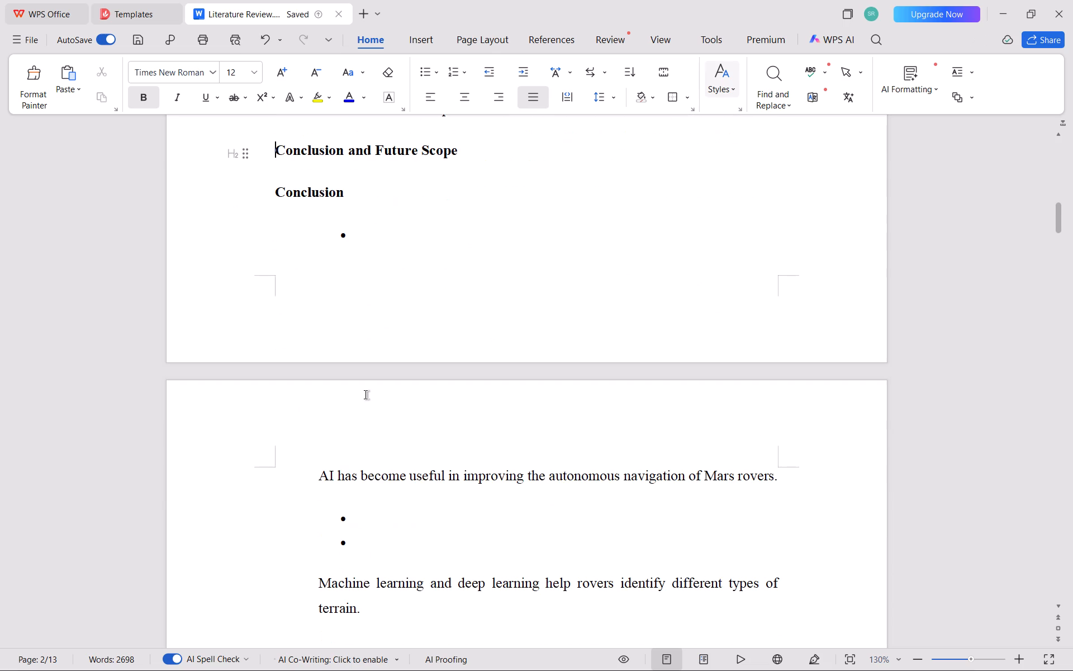
Remove the empty bullet under the Conclusion heading and make the "AI has become useful" sentence a solid-round bullet at the margin.
click(316, 479)
key(BackSpace)
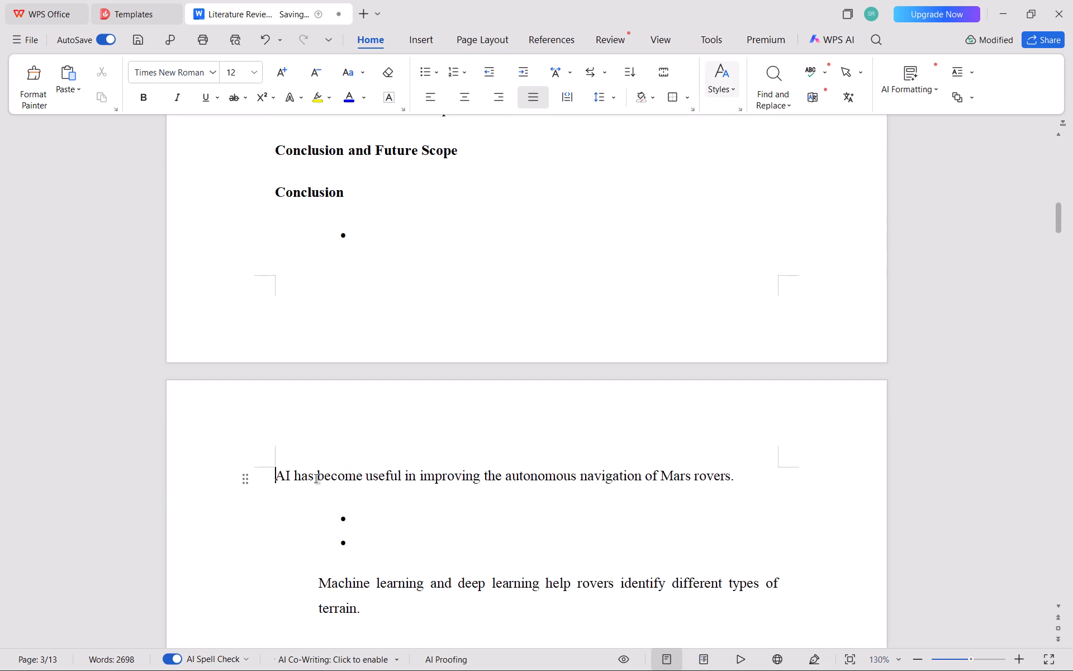
key(BackSpace)
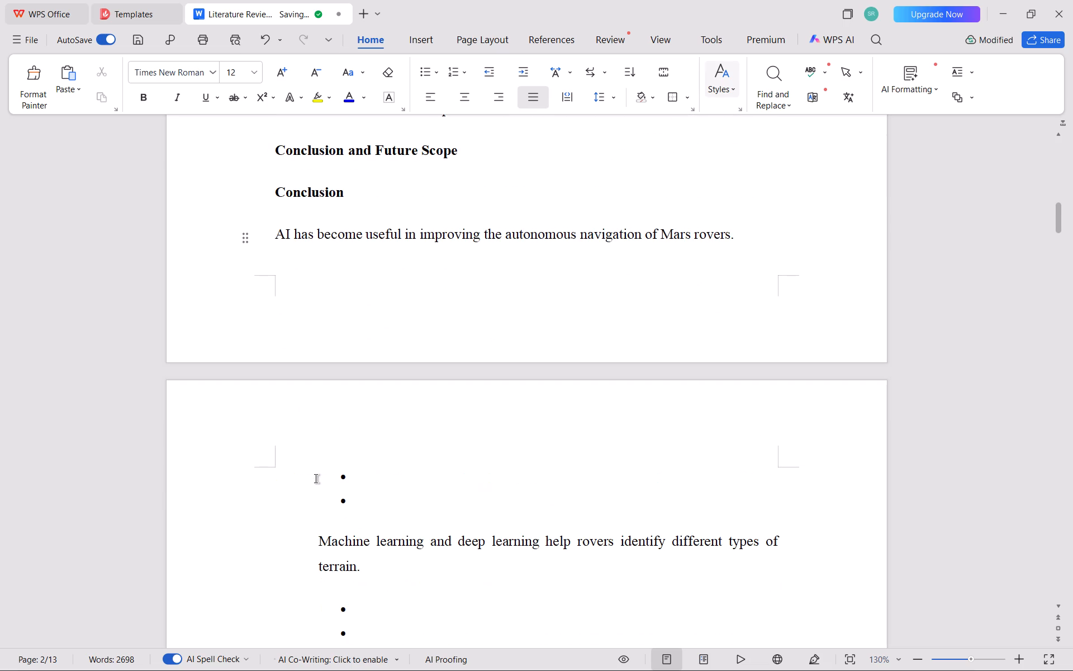
key(Tab)
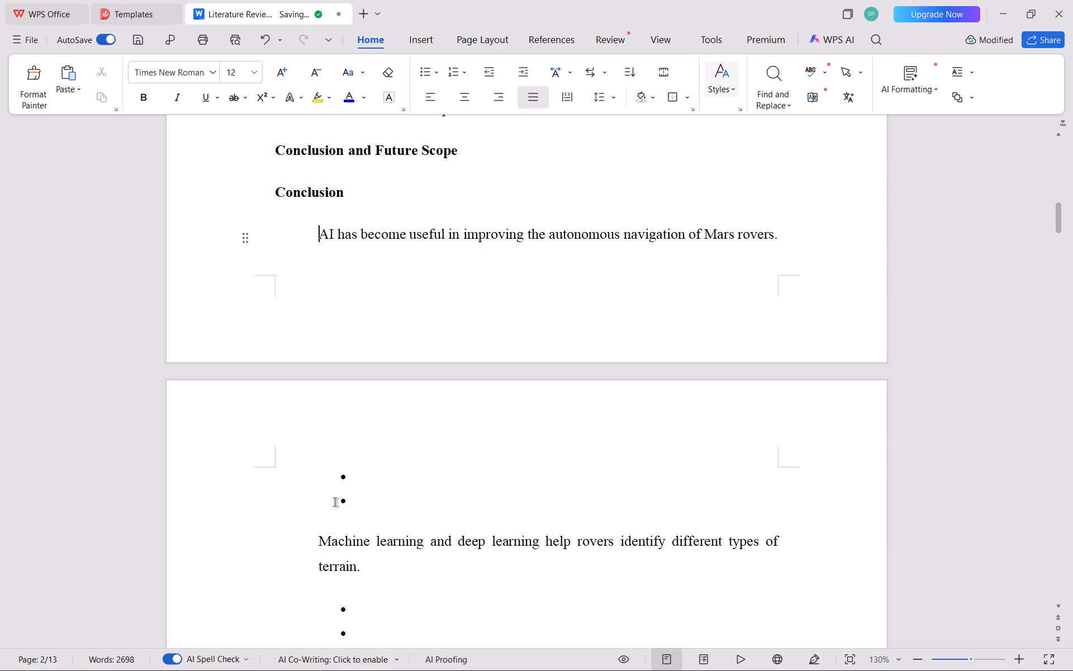
key(BackSpace)
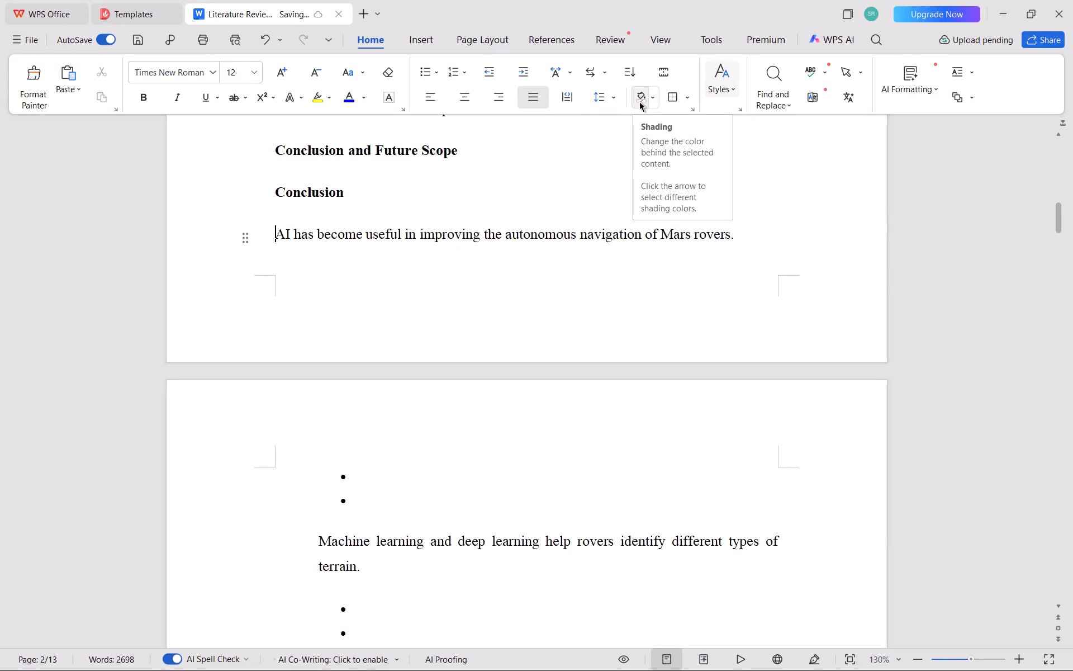
click(411, 42)
click(379, 45)
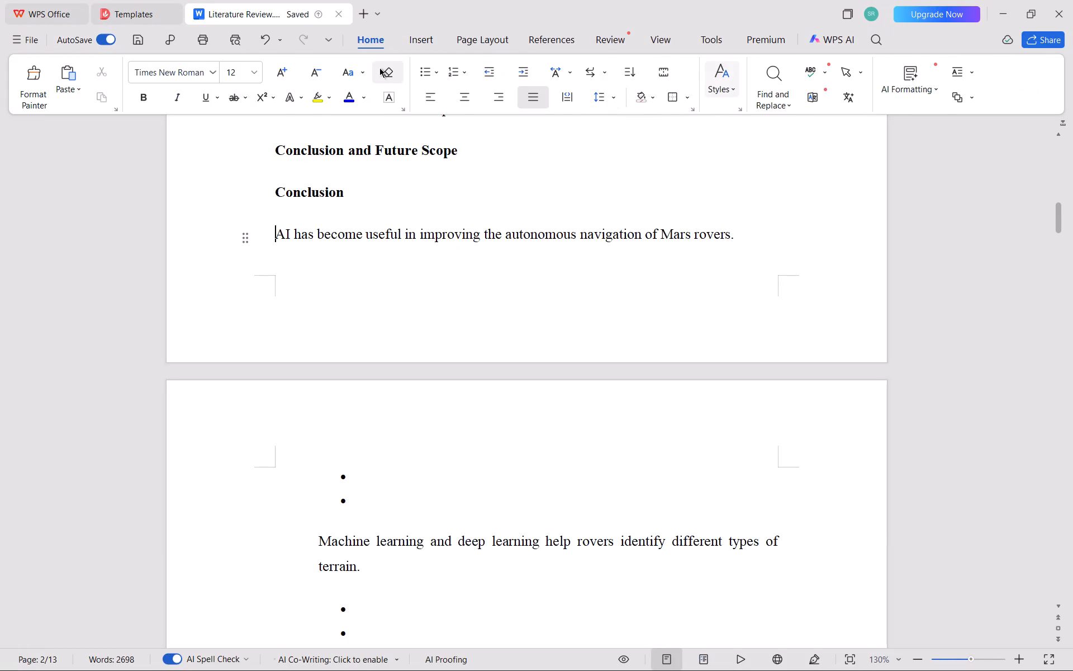
click(429, 73)
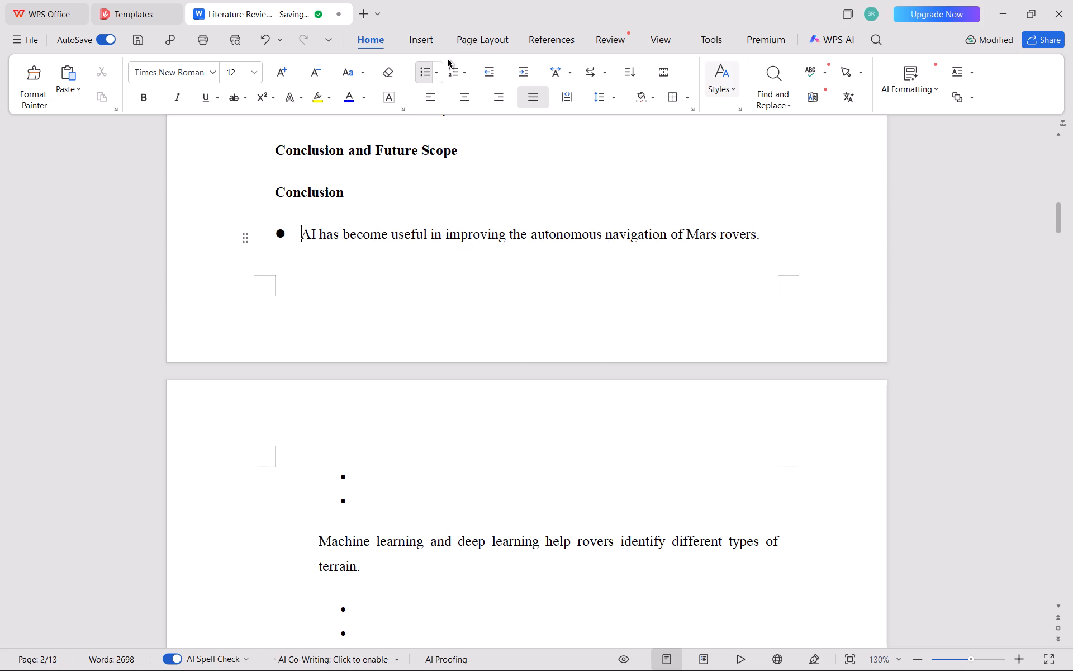
click(438, 65)
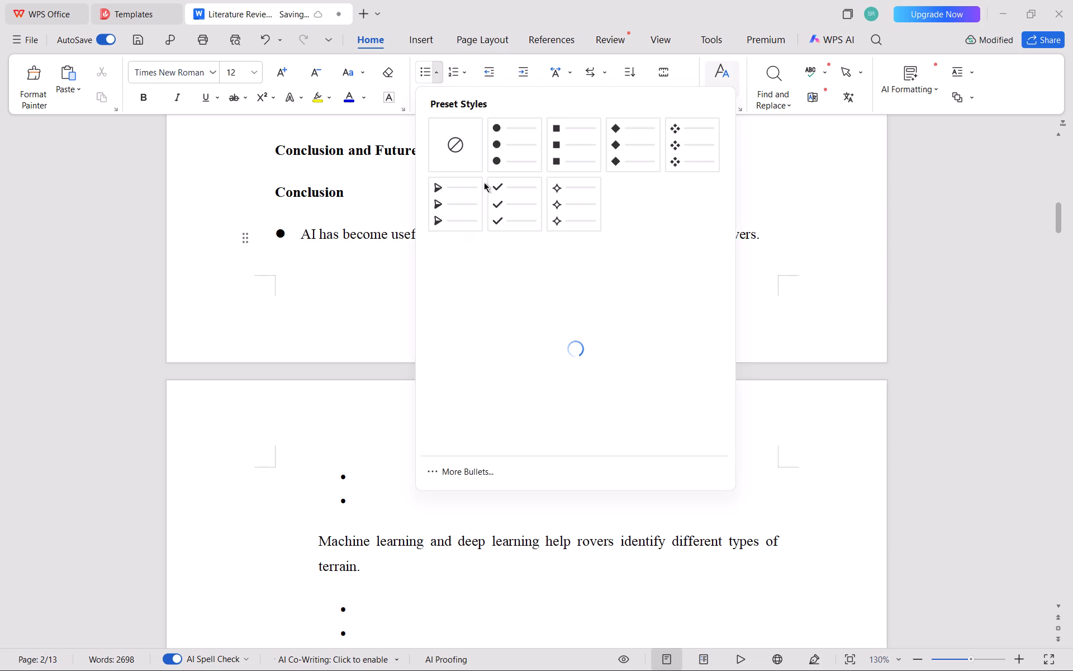
click(361, 315)
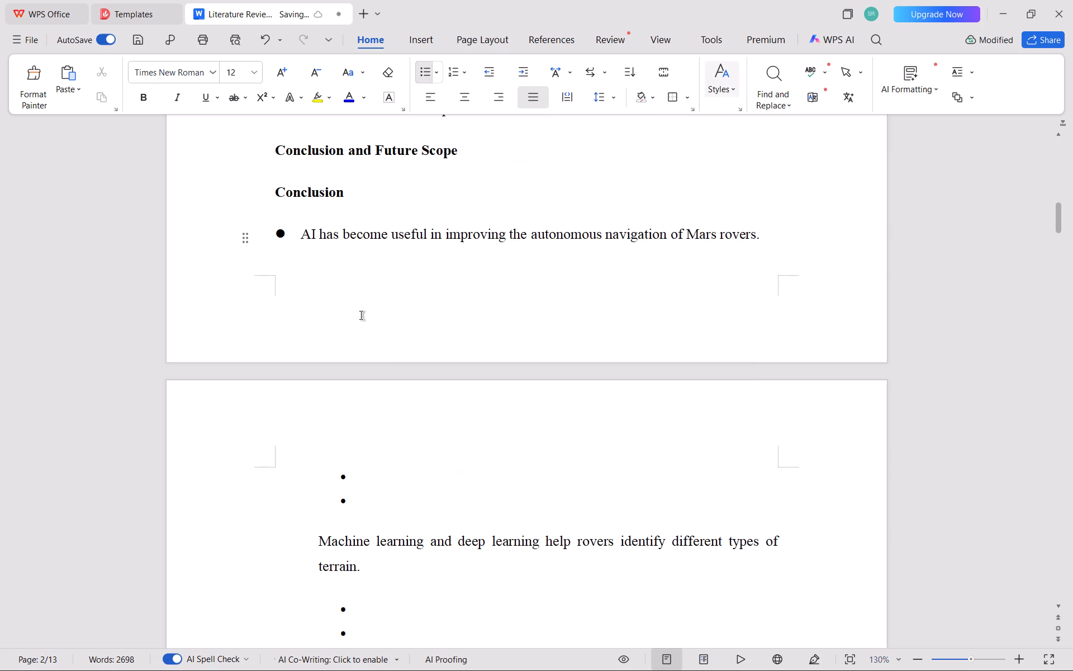
Delete the empty bullets after the first Conclusion point and make the "Machine learning and deep learning" sentence the second bullet.
click(359, 500)
key(BackSpace)
key(BackSpace)
key(BackSpace)
key(BackSpace)
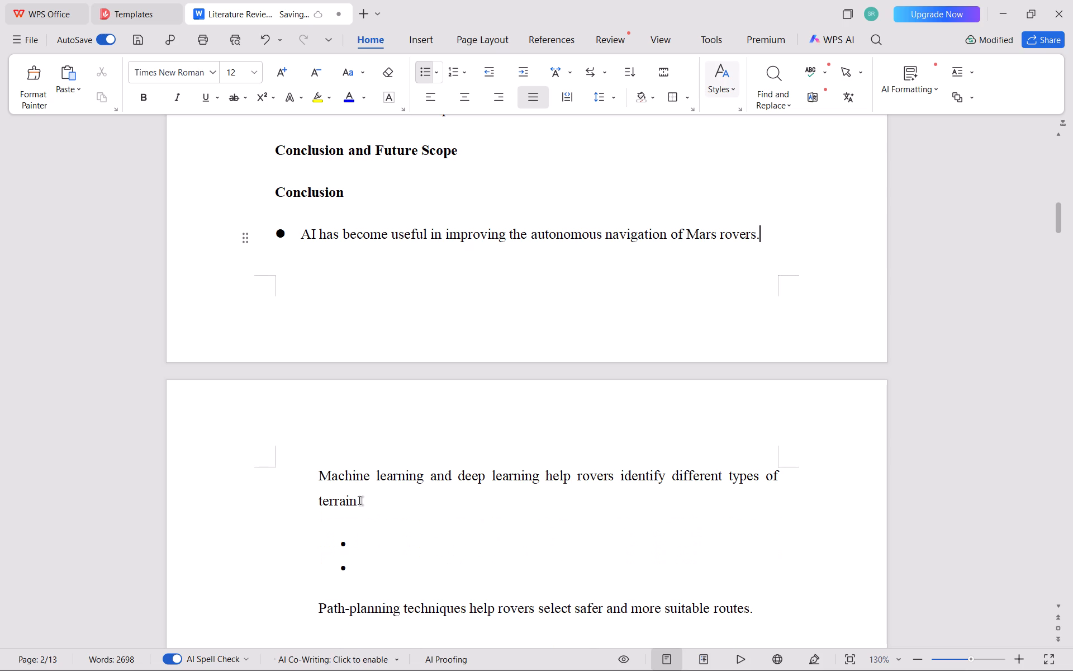
click(318, 479)
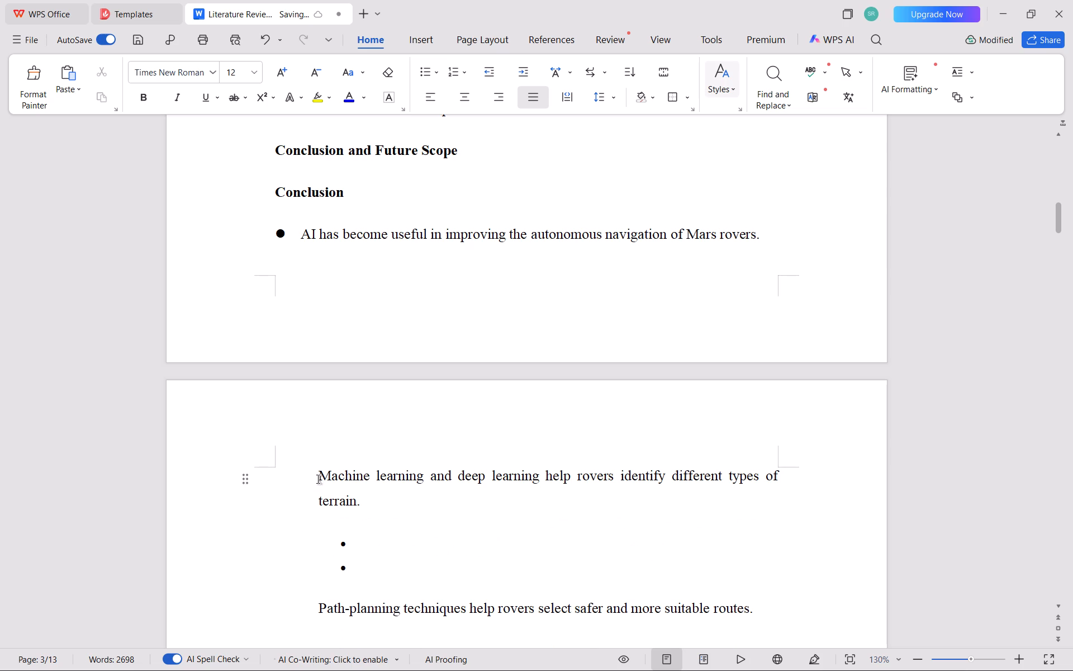
key(BackSpace)
key(BackSpace)
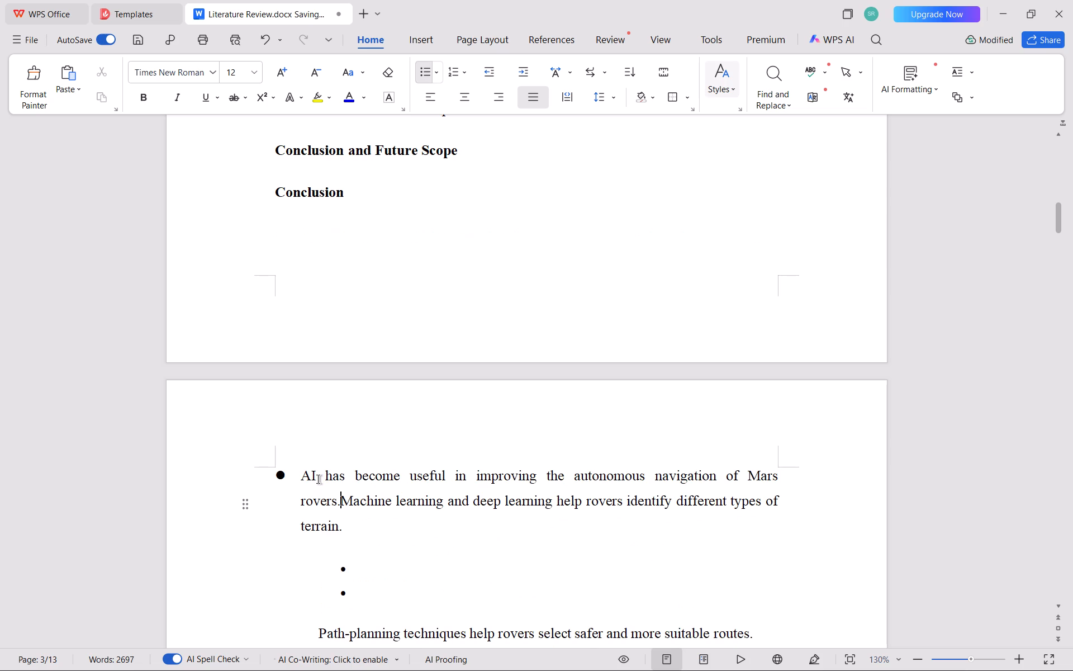
key(Return)
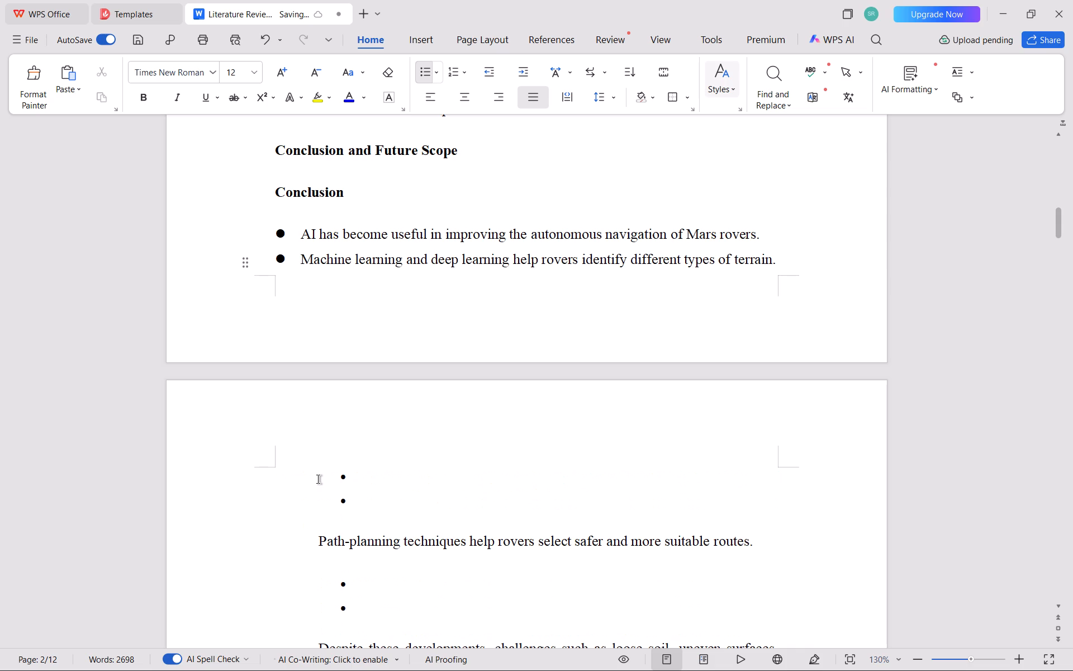
Delete the empty bullets before the "Path-planning techniques" sentence and make it the third Conclusion bullet.
click(314, 544)
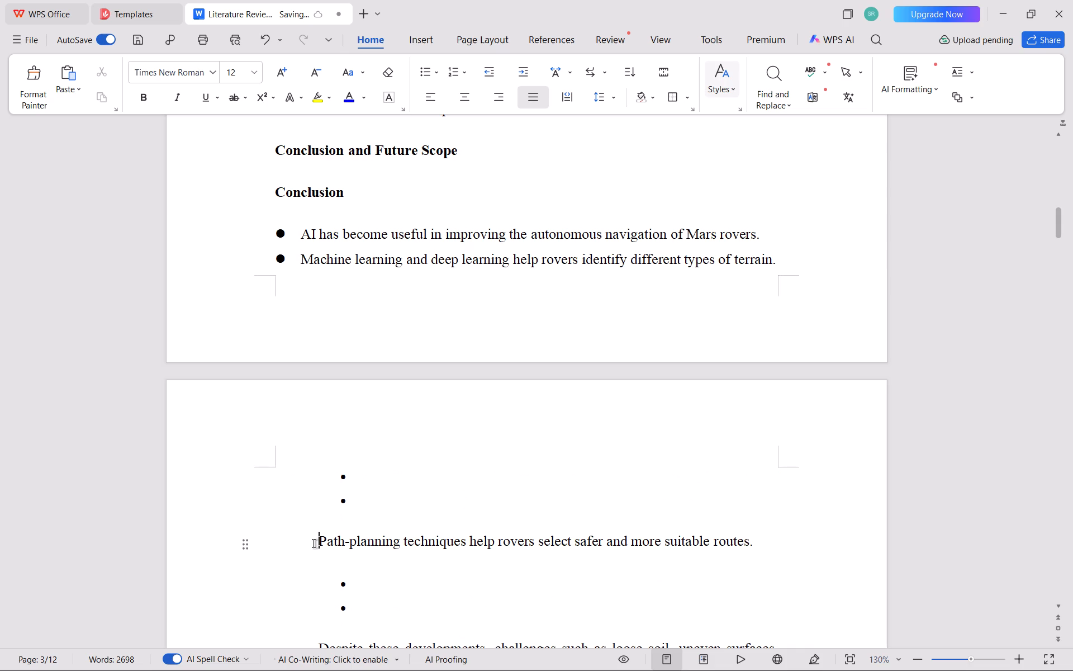
key(BackSpace)
key(BackSpace)
key(BackSpace)
key(BackSpace)
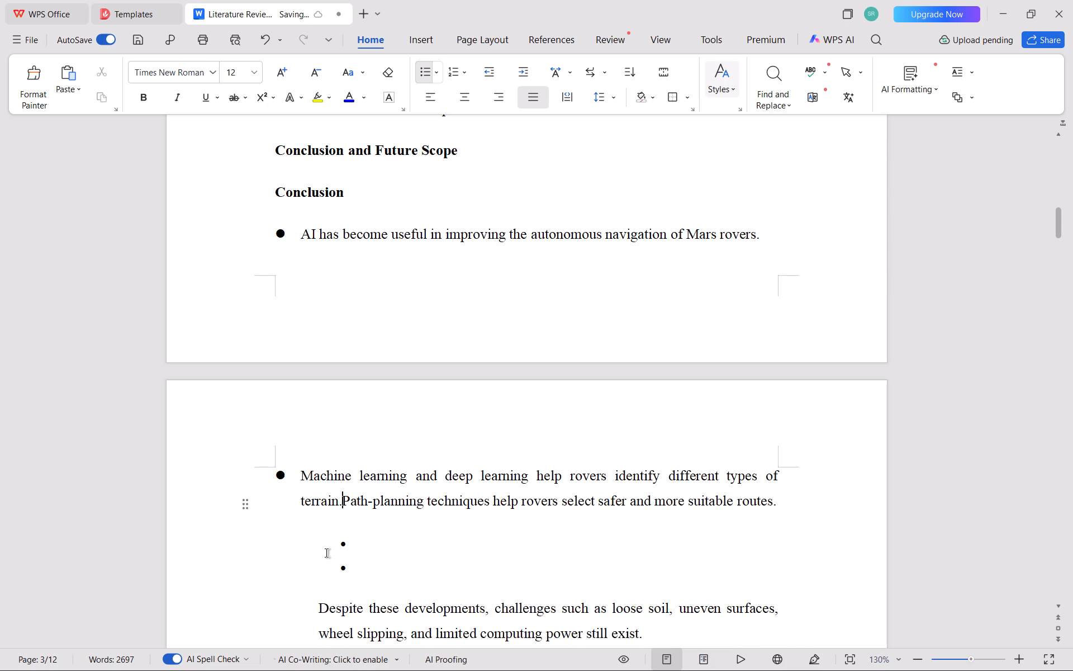
key(Return)
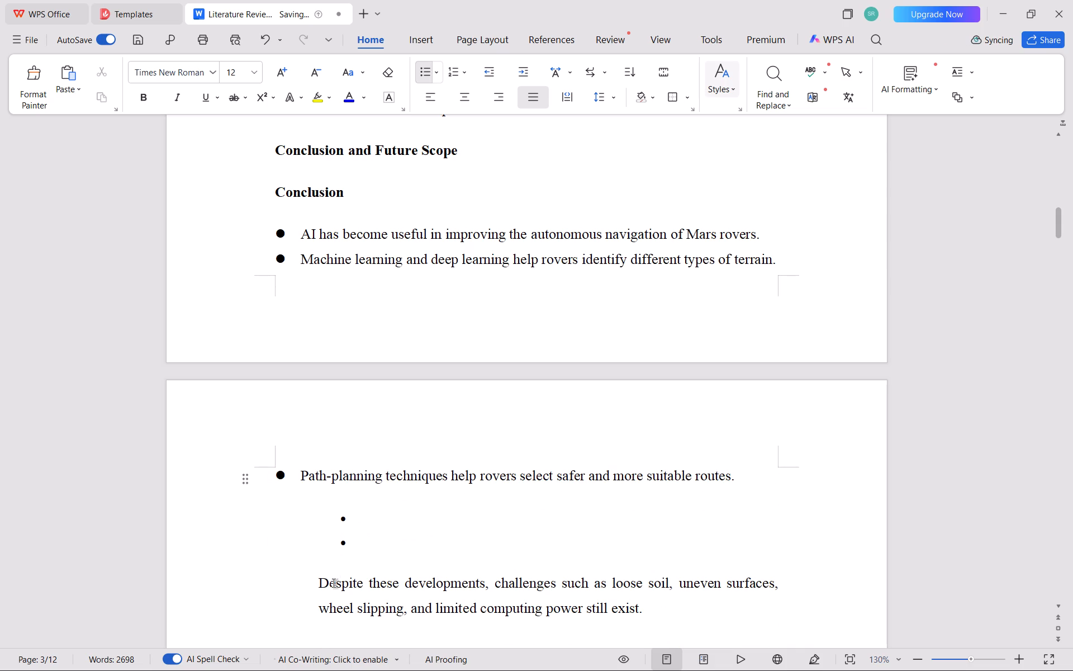
key(BackSpace)
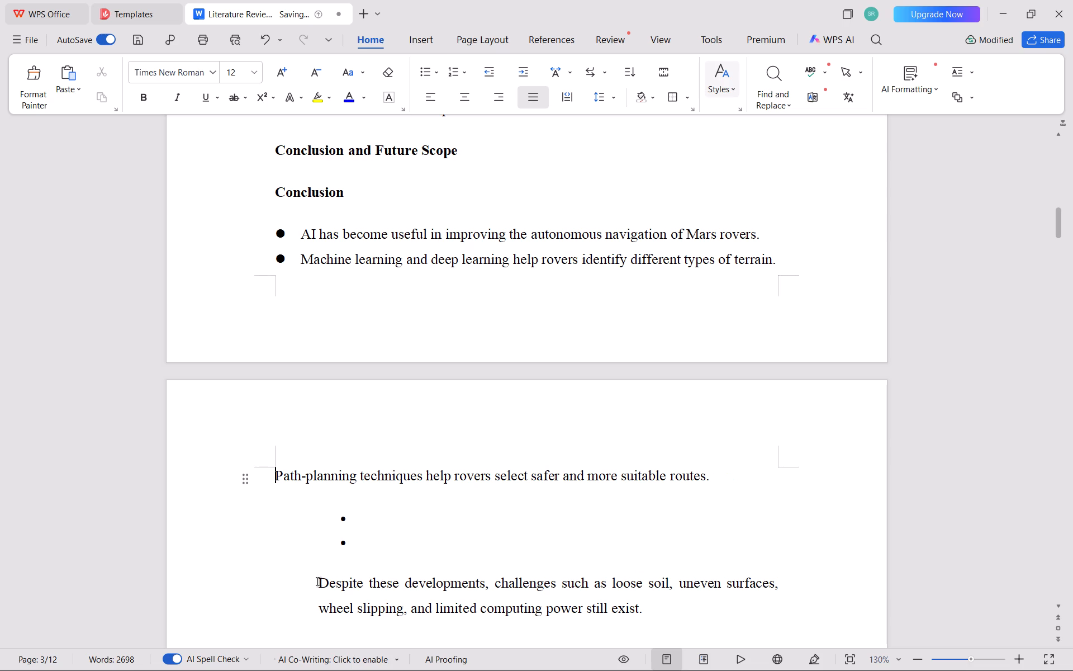
key(ctrl+z)
Delete the empty bullets before the "Despite these developments" sentence and make it the fourth Conclusion bullet.
click(317, 582)
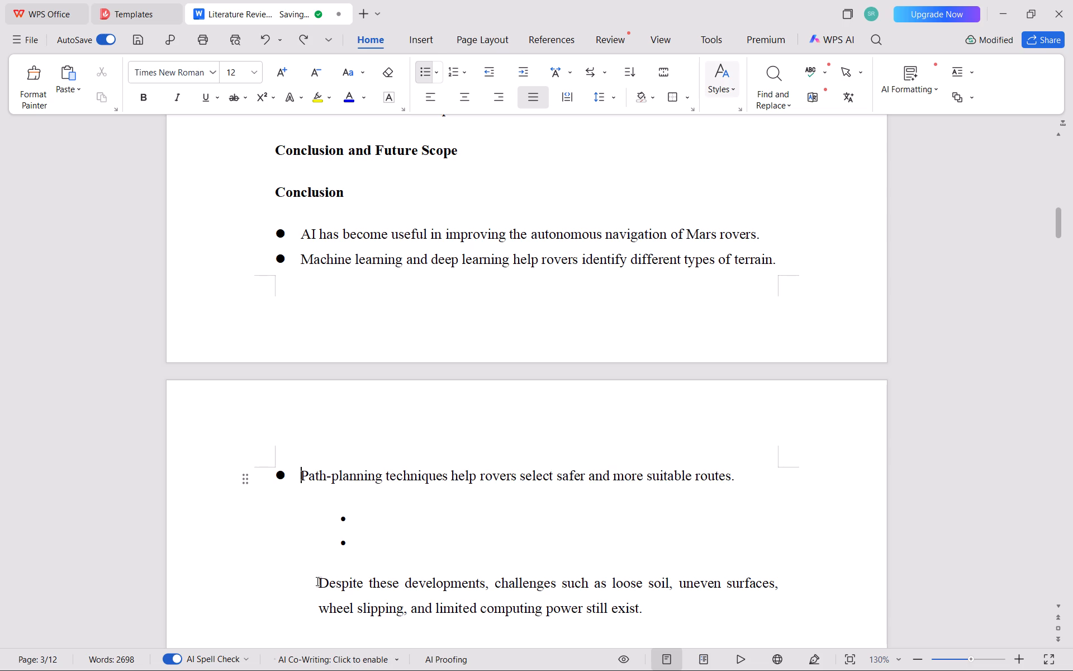
key(BackSpace)
key(BackSpace)
key(BackSpace)
key(BackSpace)
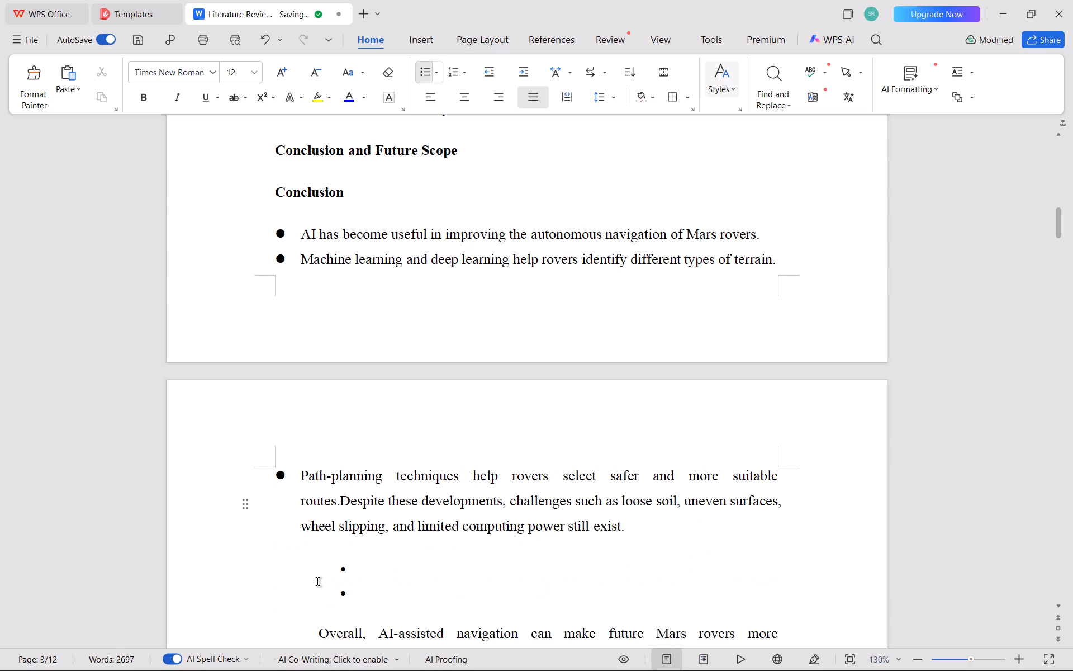
key(Return)
Delete the empty bullets before and after the "Overall, AI-assisted navigation" sentence and make it the fifth Conclusion bullet.
scroll(317, 582, down, 1)
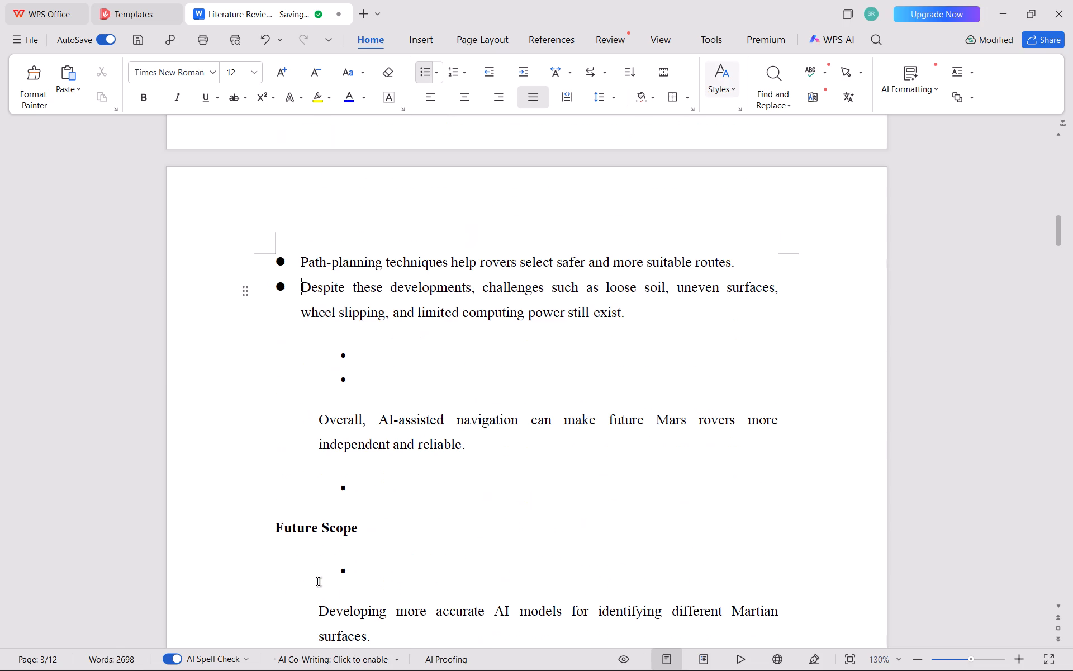
scroll(317, 582, down, 1)
click(316, 422)
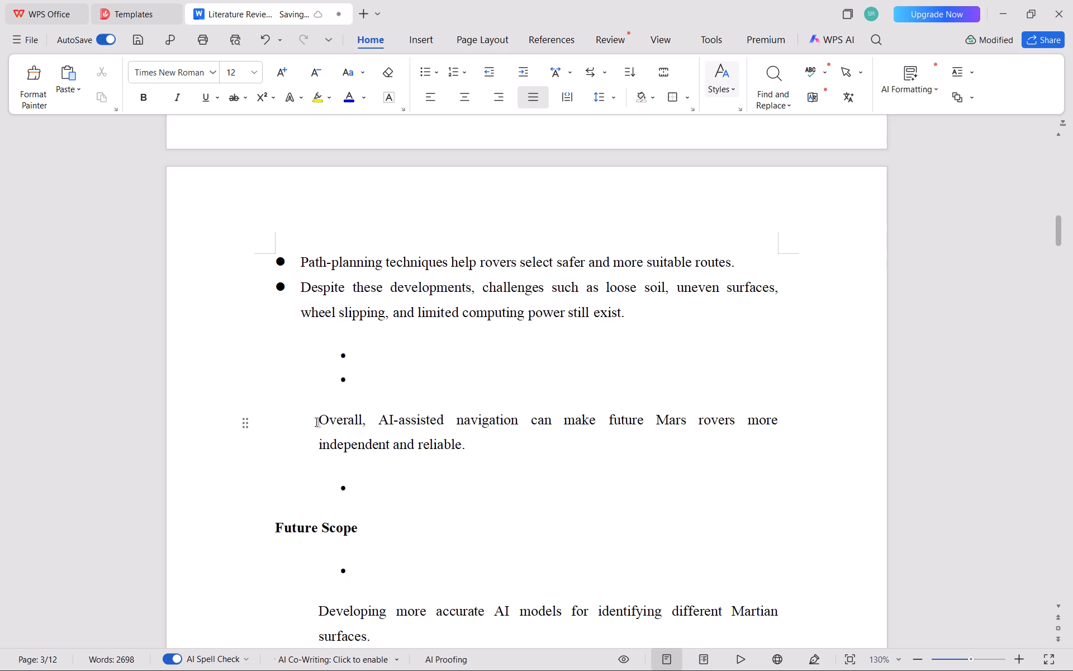
key(BackSpace)
key(BackSpace)
key(BackSpace)
key(BackSpace)
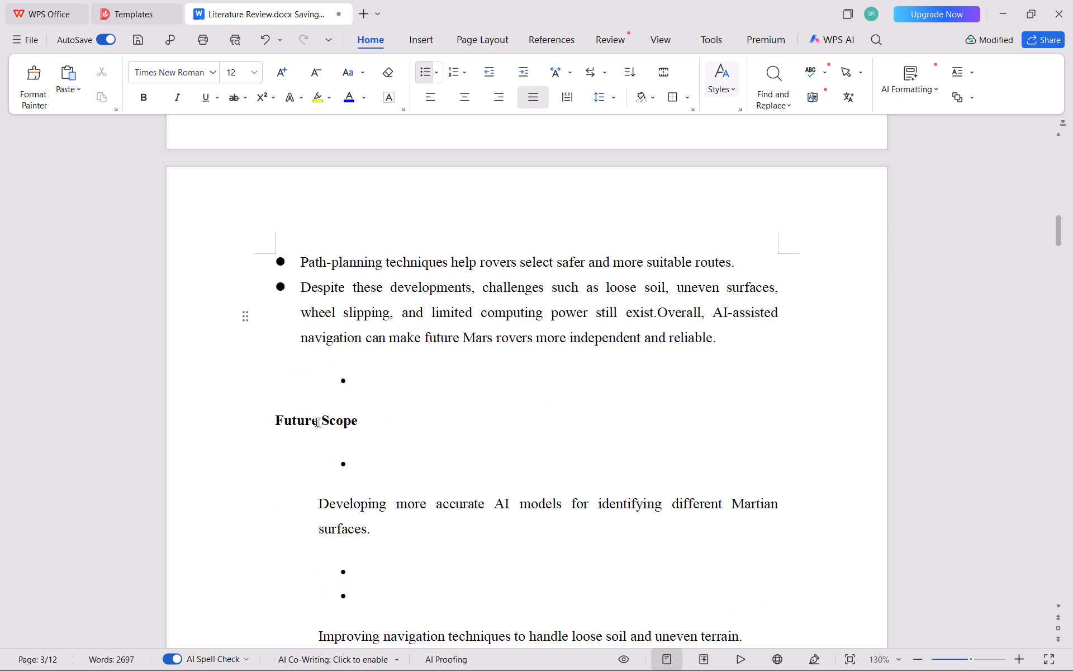
key(Return)
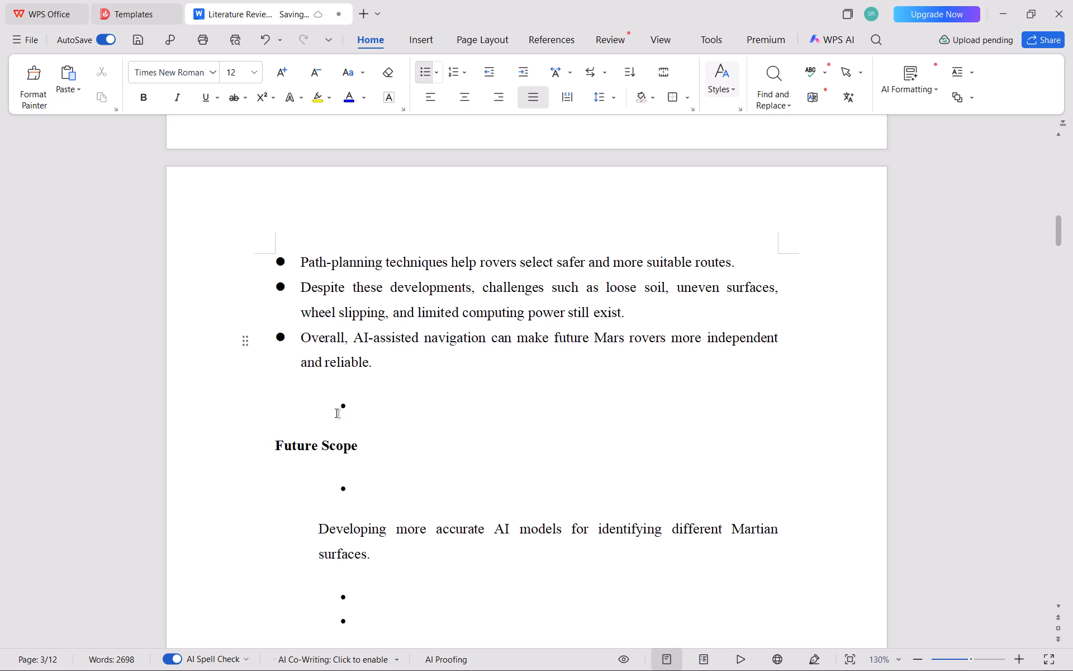
click(276, 449)
key(BackSpace)
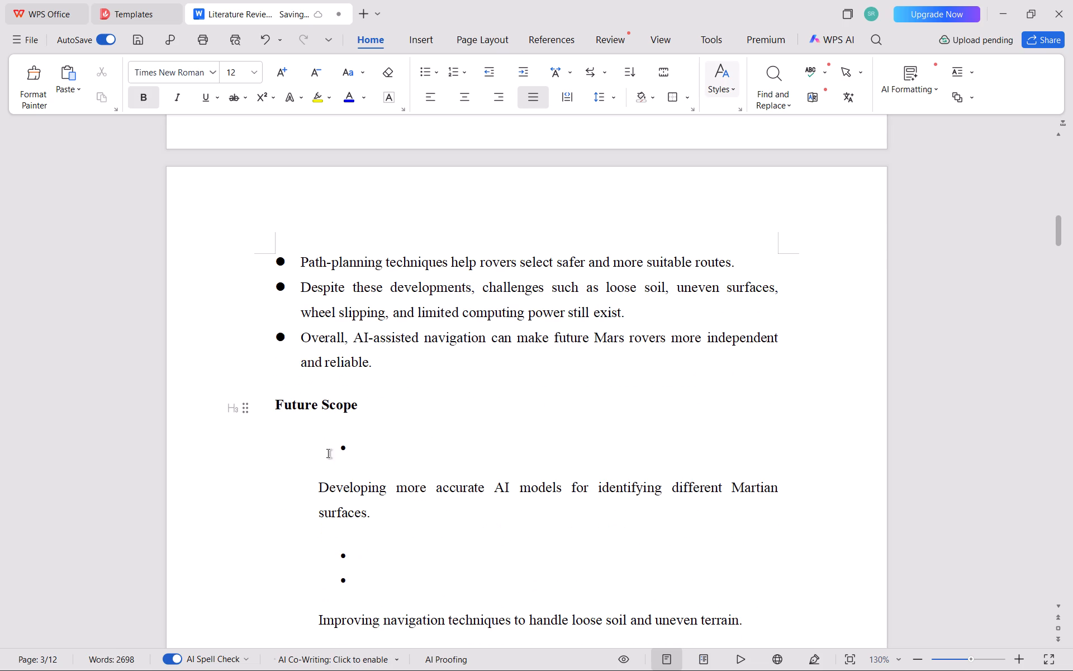
click(318, 488)
key(BackSpace)
key(BackSpace)
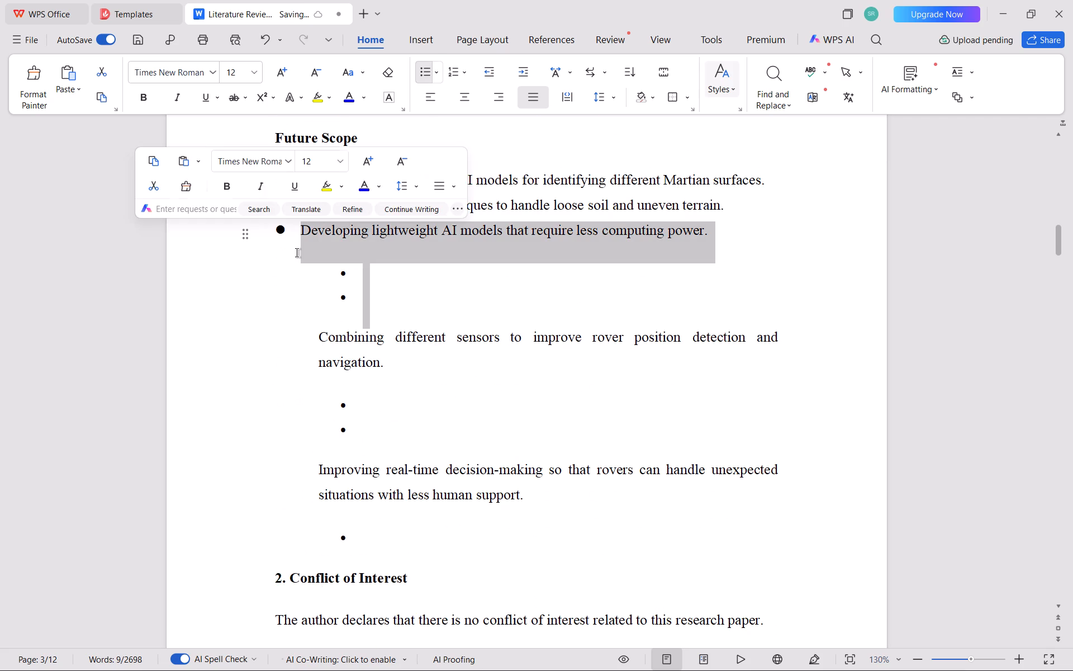
click(308, 334)
drag(308, 334, 305, 315)
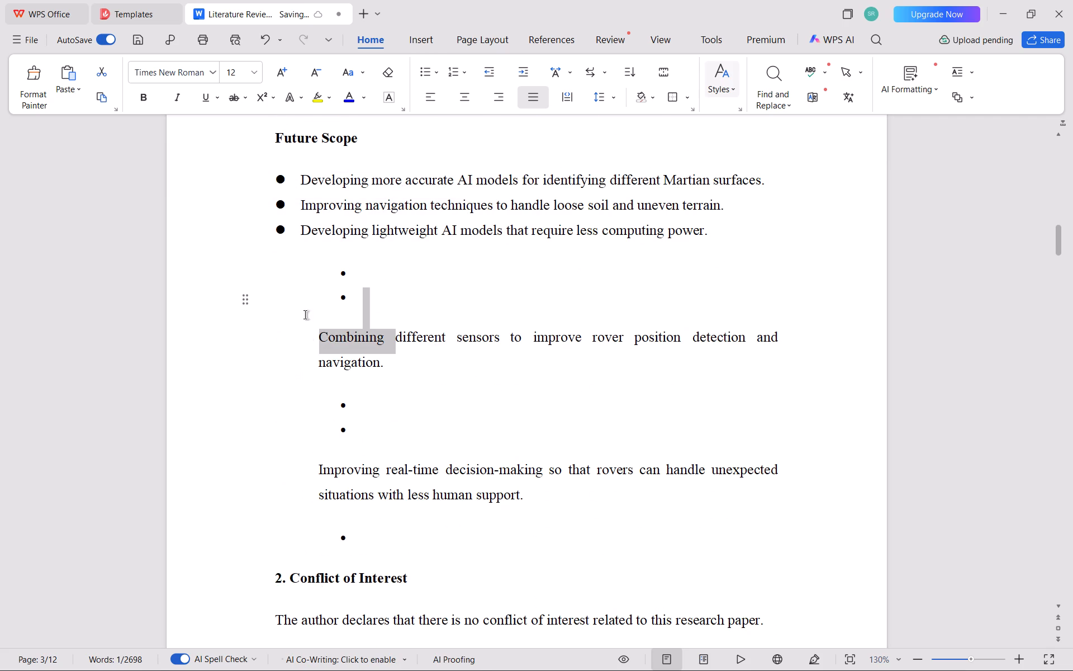
drag(305, 315, 307, 274)
key(BackSpace)
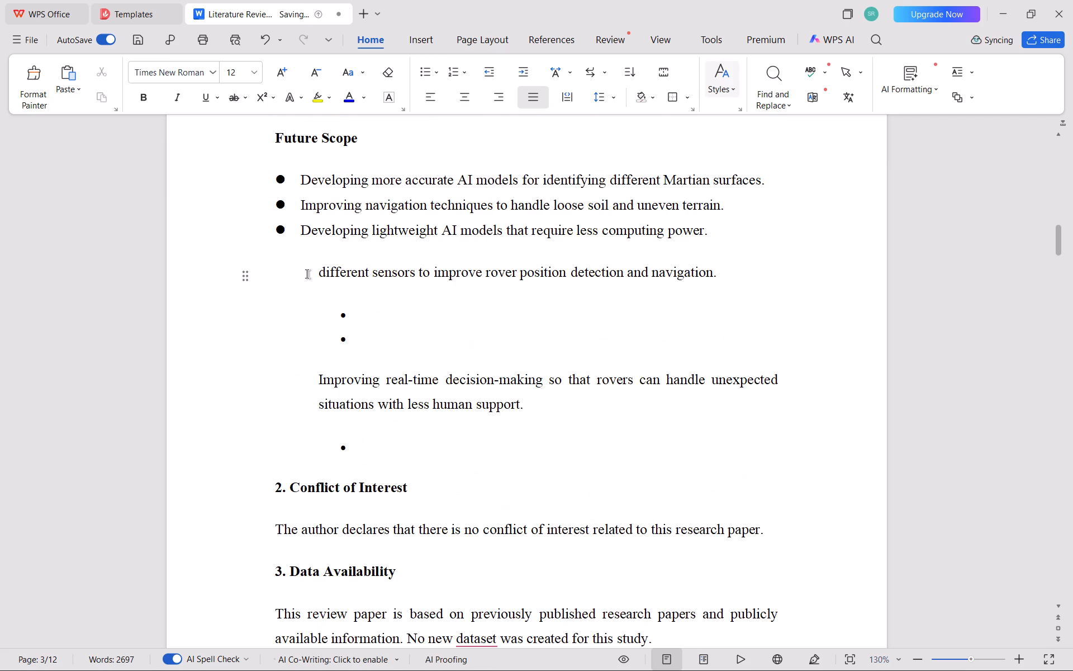
key(BackSpace)
key(BackSpace)
key(Return)
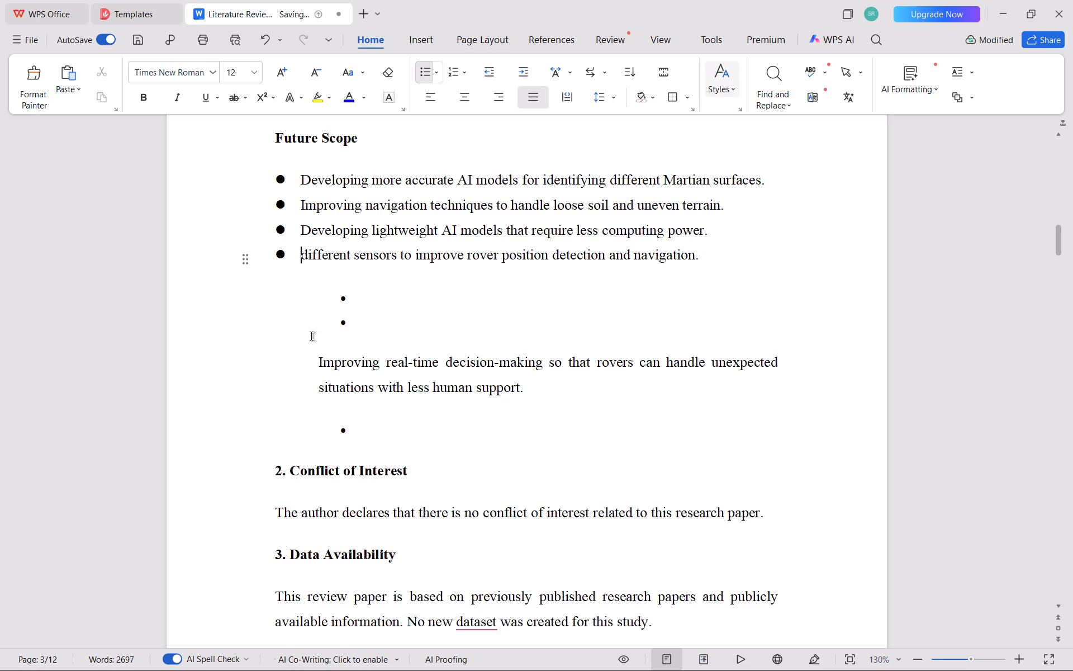
Delete the empty bullets before the "Improving real-time decision-making" sentence and make it the fifth Future Scope bullet.
click(312, 357)
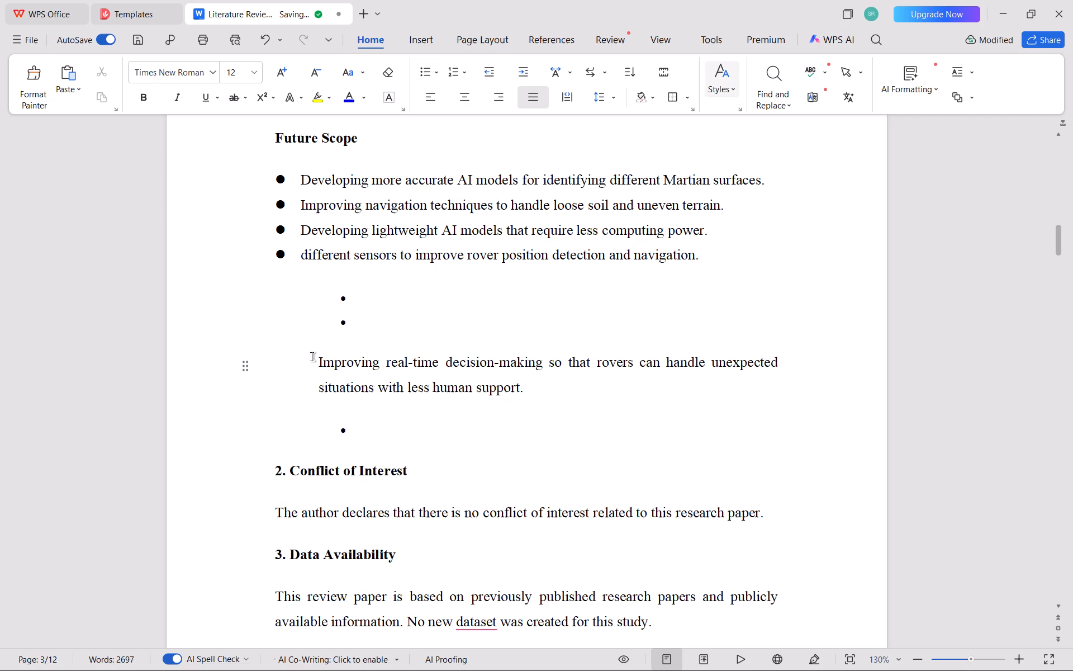
key(backslash)
key(BackSpace)
key(BackSpace)
key(BackSpace)
key(BackSpace)
key(BackSpace)
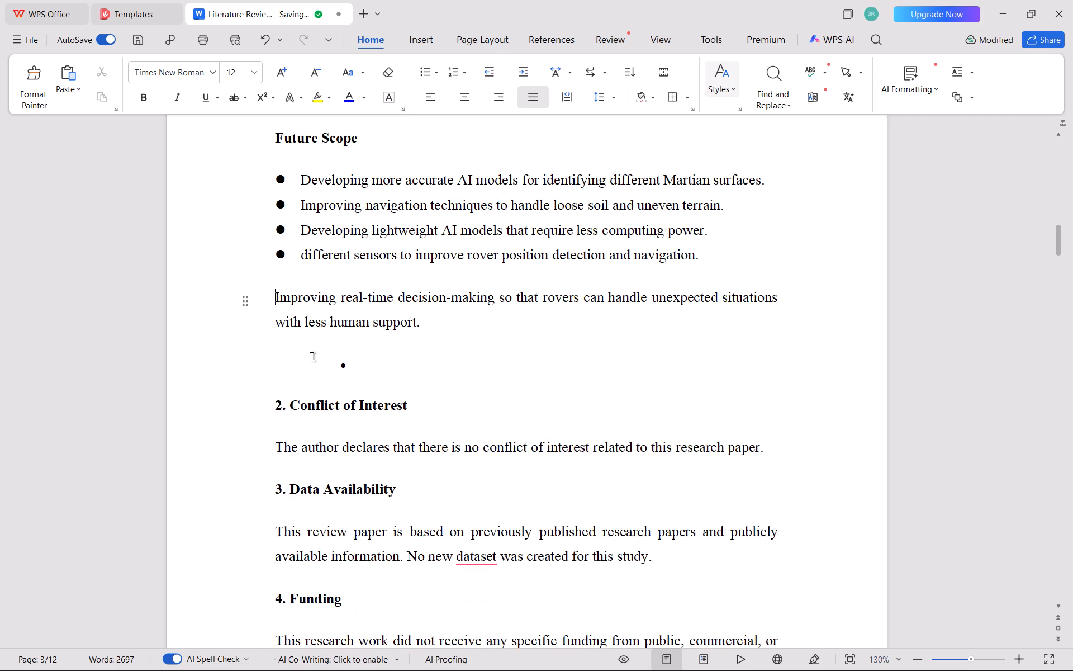
key(Return)
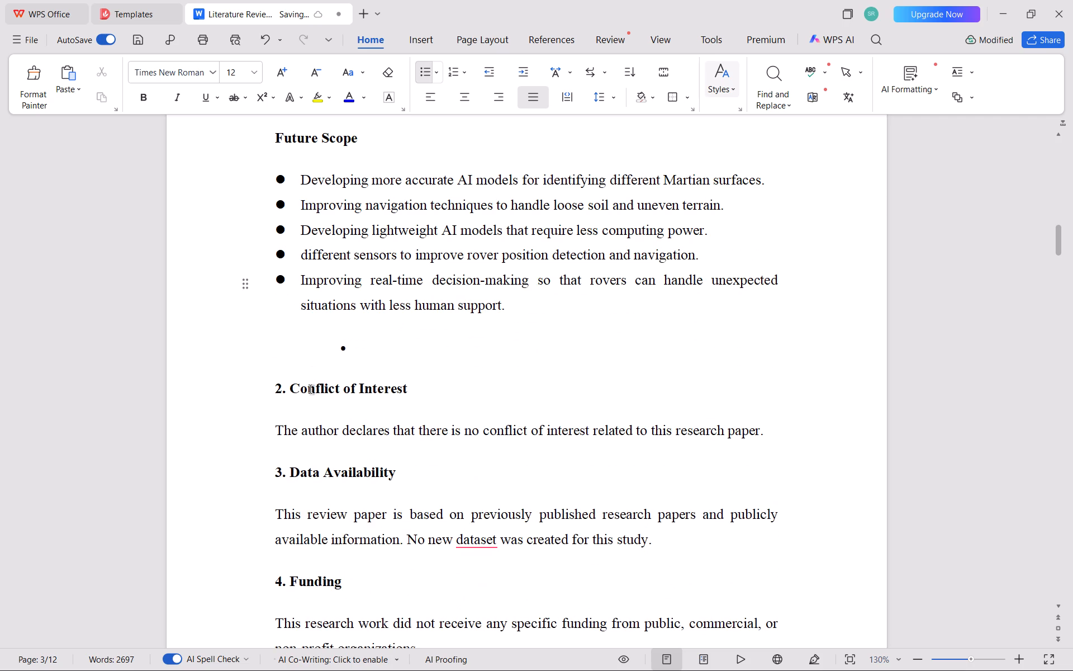
Delete the empty bullet between the last Future Scope point and the Conflict of Interest heading.
click(341, 379)
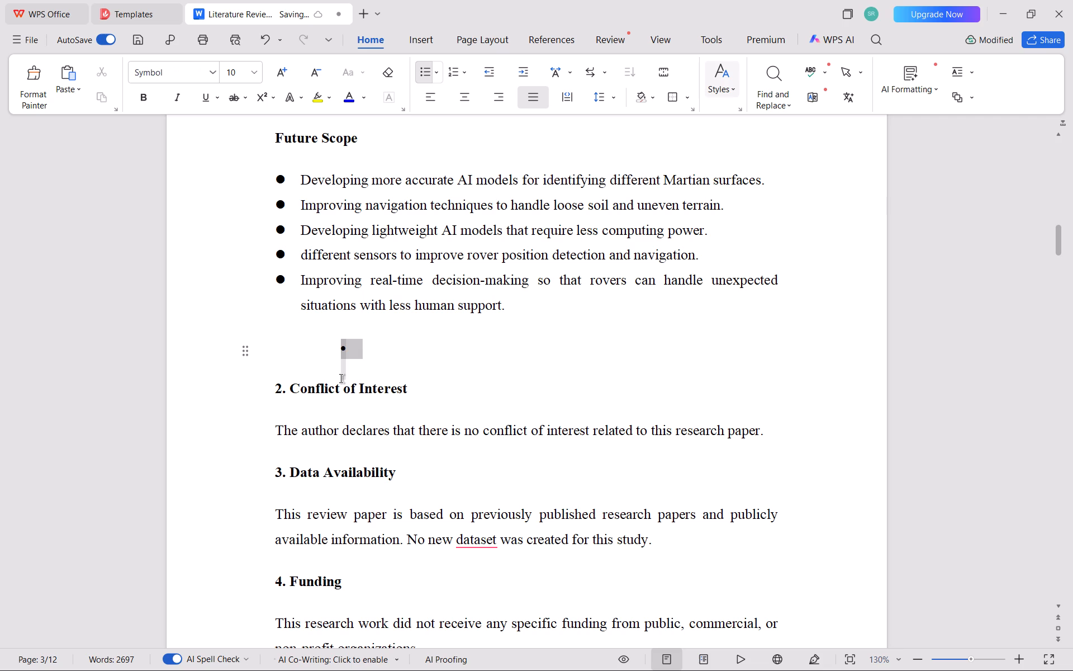
key(BackSpace)
key(BackSpace)
key(BackSpace)
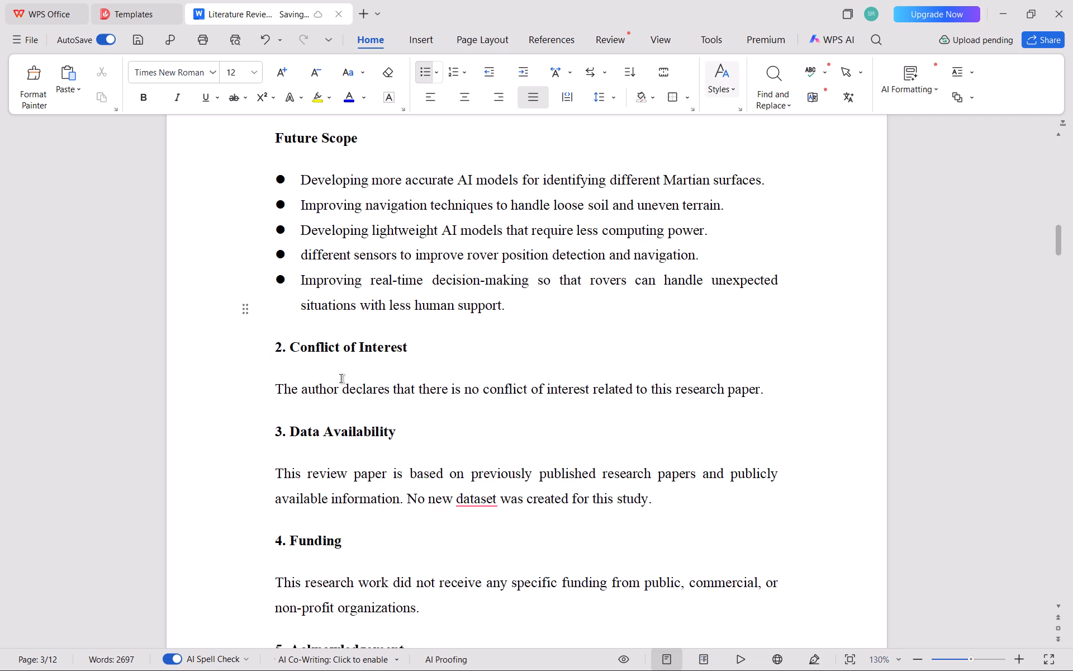
key(ctrl+z)
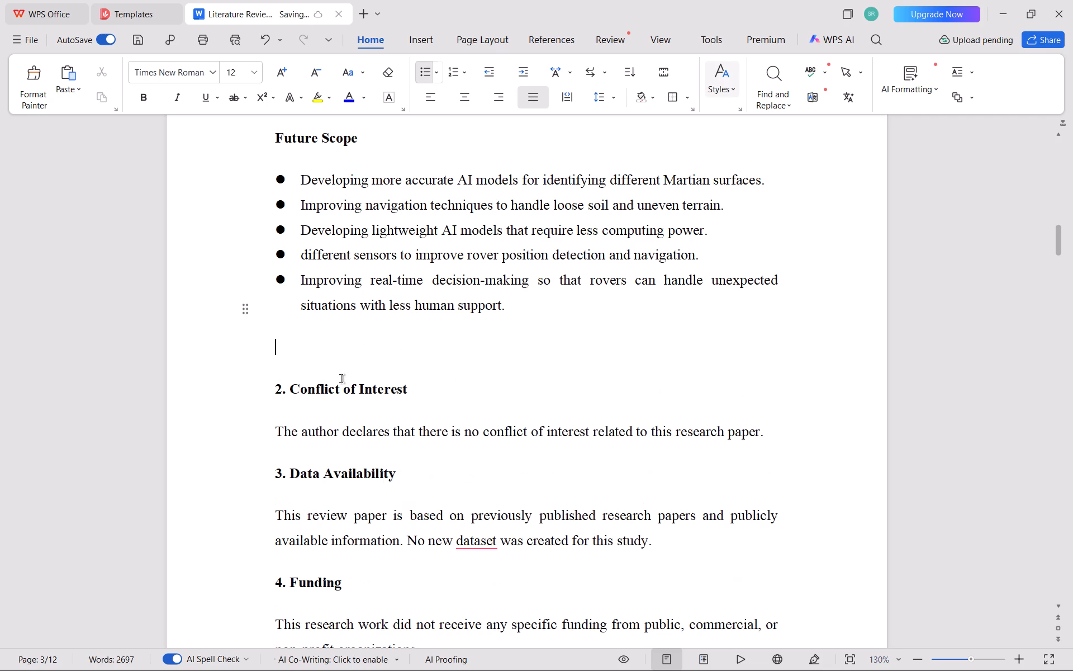
key(BackSpace)
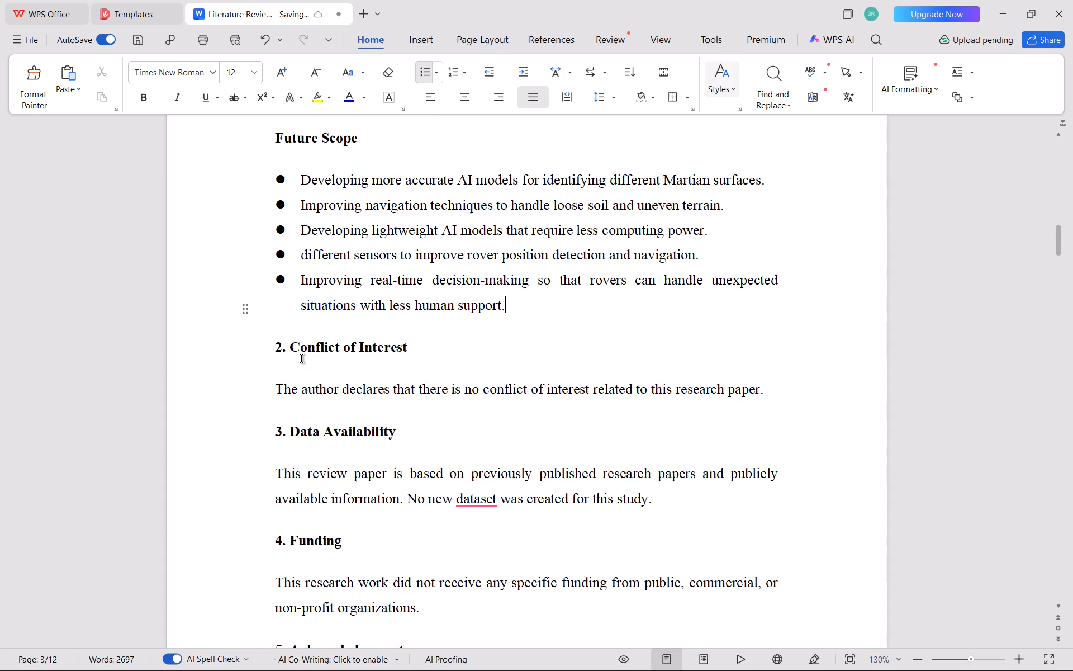
Remove the leading numbers from the "Conflict of Interest" and "Data Availability" headings.
scroll(301, 358, up, 3)
scroll(301, 358, down, 1)
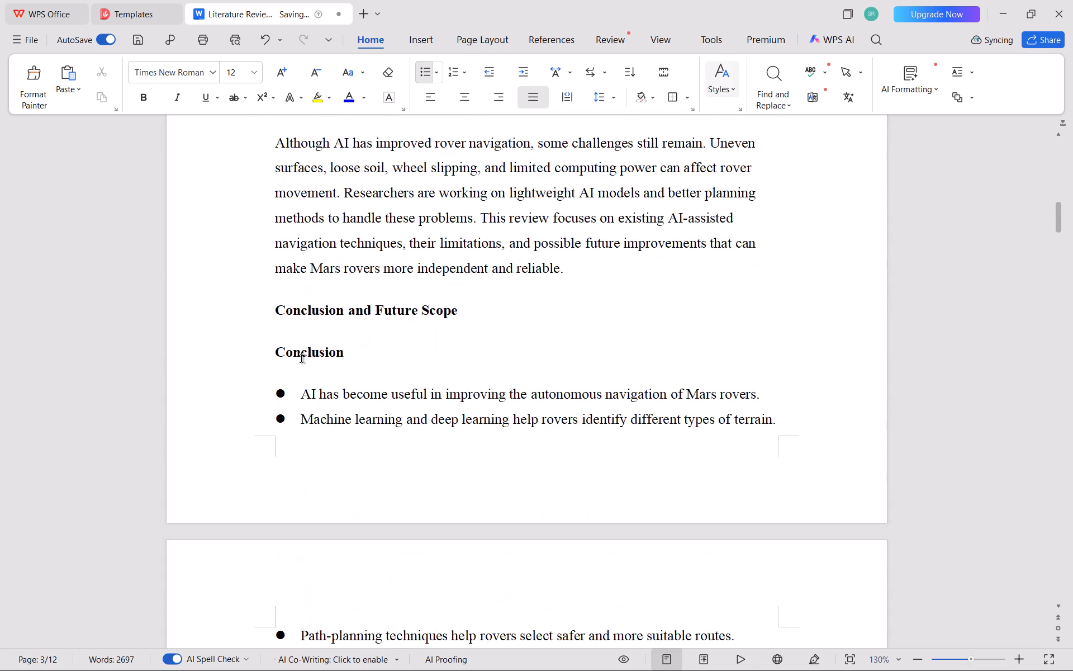
scroll(301, 358, down, 1)
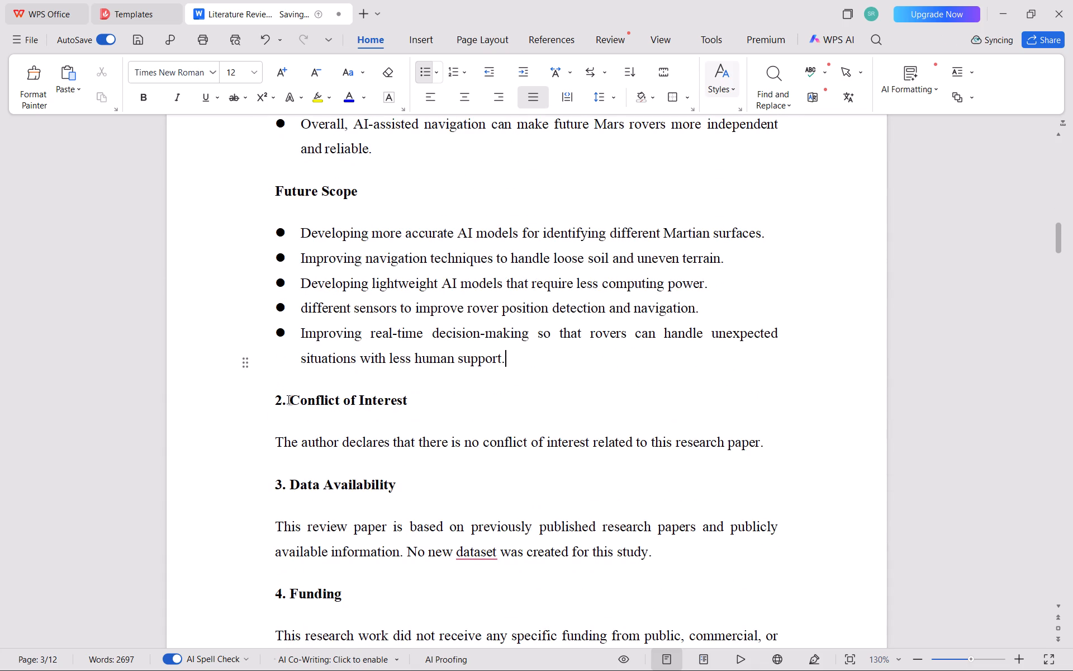
click(288, 400)
key(BackSpace)
key(BackSpace)
key(BackSpace)
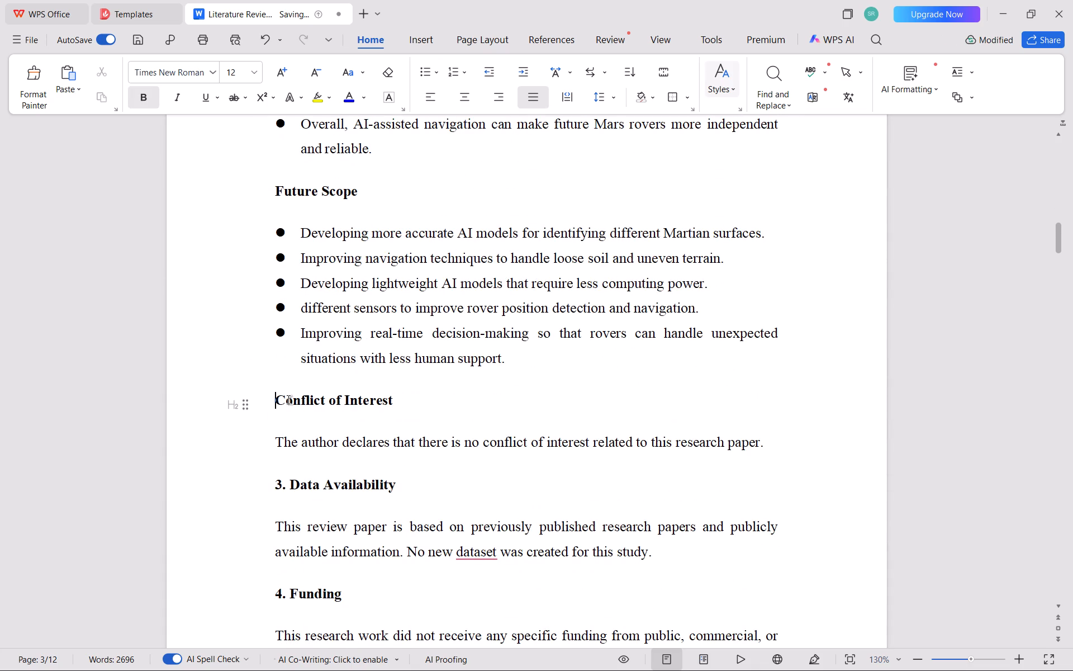
scroll(288, 400, down, 1)
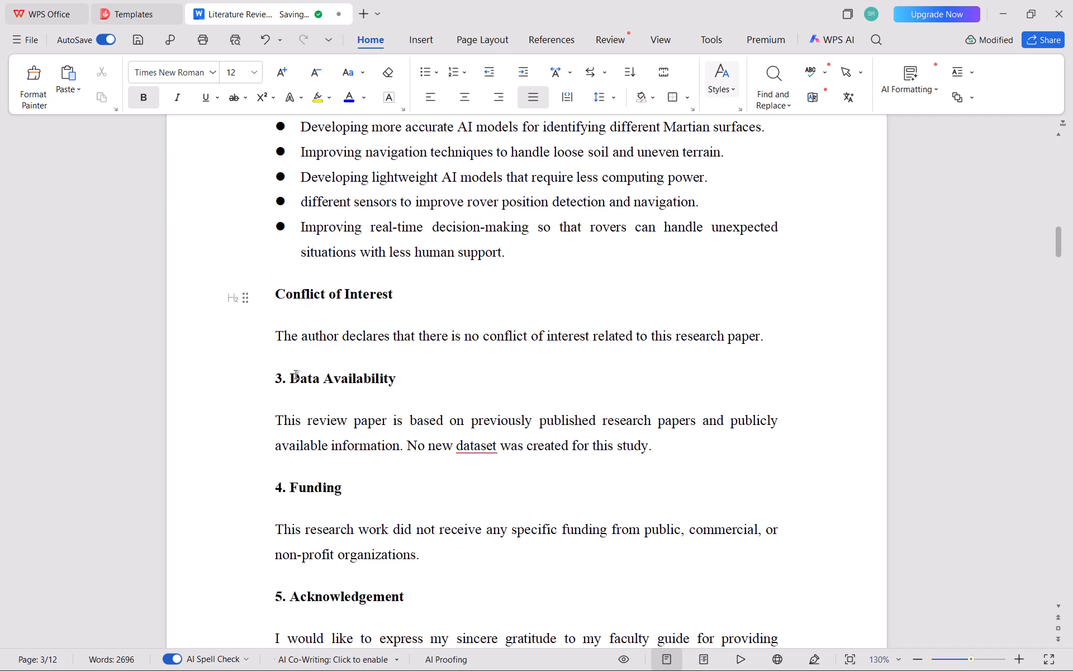
click(290, 376)
key(BackSpace)
key(BackSpace)
key(BackSpace)
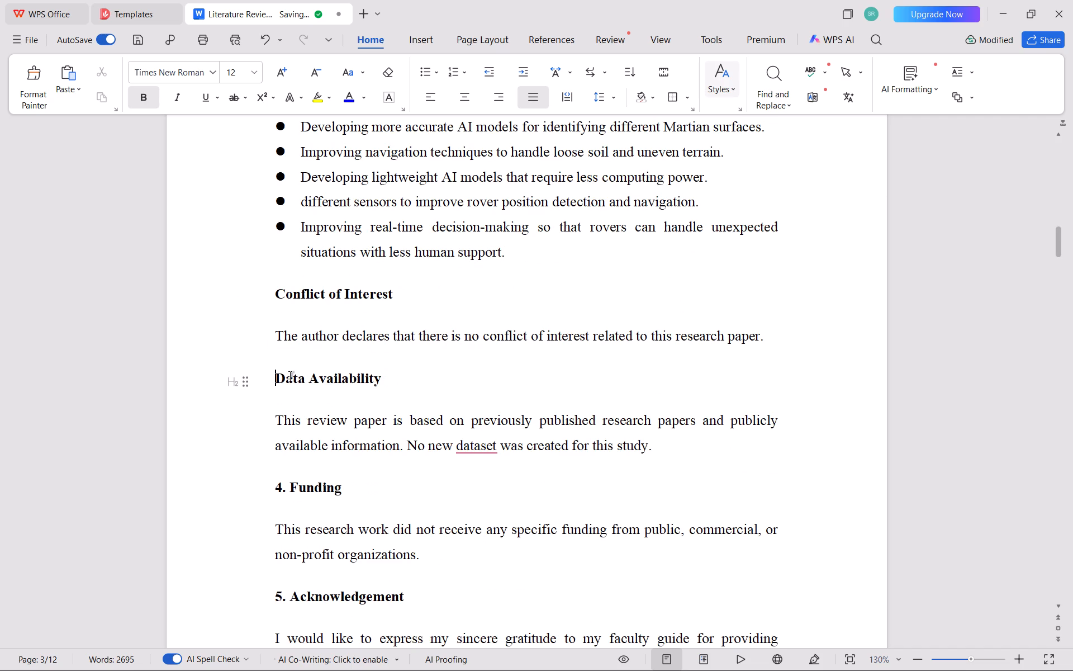
Remove the leading numbers from the "Funding" and "Acknowledgement" headings.
scroll(290, 376, down, 1)
click(290, 272)
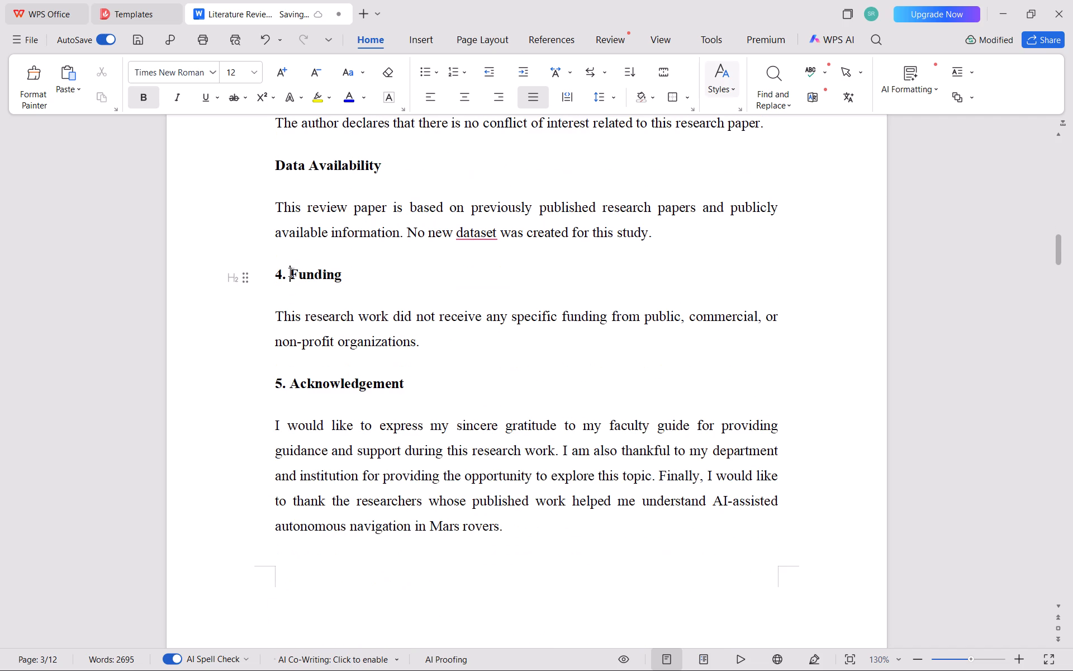
key(BackSpace)
key(BackSpace)
key(BackSpace)
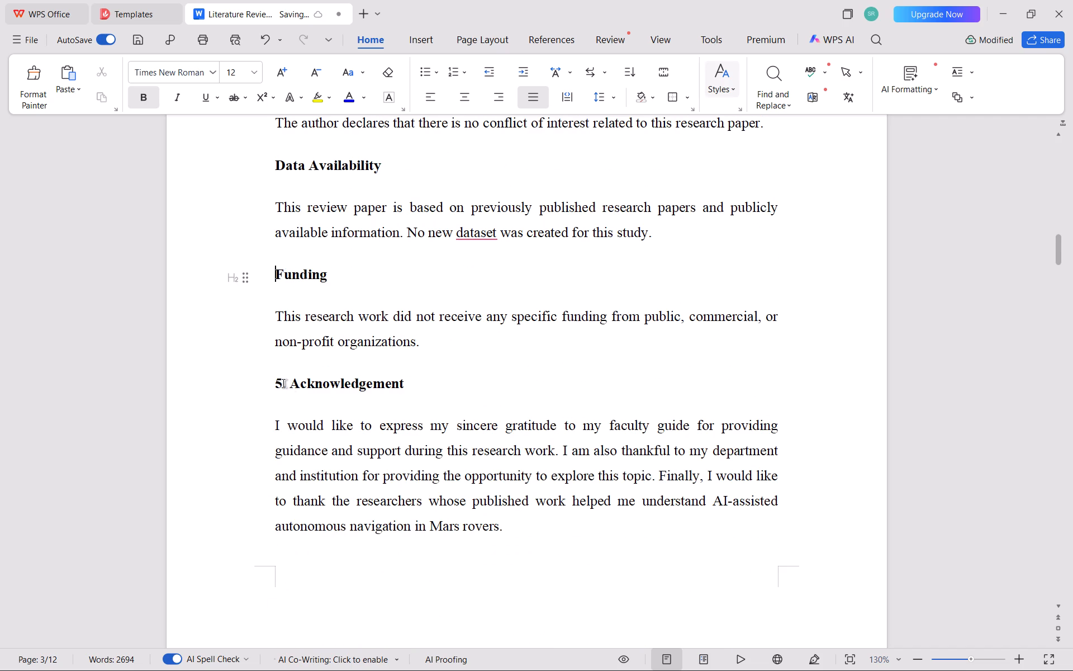
click(289, 382)
key(BackSpace)
key(BackSpace)
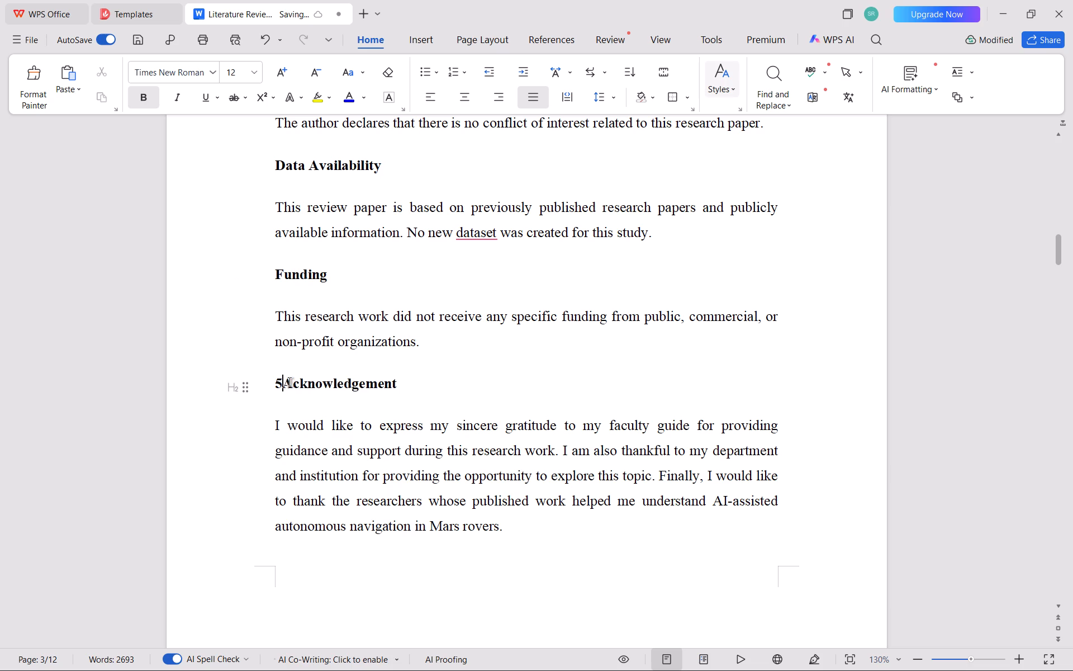
key(BackSpace)
Switch to the Classroom assignment in the browser to check its format and content requirements, and return to the literature review document.
scroll(289, 382, down, 4)
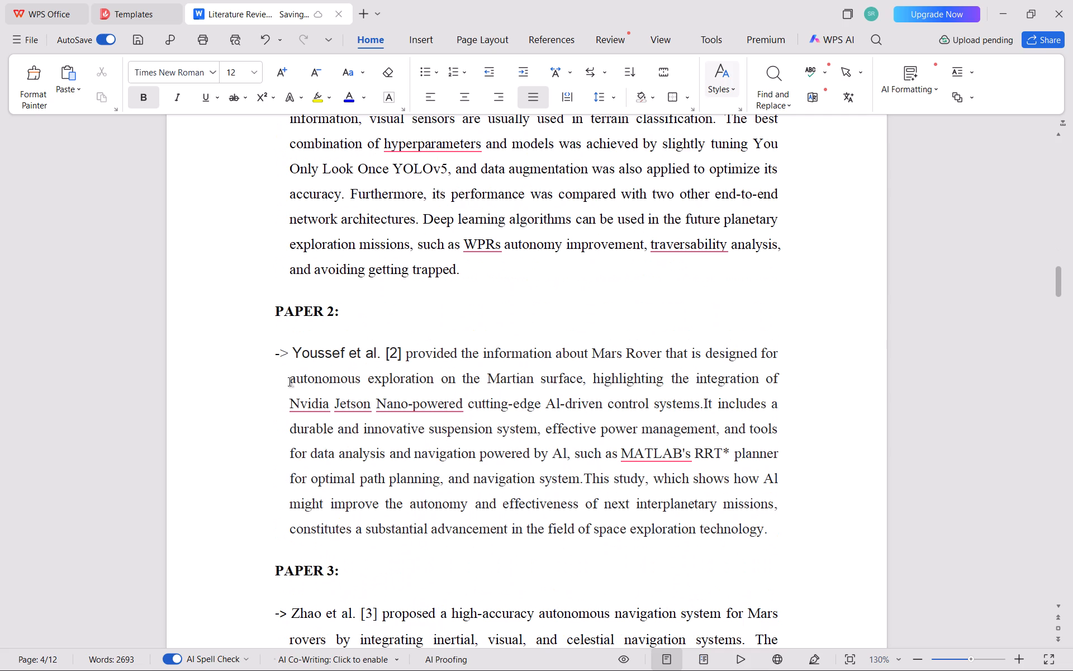
scroll(289, 382, down, 1)
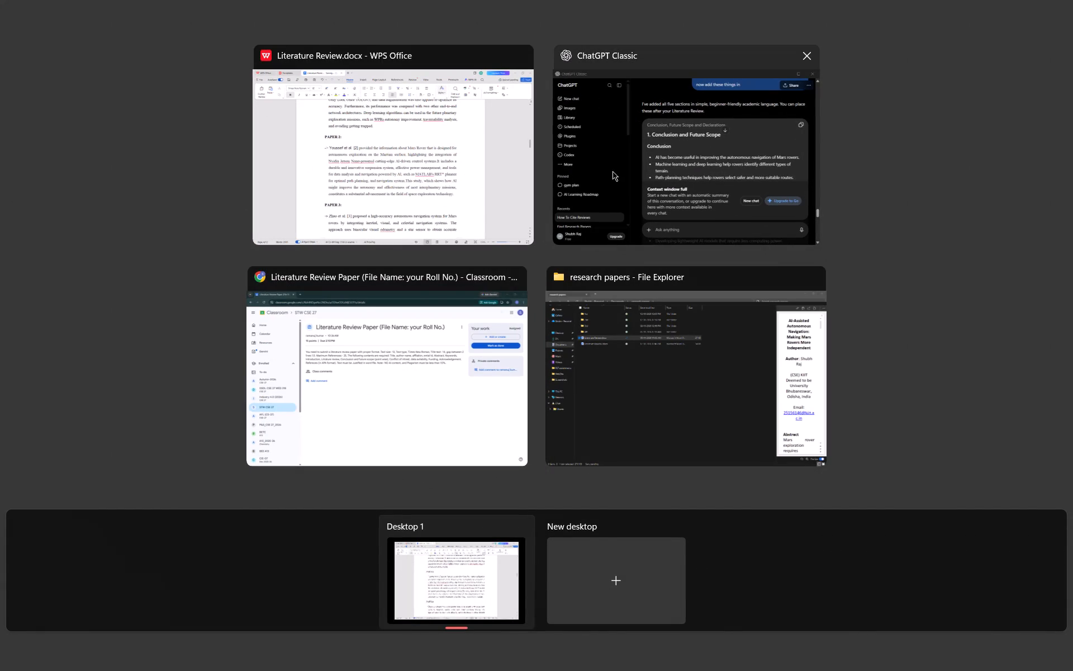
click(434, 365)
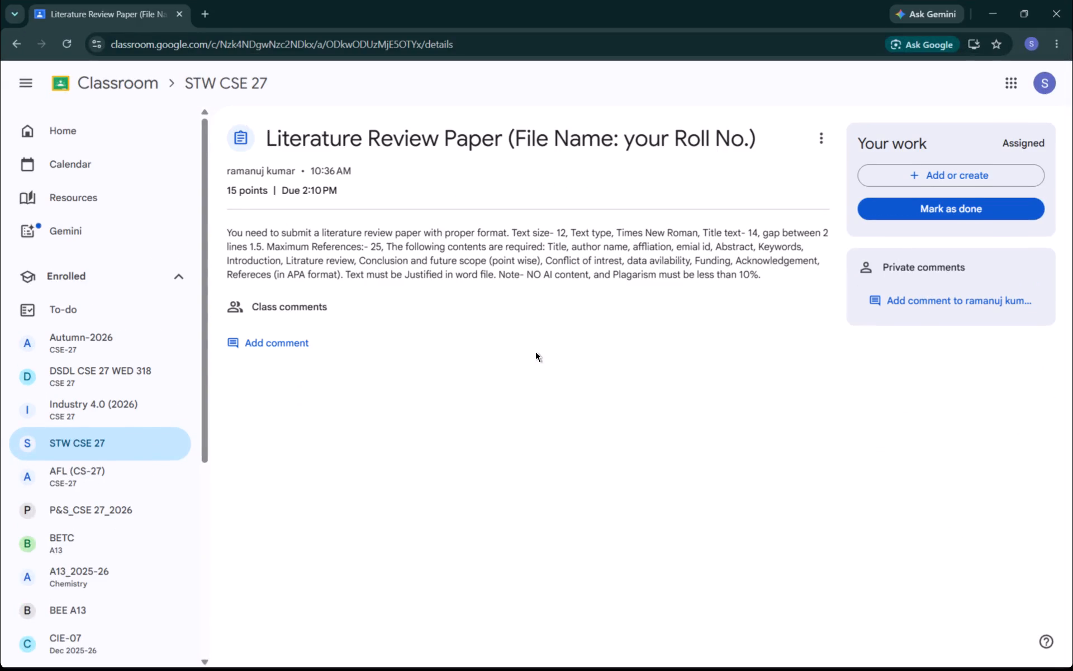
click(670, 167)
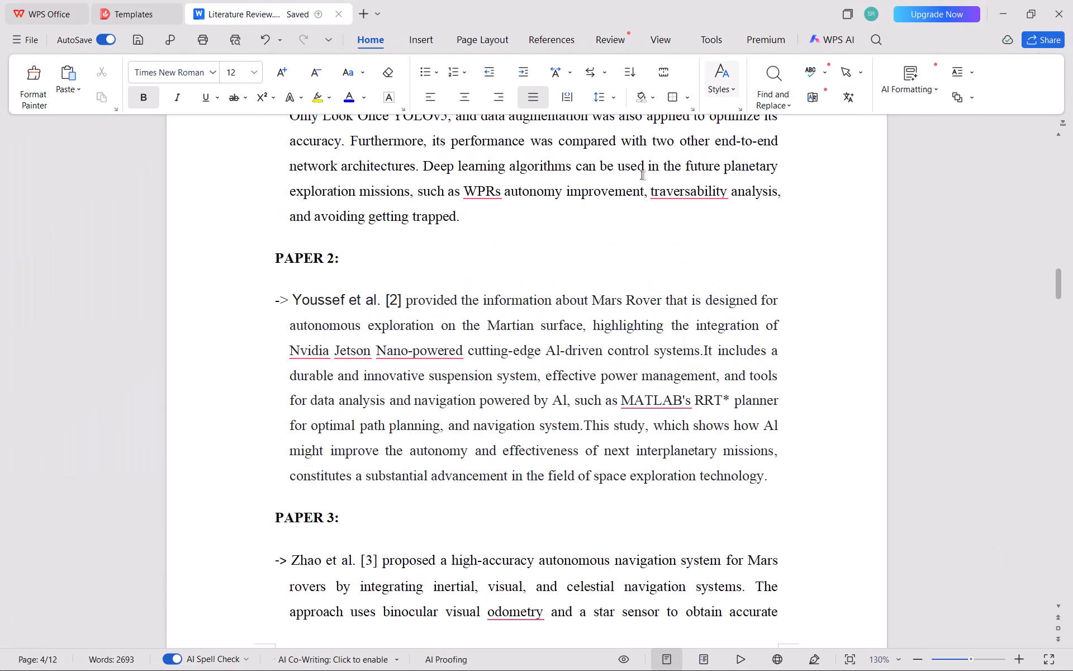
Delete the sentence "No new dataset was created for this study." from the Data Availability paragraph.
scroll(642, 175, up, 5)
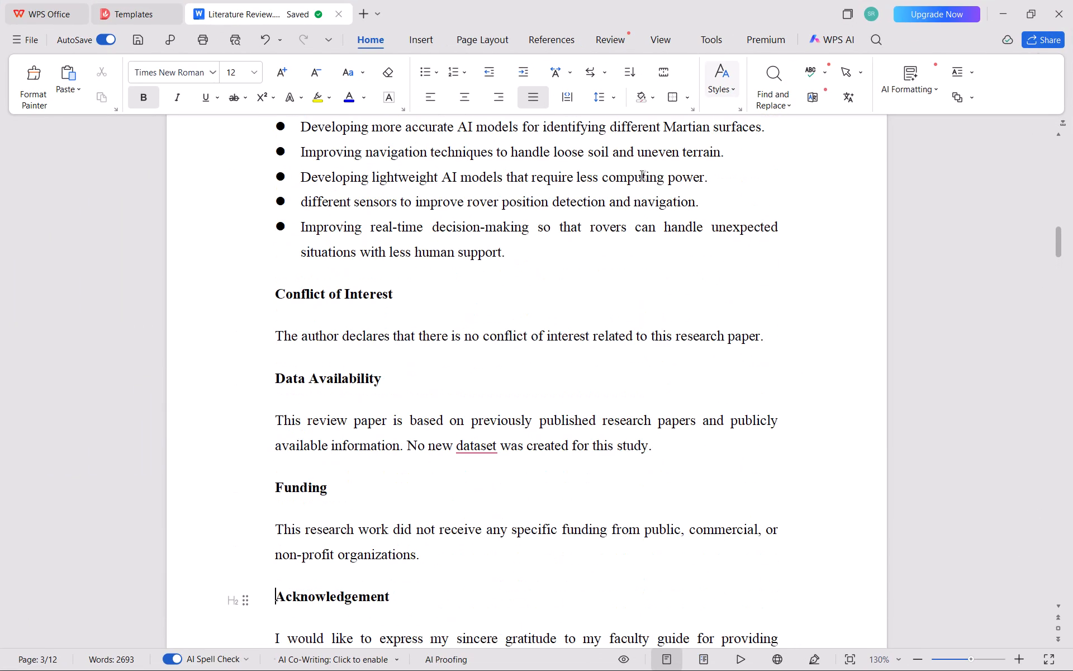
scroll(642, 175, down, 2)
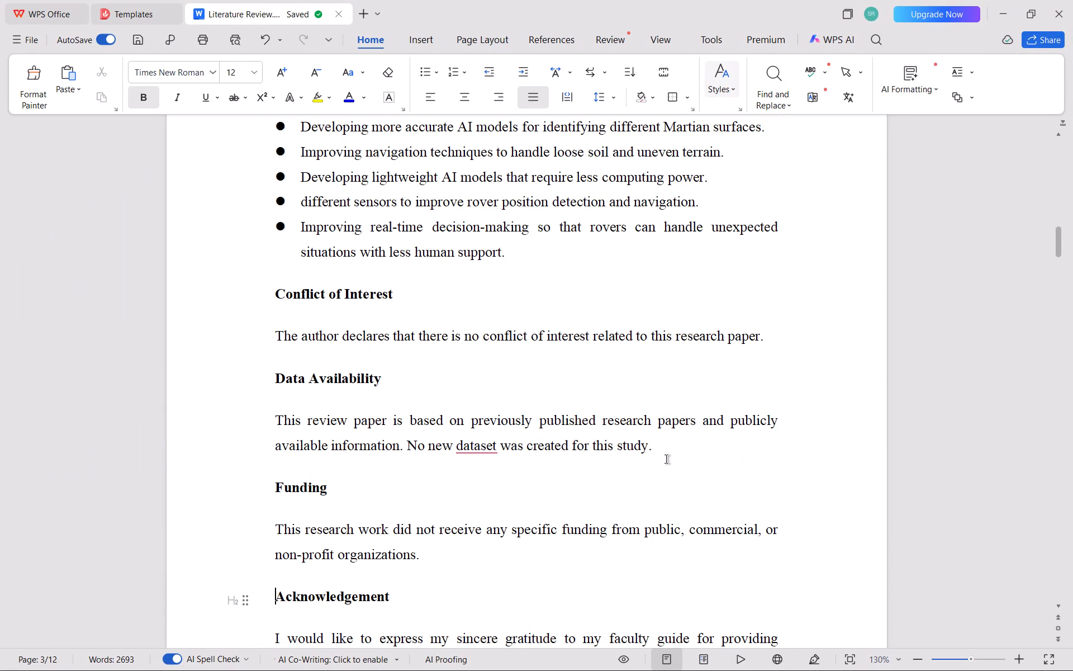
scroll(666, 459, down, 2)
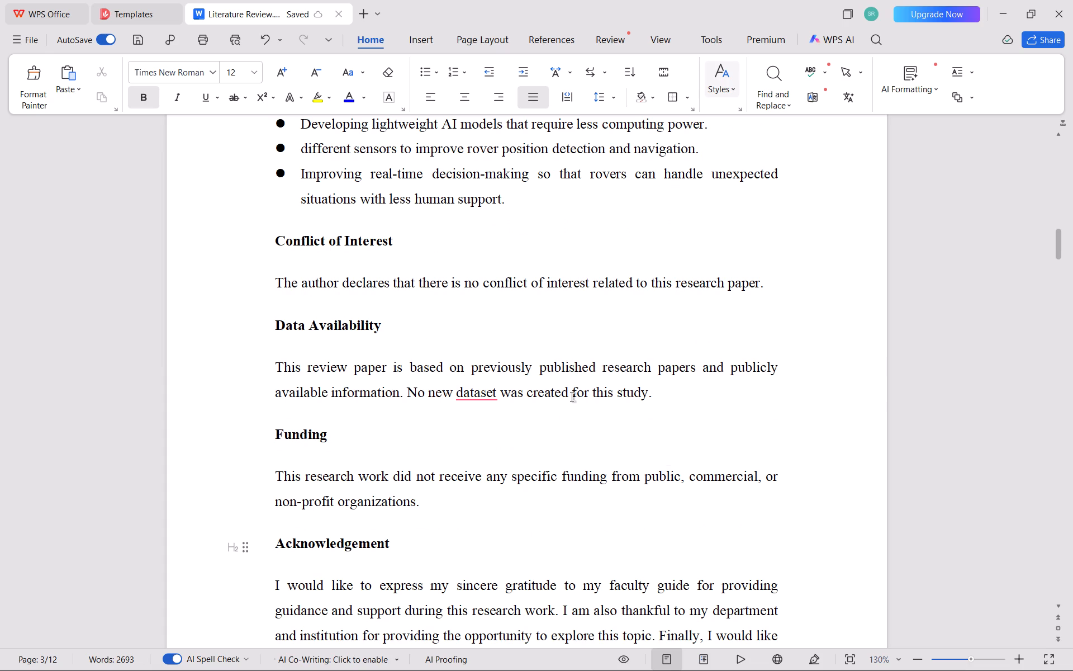
drag(657, 394, 408, 386)
key(BackSpace)
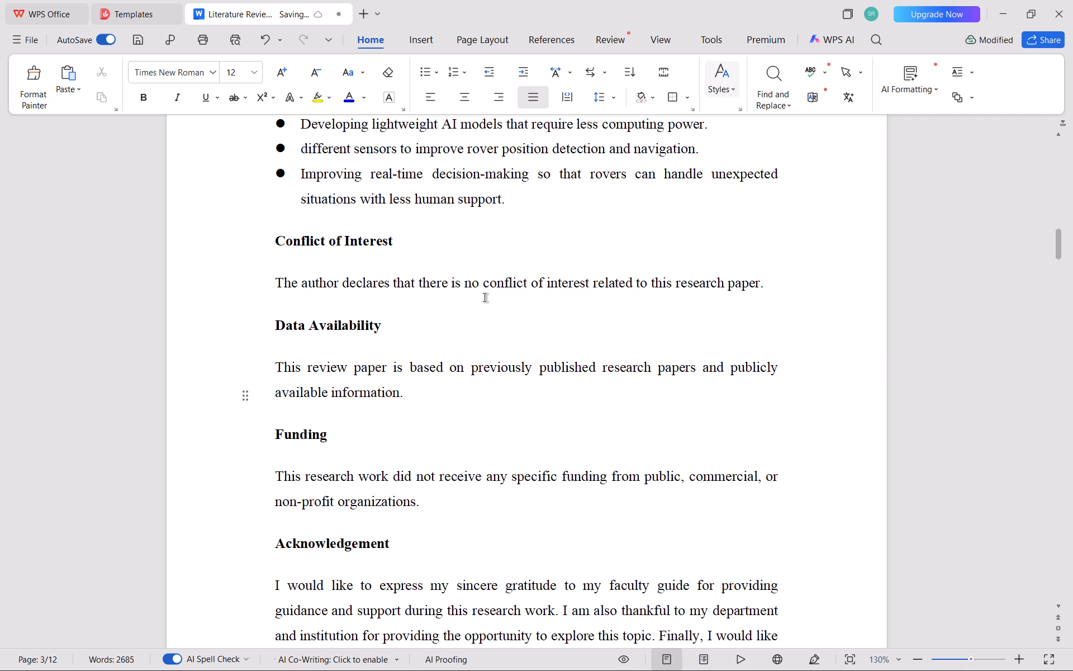
scroll(485, 297, down, 1)
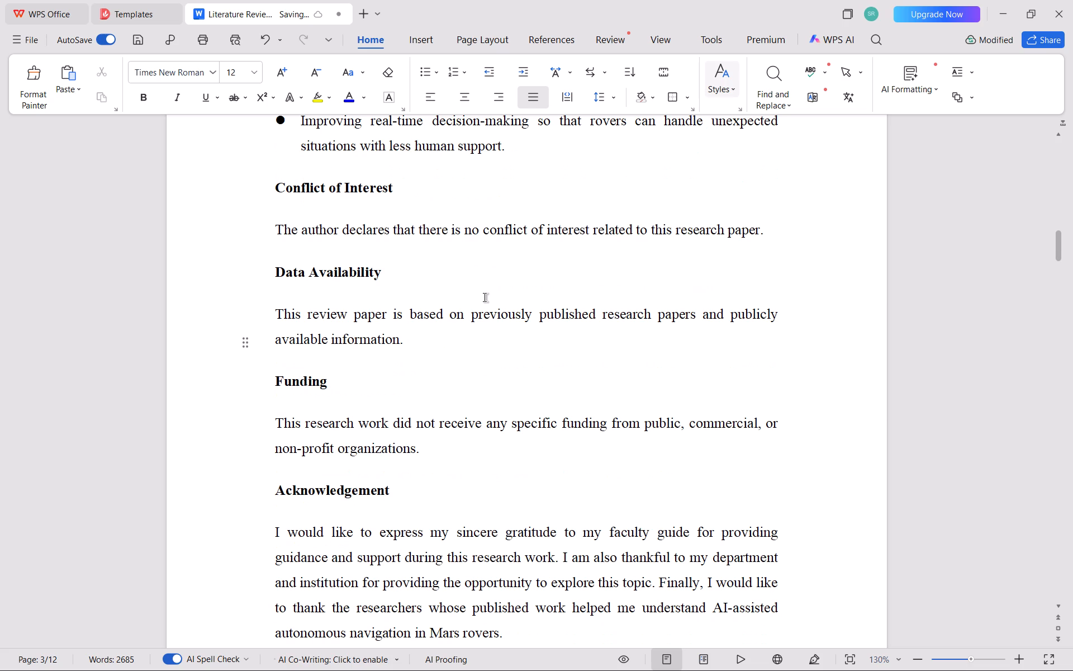
scroll(485, 297, down, 1)
click(302, 447)
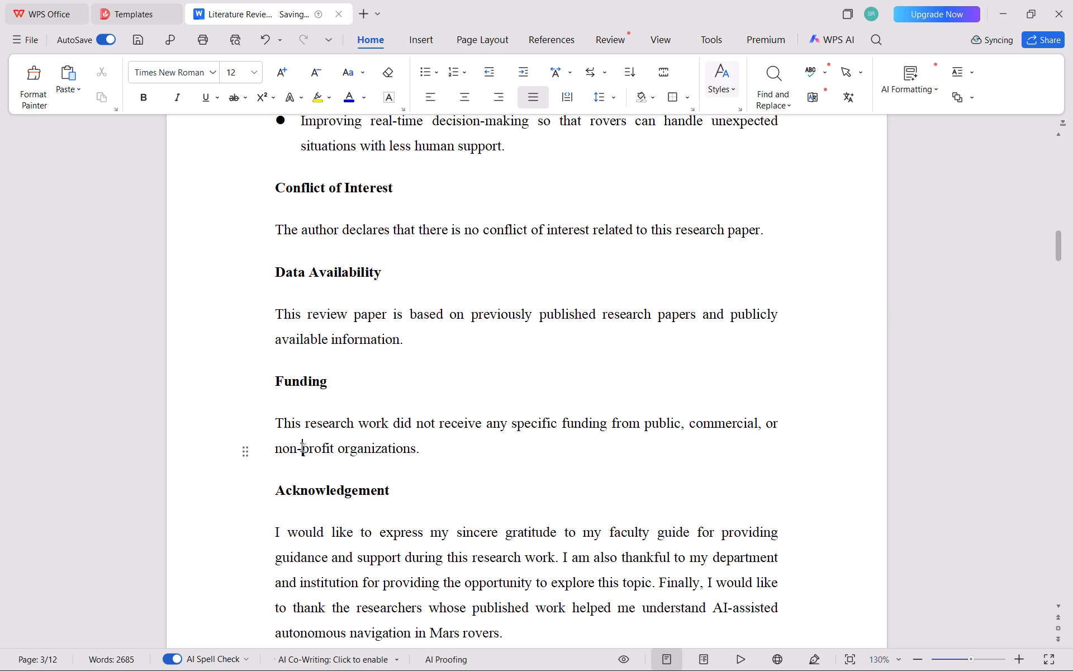
click(336, 451)
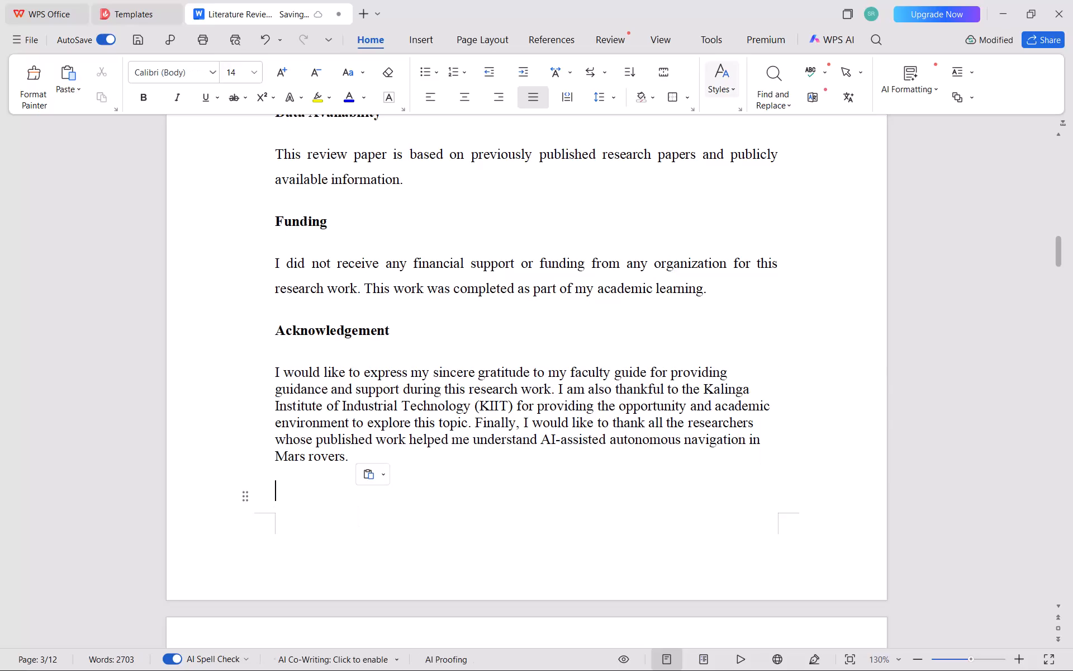
Justify the new Acknowledgement paragraph and set its line spacing to 1.5.
drag(349, 457, 276, 386)
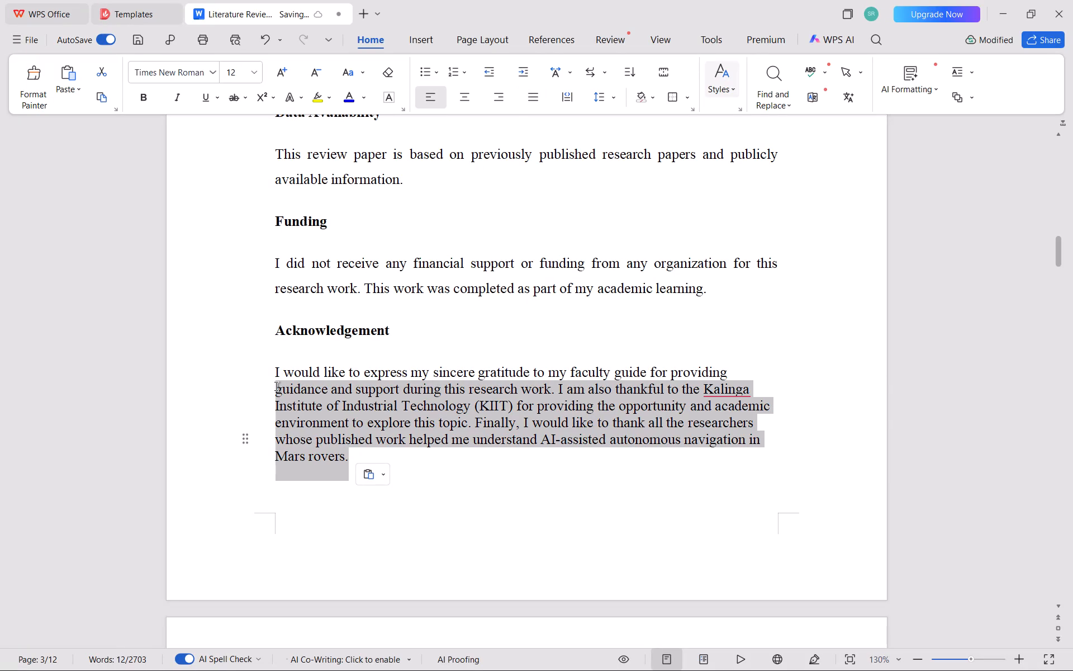
drag(276, 386, 265, 380)
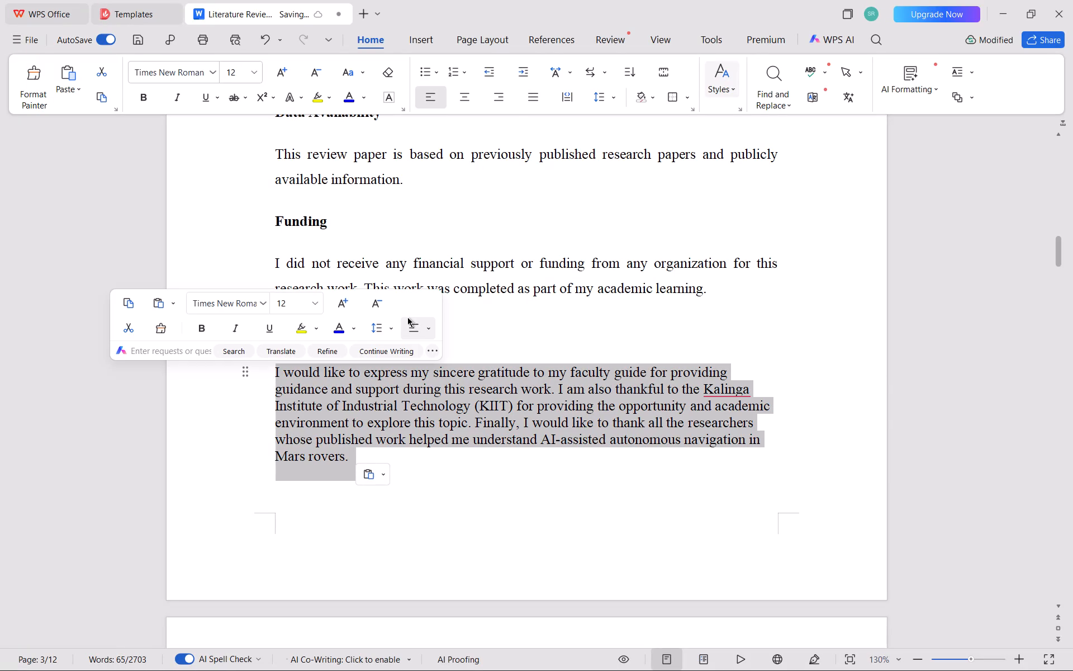
click(409, 319)
click(436, 453)
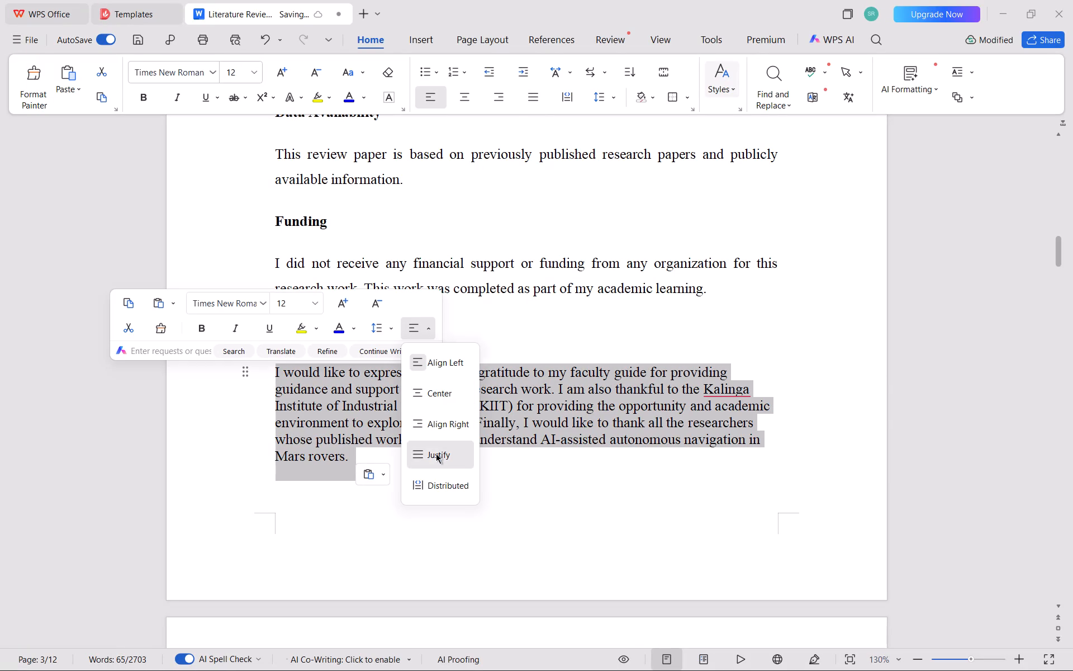
click(379, 323)
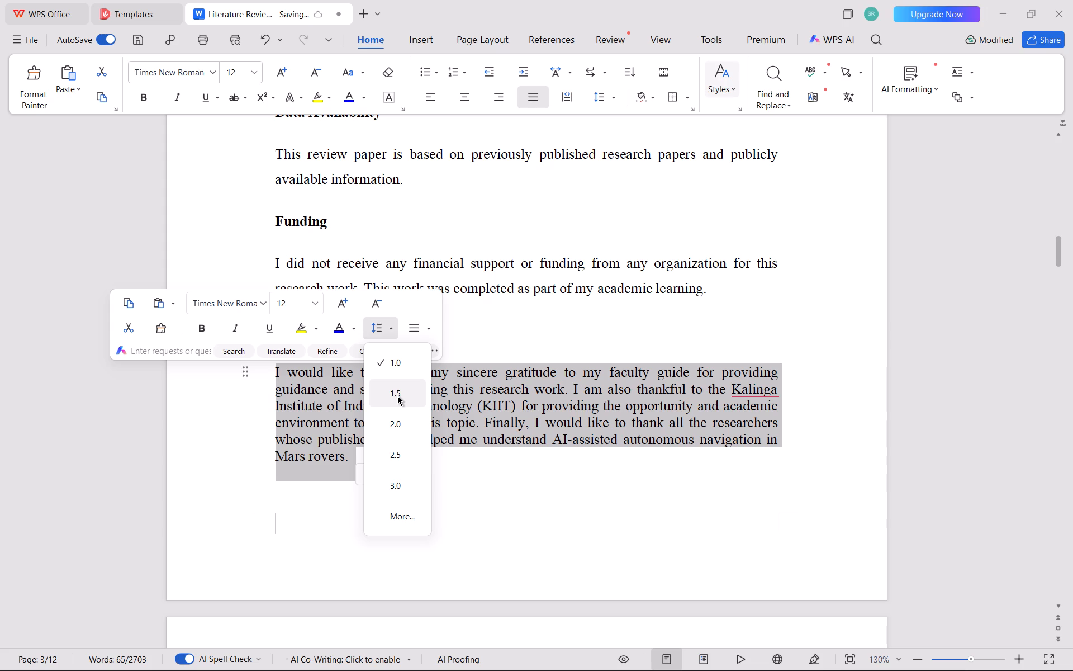
click(397, 396)
click(453, 499)
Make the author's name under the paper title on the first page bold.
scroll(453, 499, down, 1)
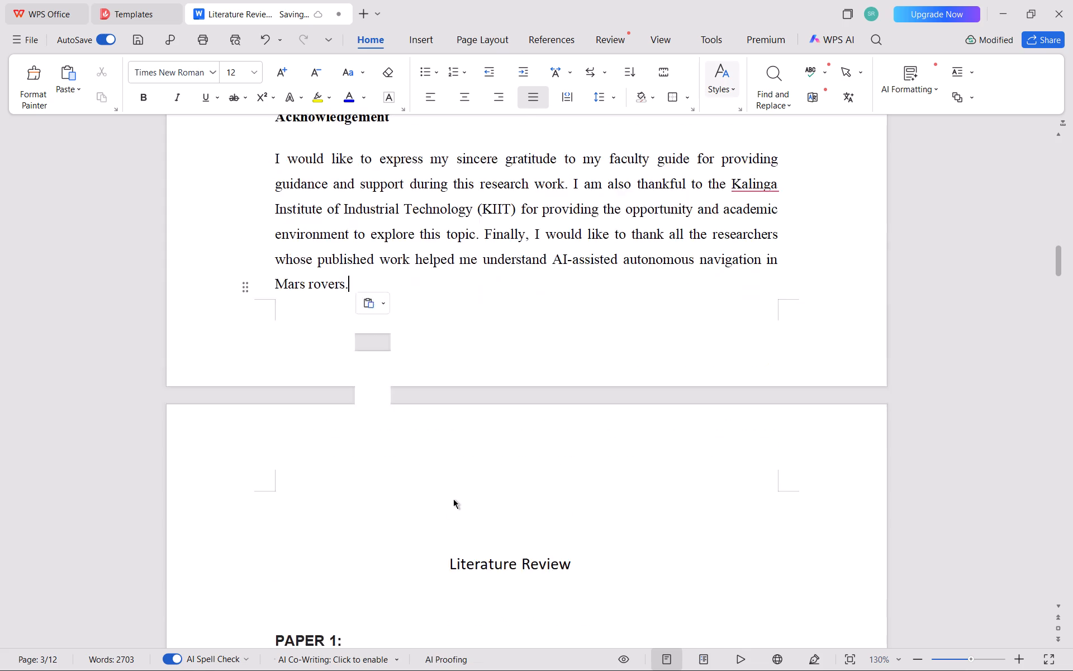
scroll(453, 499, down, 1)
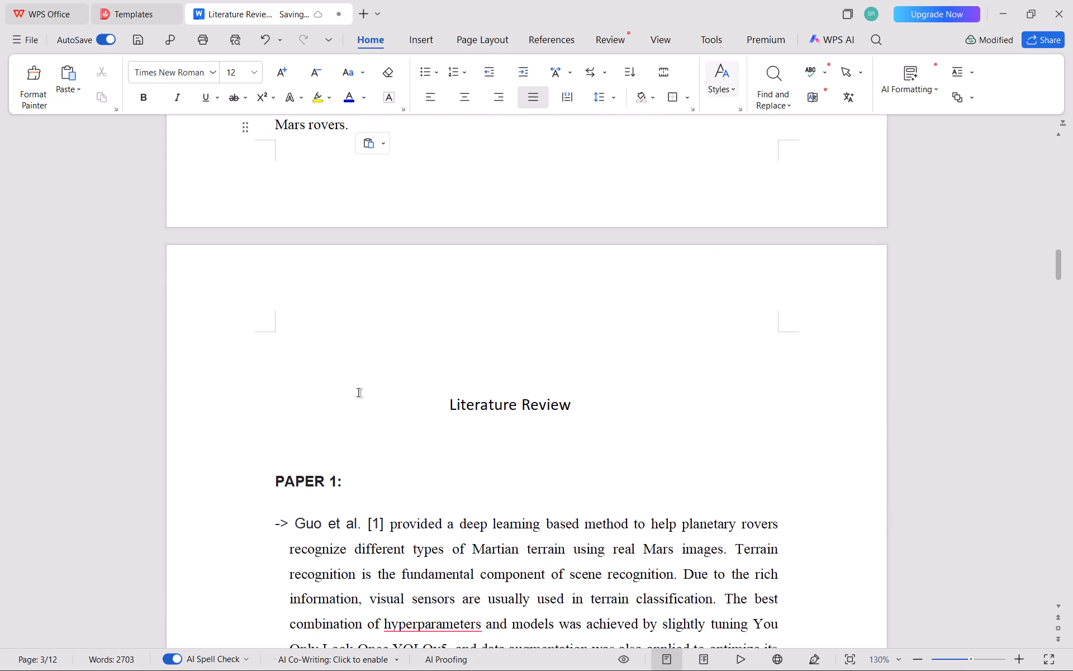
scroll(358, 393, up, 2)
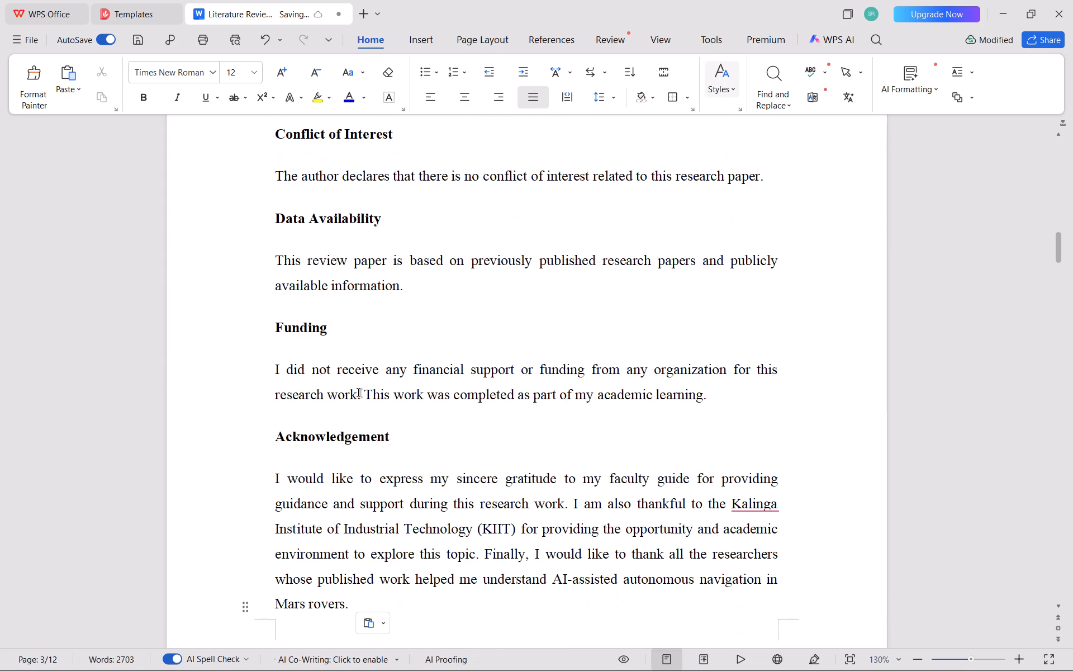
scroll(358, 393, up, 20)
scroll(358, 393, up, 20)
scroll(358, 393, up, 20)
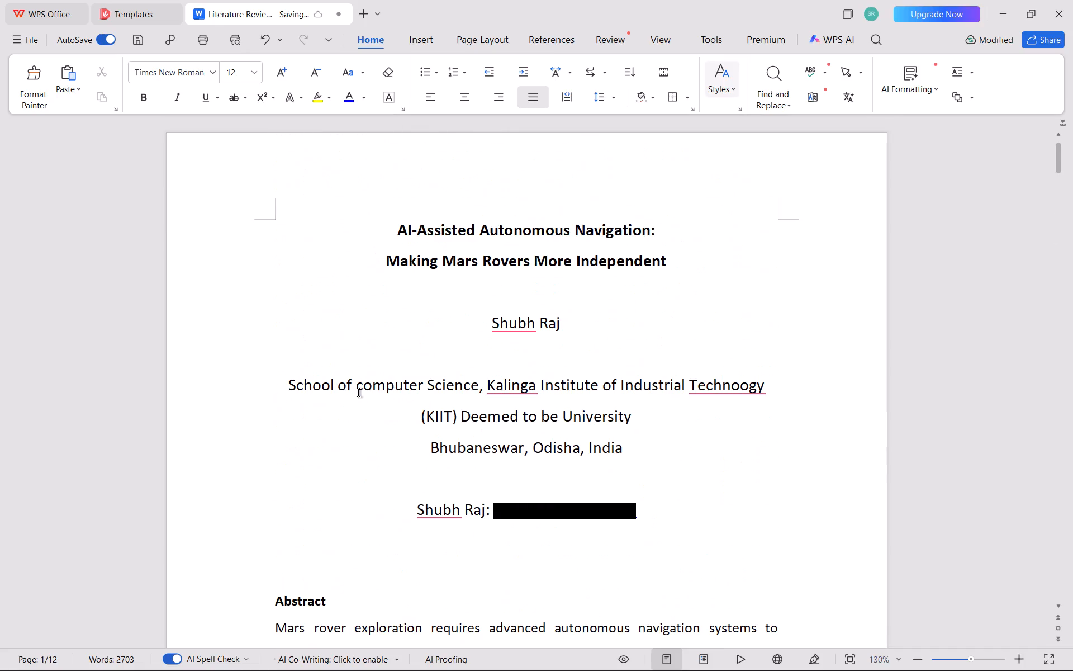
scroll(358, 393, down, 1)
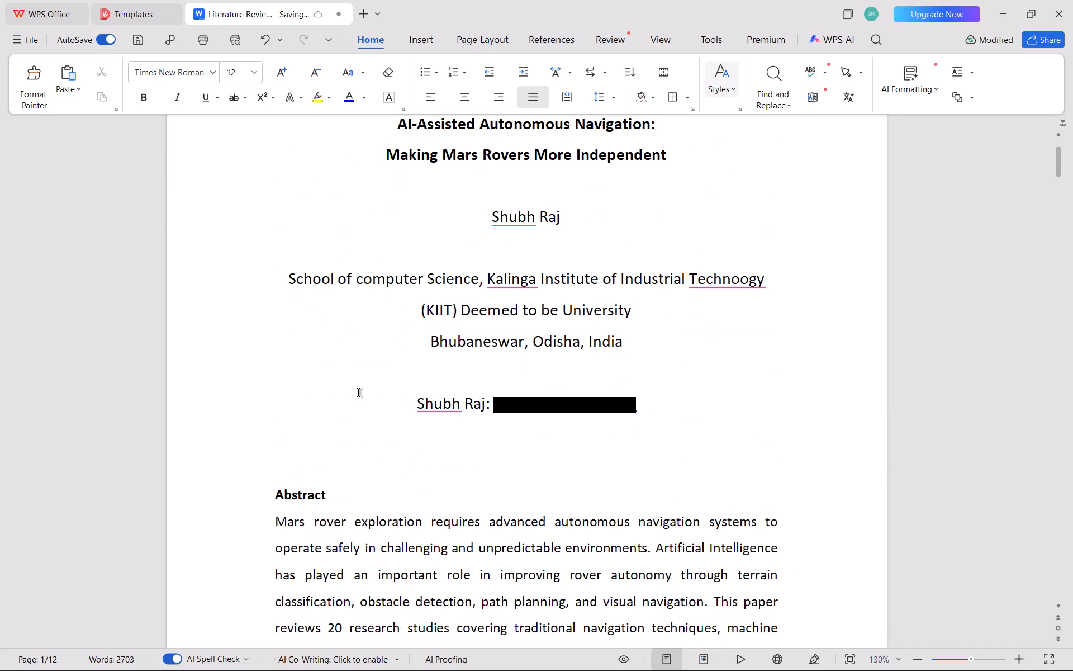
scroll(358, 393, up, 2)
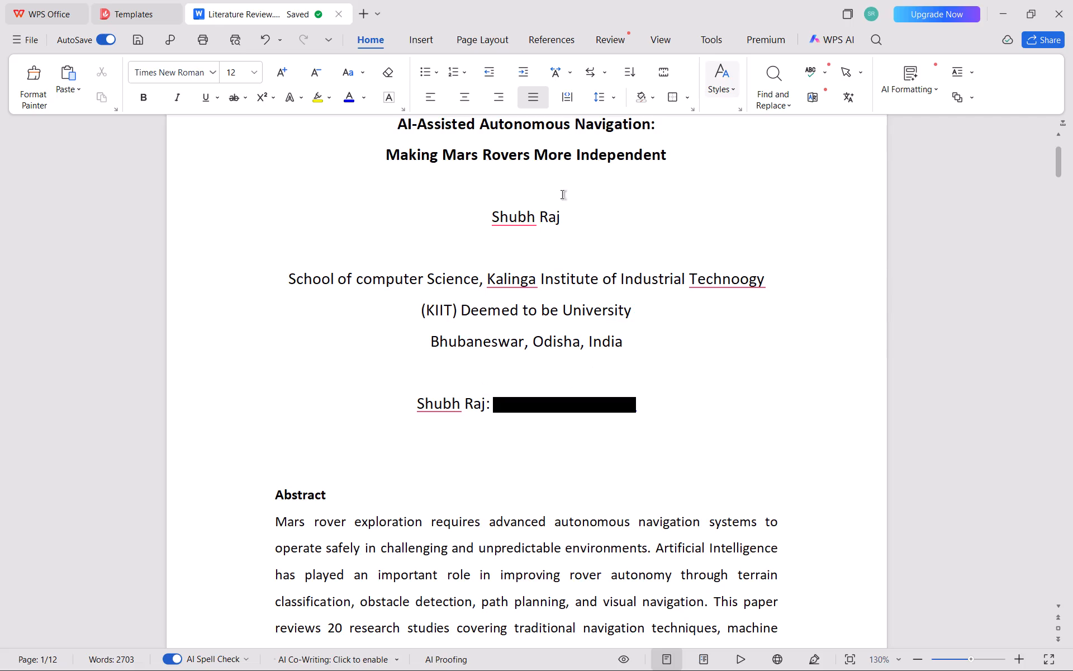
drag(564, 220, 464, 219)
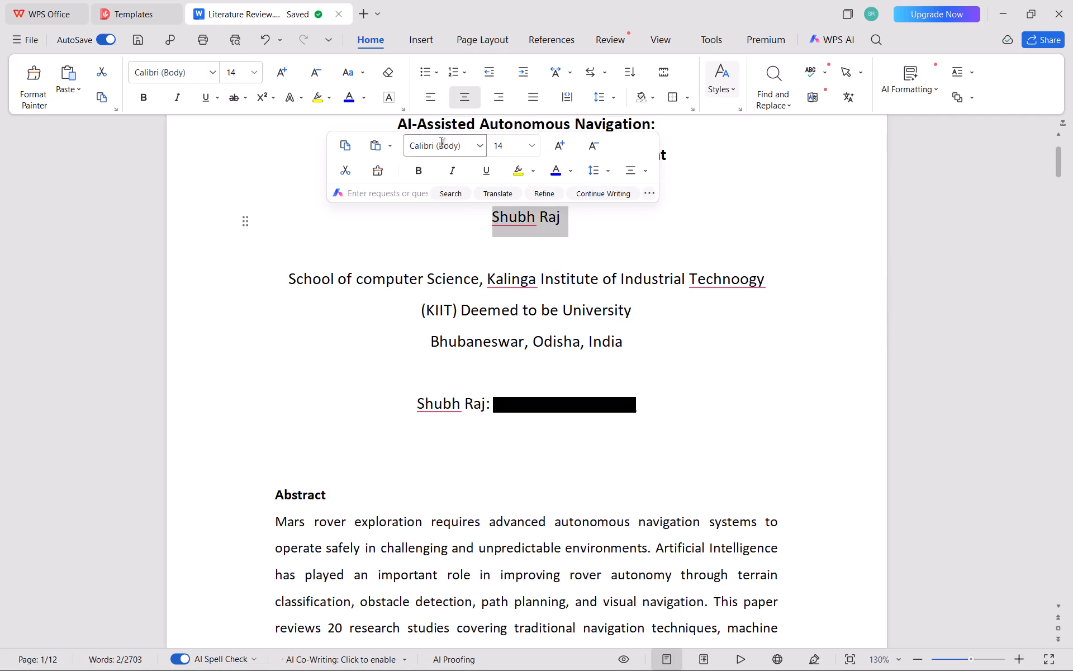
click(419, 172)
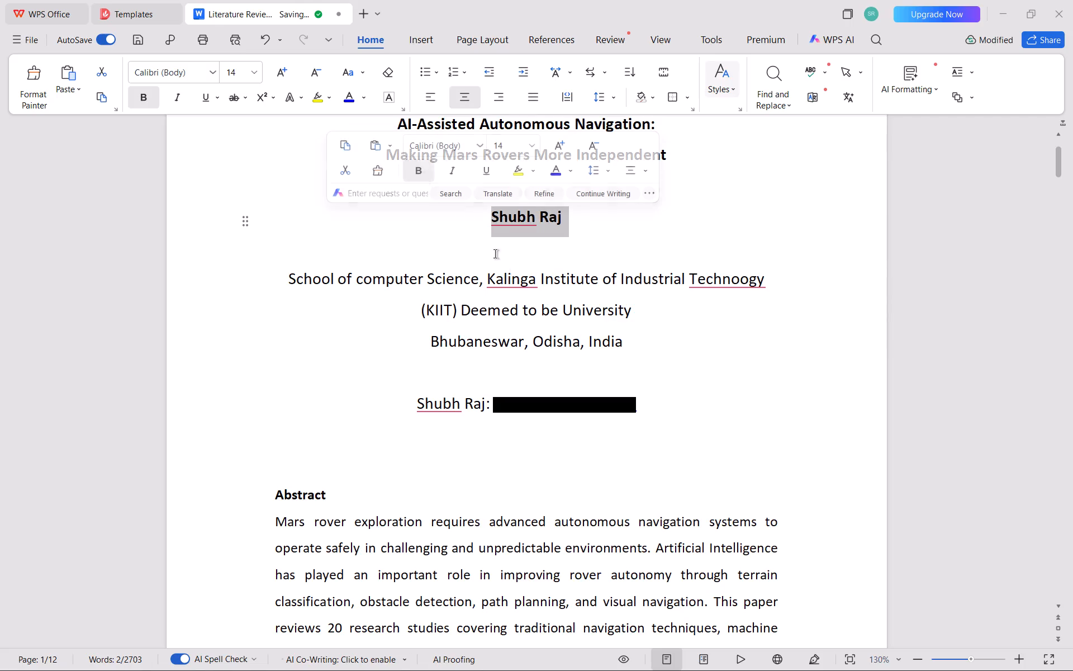
Format the whole first-page heading block, from the paper title through the author's email line, as bold size 14 text.
scroll(639, 349, up, 1)
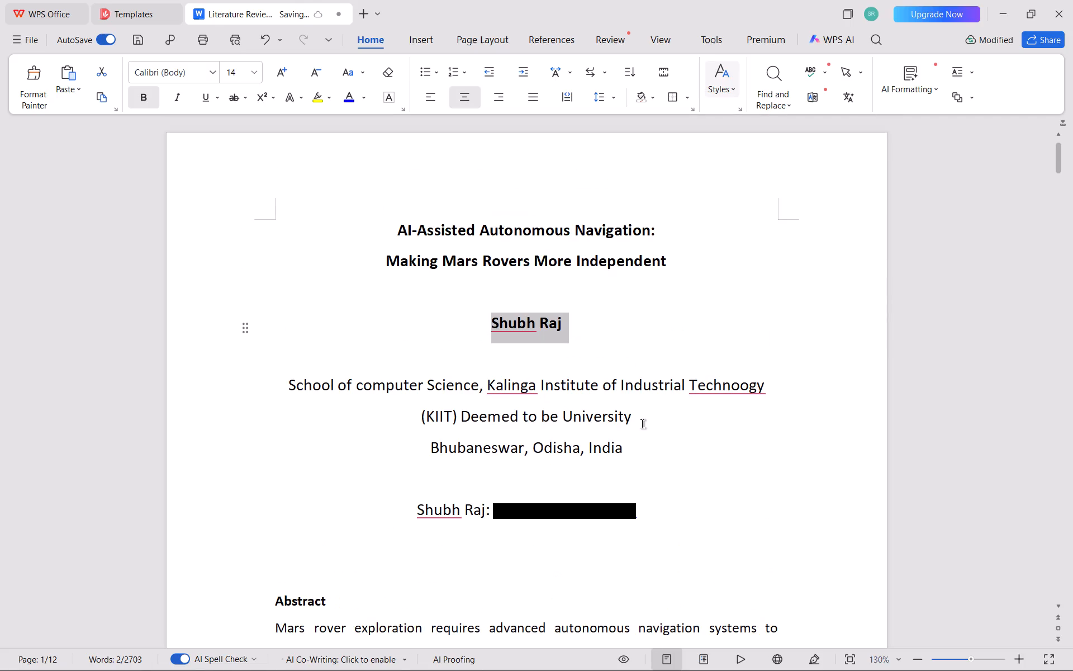
drag(628, 448, 358, 244)
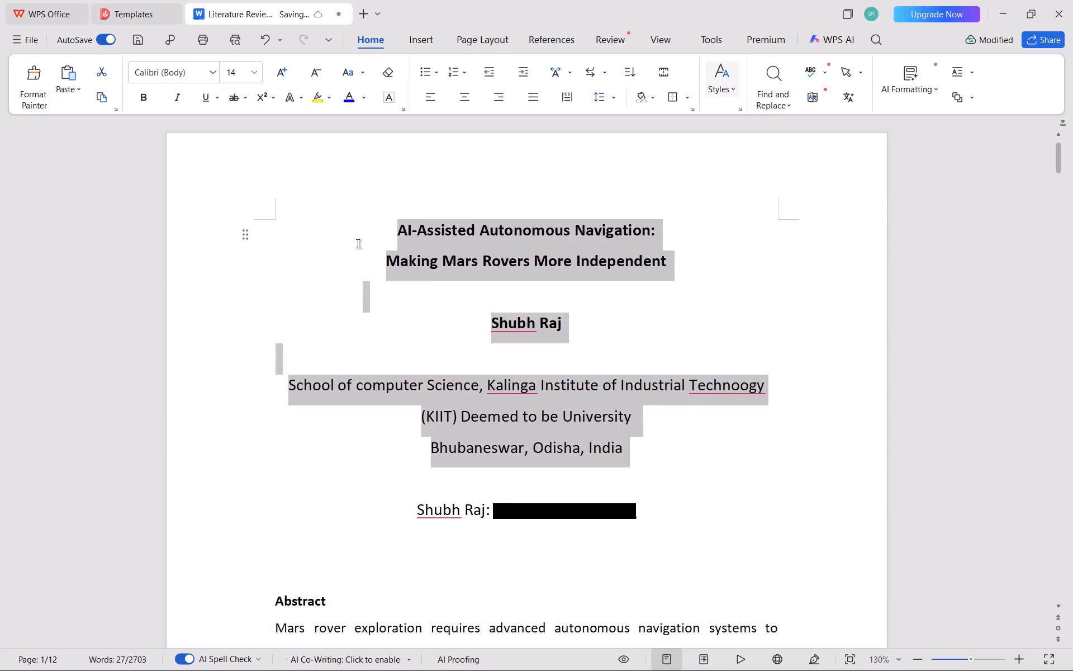
drag(358, 244, 530, 524)
click(656, 490)
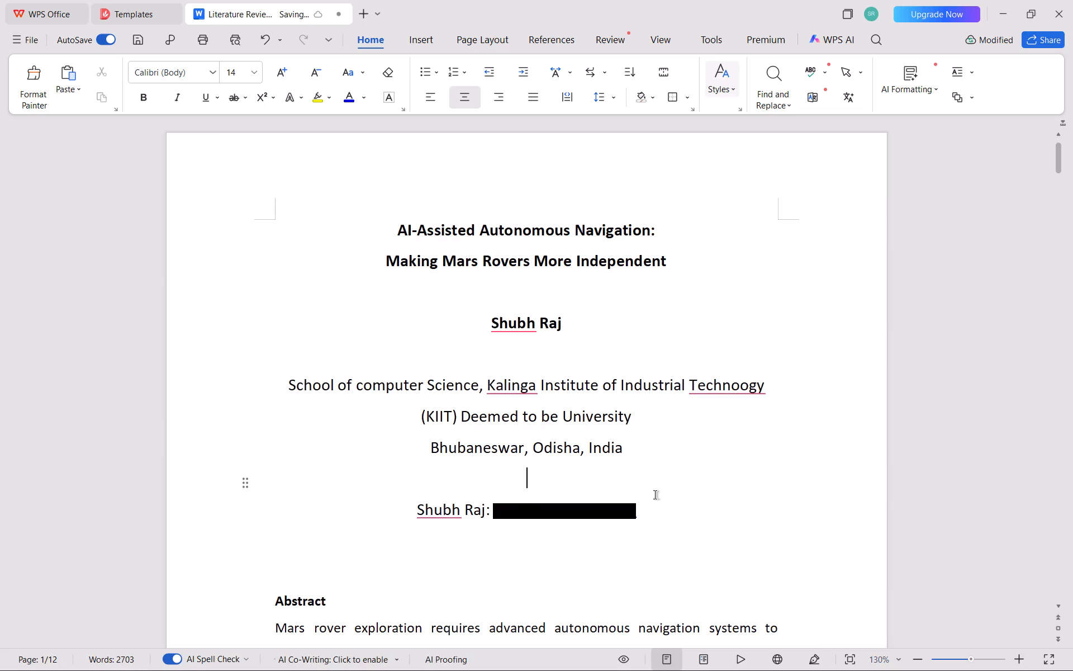
drag(641, 516, 297, 355)
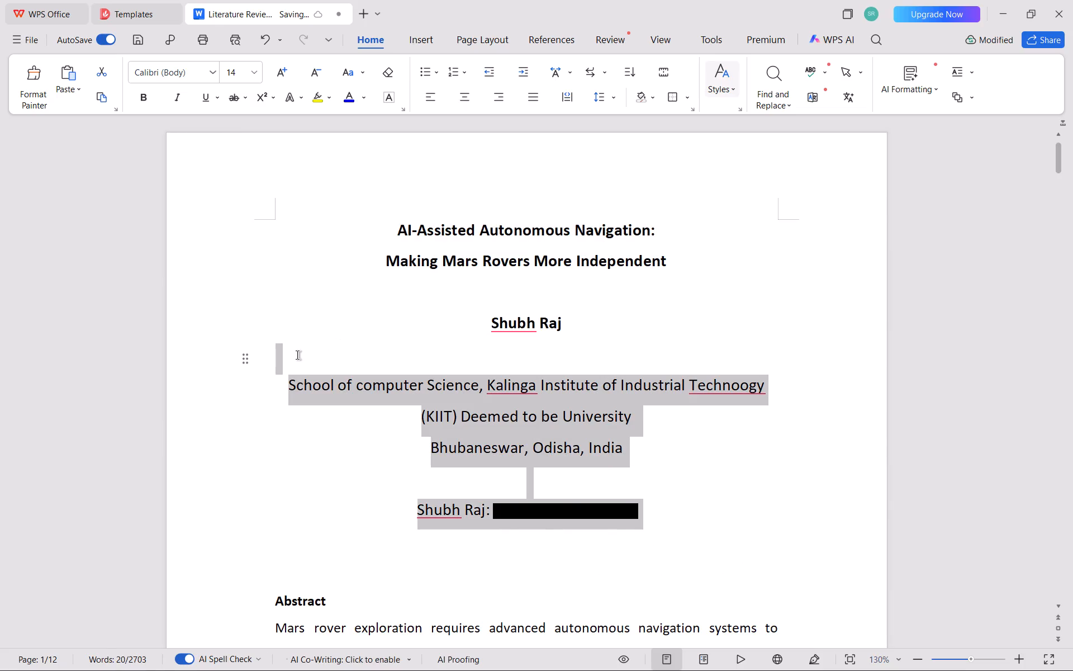
drag(297, 355, 366, 247)
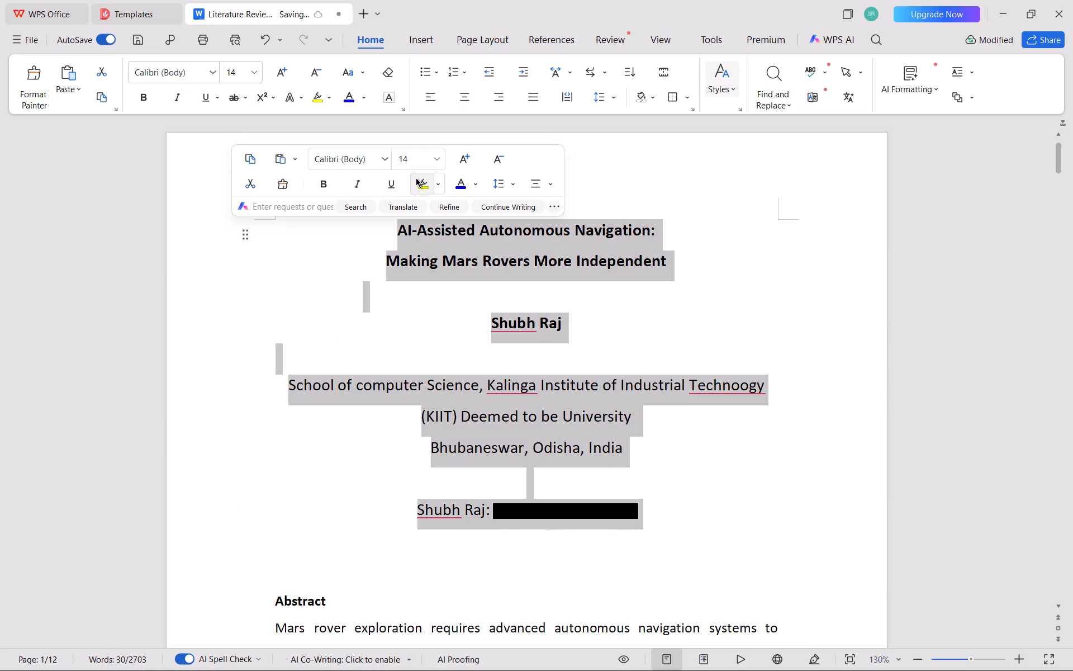
click(419, 162)
text(14)
key(Return)
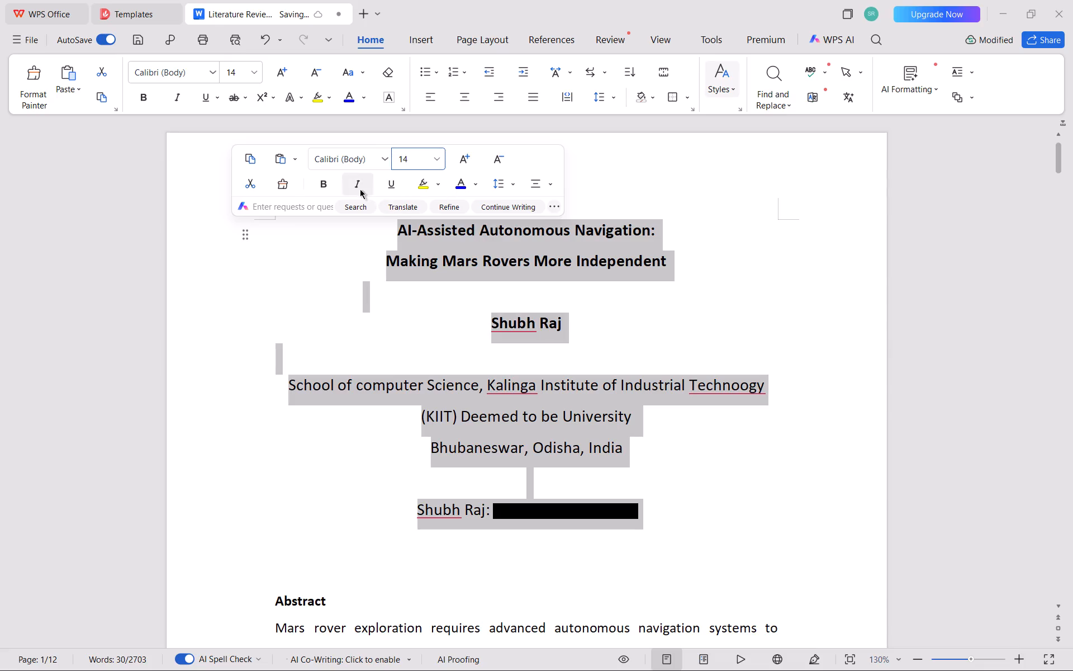
click(323, 182)
click(323, 182)
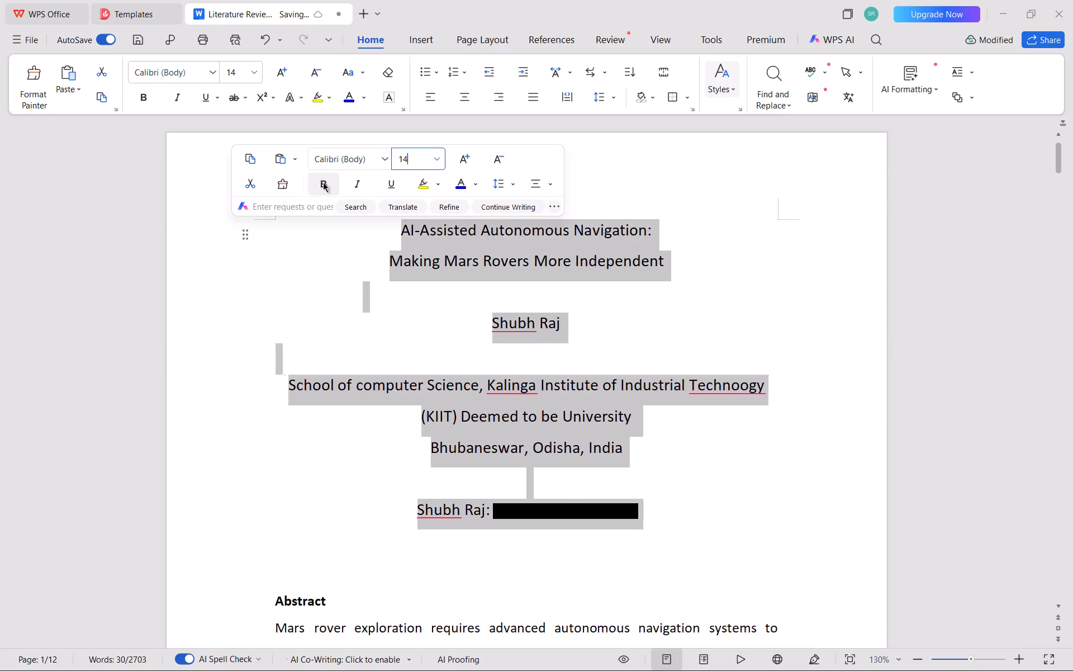
click(675, 514)
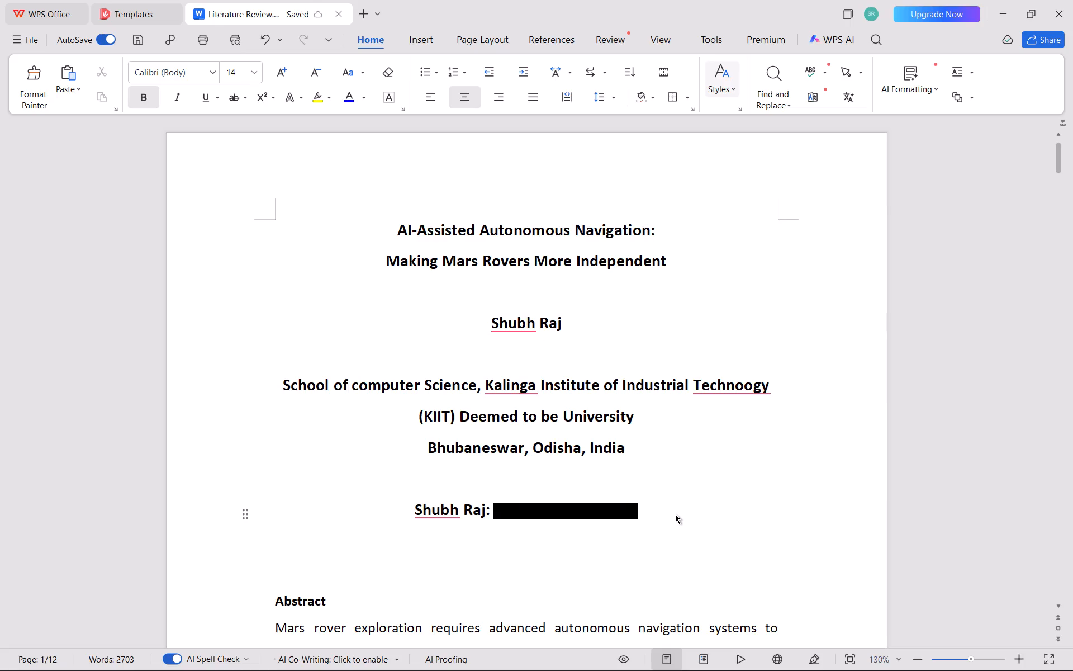
Correct the first-page affiliation line so it reads "School of Computer Science, Kalinga Institute of Industrial Technology".
click(743, 389)
key(l)
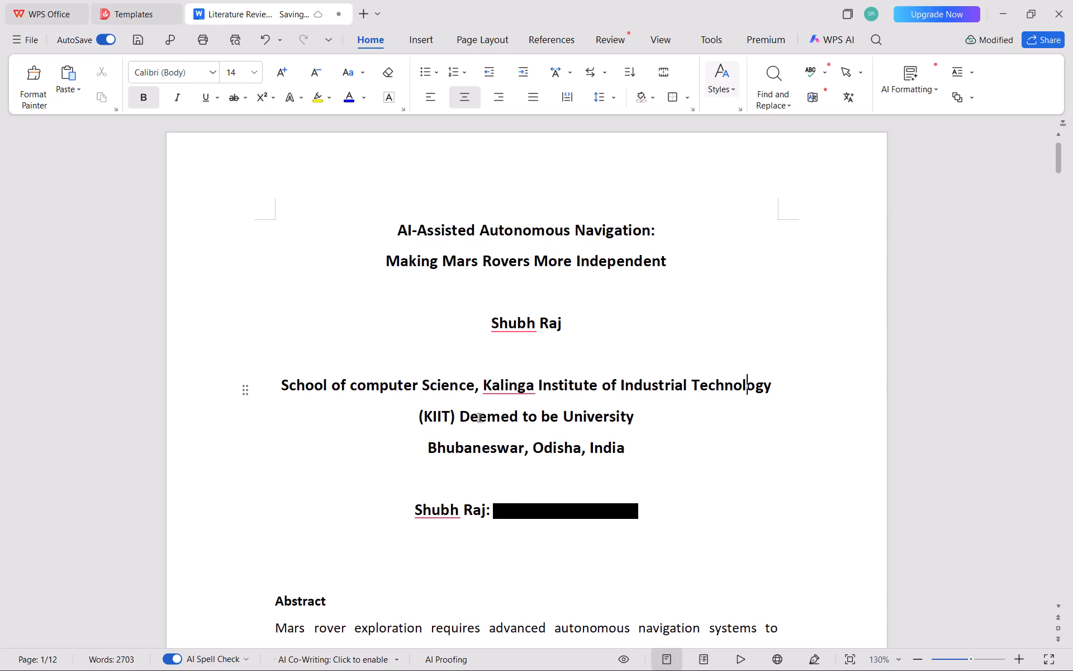
click(356, 385)
key(BackSpace)
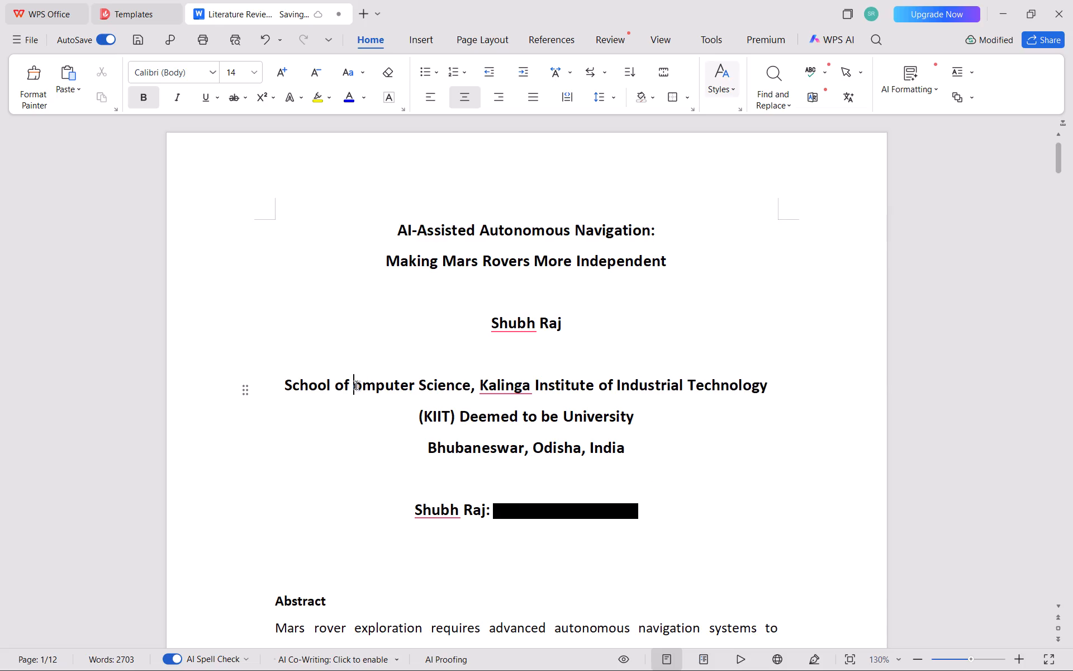
key(shift+c)
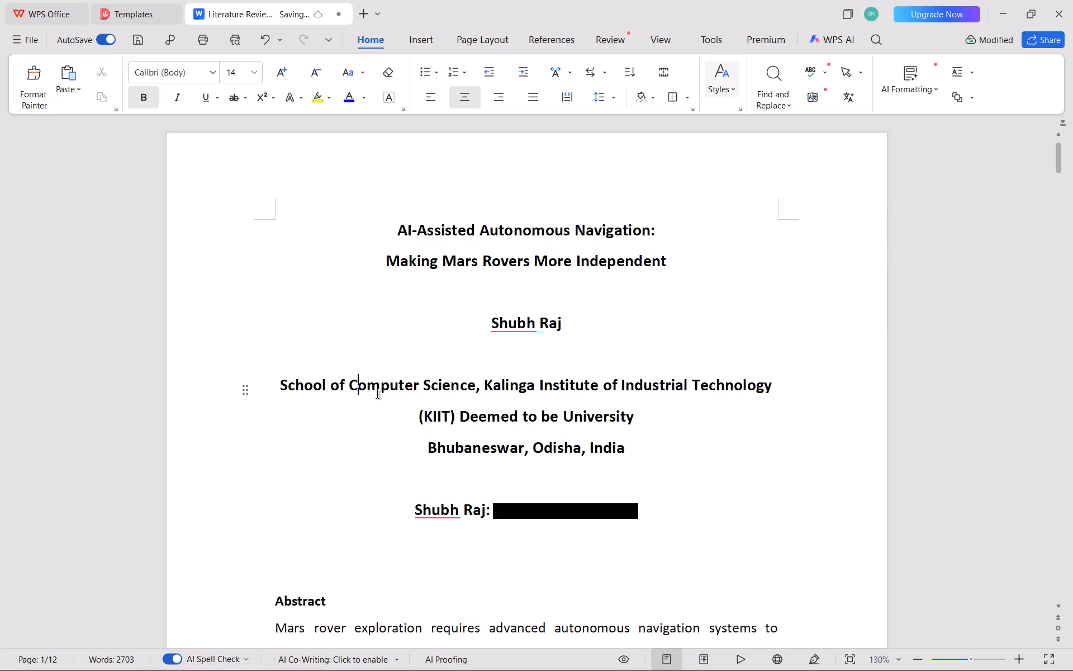
click(340, 388)
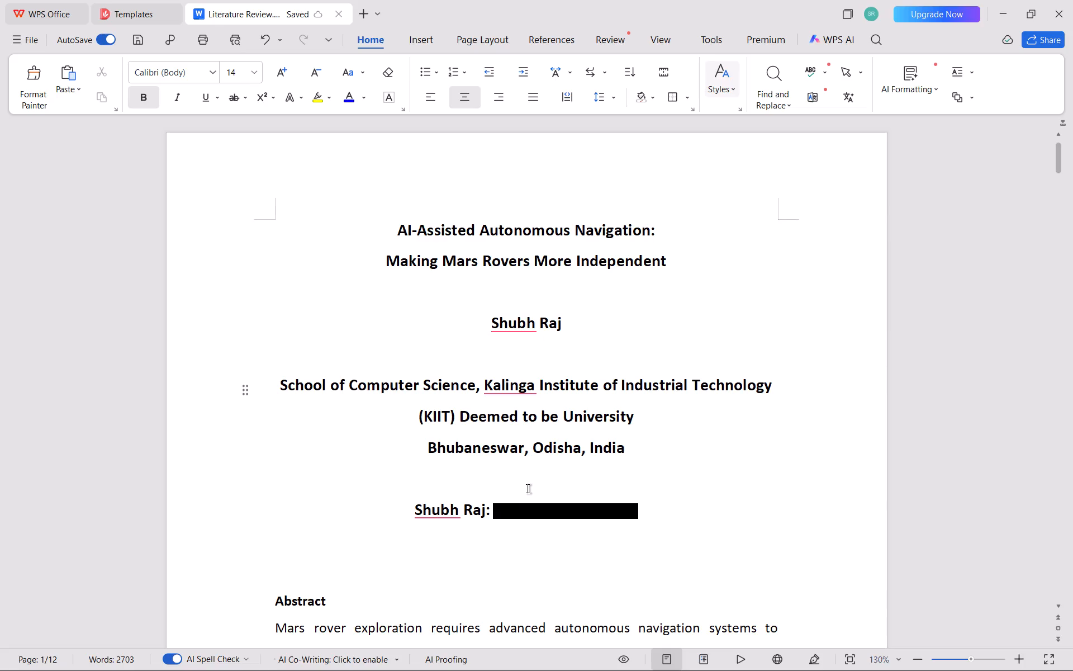
Review the paper from the Abstract to the Conclusion and compare its section order with the contents required in the Classroom assignment.
scroll(528, 489, down, 2)
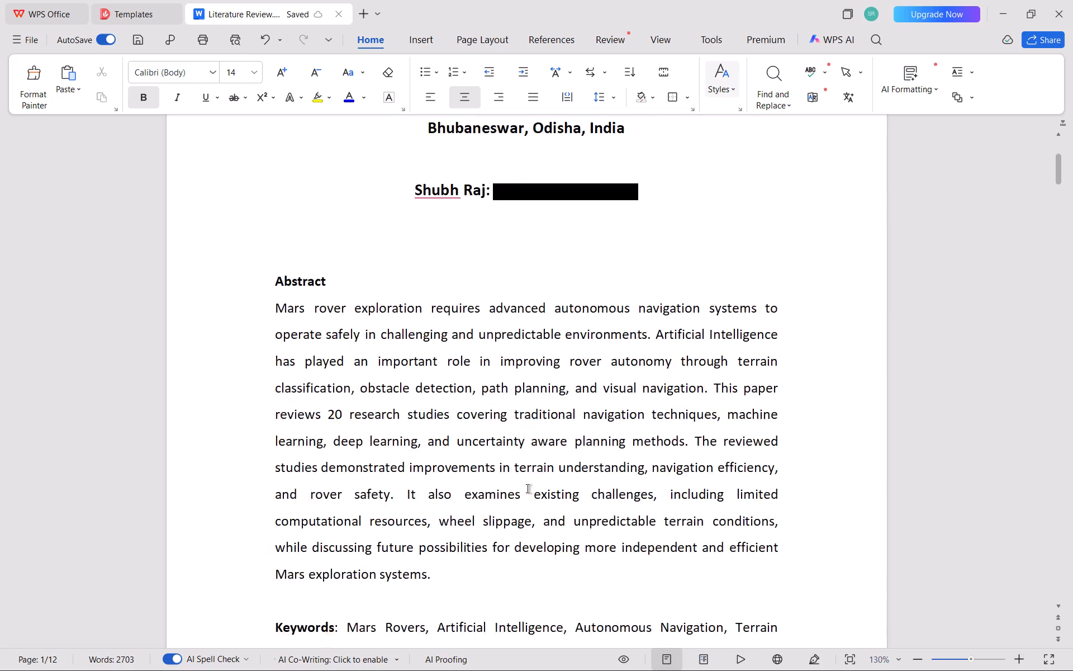
scroll(528, 489, down, 1)
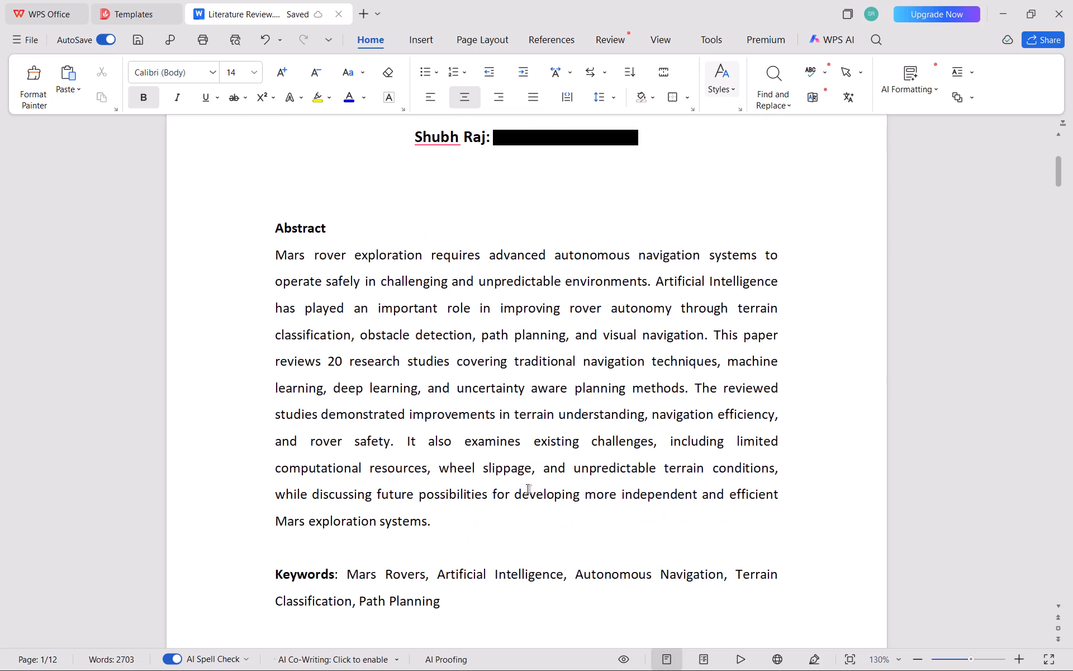
scroll(528, 489, down, 3)
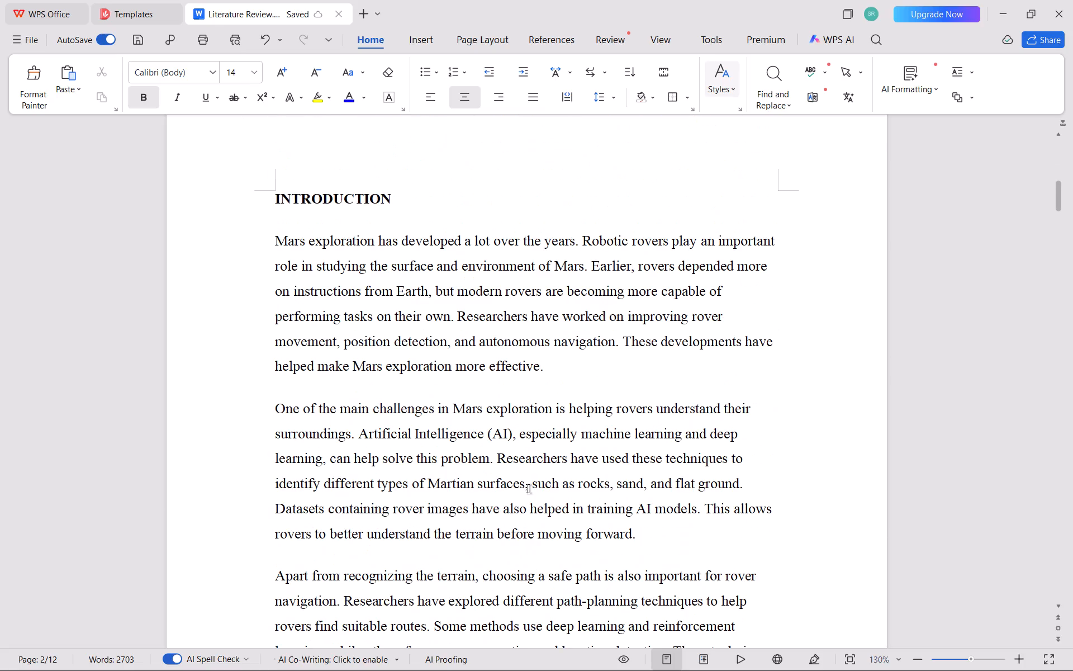
scroll(528, 489, down, 1)
scroll(514, 329, down, 1)
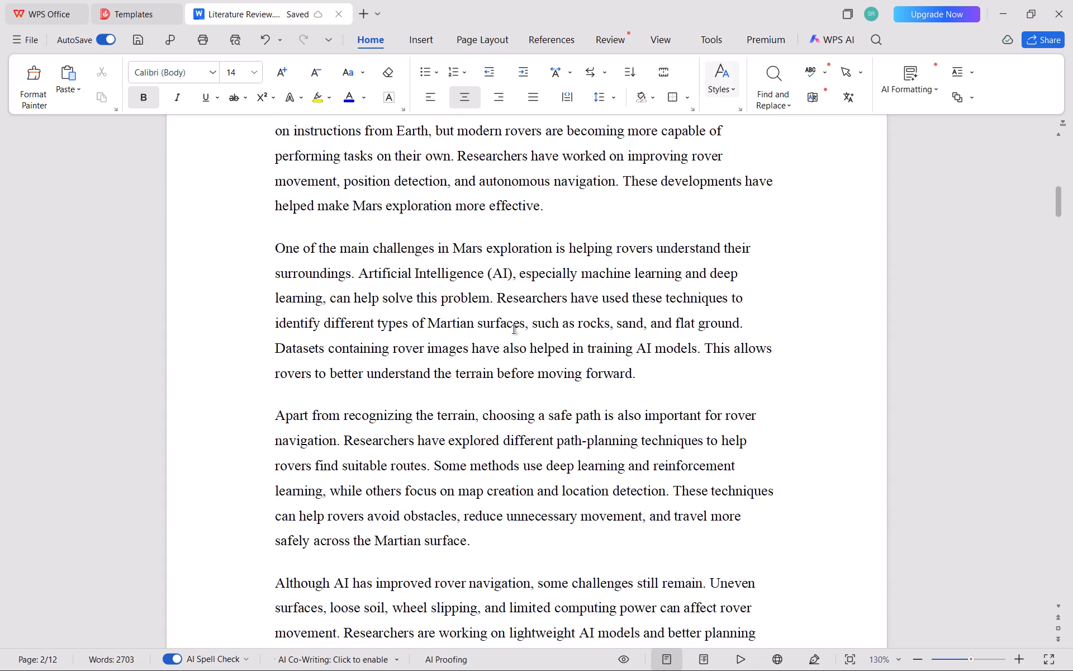
scroll(514, 329, down, 2)
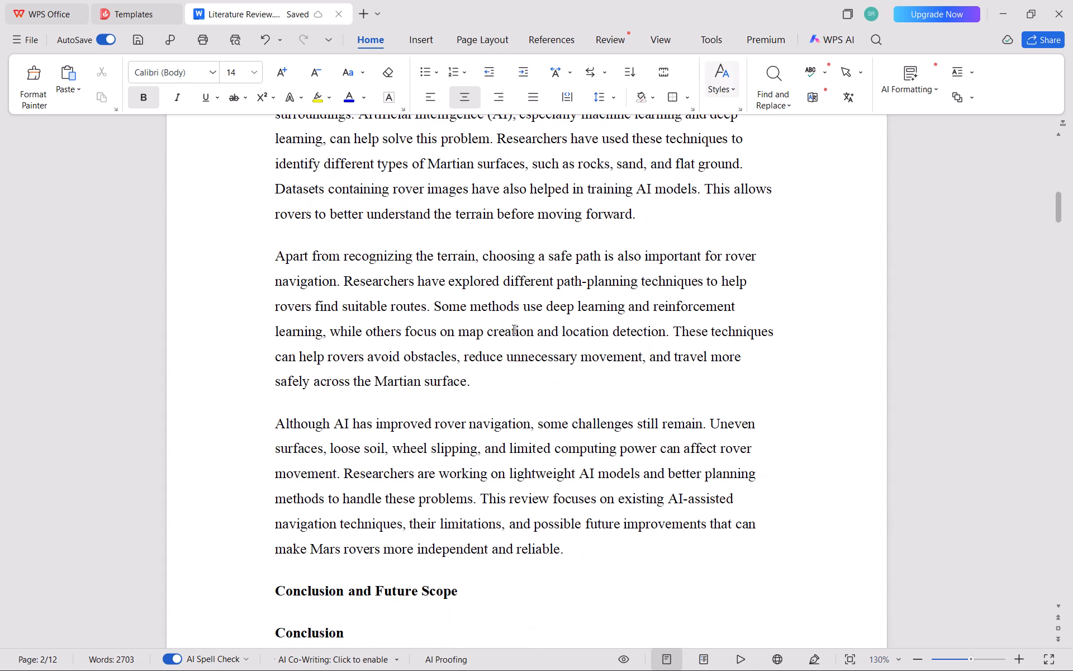
scroll(514, 329, right, 1)
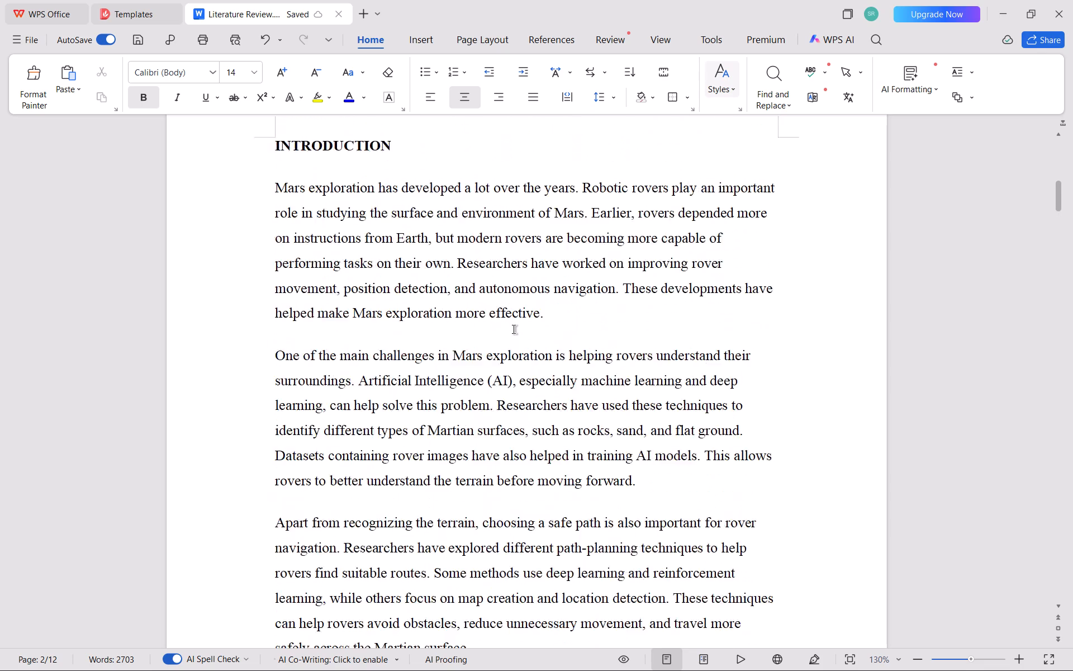
scroll(514, 329, right, 1)
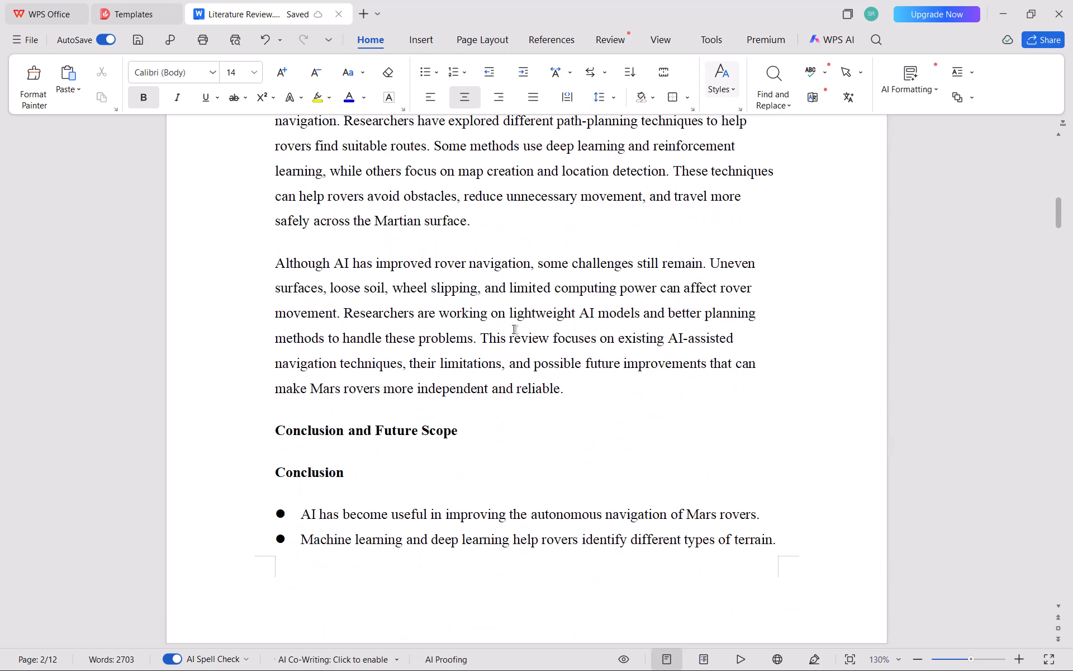
scroll(514, 329, down, 1)
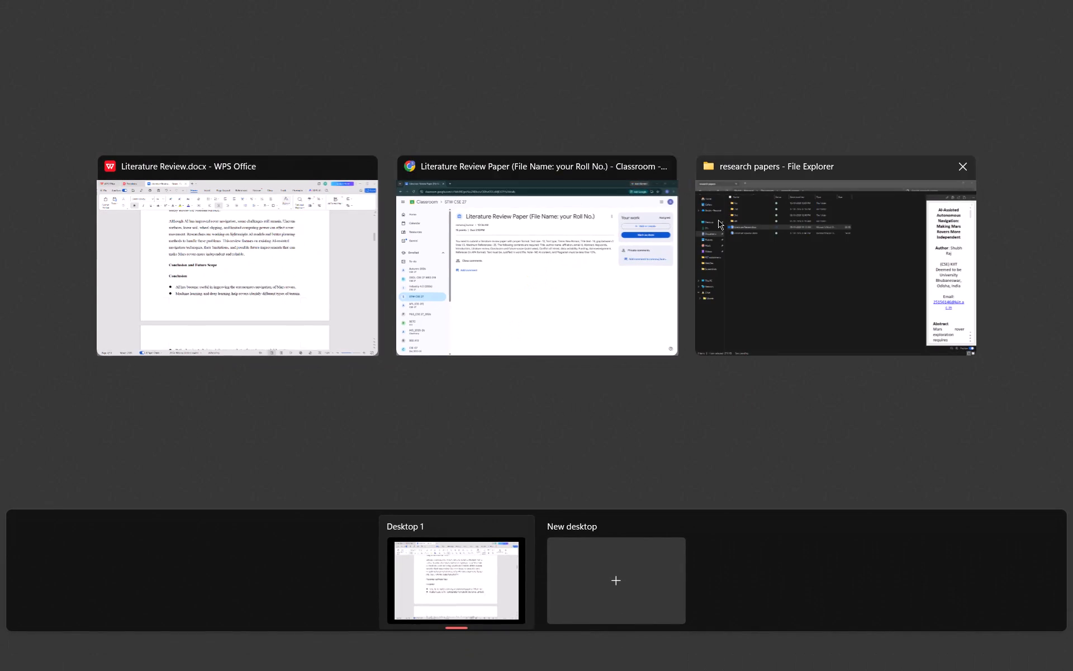
click(548, 248)
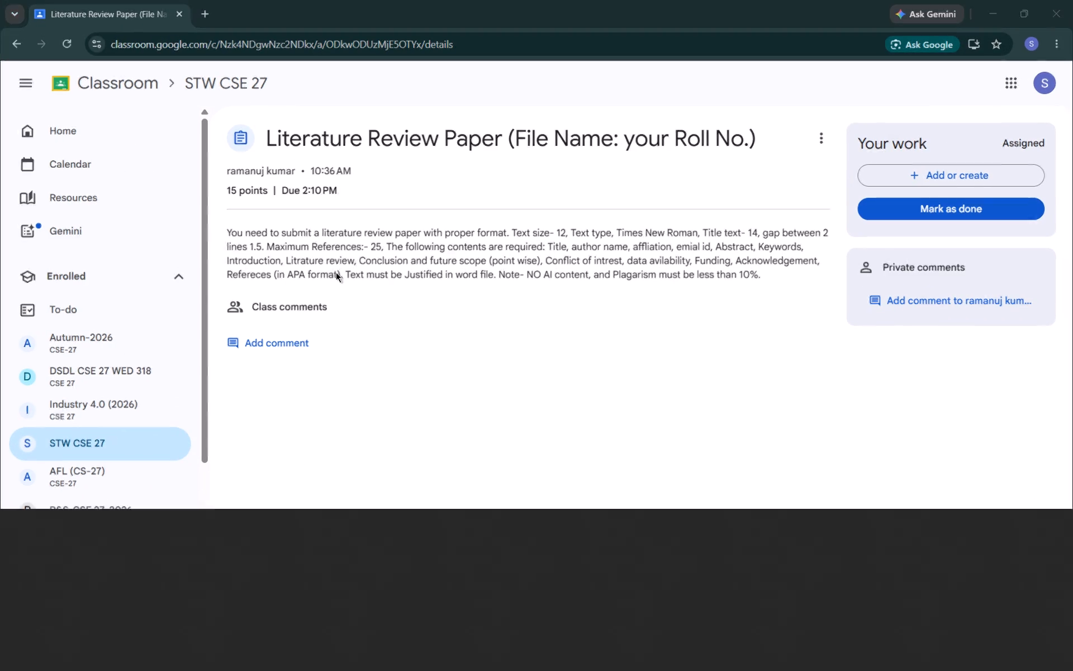
click(475, 285)
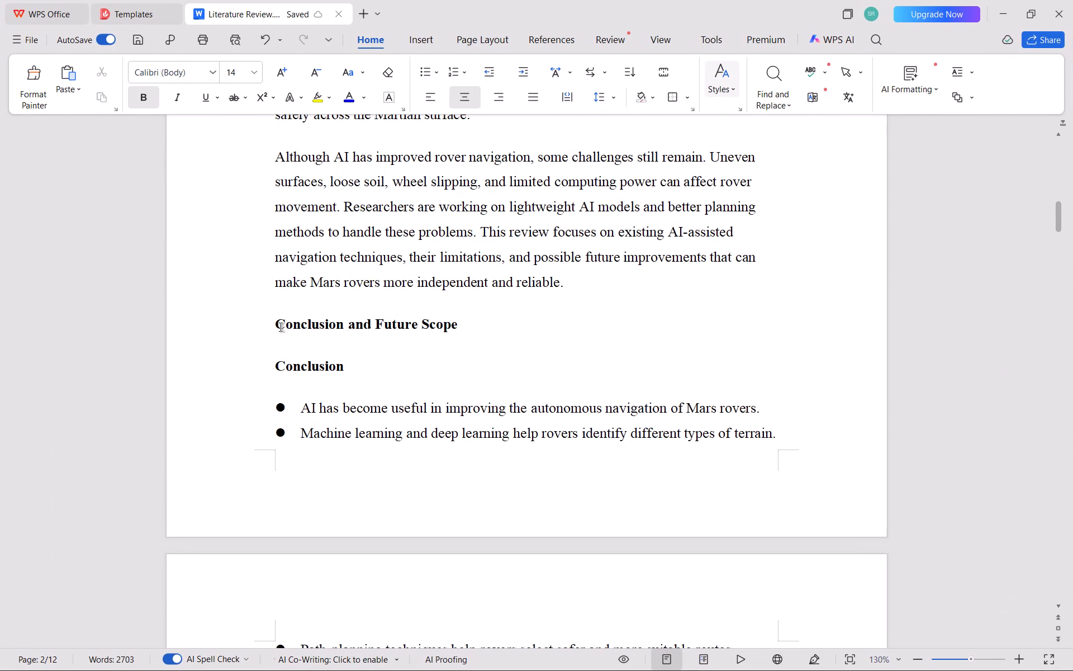
Cut the sections from Conclusion and Future Scope through Acknowledgement out of their place after the Introduction, and remove the leftover empty line.
drag(273, 327, 429, 620)
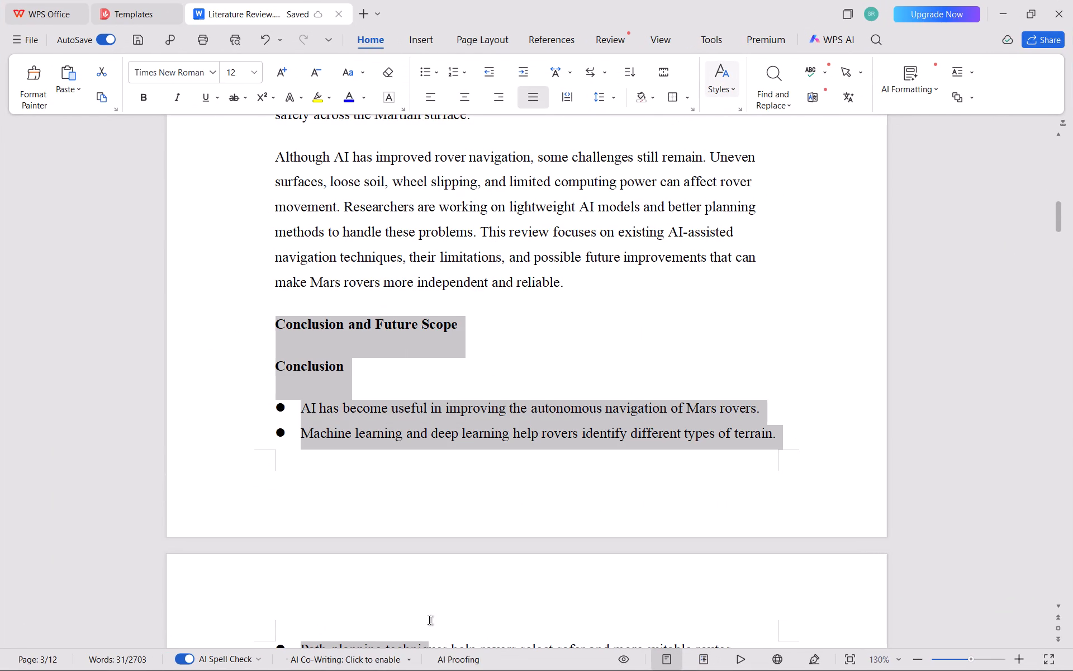
drag(429, 620, 443, 645)
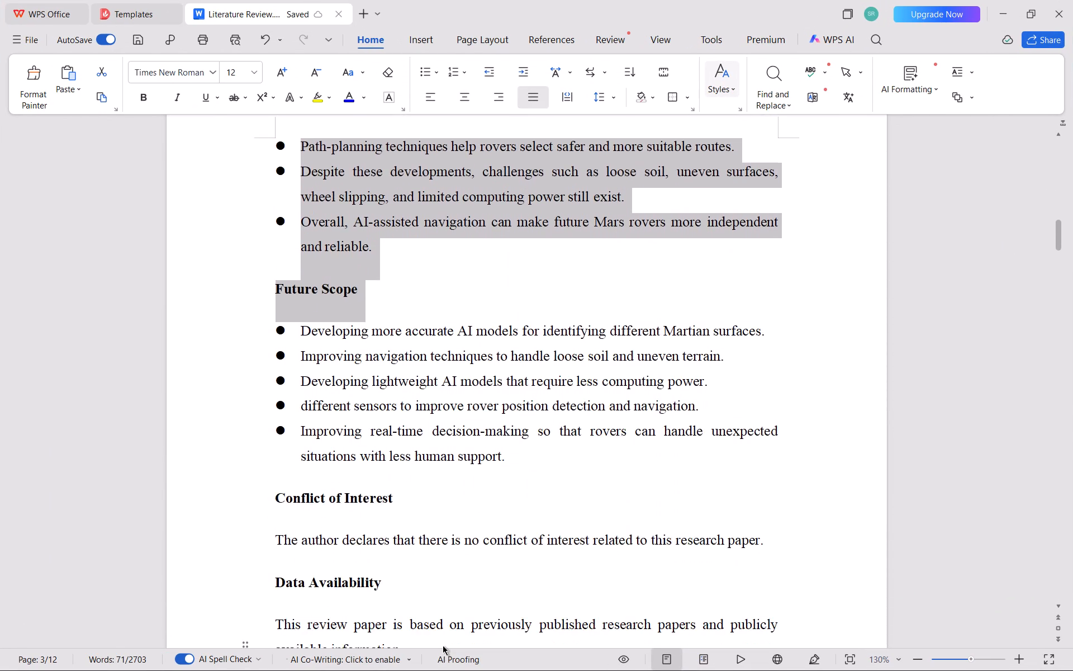
drag(443, 645, 406, 375)
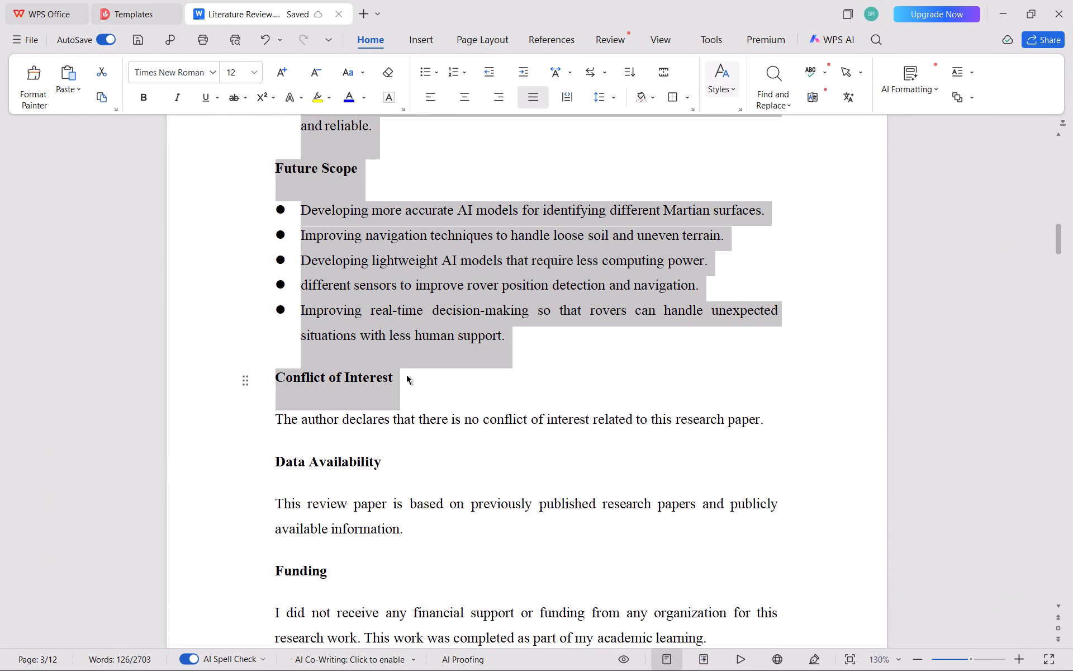
drag(406, 375, 433, 599)
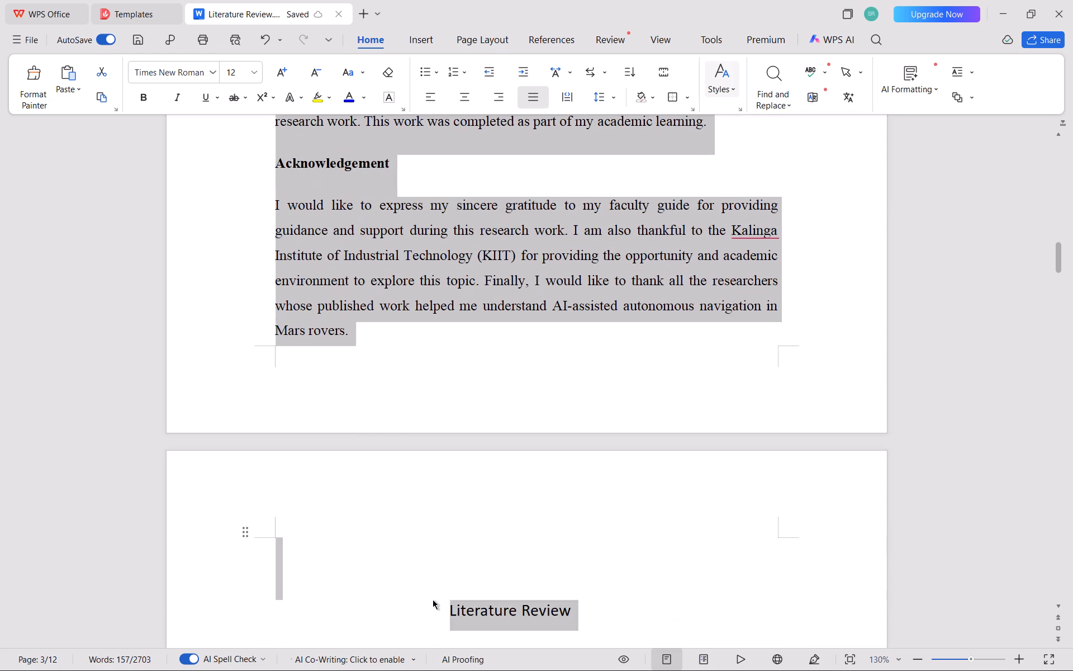
drag(433, 599, 387, 351)
key(ctrl+x)
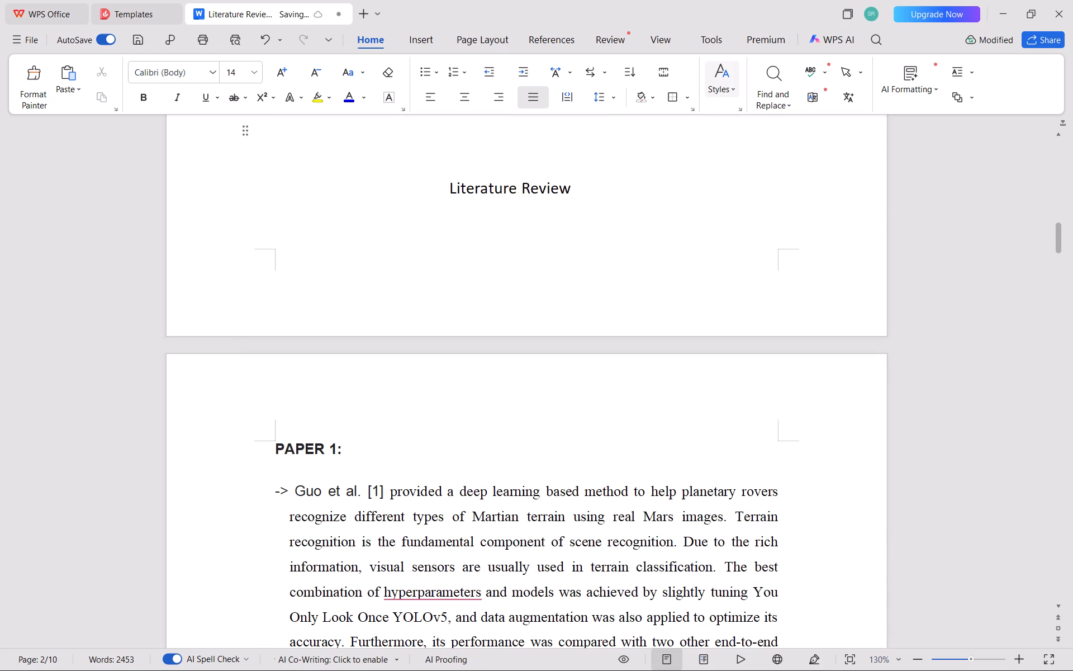
scroll(387, 351, up, 2)
key(BackSpace)
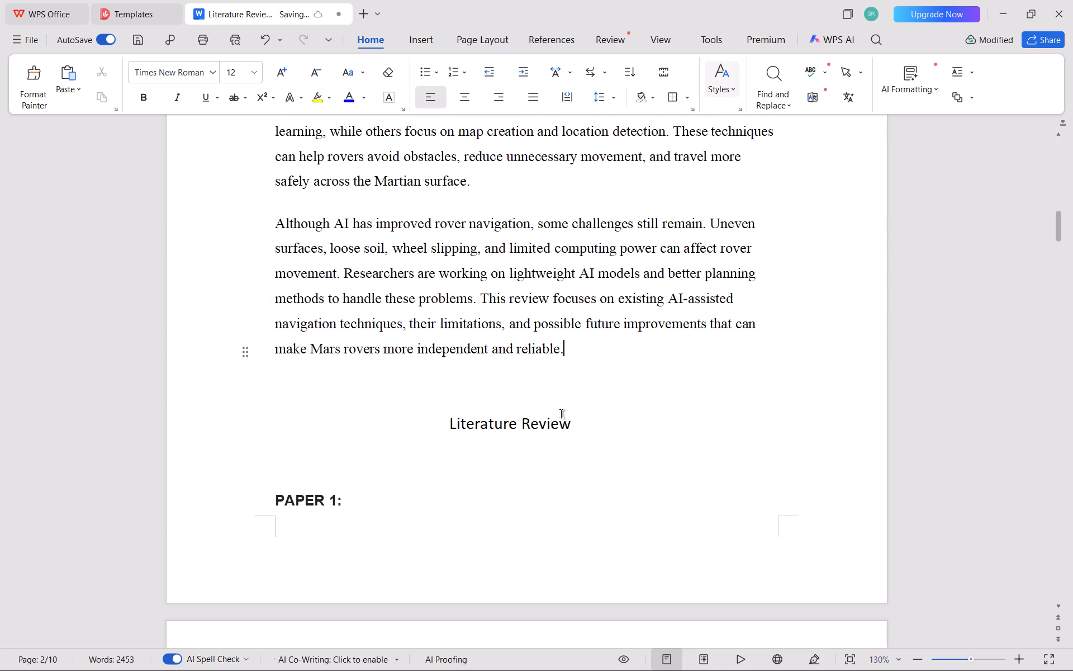
Format the "Literature Review" heading after the Introduction as bold size 12 text.
drag(580, 435, 439, 432)
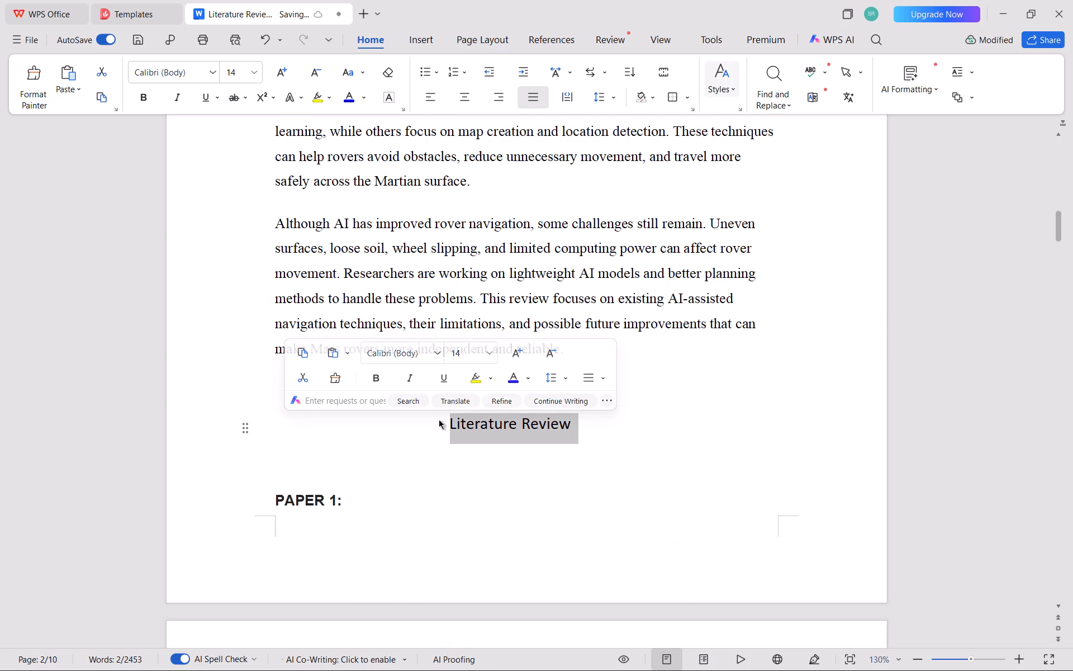
click(378, 377)
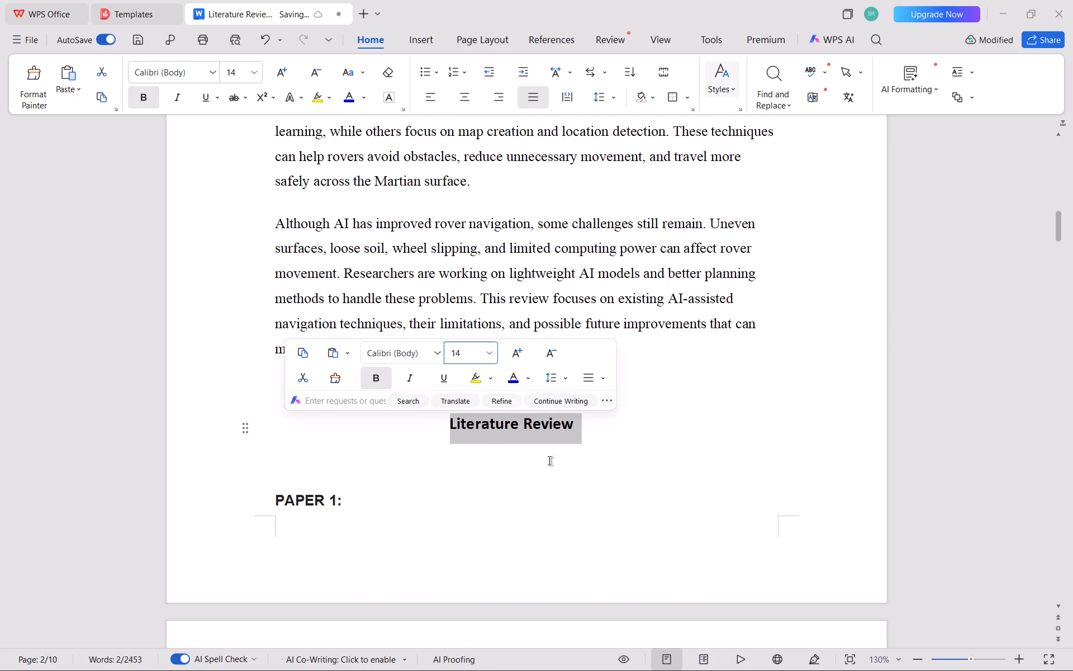
key(BackSpace)
key(2)
key(Return)
click(505, 443)
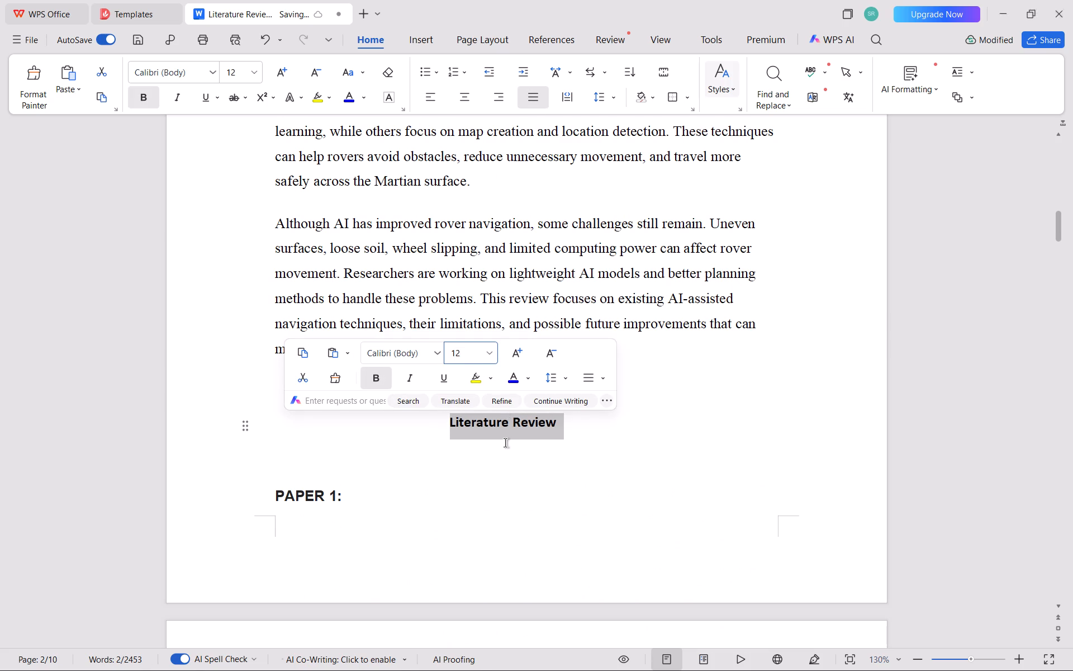
Check the order of required contents in the Classroom assignment against the start of the Literature Review section, and return to the paper.
drag(351, 499, 265, 492)
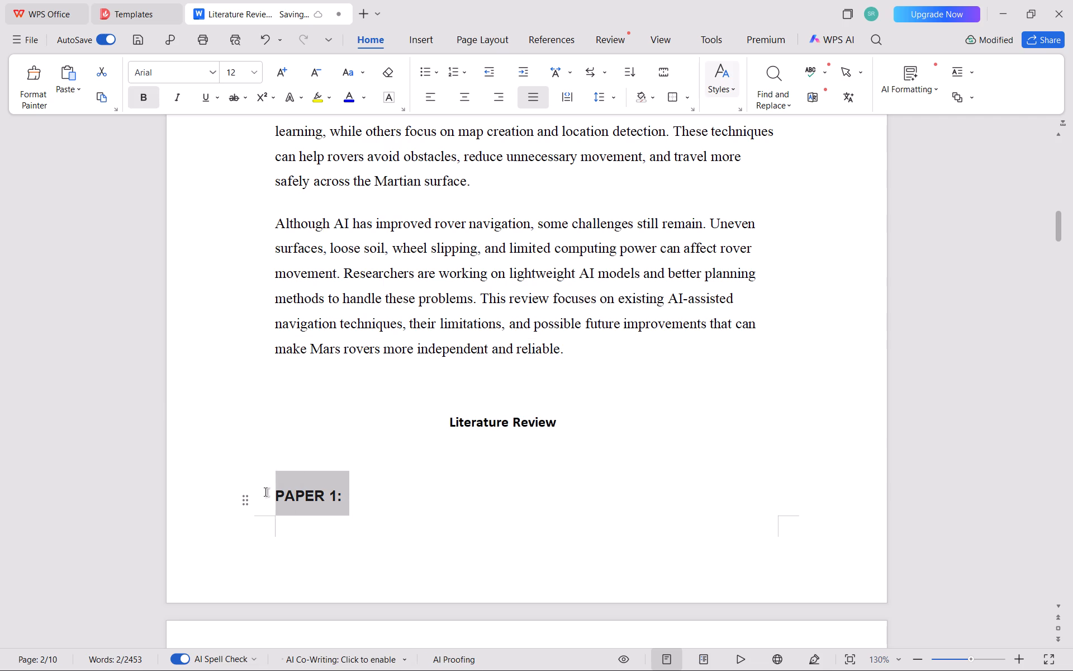
drag(265, 492, 258, 494)
click(427, 538)
scroll(427, 538, right, 1)
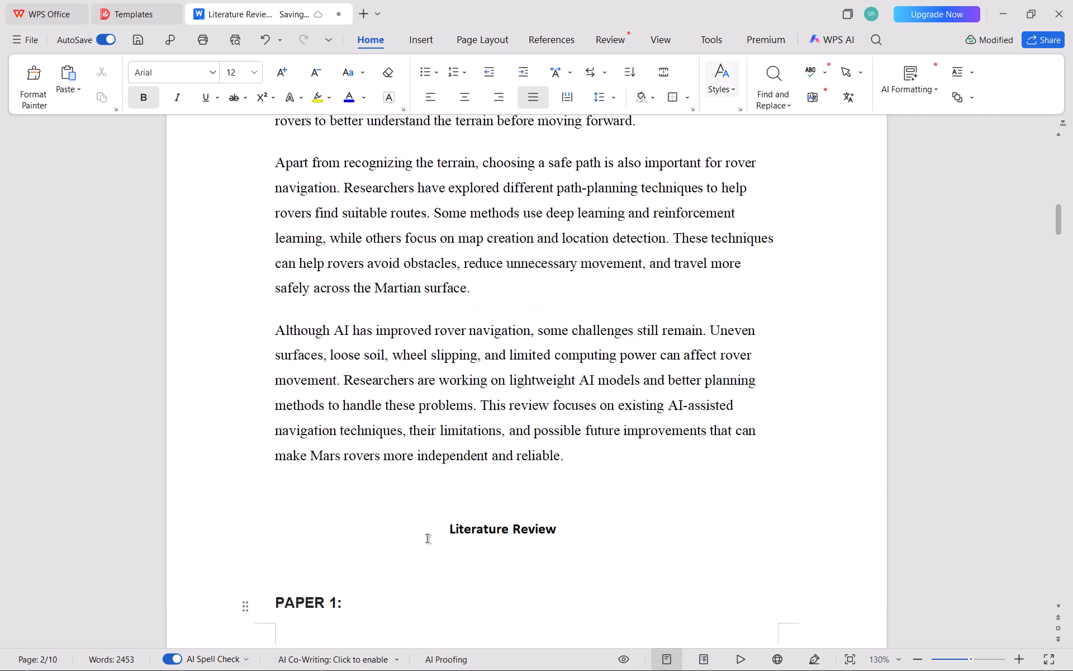
scroll(427, 538, right, 1)
scroll(456, 518, down, 2)
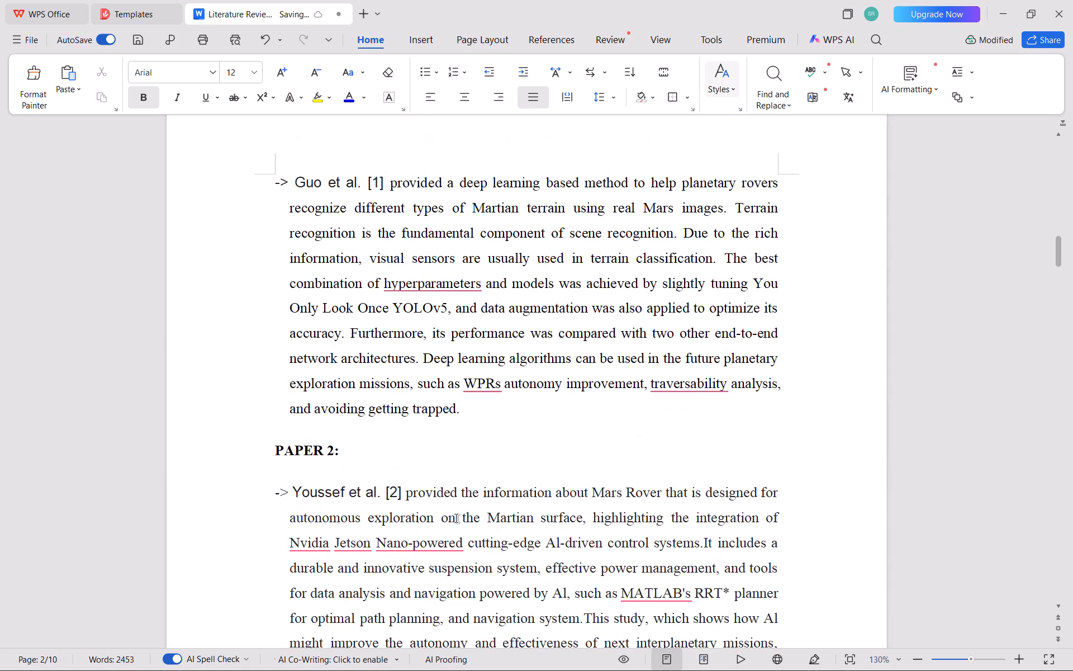
scroll(456, 518, down, 1)
click(580, 255)
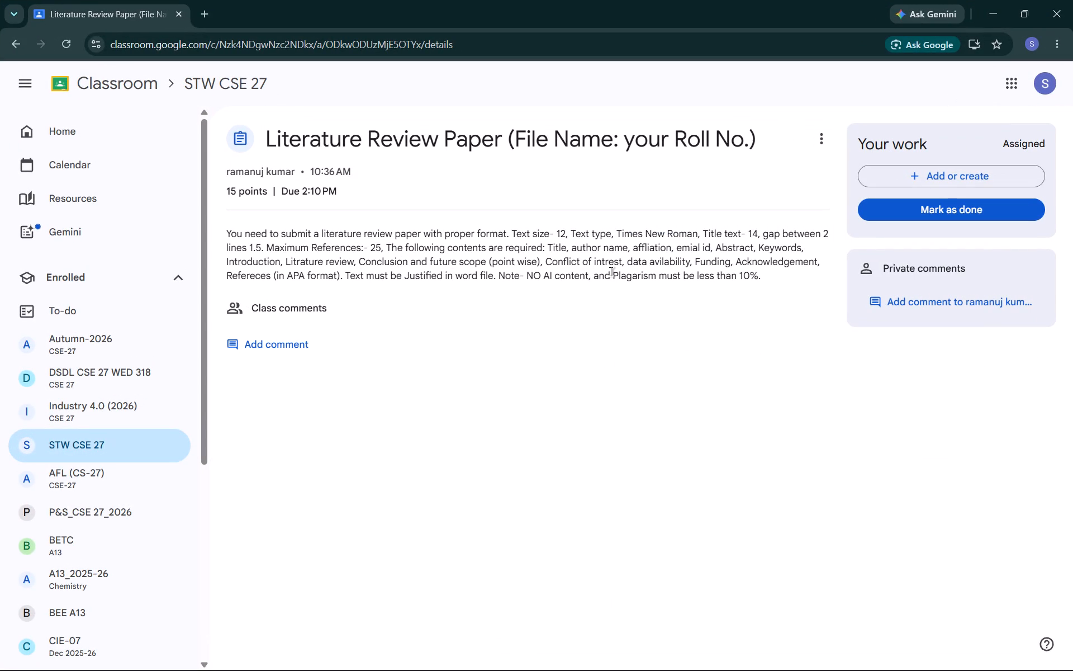
click(638, 238)
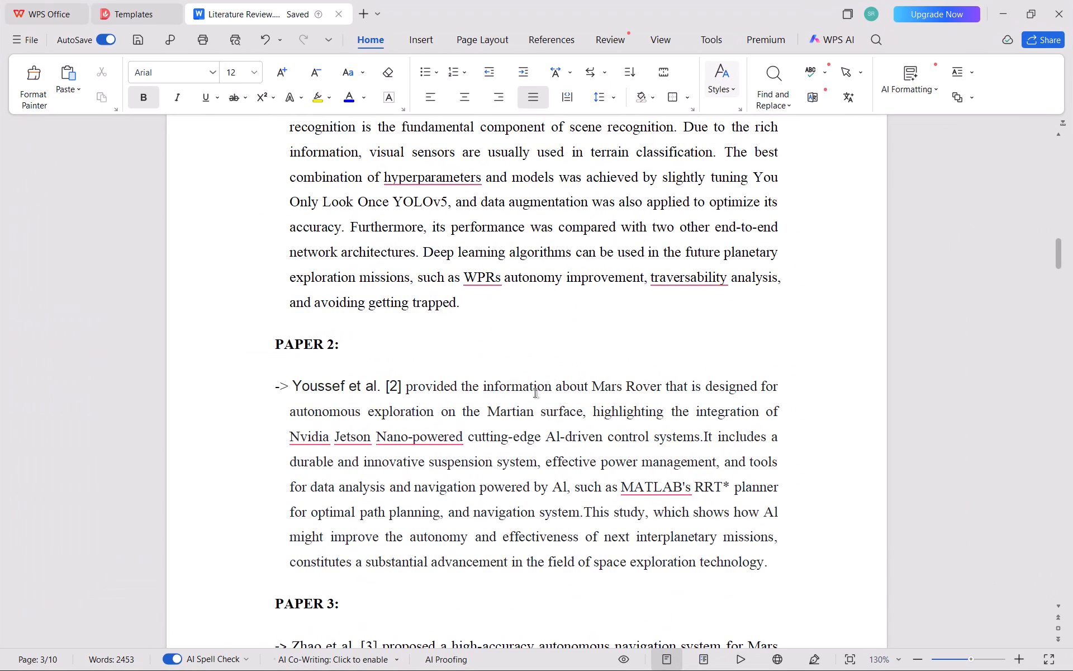
Paste the cut sections from Conclusion and Future Scope through Acknowledgement between Paper 20 and the References heading, and remove the extra empty line.
scroll(534, 395, down, 8)
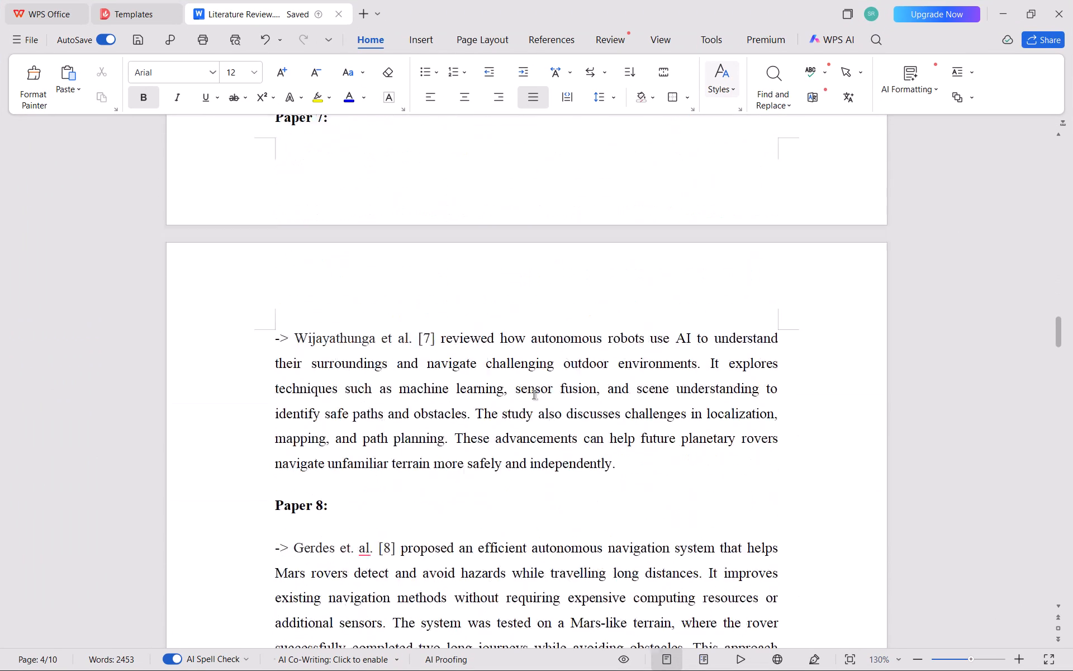
scroll(534, 395, down, 7)
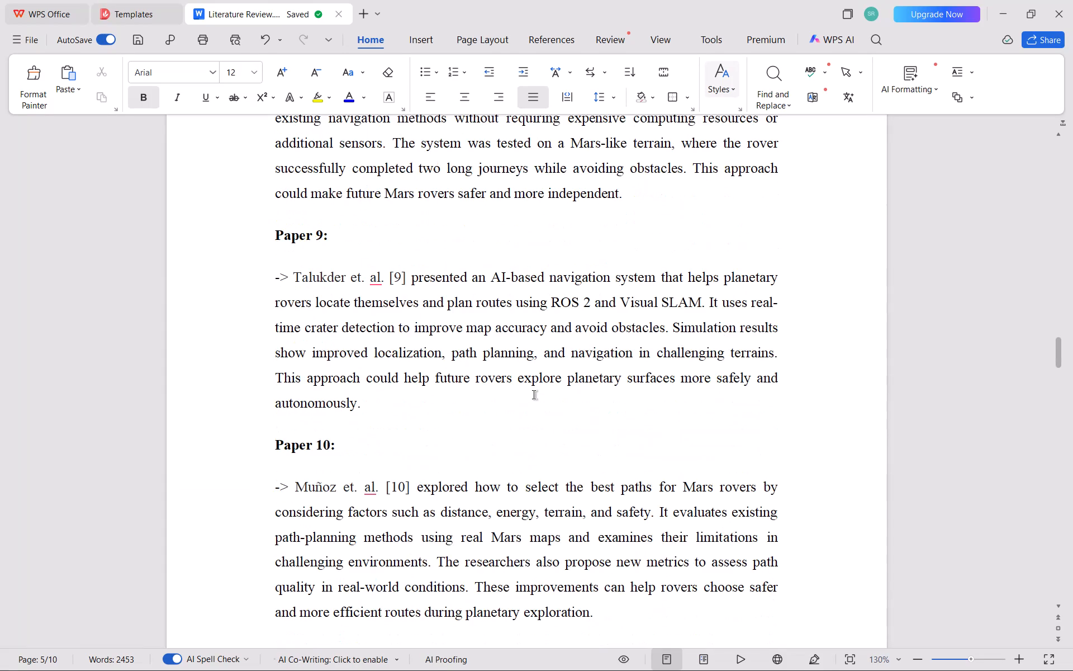
scroll(534, 395, down, 7)
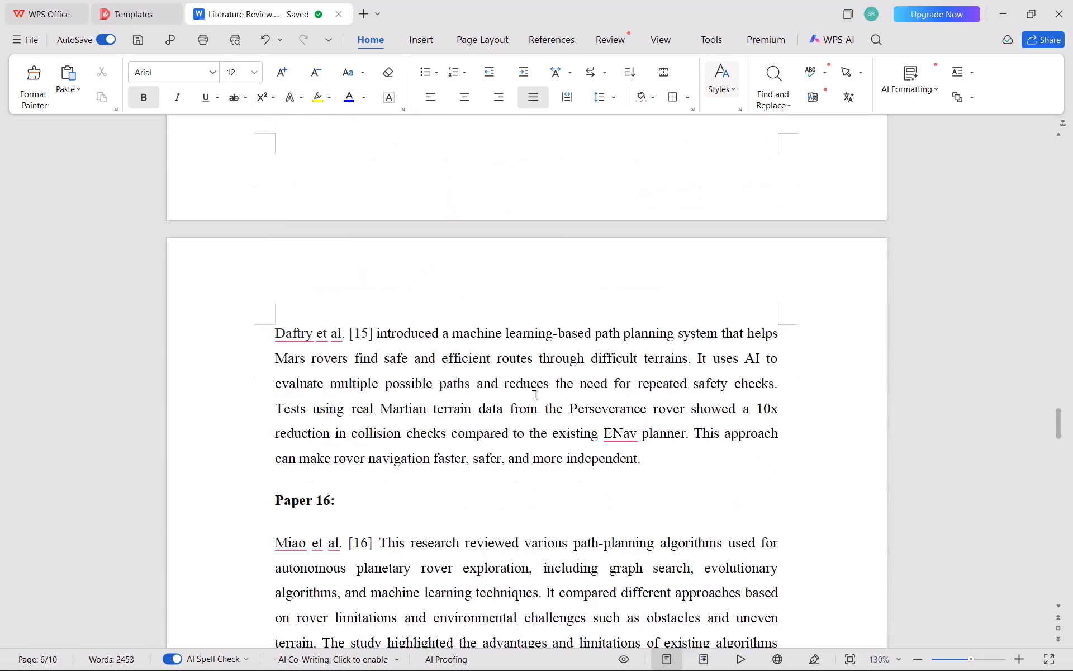
scroll(534, 395, down, 6)
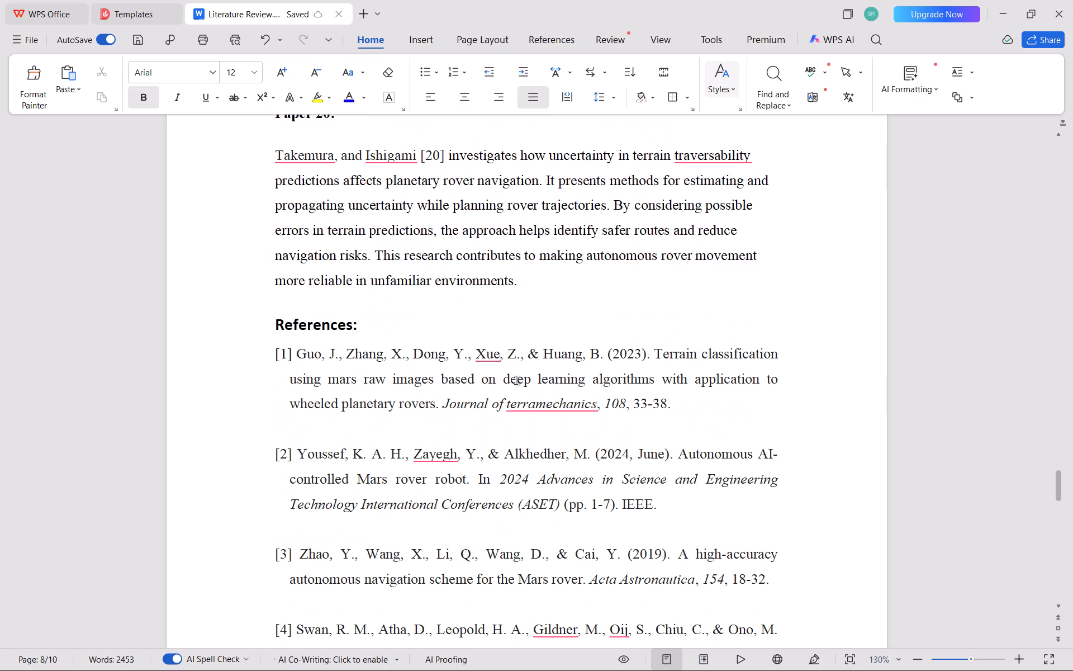
click(531, 281)
key(Return)
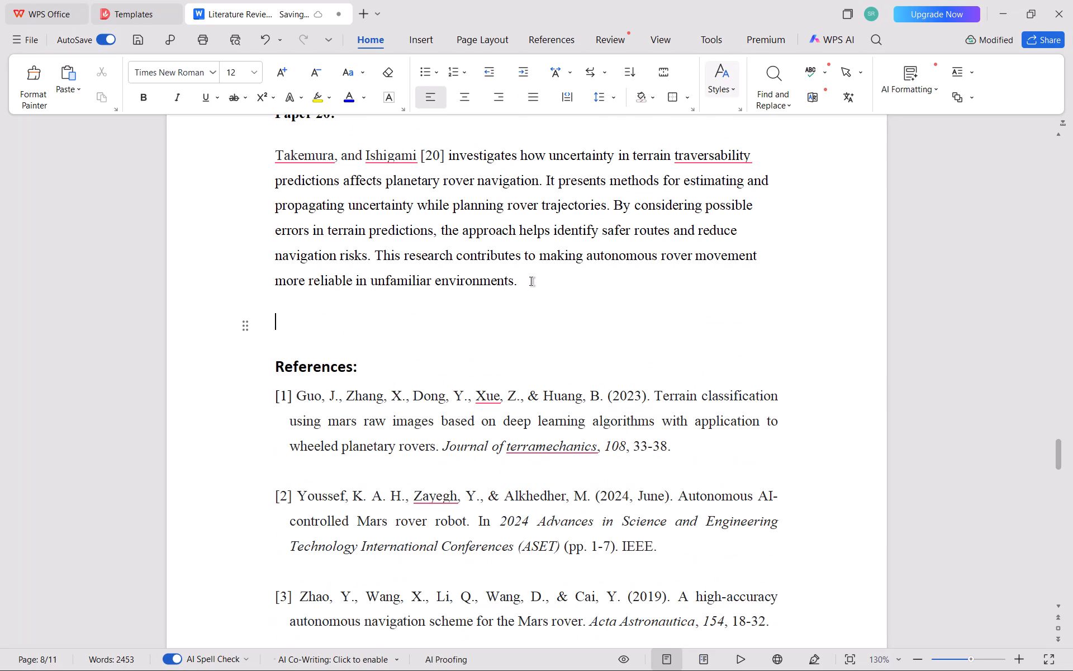
key(ctrl+v)
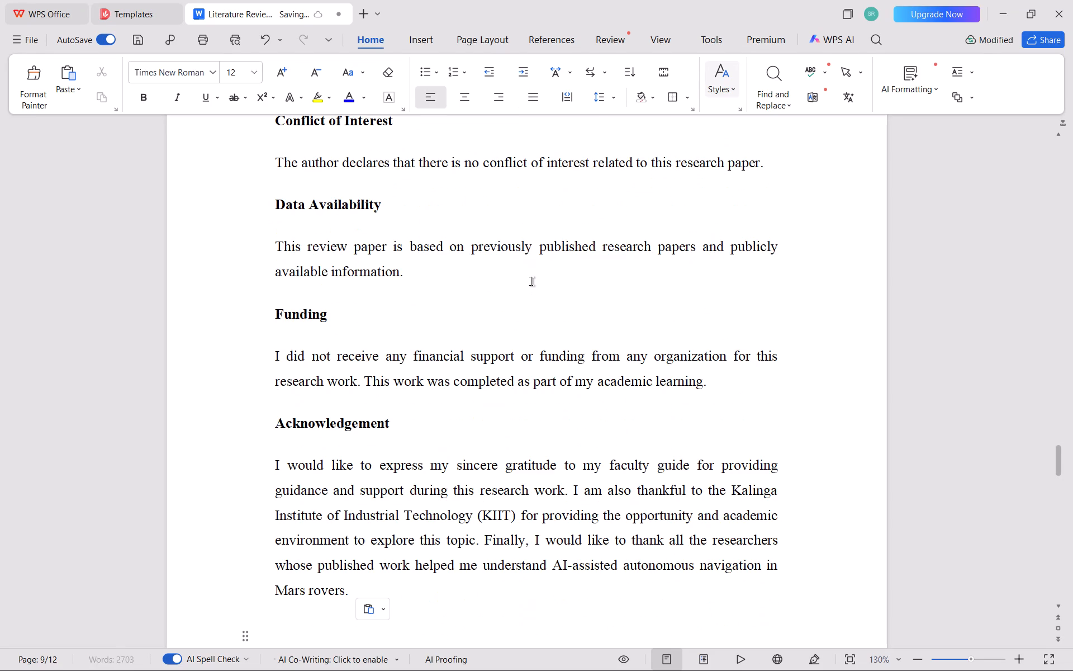
scroll(529, 247, down, 1)
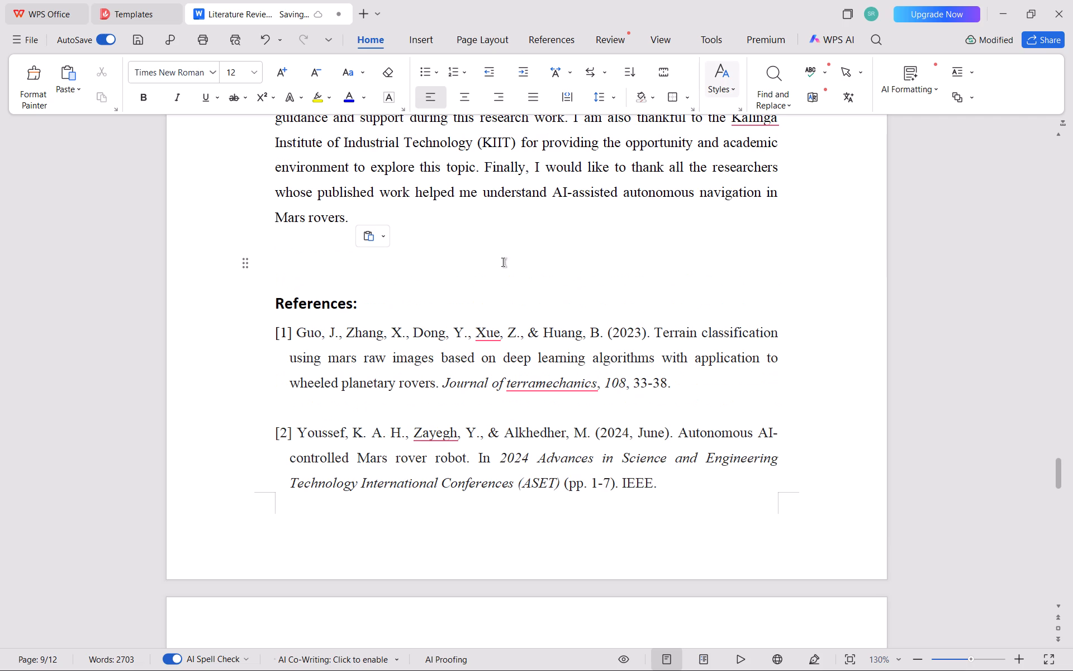
key(BackSpace)
Select all text from the Abstract heading through reference [19] and set its font size to 12.
scroll(425, 282, up, 3)
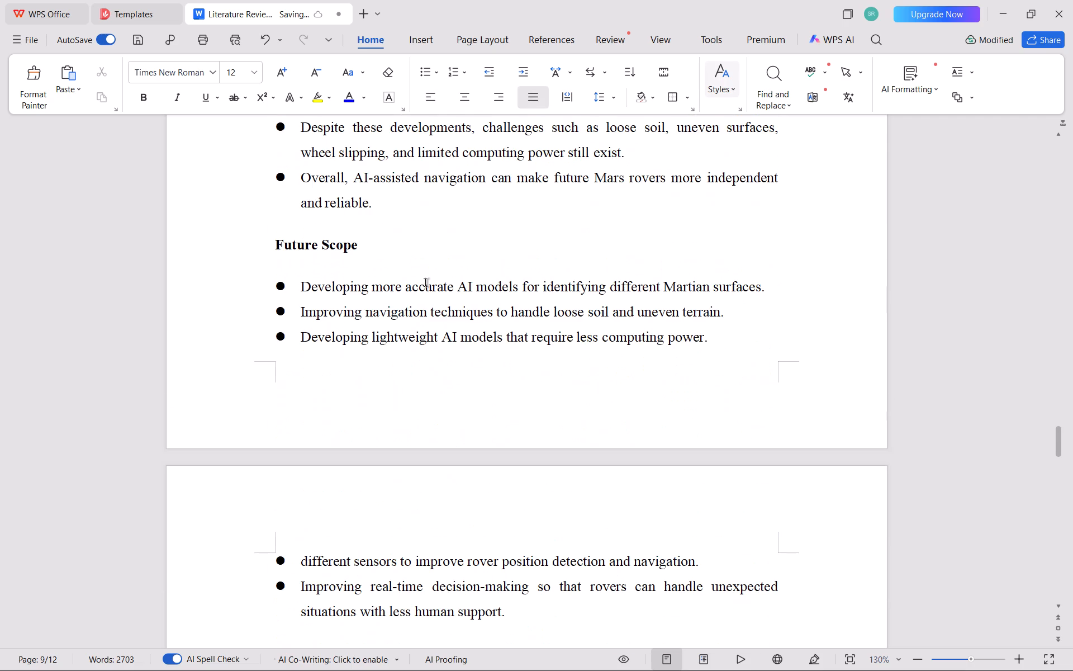
scroll(425, 282, up, 3)
scroll(425, 282, down, 1)
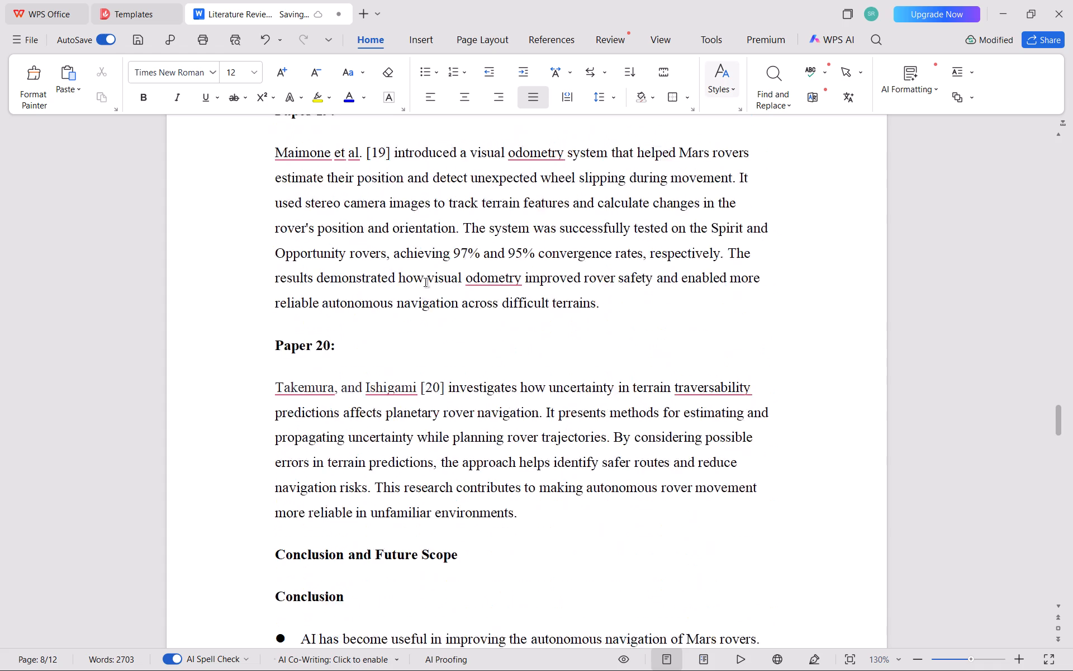
scroll(425, 282, down, 5)
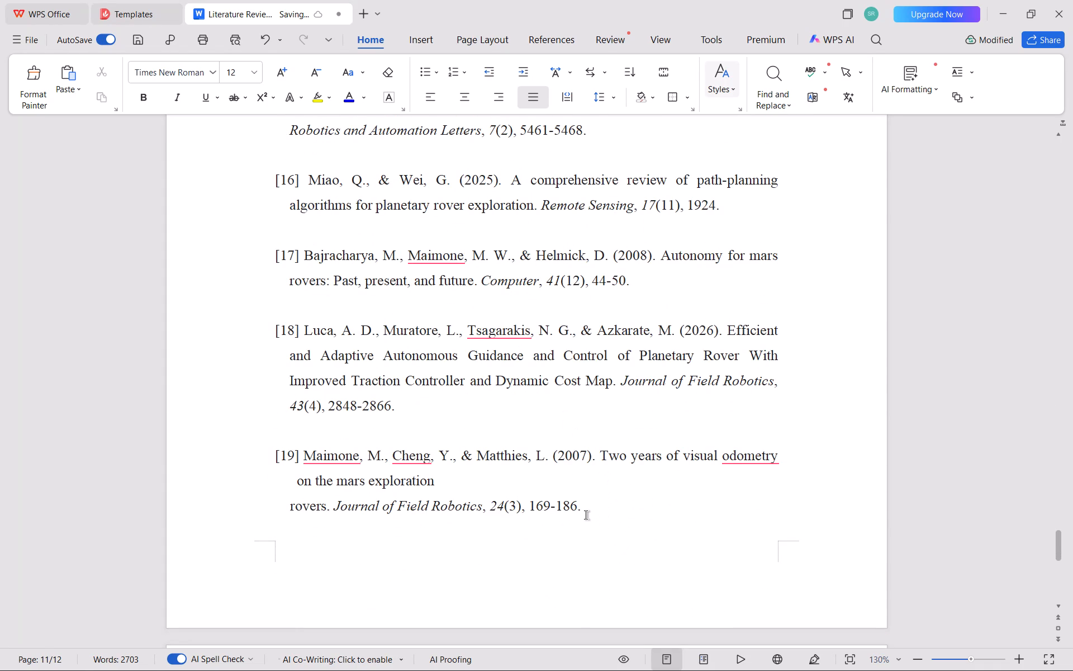
drag(586, 515, 225, 53)
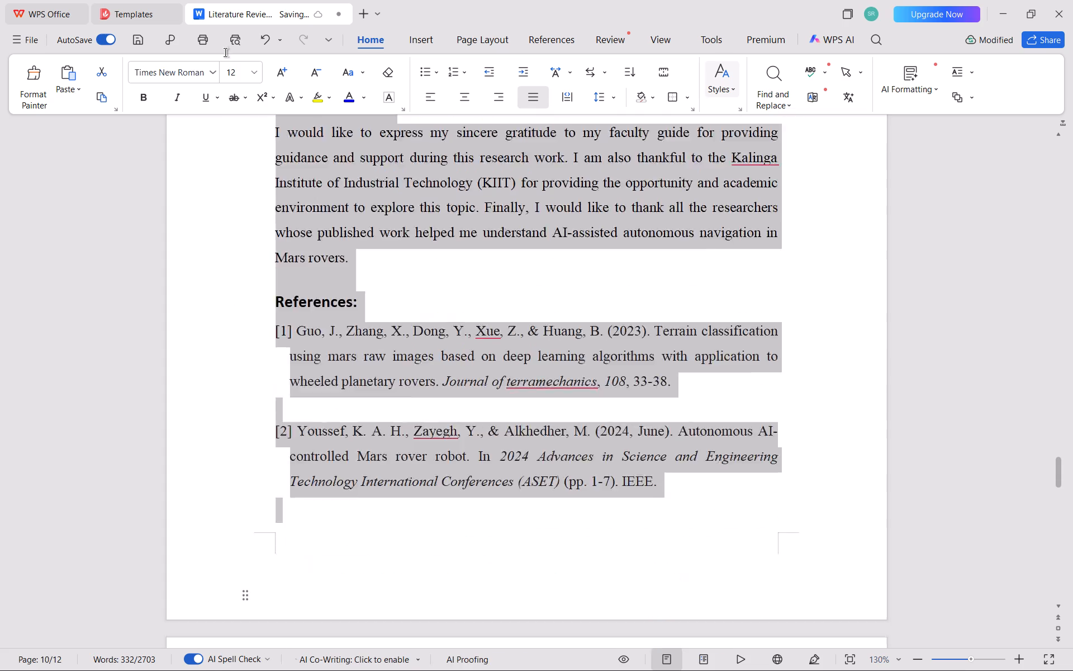
drag(225, 53, 236, 140)
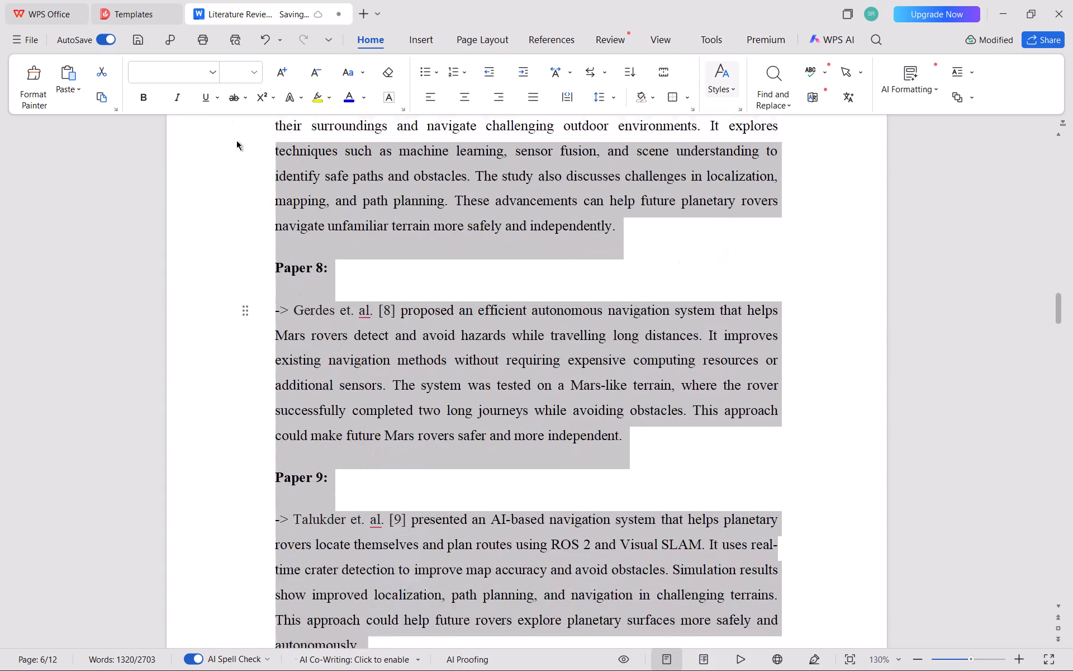
drag(236, 140, 236, 199)
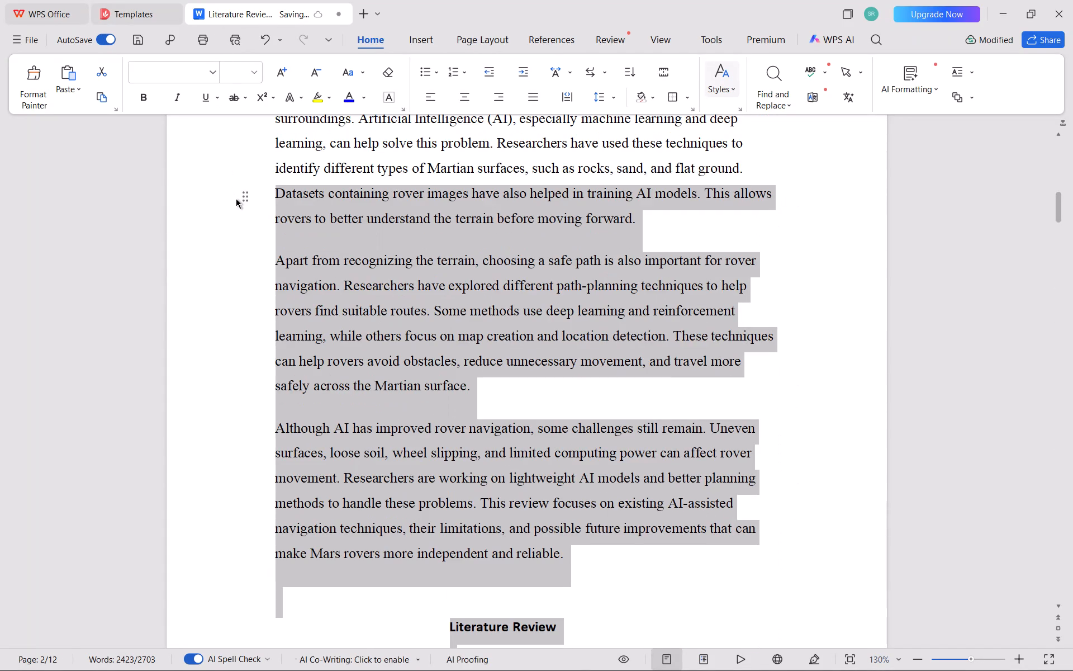
drag(236, 199, 305, 661)
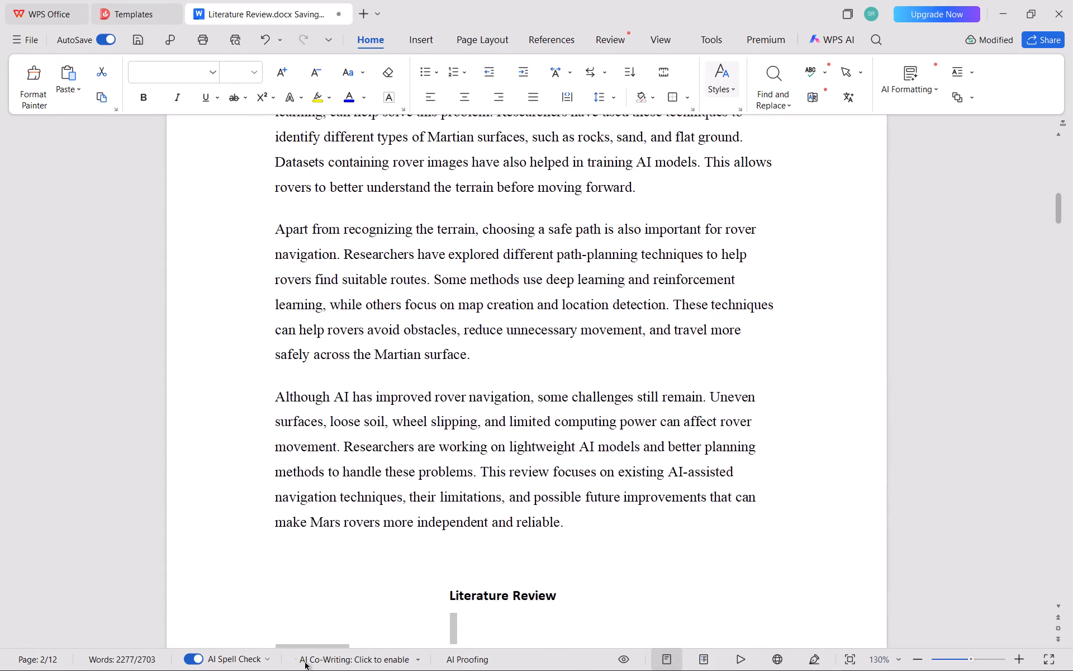
drag(305, 661, 248, 221)
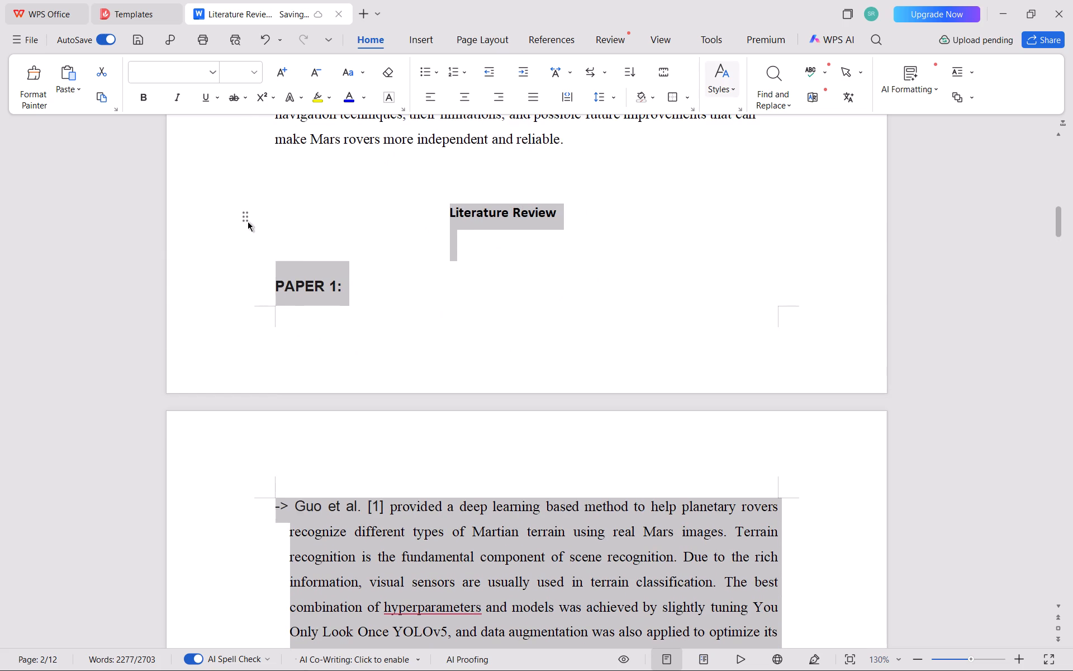
drag(248, 221, 250, 119)
drag(250, 119, 249, 487)
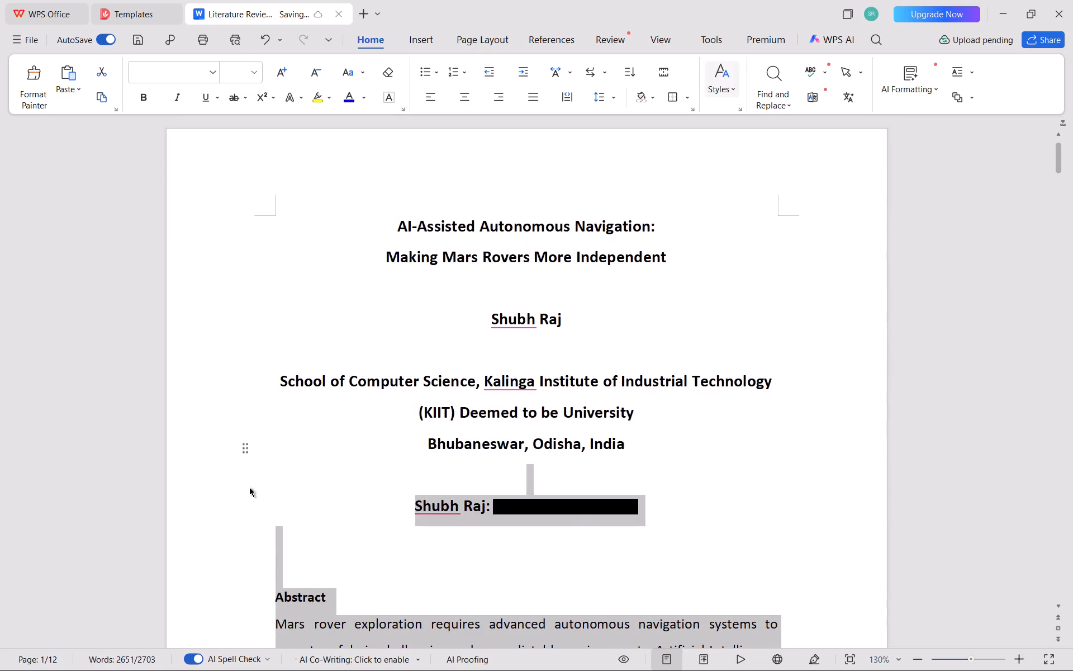
drag(249, 487, 248, 443)
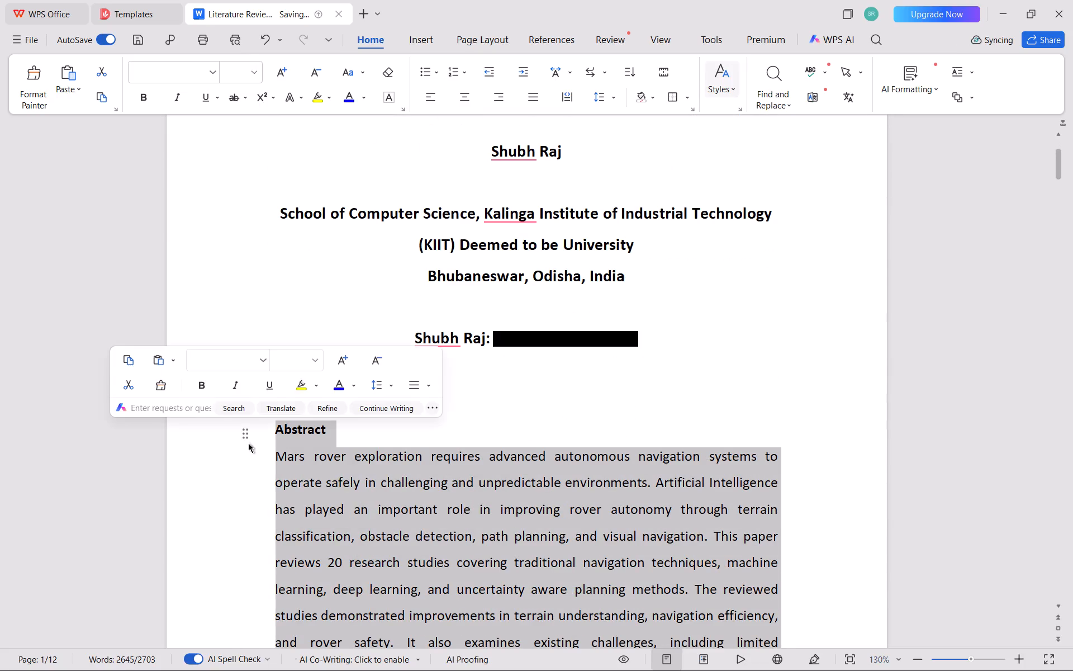
click(281, 360)
text(12)
key(Return)
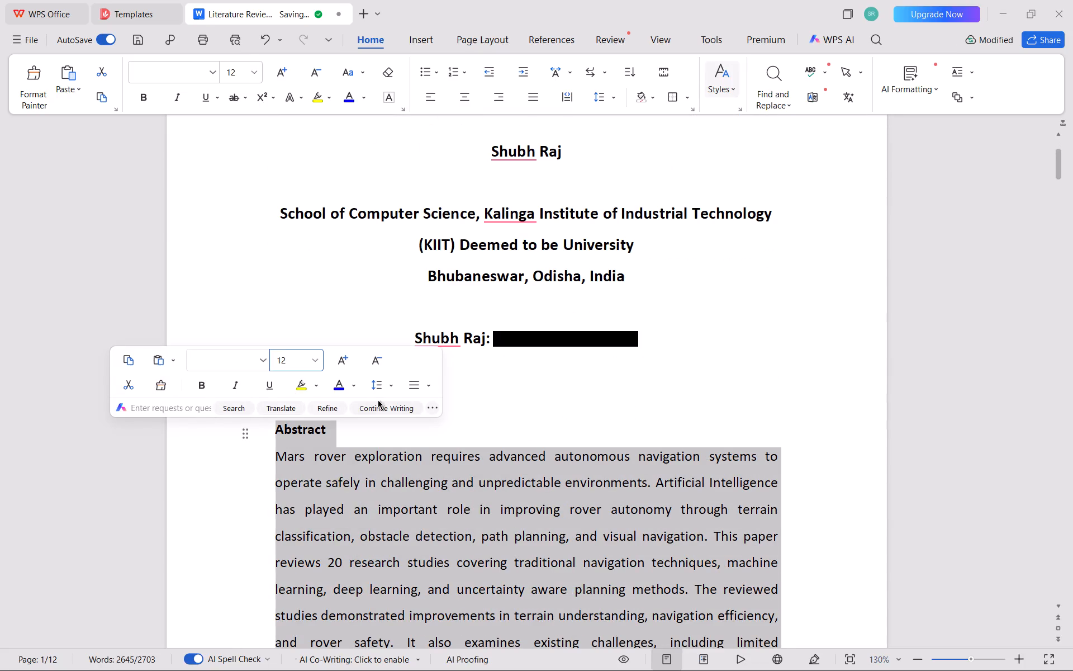
Set the selected body text to 1.5 line spacing and justified alignment.
click(379, 384)
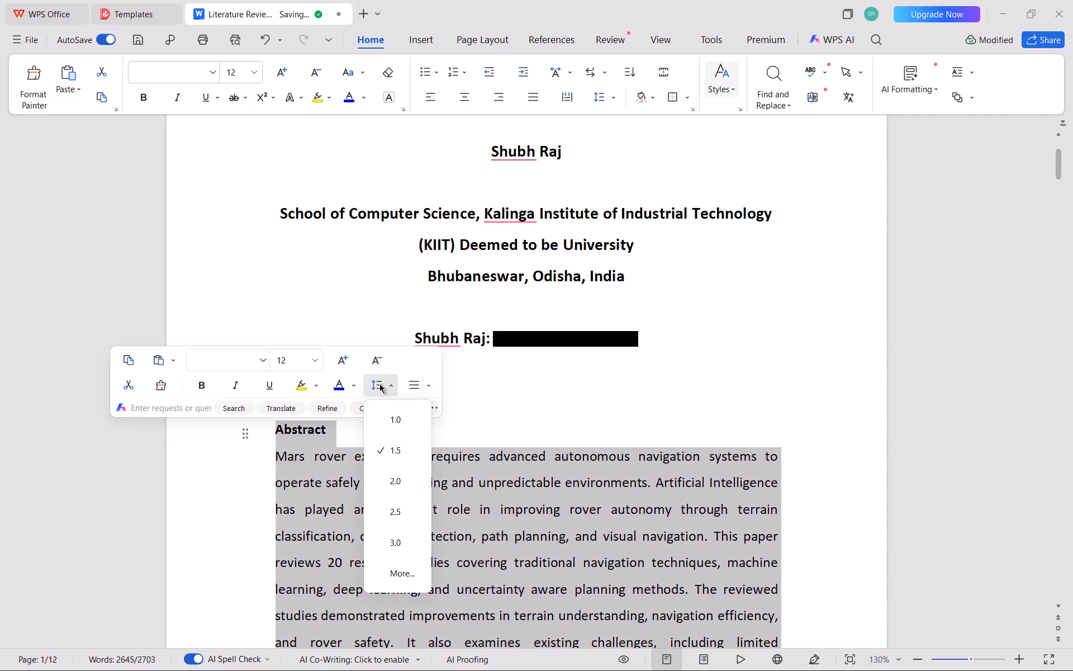
click(380, 452)
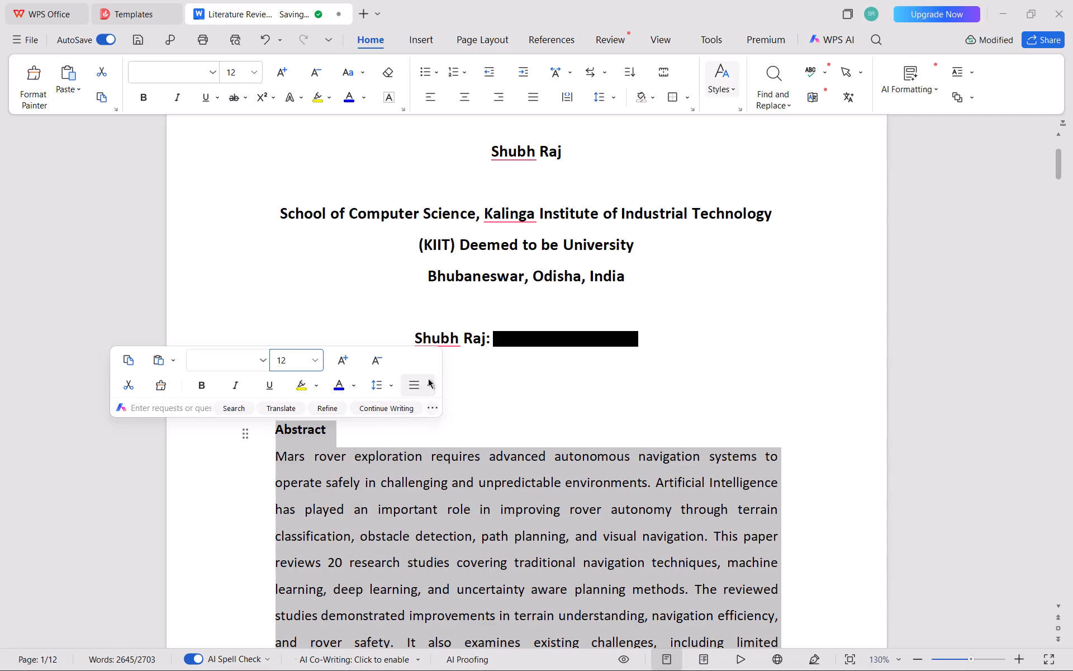
click(416, 387)
click(434, 509)
Change the font of the selected body text to Times New Roman.
click(226, 361)
text(tim)
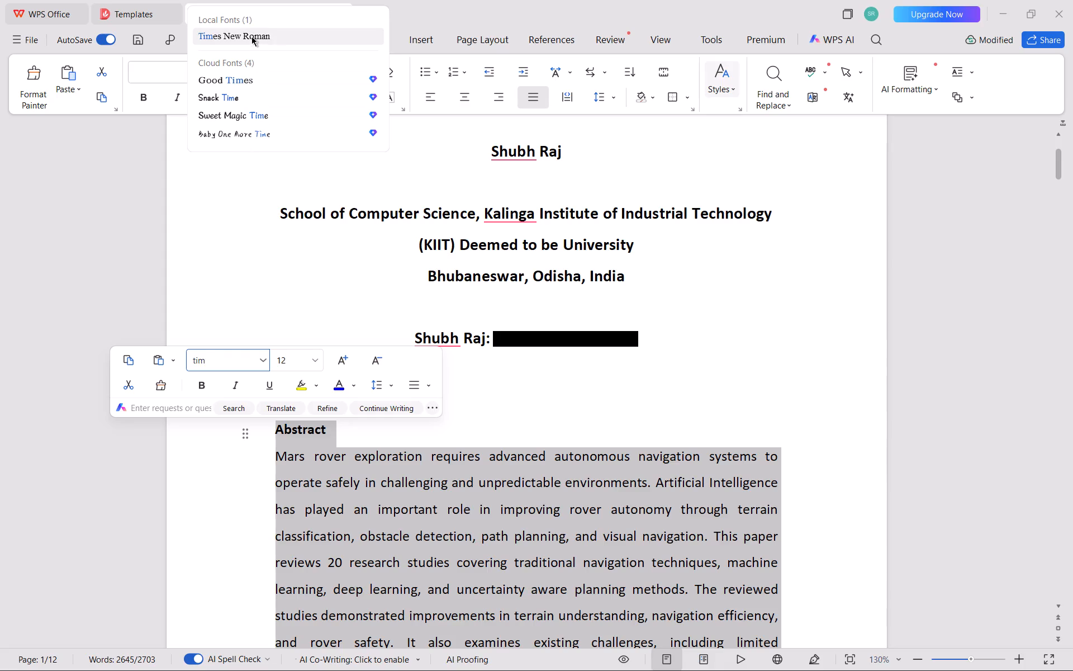
click(251, 36)
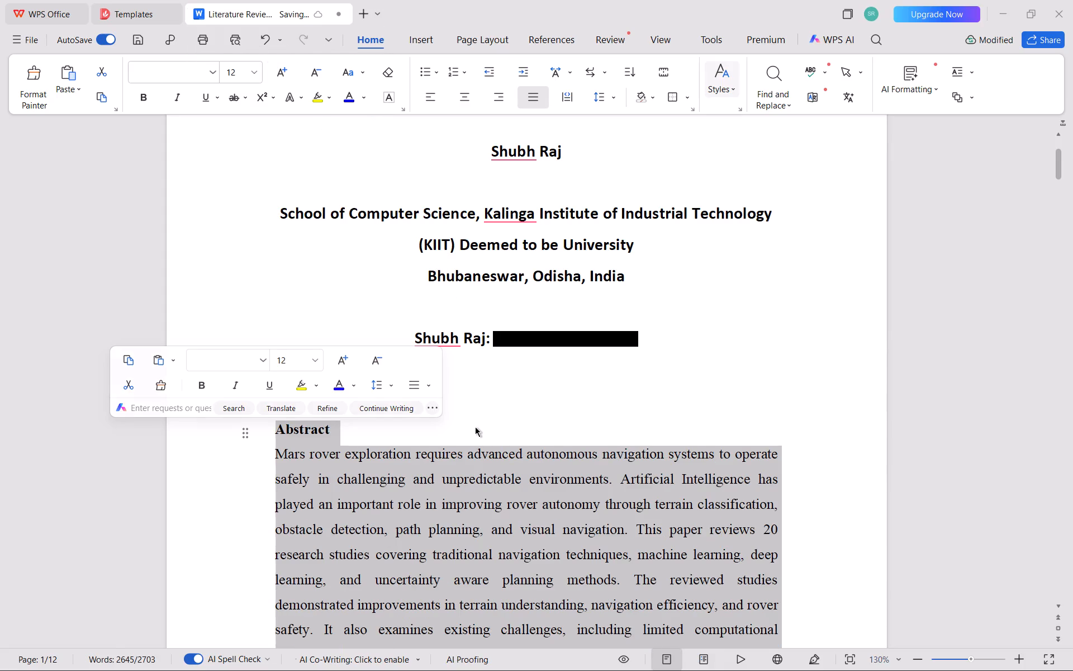
key(Return)
click(475, 427)
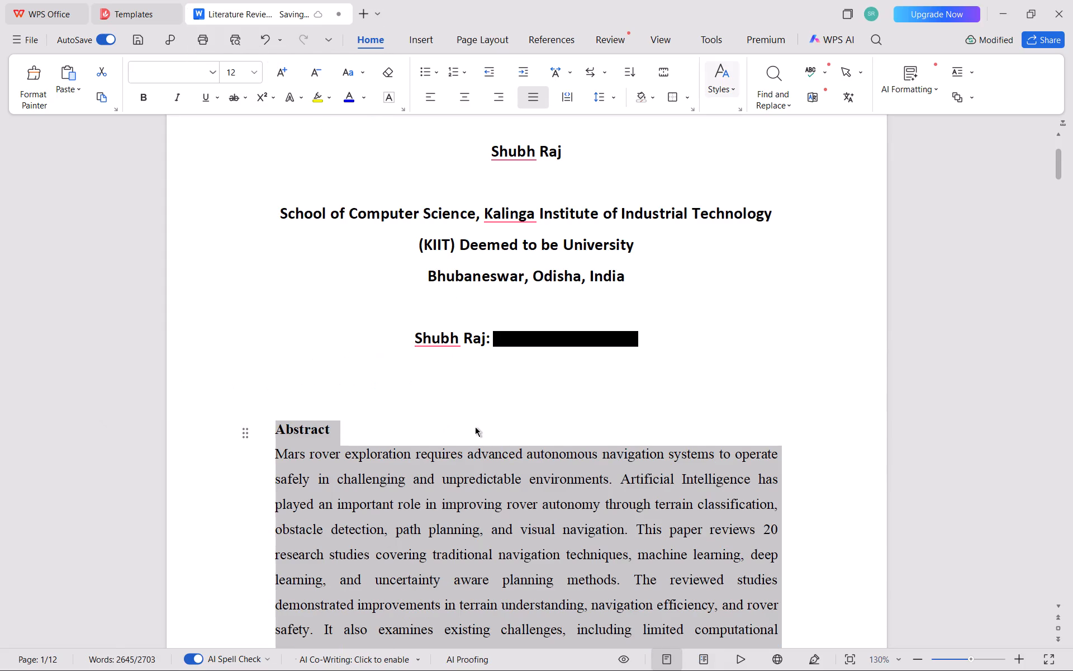
Review the formatting and spacing of the Abstract, Keywords and Introduction sections.
scroll(452, 409, down, 2)
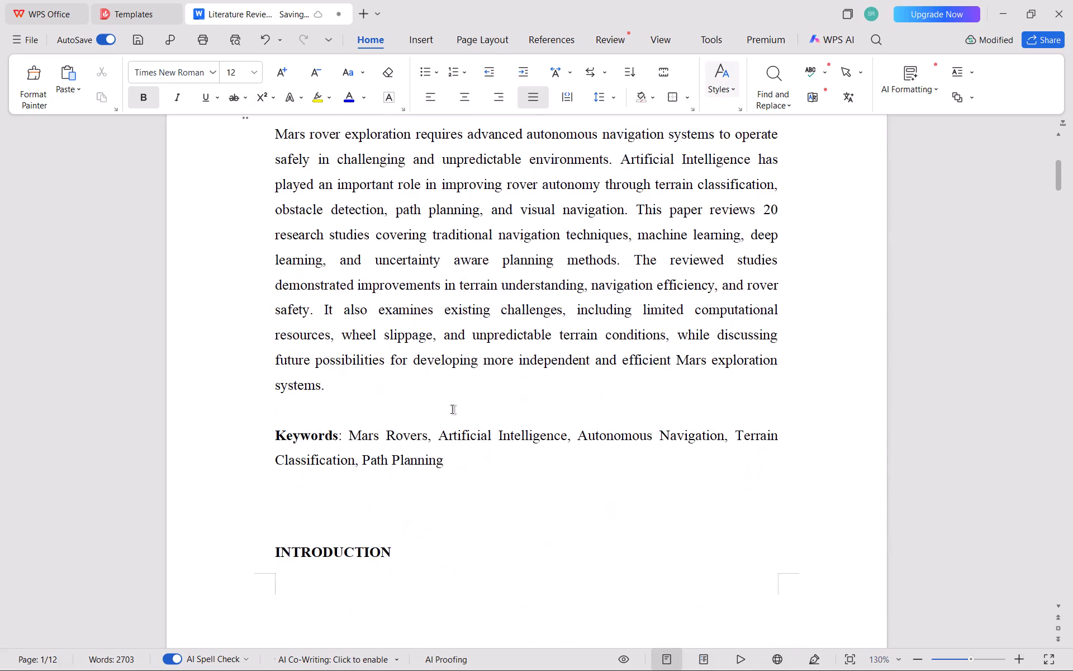
scroll(452, 409, down, 1)
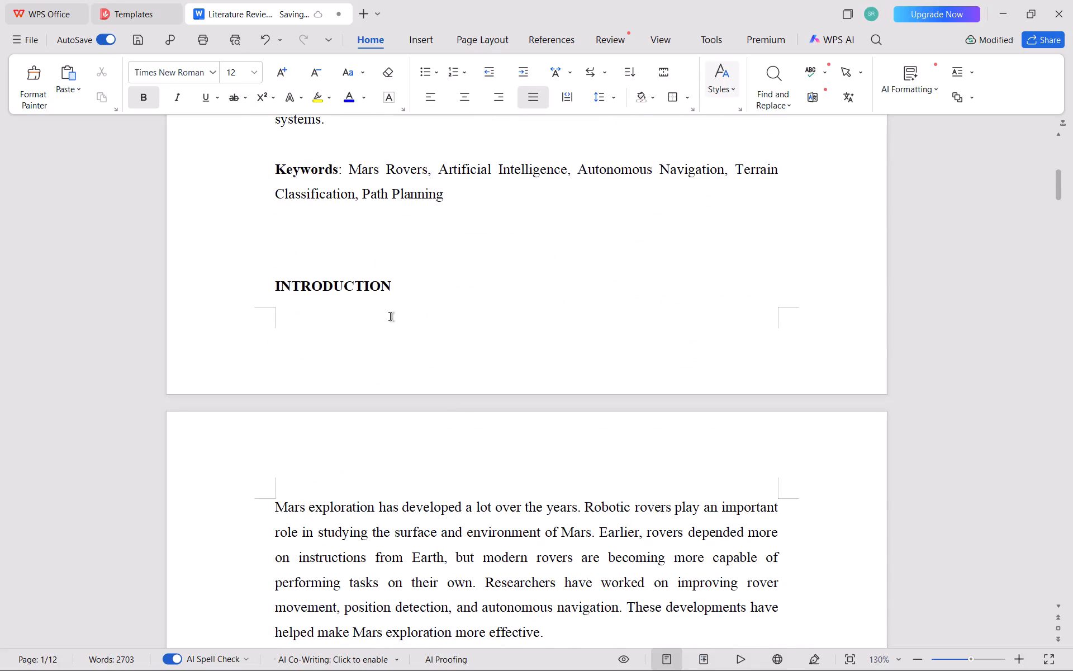
click(310, 260)
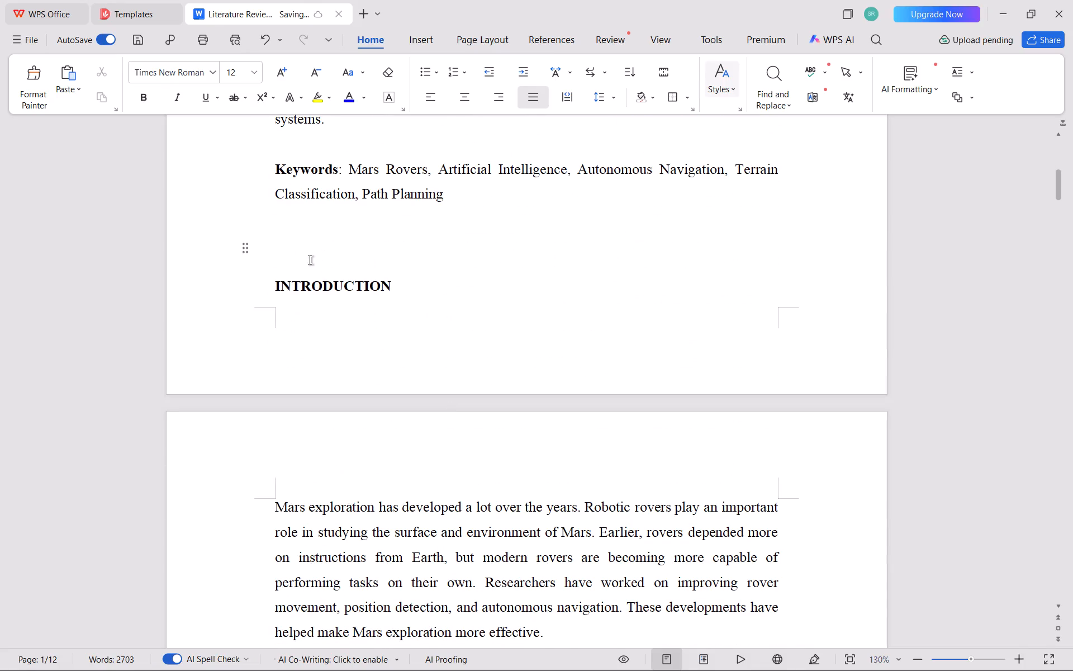
scroll(310, 260, down, 2)
scroll(310, 260, up, 1)
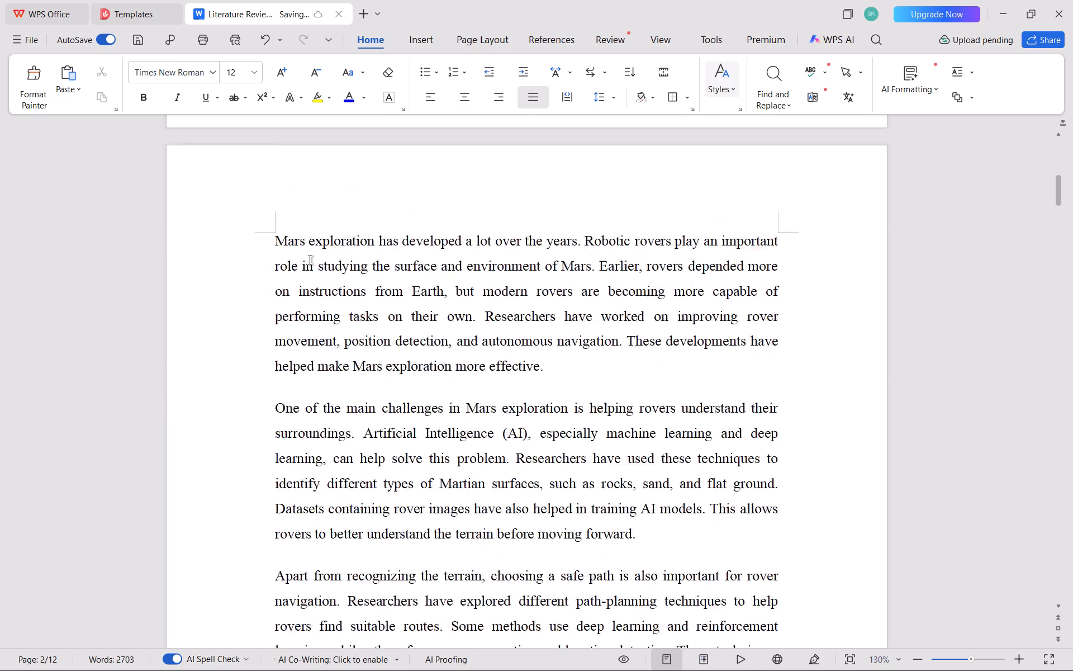
scroll(310, 260, up, 2)
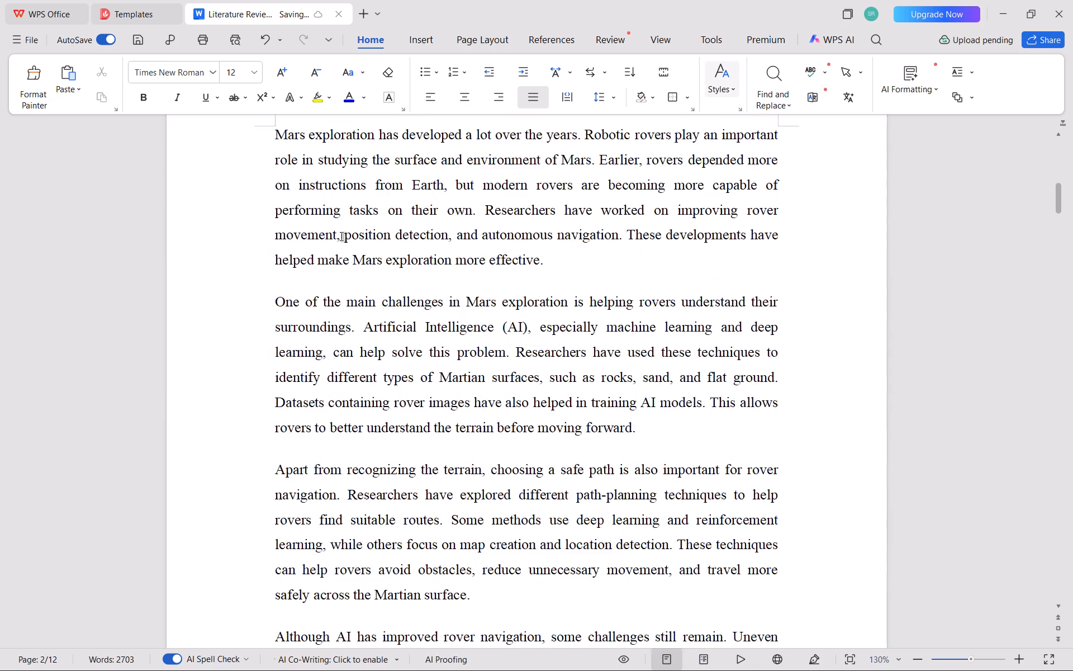
Remove the extra blank lines between the Keywords paragraph and the INTRODUCTION heading.
scroll(341, 237, up, 1)
key(BackSpace)
key(BackSpace)
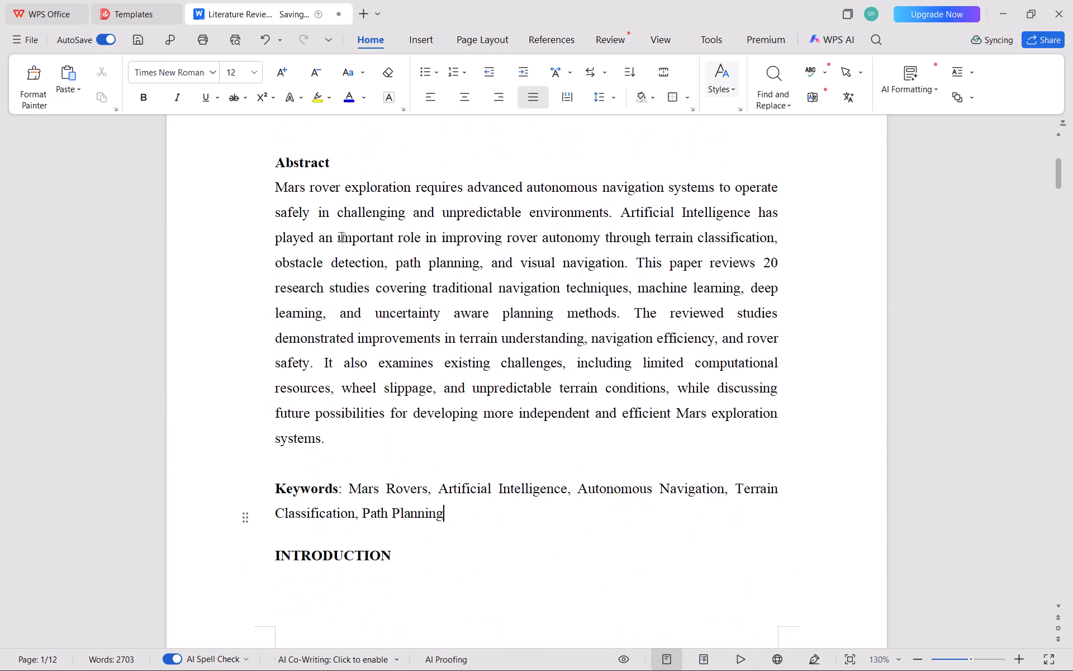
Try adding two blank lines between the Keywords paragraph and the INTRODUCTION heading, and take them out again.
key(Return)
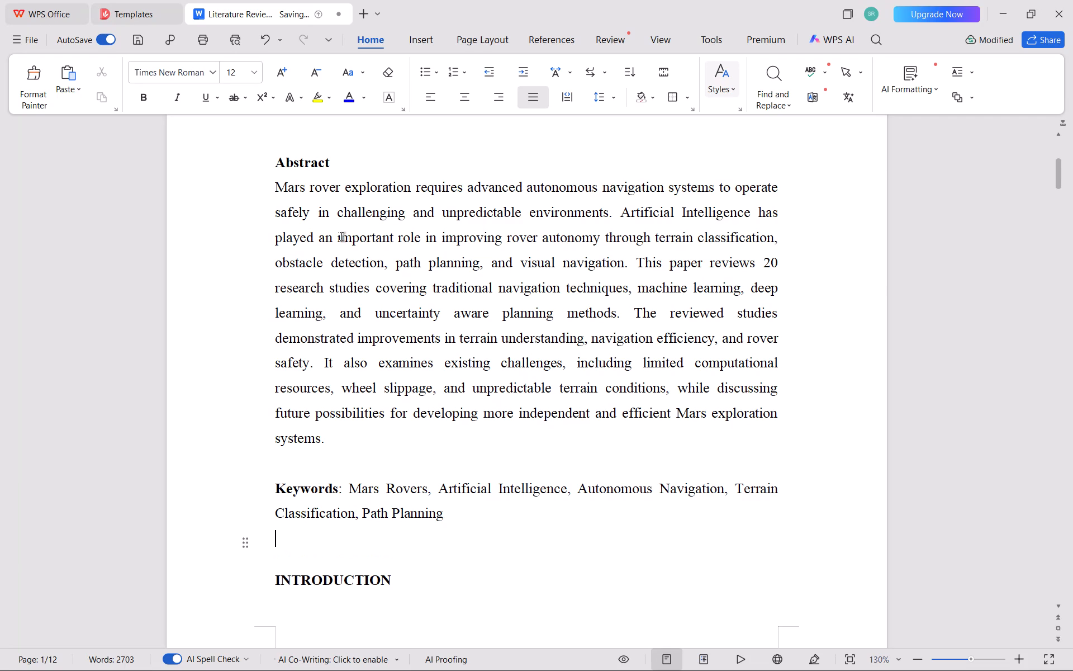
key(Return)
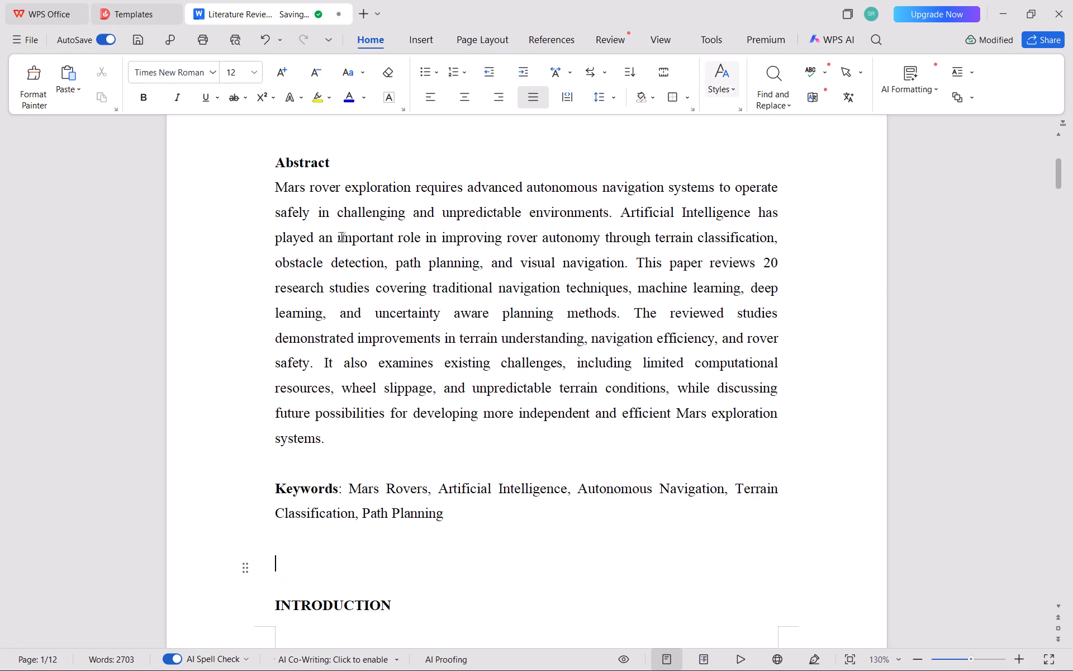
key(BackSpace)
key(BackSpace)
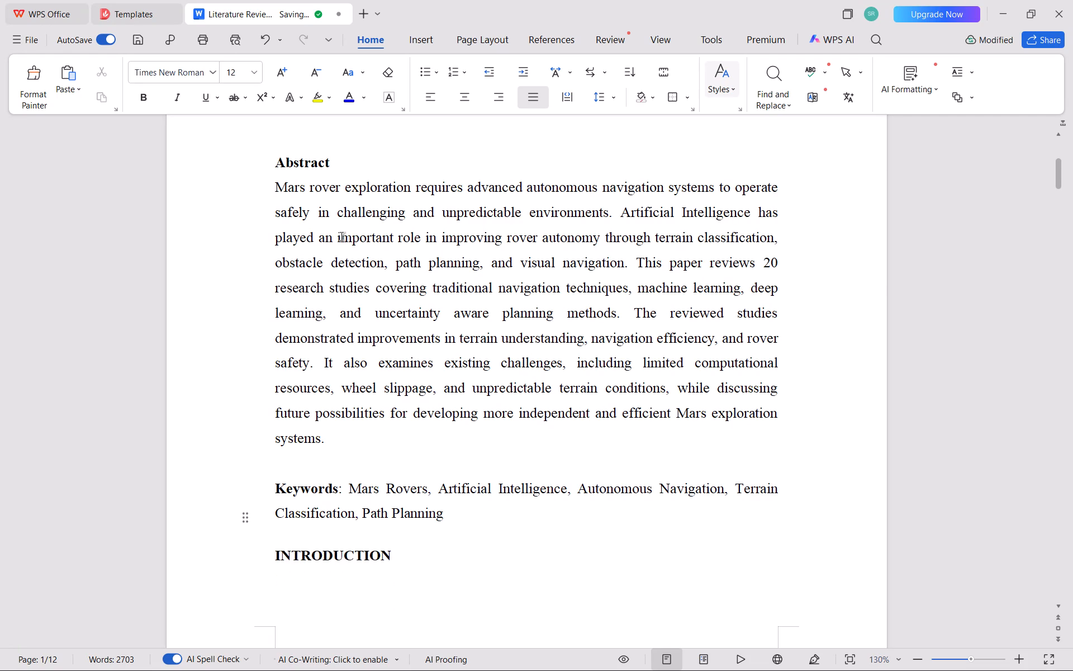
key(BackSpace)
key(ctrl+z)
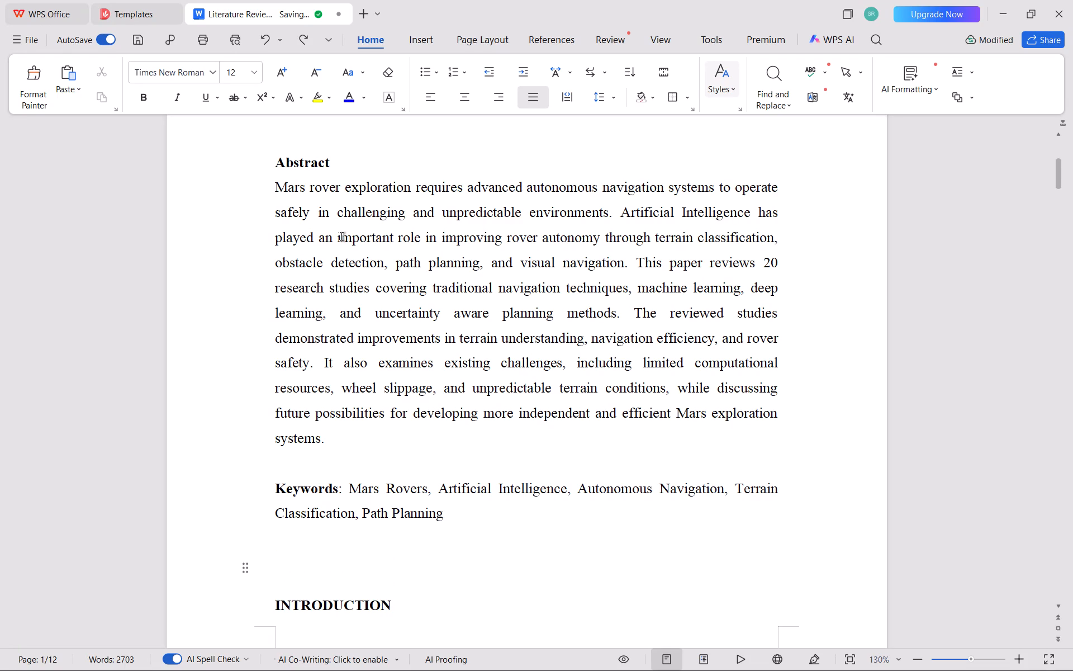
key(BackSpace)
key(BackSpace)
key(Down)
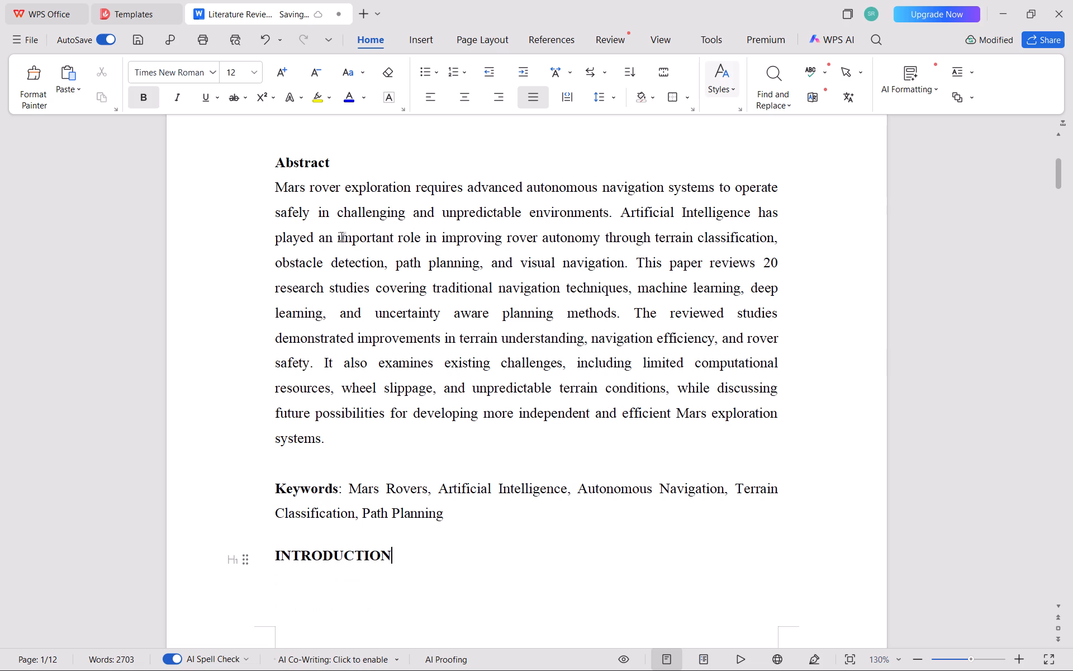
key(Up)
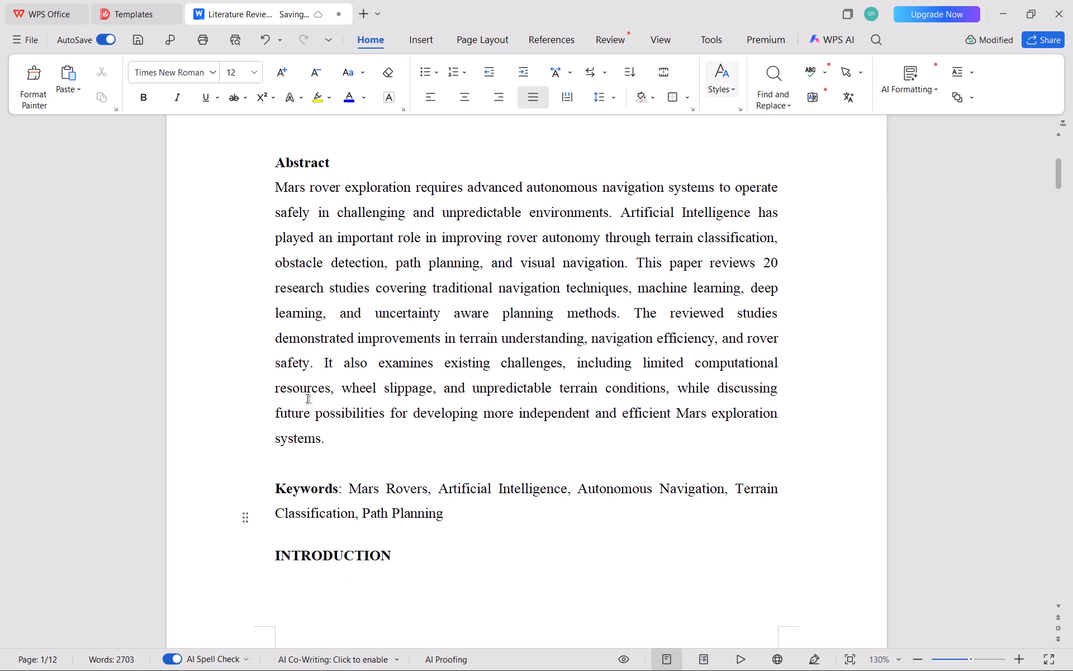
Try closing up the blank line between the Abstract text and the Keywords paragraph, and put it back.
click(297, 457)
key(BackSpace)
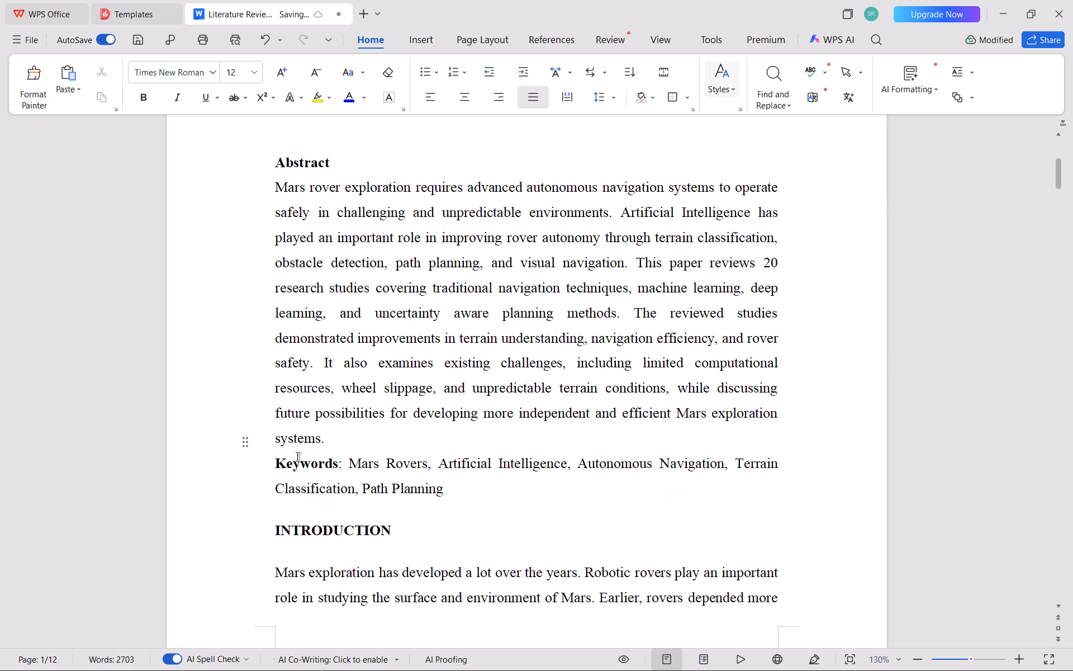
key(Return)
Review the formatting and spacing of the Introduction and the Literature Review paper summaries.
scroll(297, 457, down, 3)
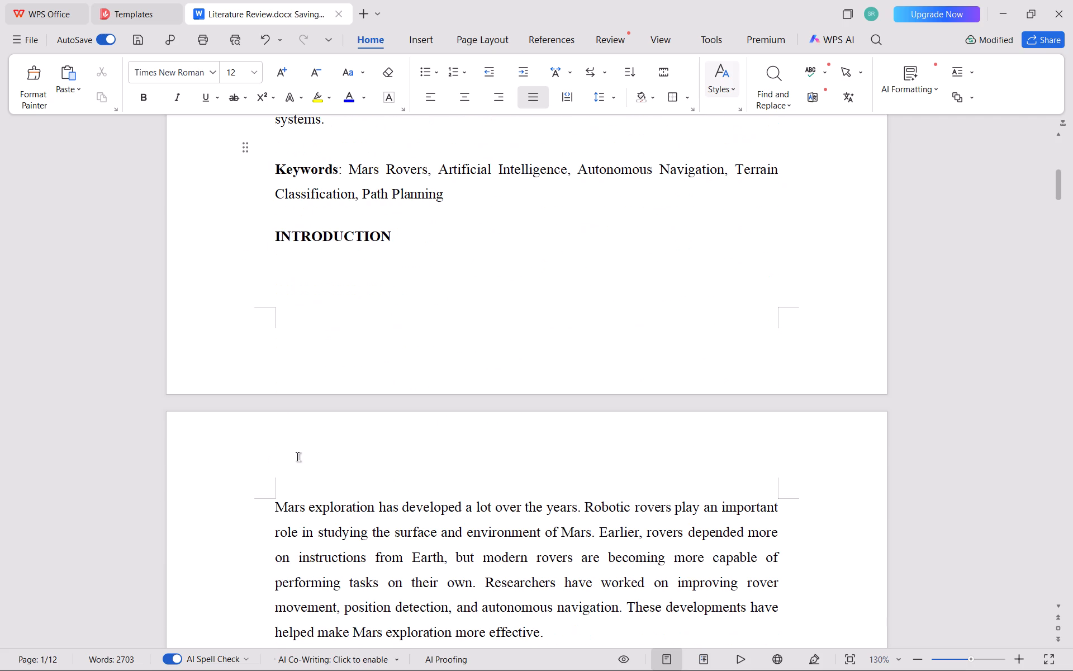
scroll(383, 489, down, 3)
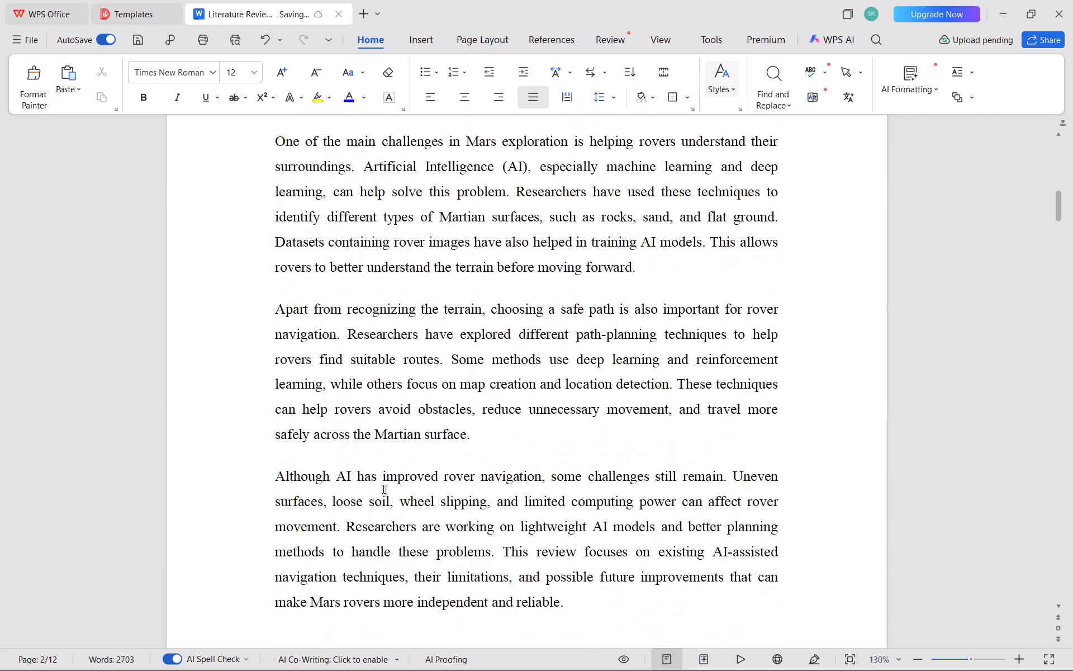
scroll(383, 489, down, 3)
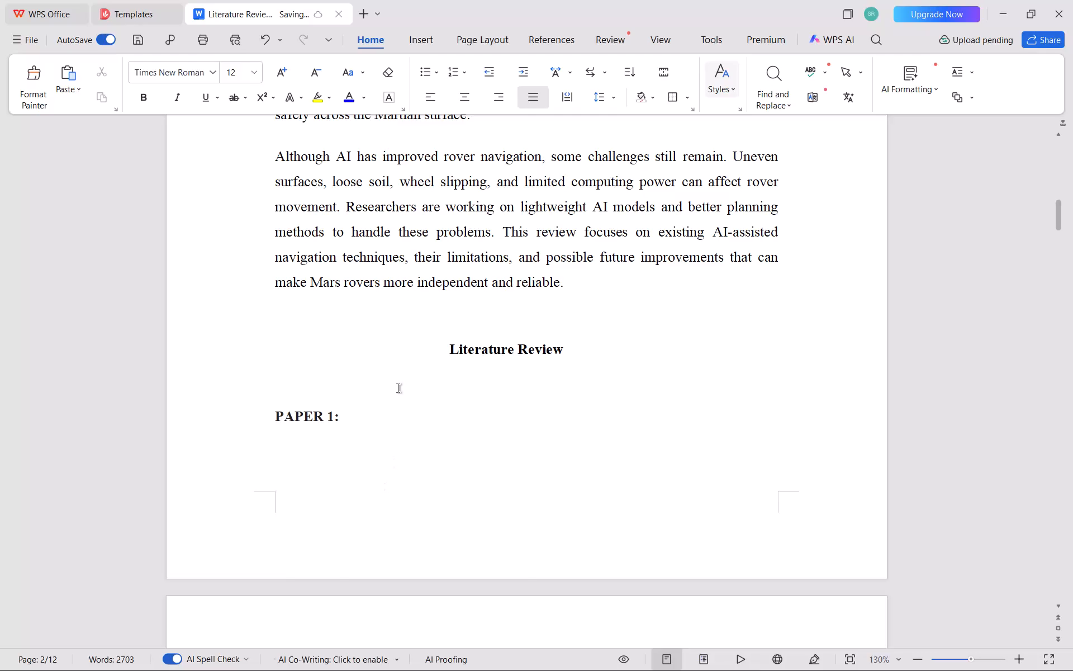
click(491, 264)
click(448, 329)
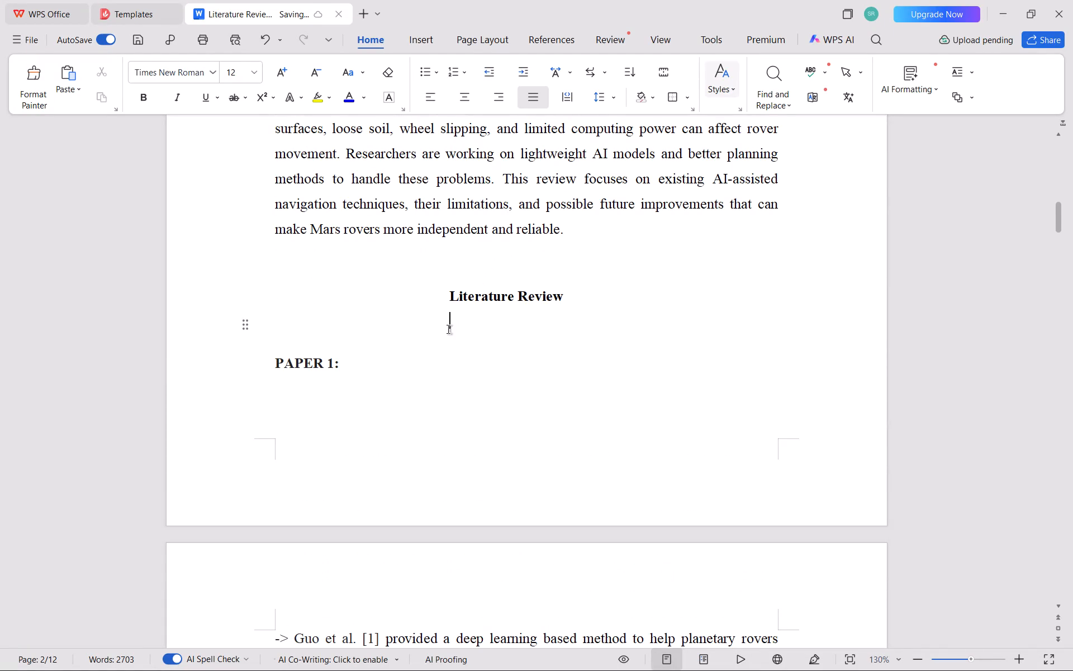
scroll(271, 367, down, 1)
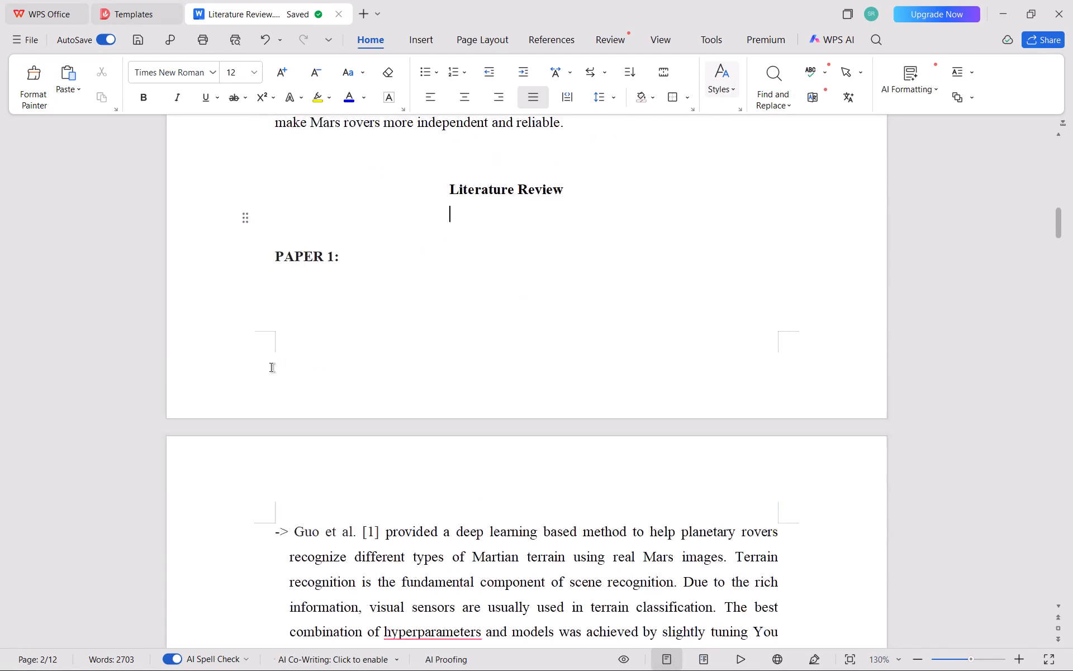
scroll(271, 367, down, 6)
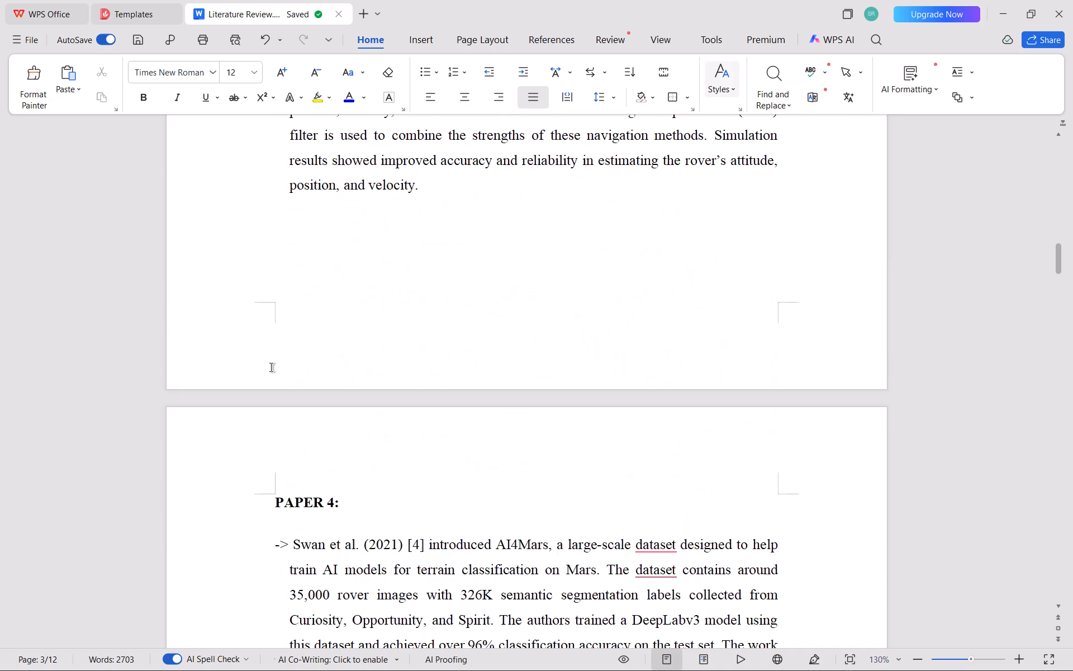
scroll(271, 367, down, 7)
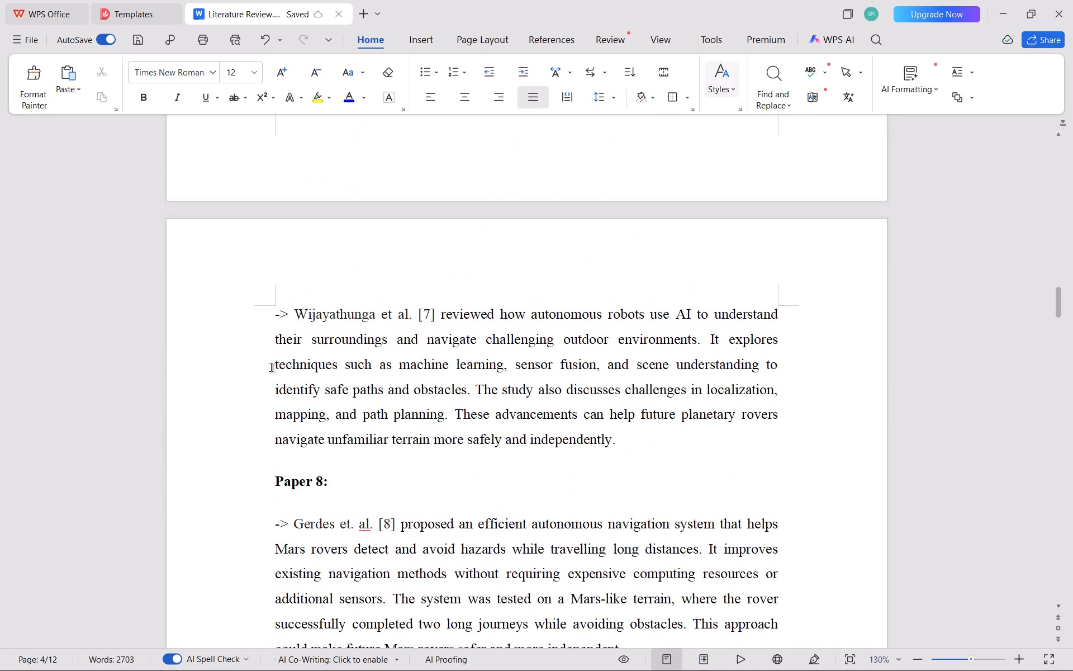
scroll(271, 367, down, 12)
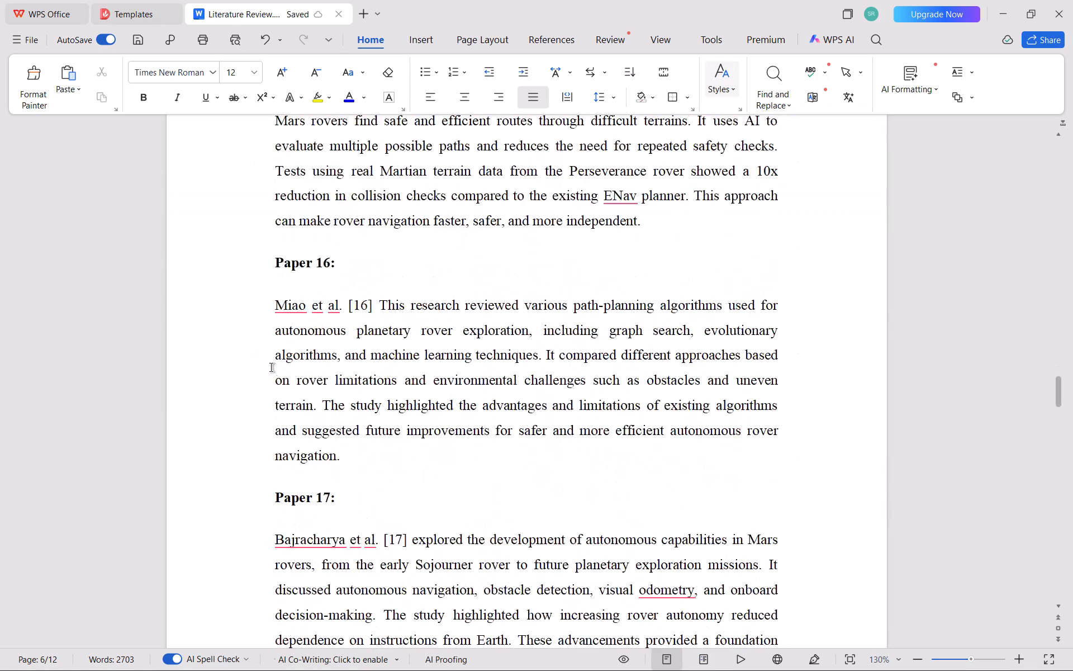
Check the order and formatting of the closing sections, from Conclusion and Future Scope through Acknowledgement to References.
scroll(271, 367, down, 2)
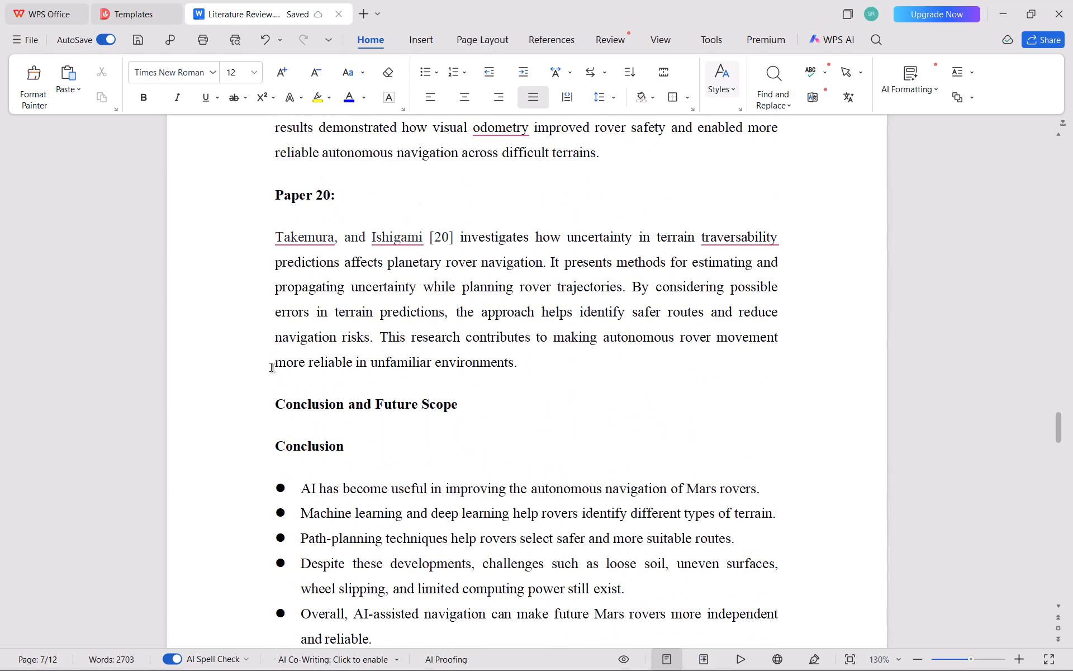
scroll(271, 367, down, 1)
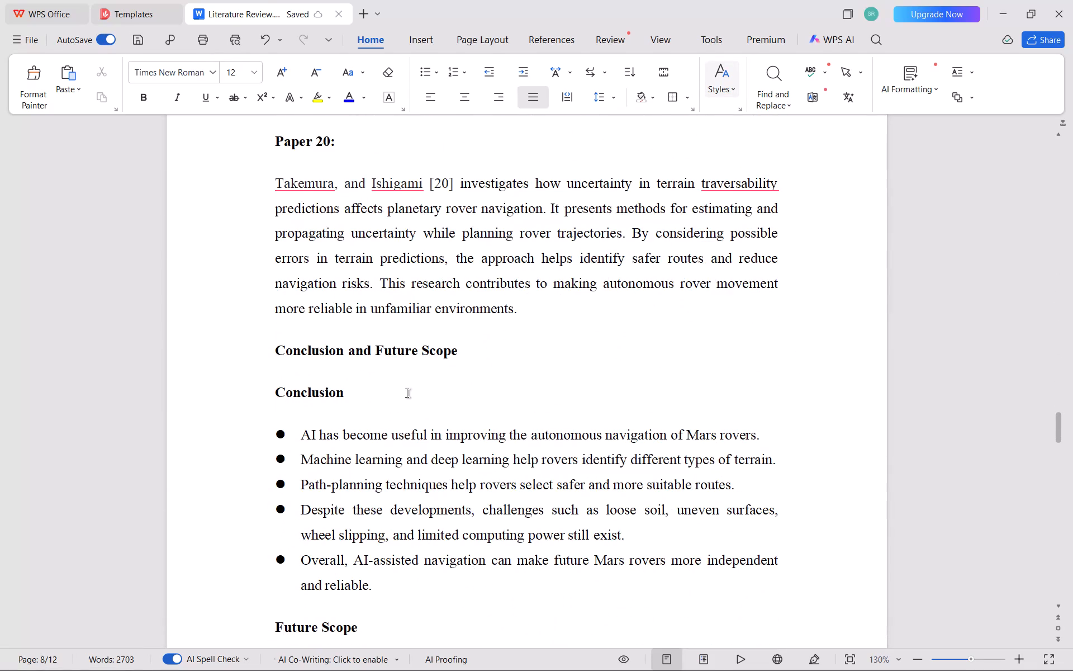
scroll(407, 393, down, 1)
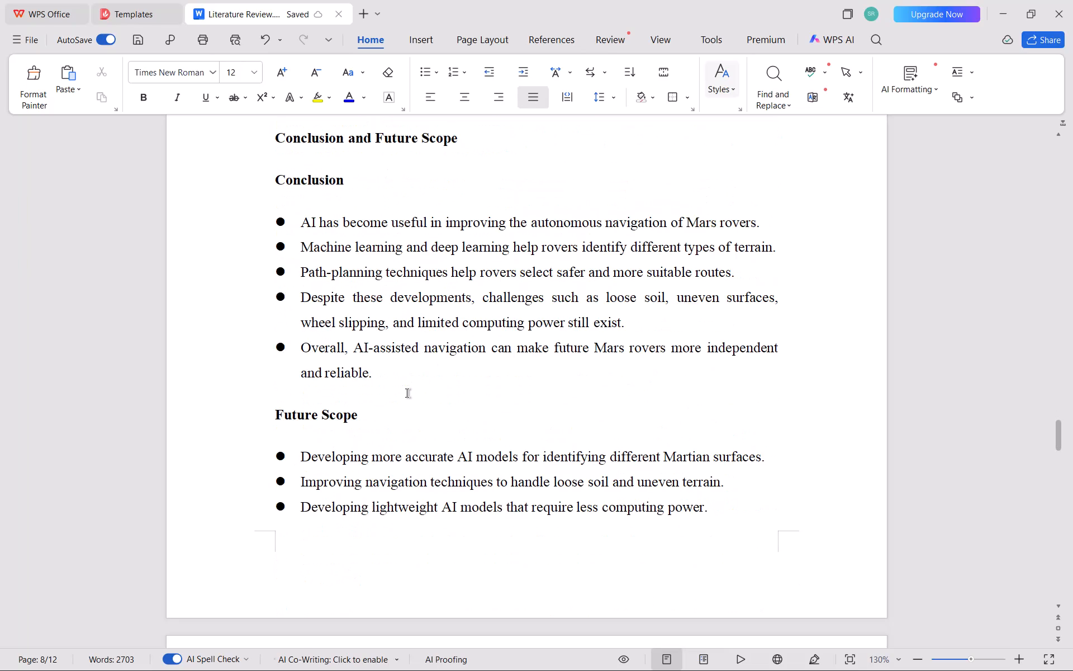
scroll(407, 393, down, 2)
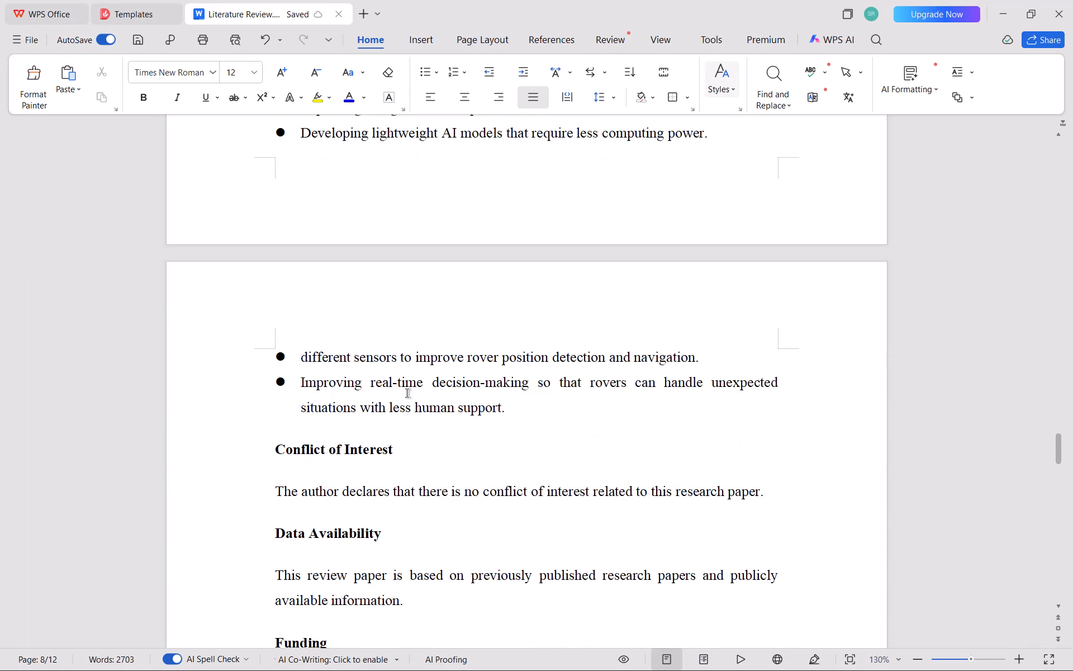
scroll(407, 393, down, 2)
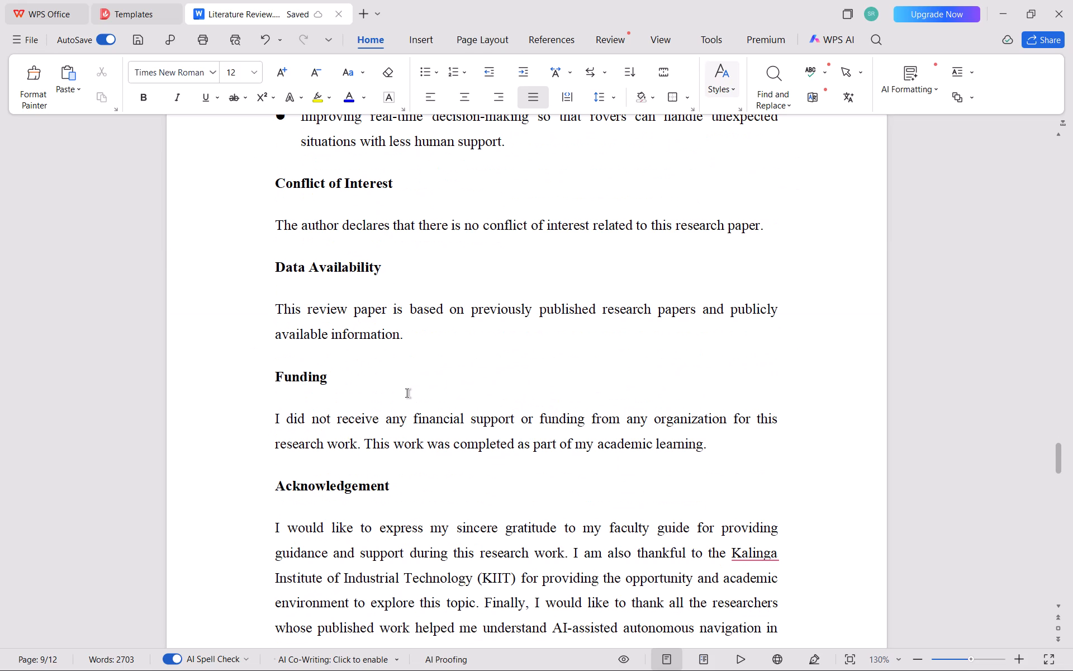
scroll(407, 393, down, 1)
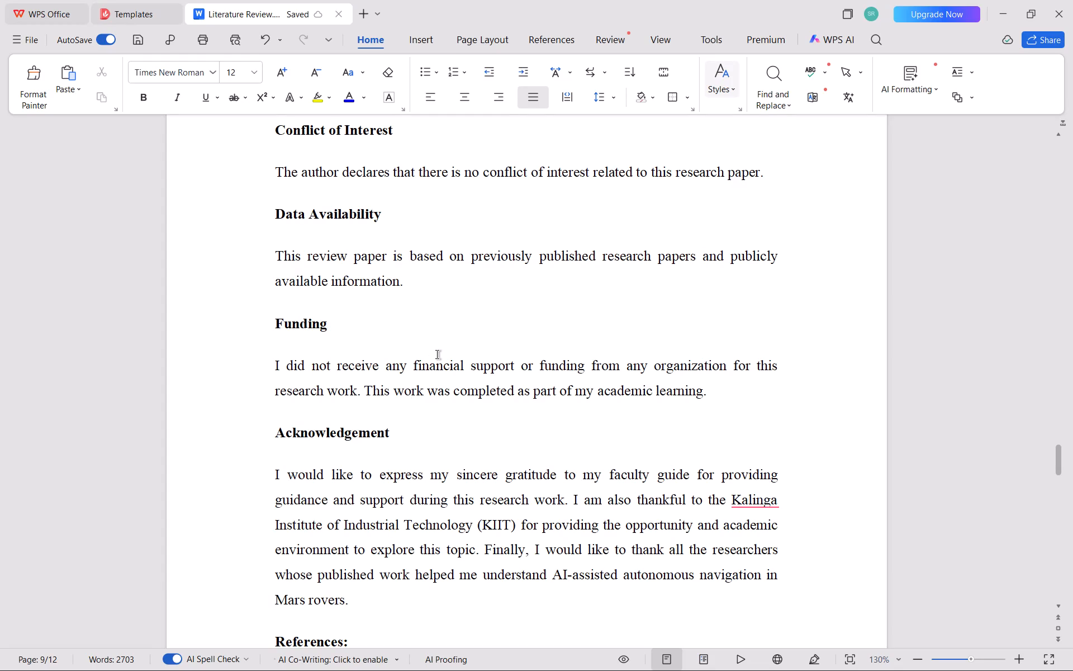
scroll(437, 355, up, 1)
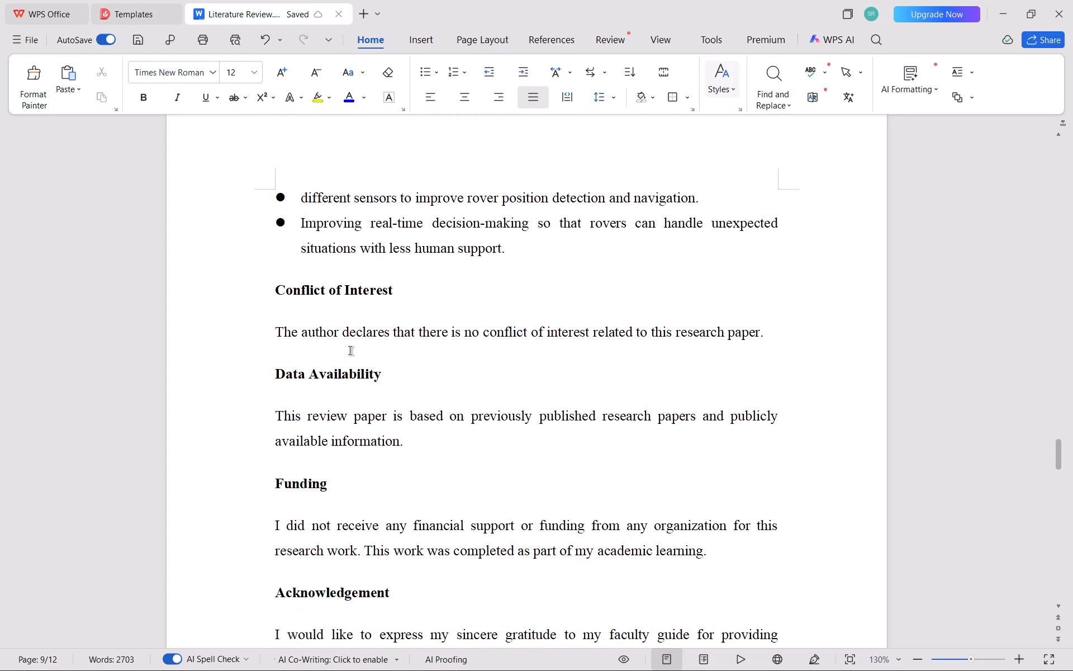
scroll(350, 351, up, 4)
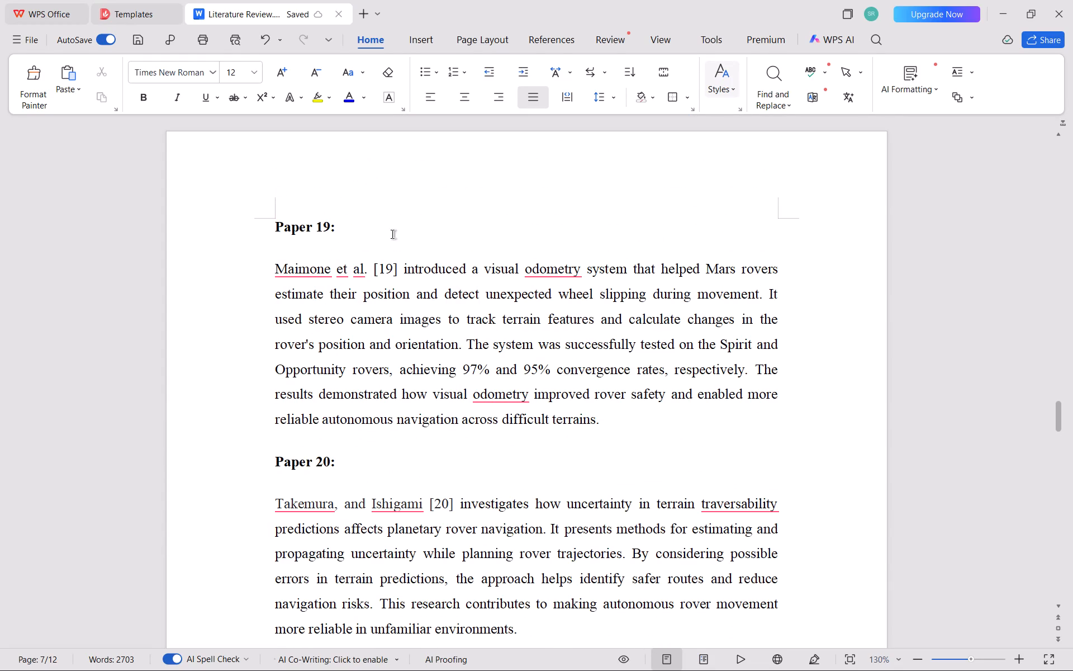
scroll(371, 331, down, 2)
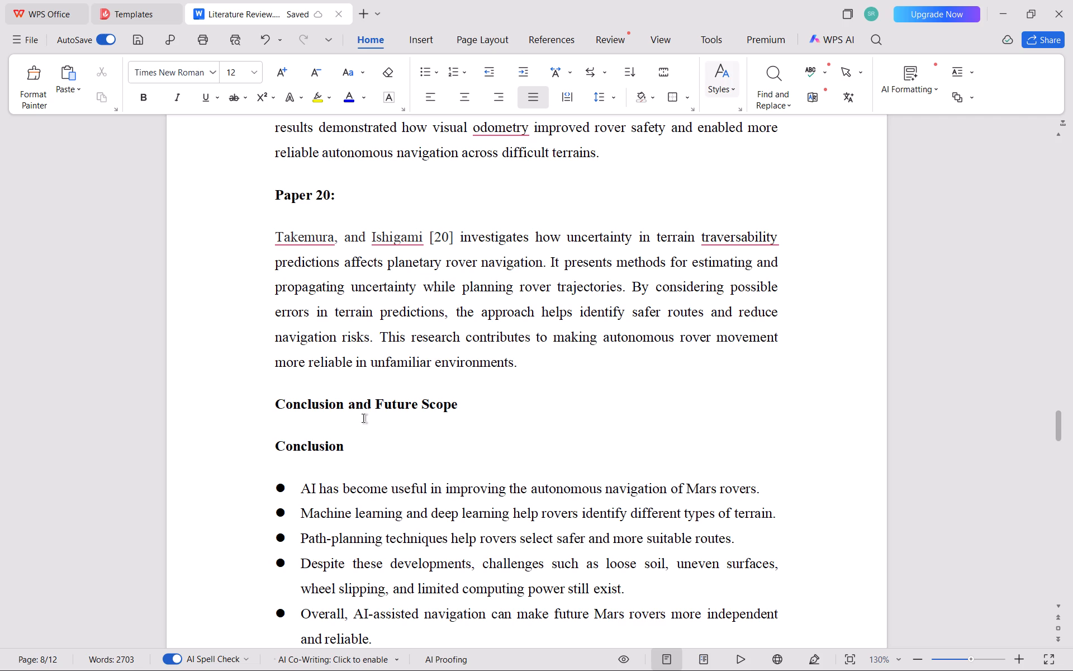
scroll(363, 418, down, 1)
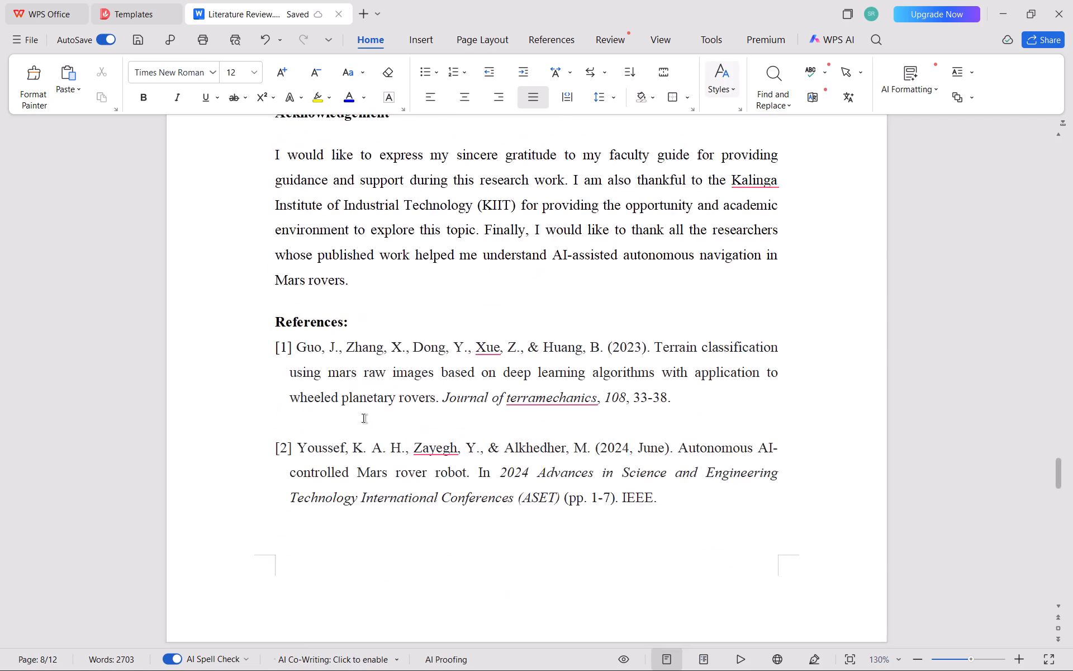
scroll(363, 418, down, 1)
scroll(363, 418, up, 7)
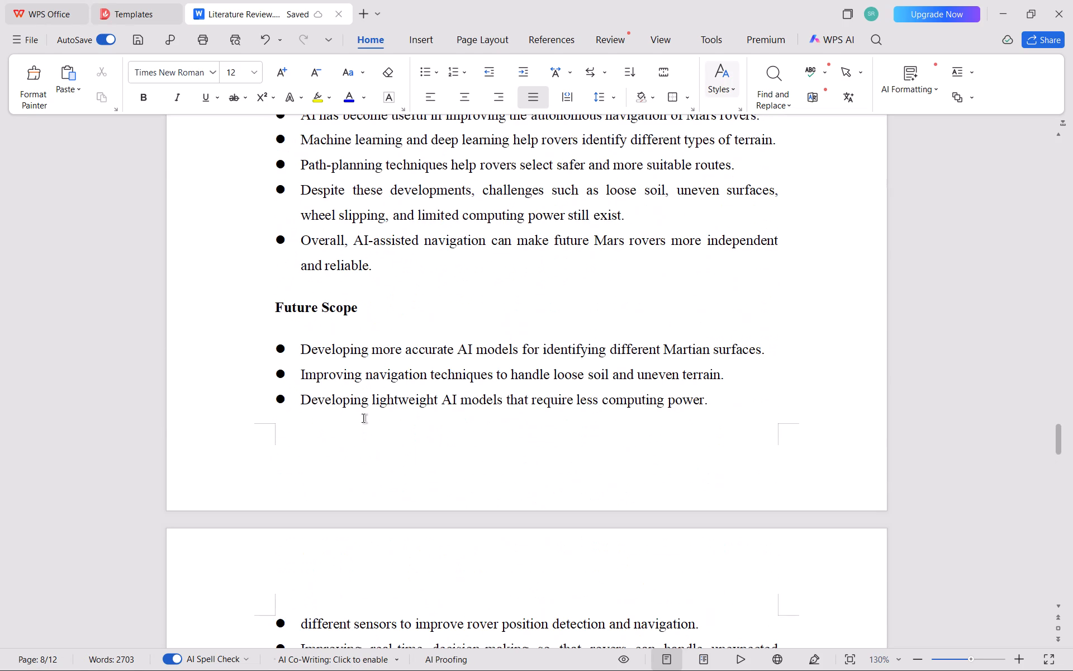
scroll(363, 418, up, 1)
scroll(363, 418, down, 2)
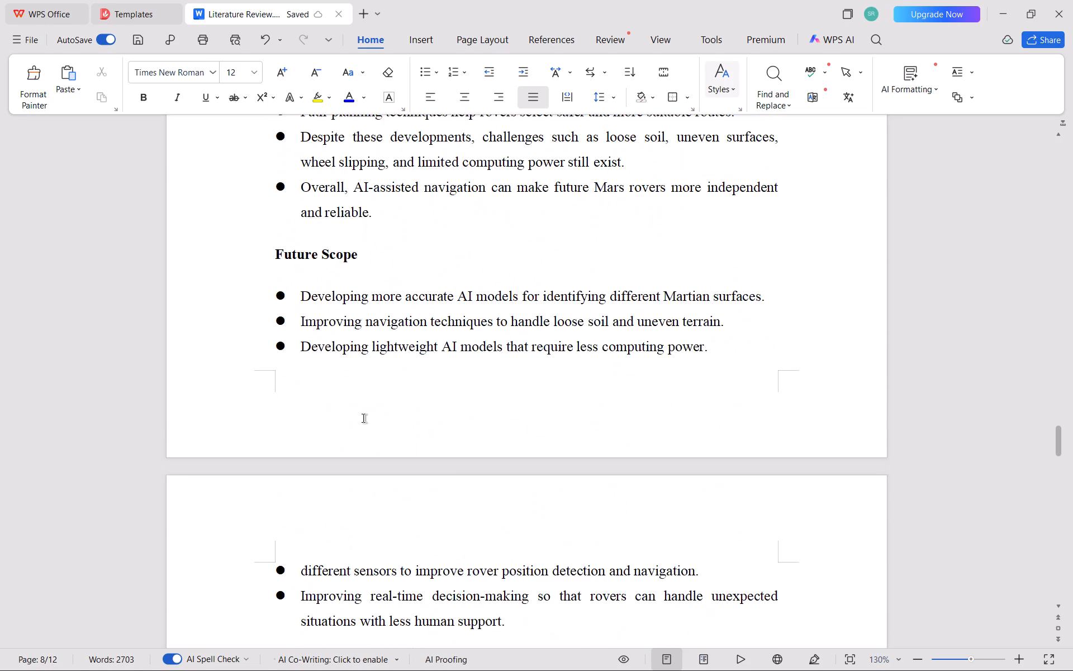
scroll(363, 418, down, 1)
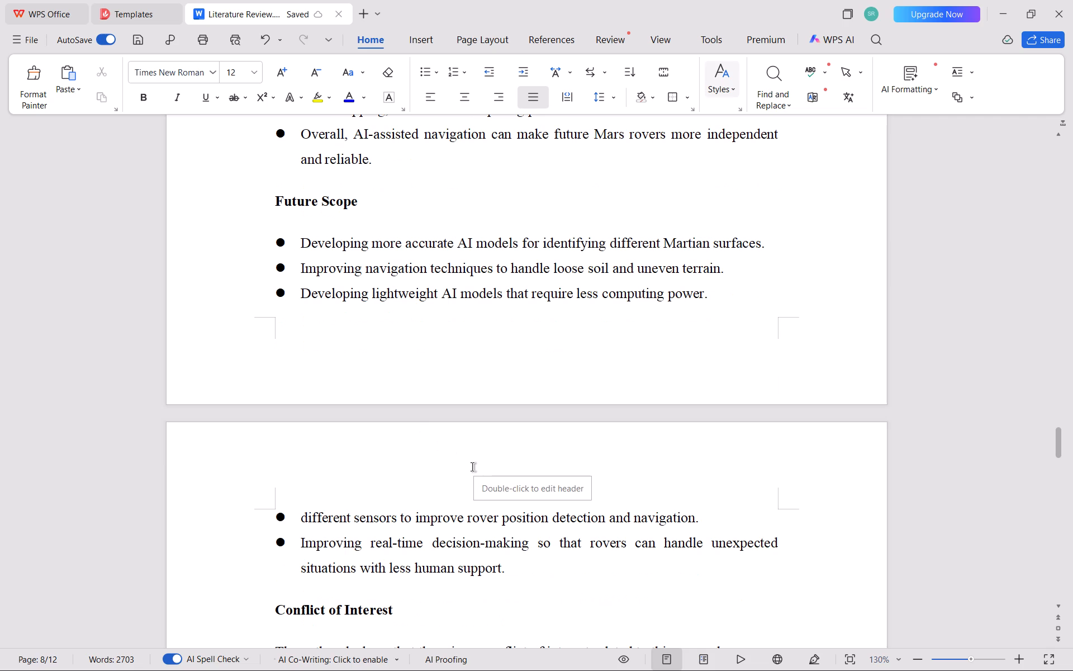
scroll(472, 467, down, 1)
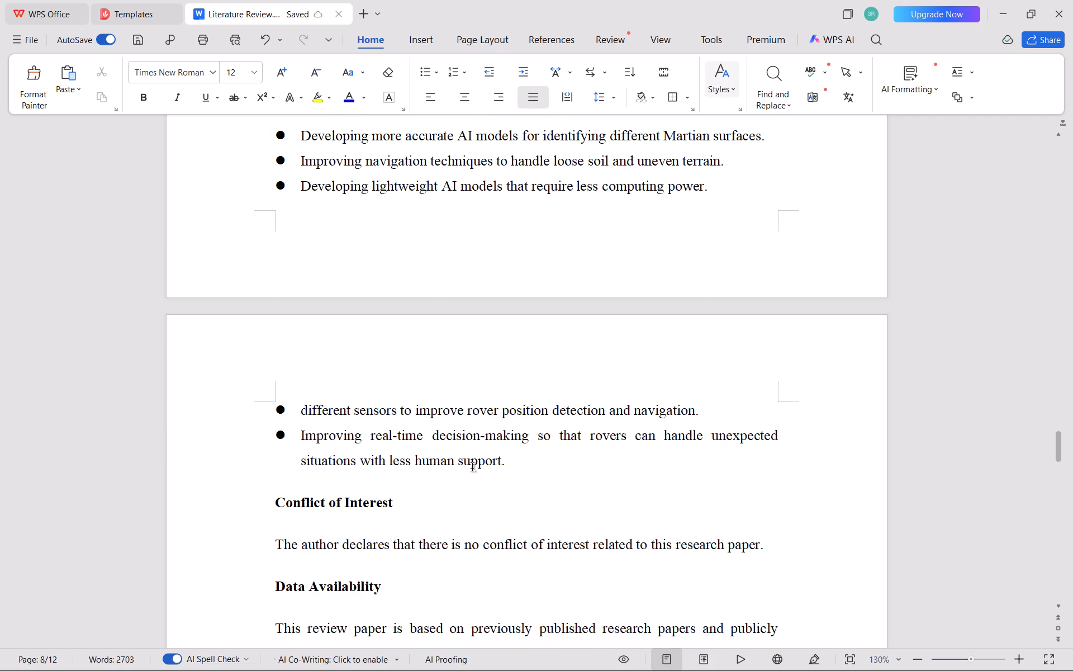
scroll(472, 467, down, 1)
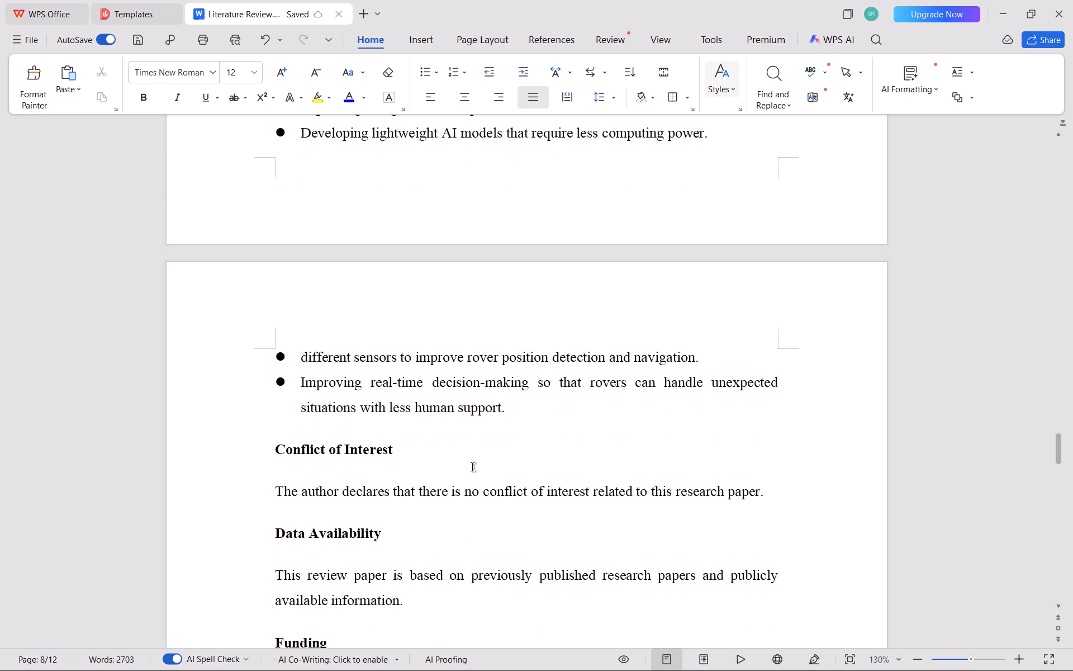
scroll(472, 467, down, 1)
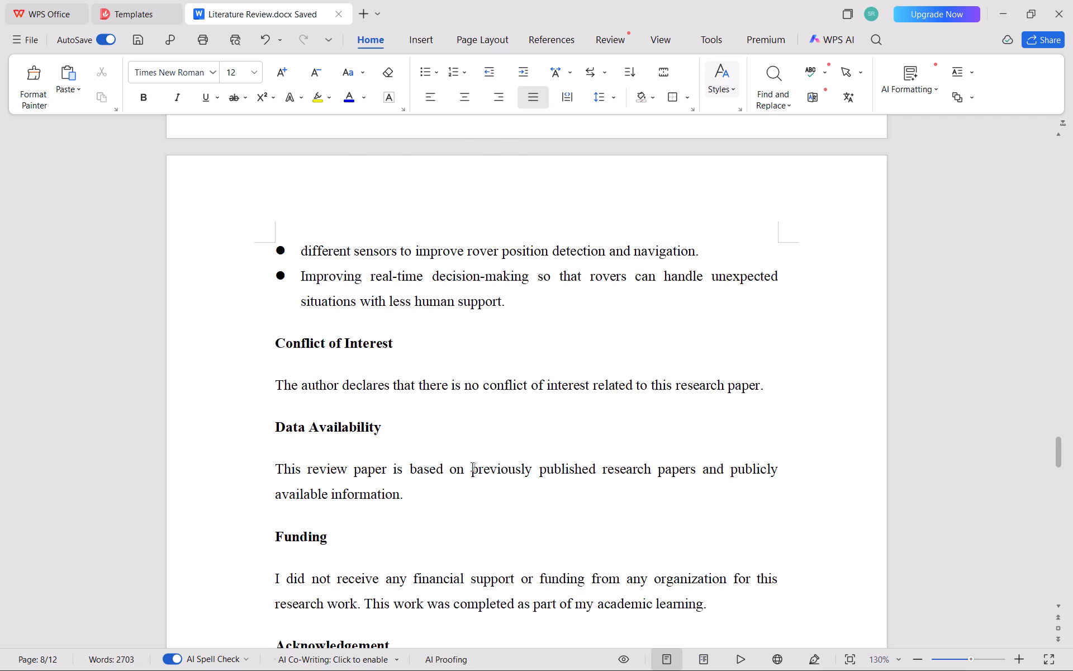
scroll(472, 467, down, 2)
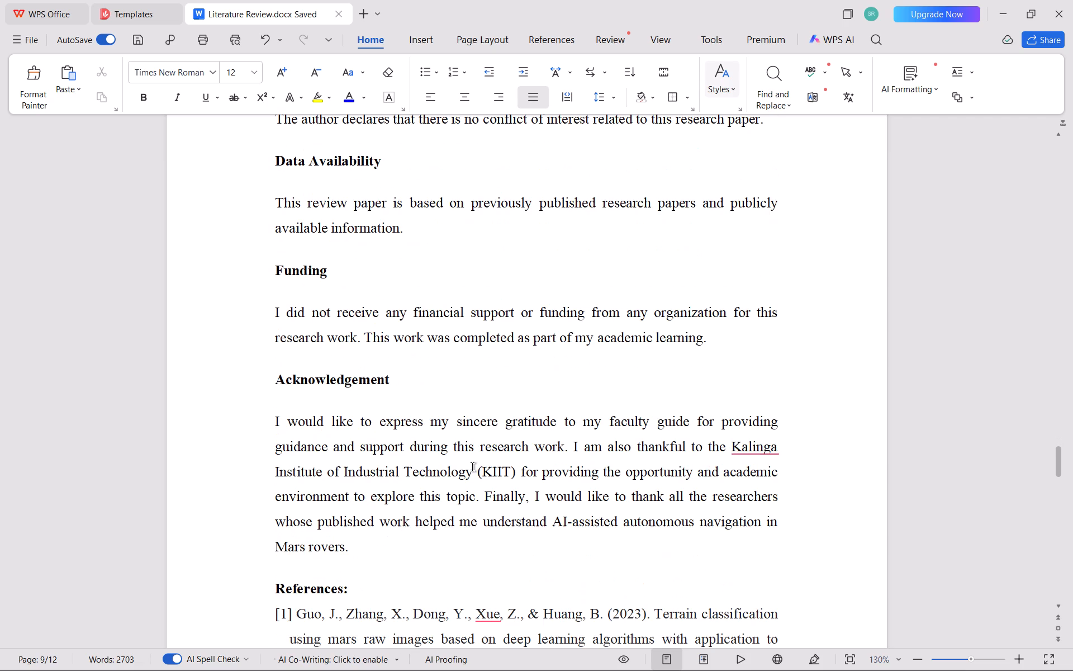
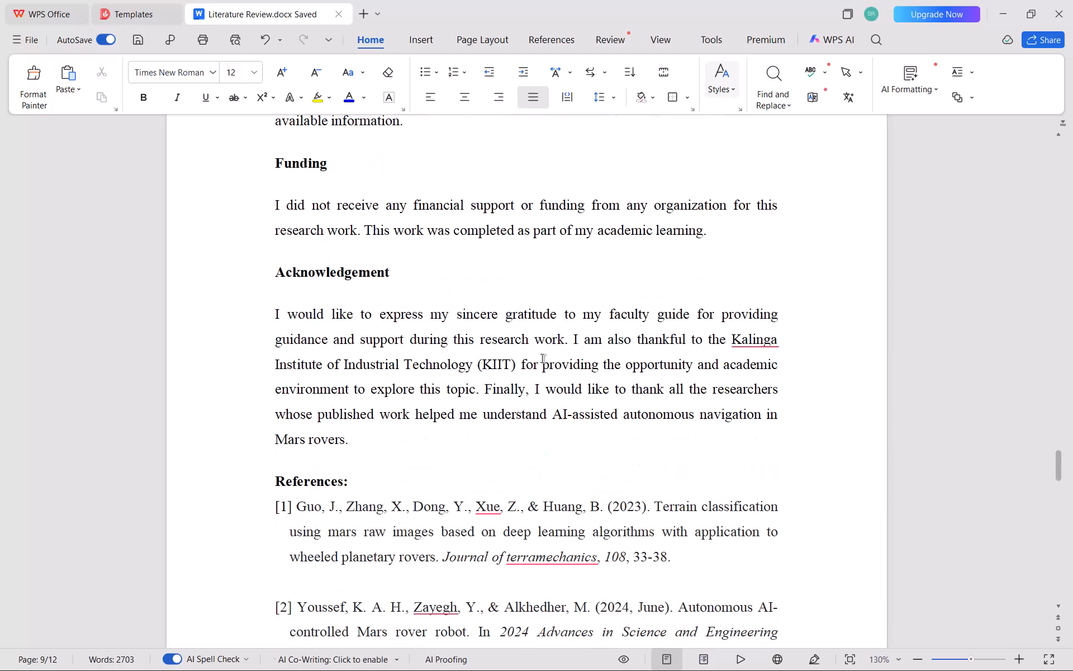
Review the literature review's reference list and individual paper summaries, working back to the title block and abstract on page 1.
scroll(542, 358, down, 1)
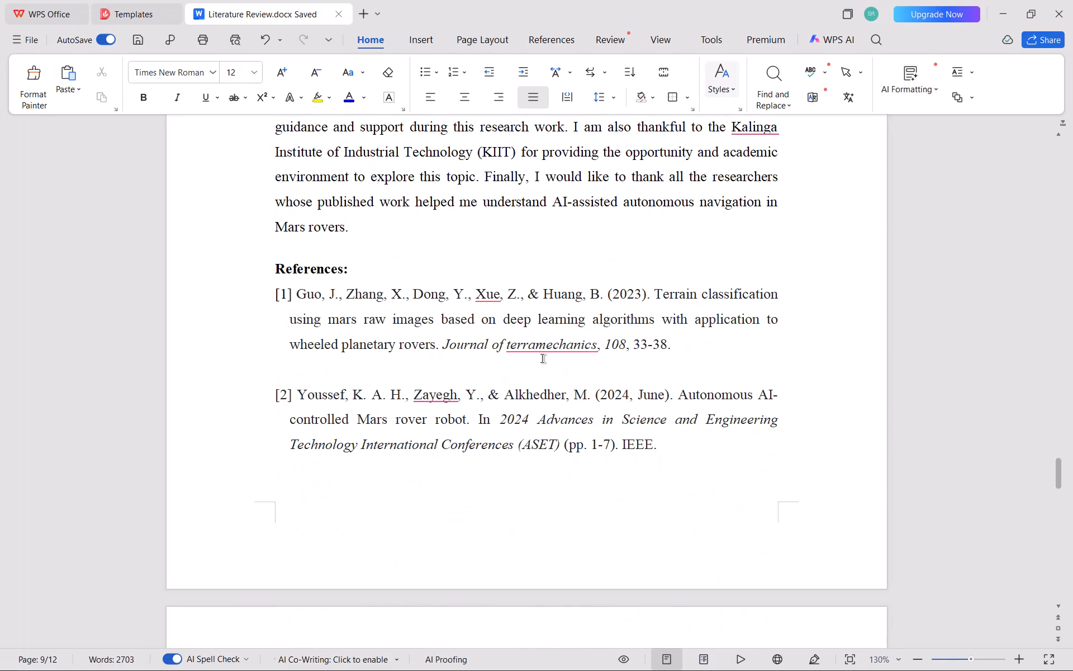
scroll(542, 358, down, 10)
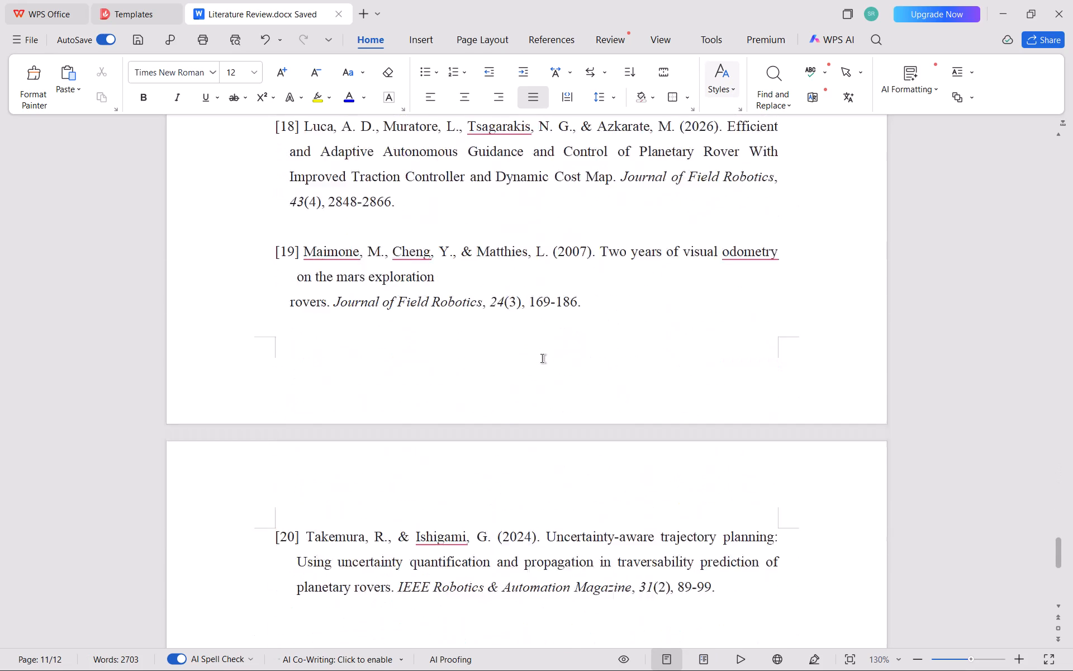
scroll(542, 358, down, 2)
scroll(542, 358, up, 14)
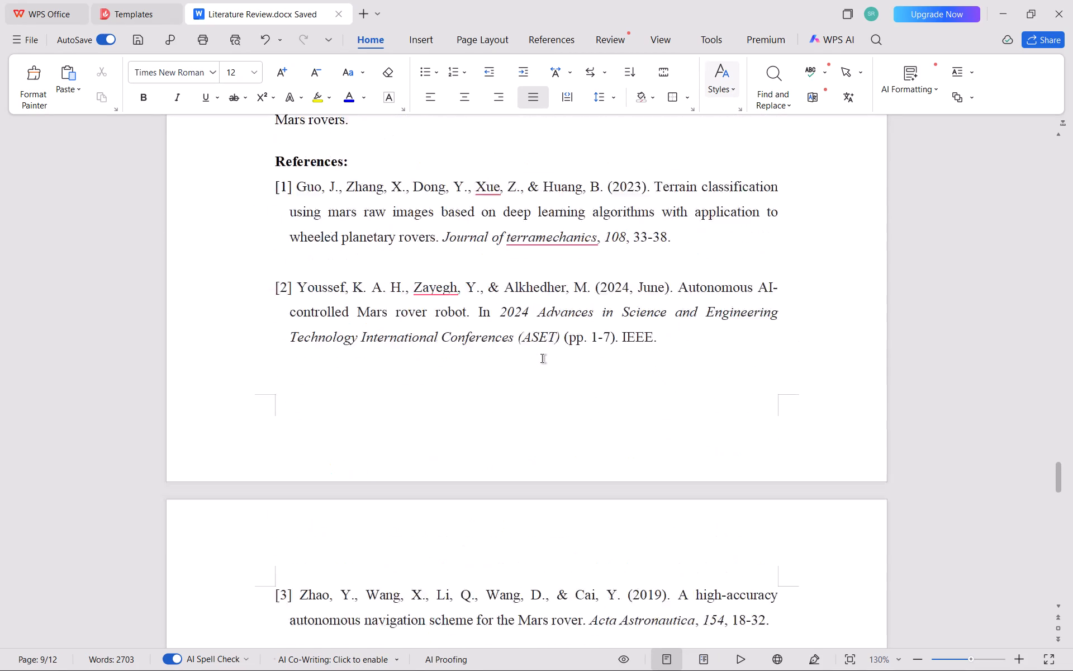
scroll(542, 358, up, 12)
scroll(542, 358, down, 2)
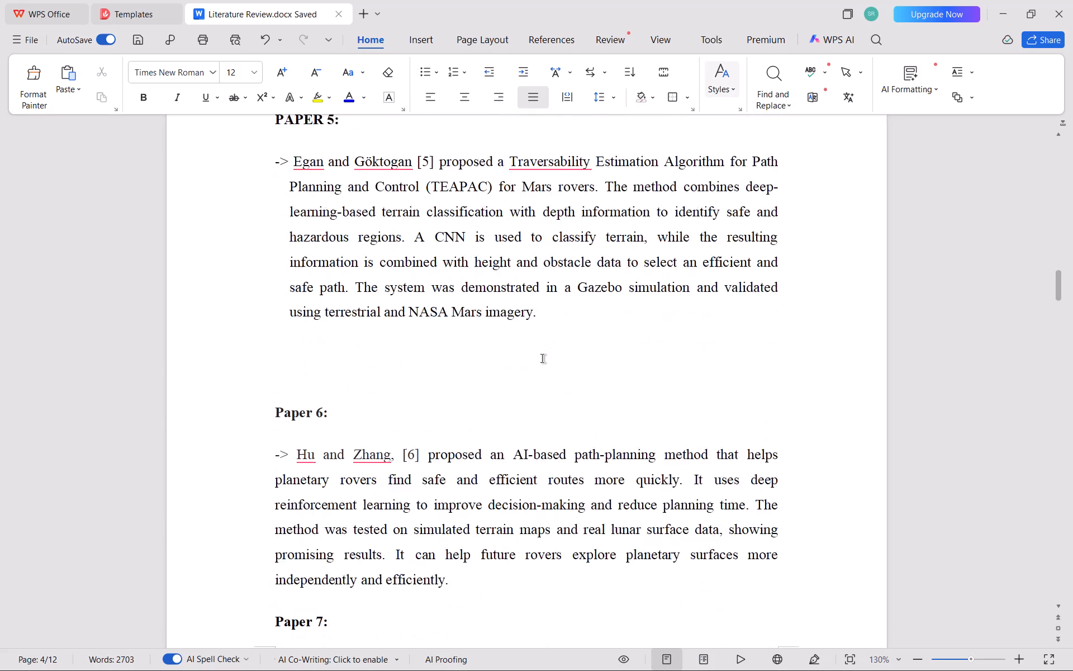
scroll(542, 358, down, 2)
scroll(542, 358, up, 6)
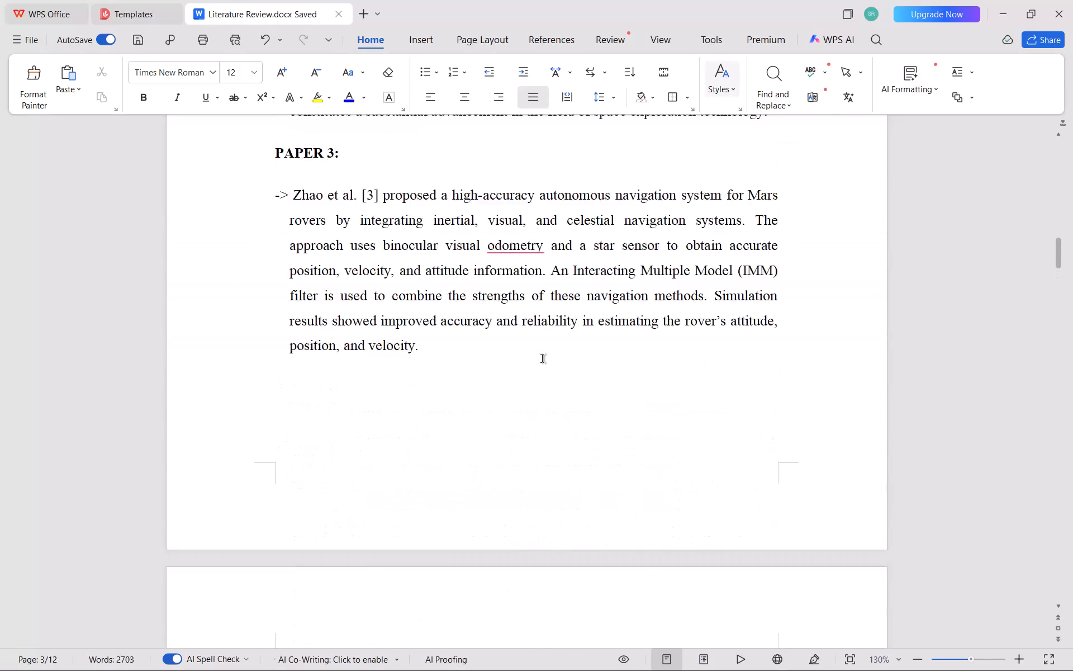
scroll(542, 358, up, 5)
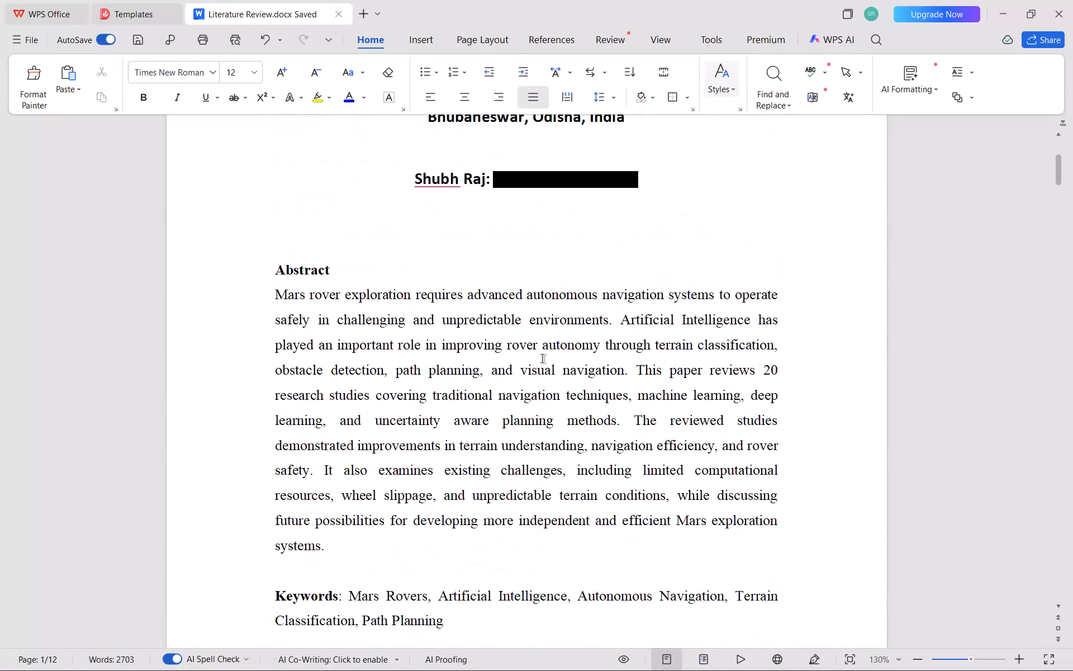
scroll(542, 358, up, 2)
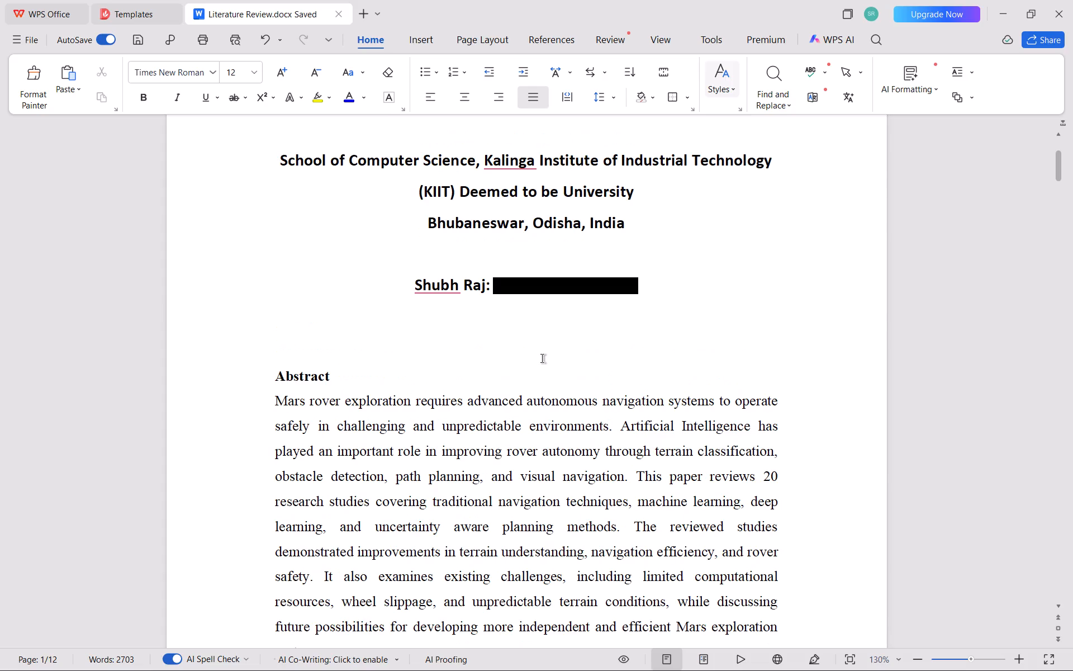
Look through the document from the abstract past the paper summaries and Conclusion and Future Scope to the Acknowledgement section.
scroll(542, 358, down, 4)
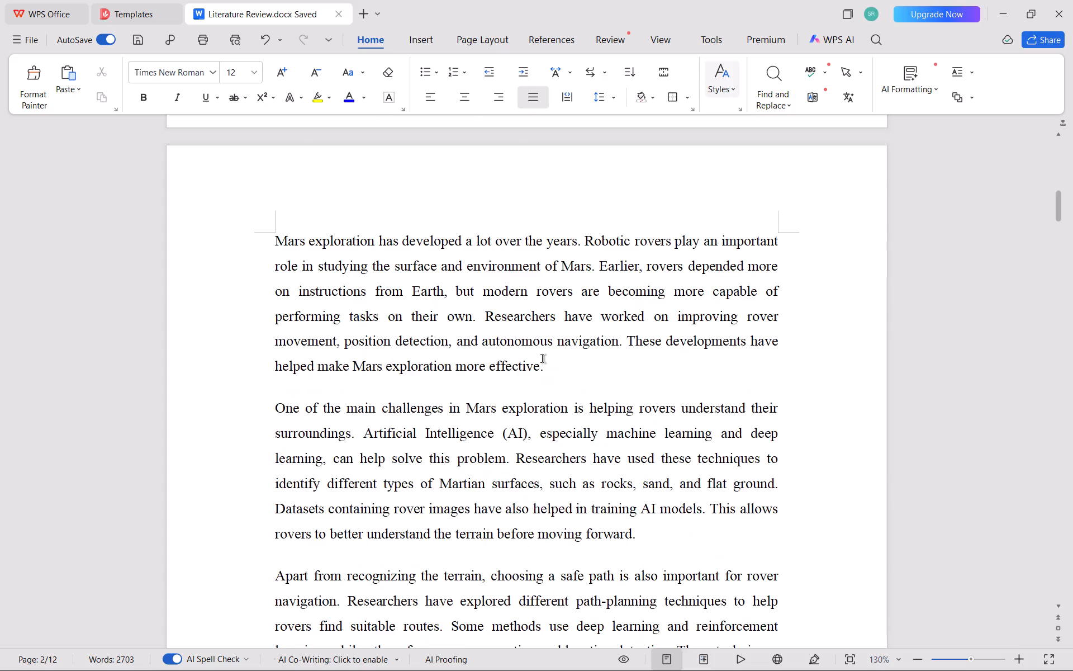
scroll(542, 358, down, 10)
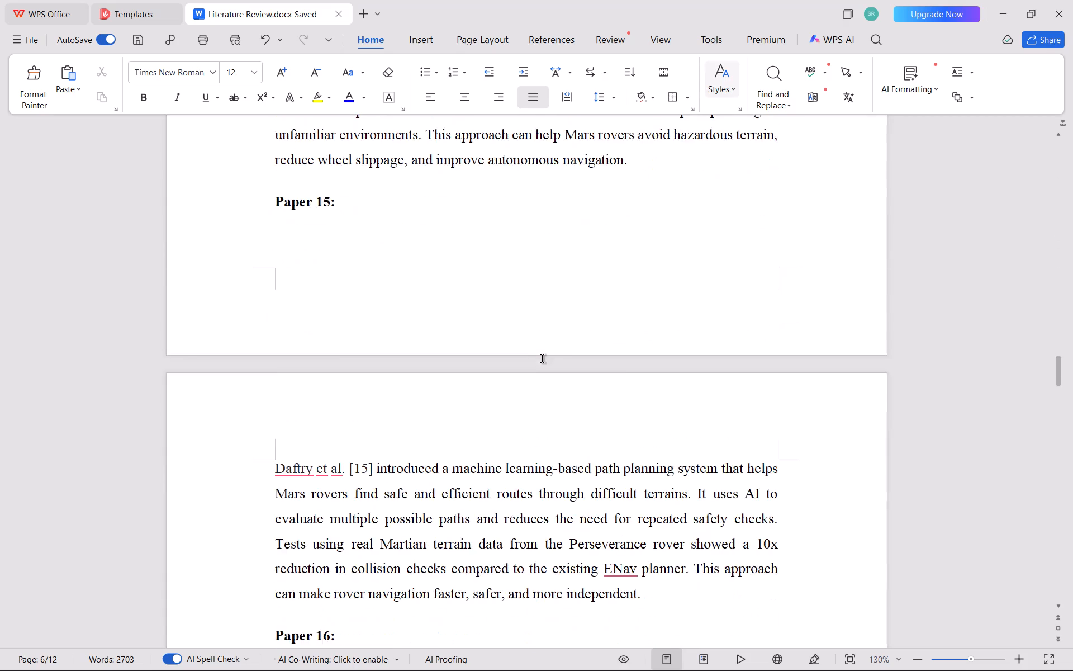
scroll(542, 358, down, 10)
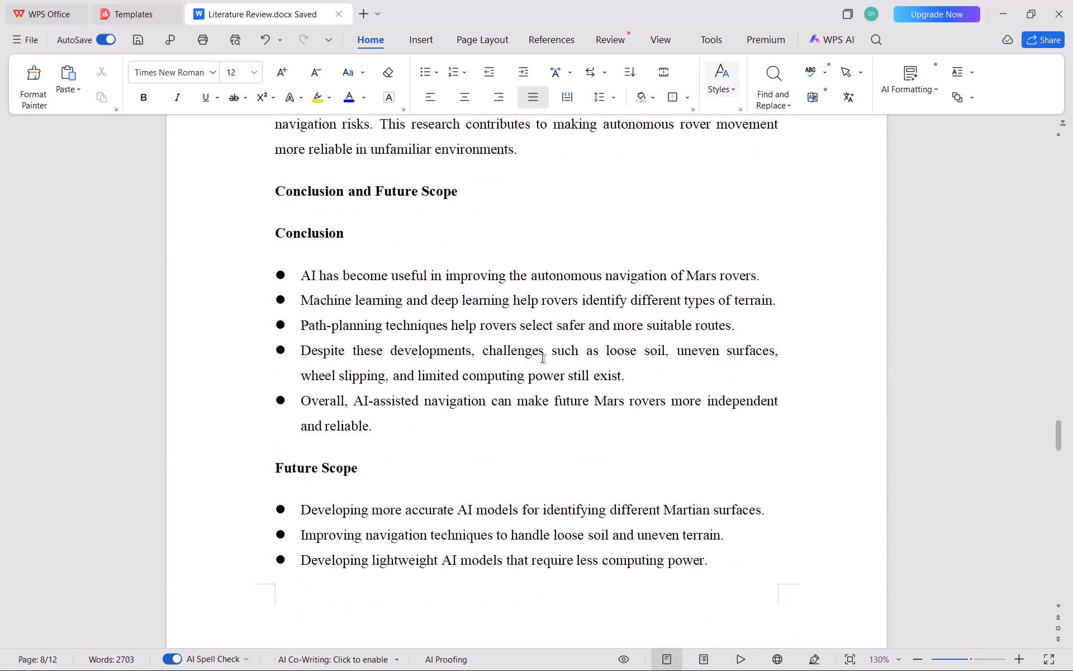
scroll(542, 358, down, 10)
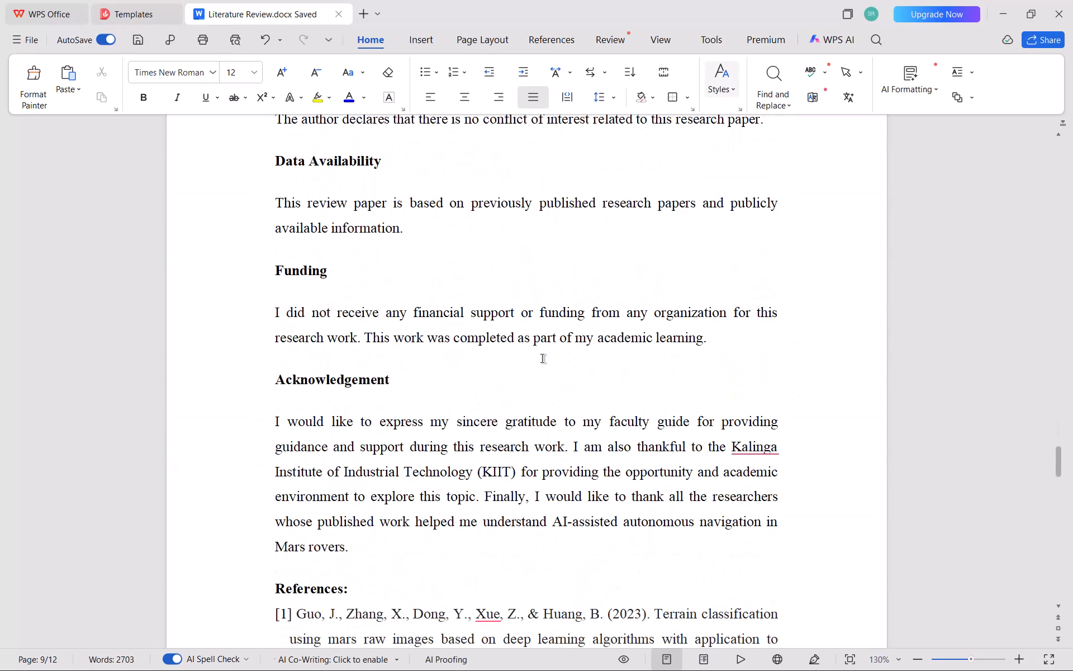
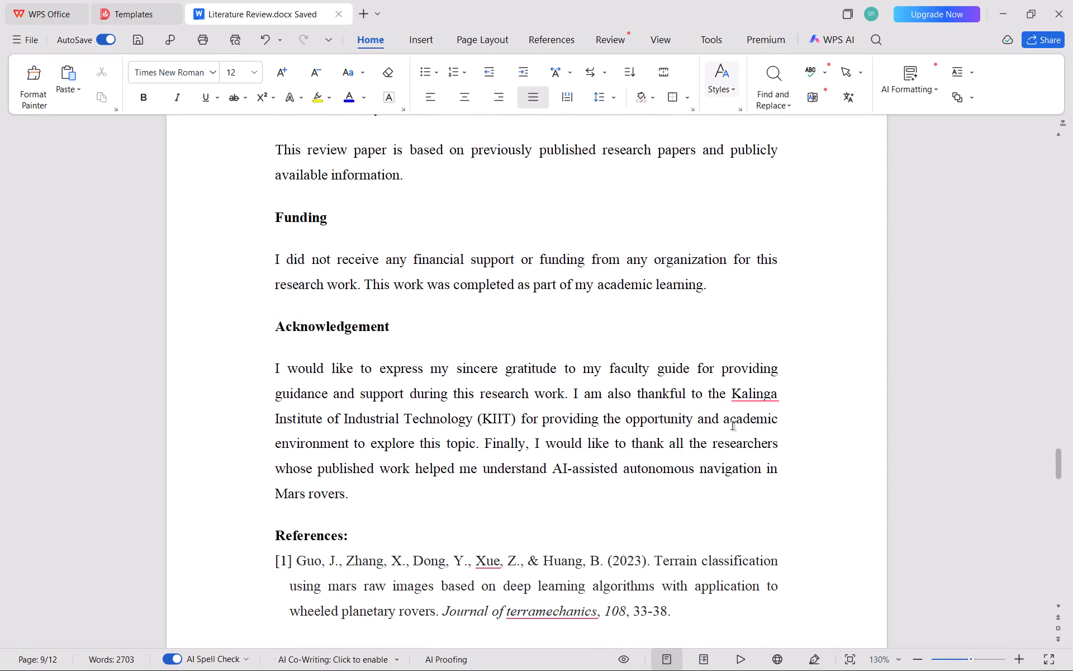
Save the Literature Review document and close the word processor.
click(586, 408)
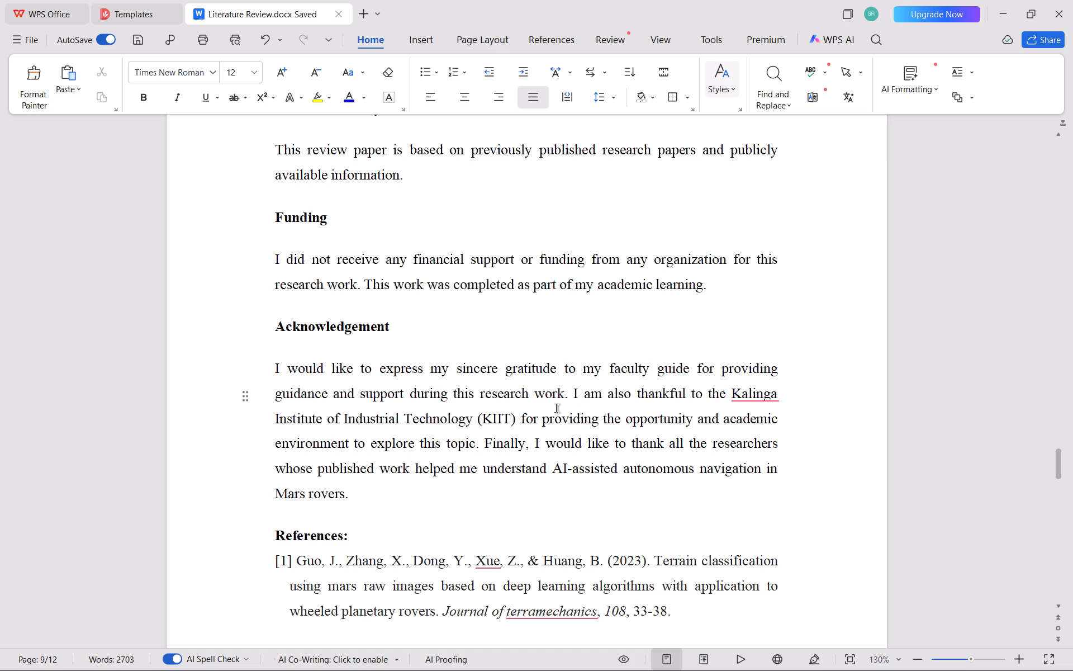
key(ctrl+s)
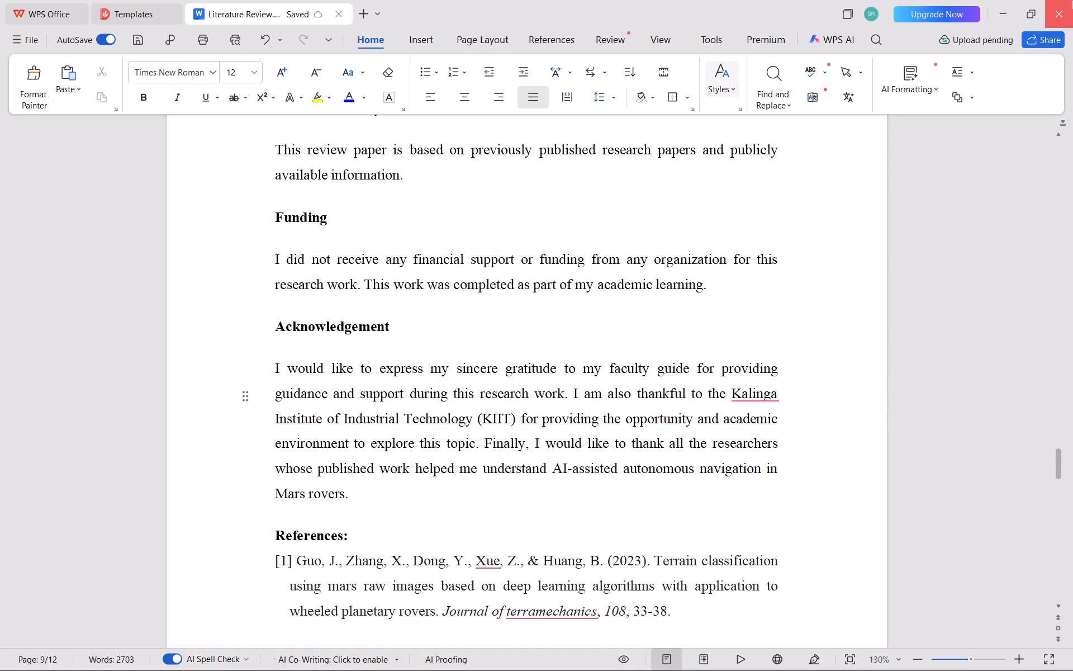
click(1072, 1)
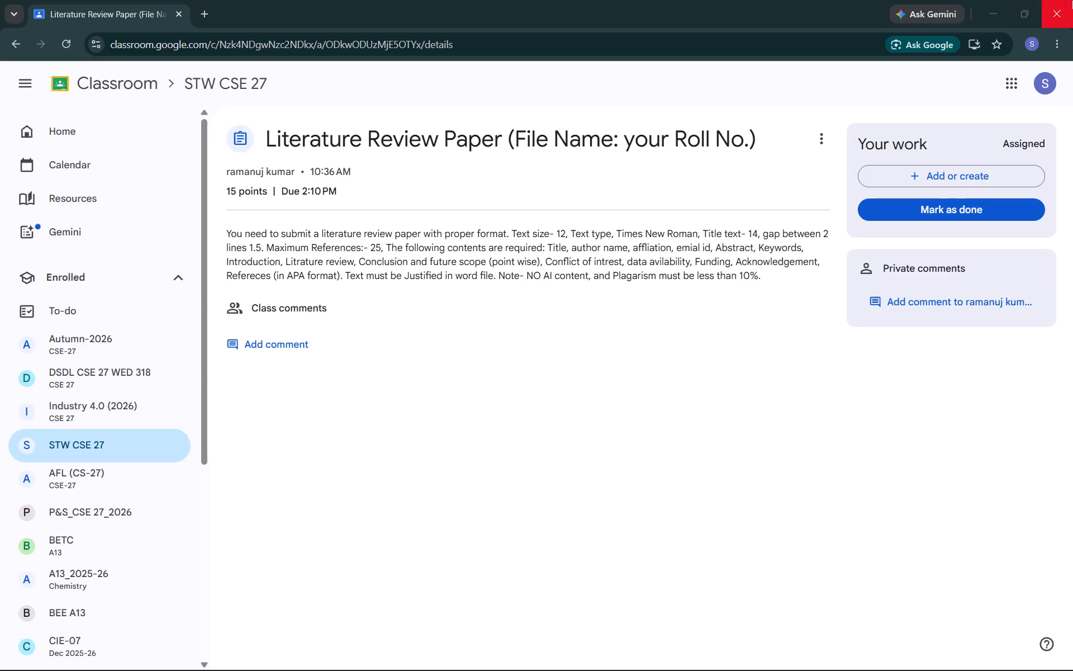
Close the browser window with the Classroom assignment, and the research papers folder window behind it.
click(1054, 0)
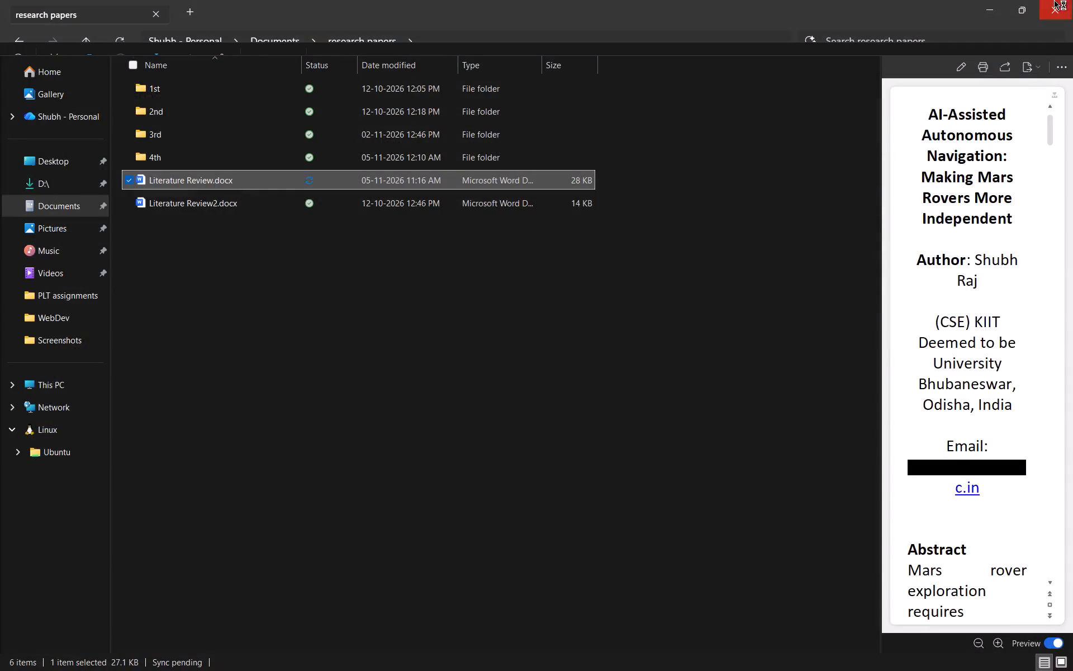
click(1054, 0)
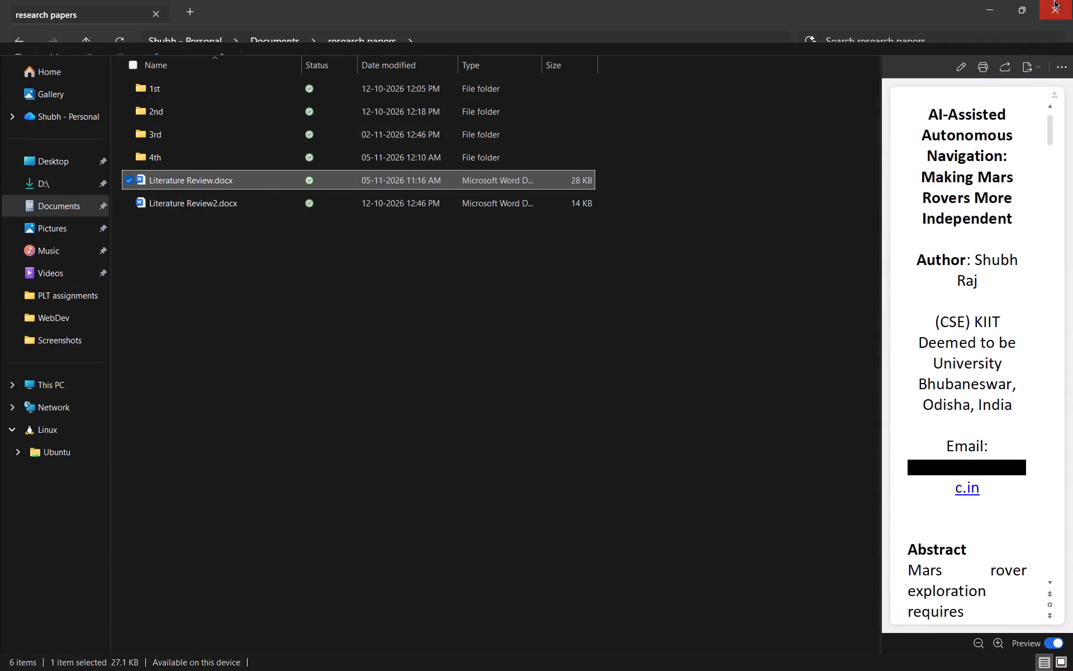
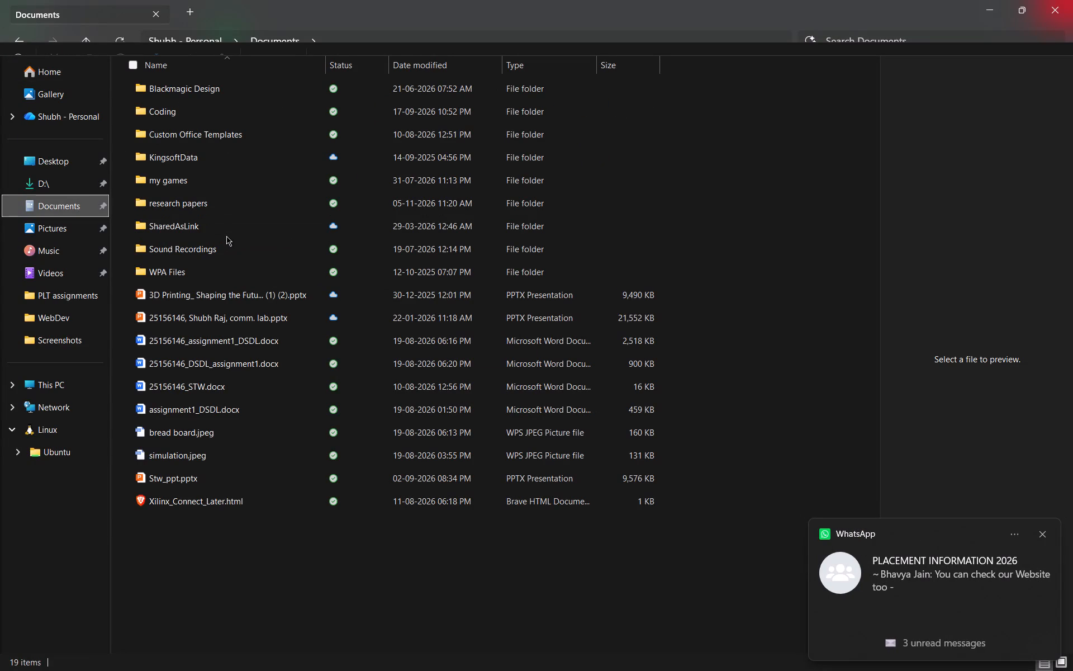
Open the research papers folder in Documents and select the Literature Review.docx file.
double_click(224, 197)
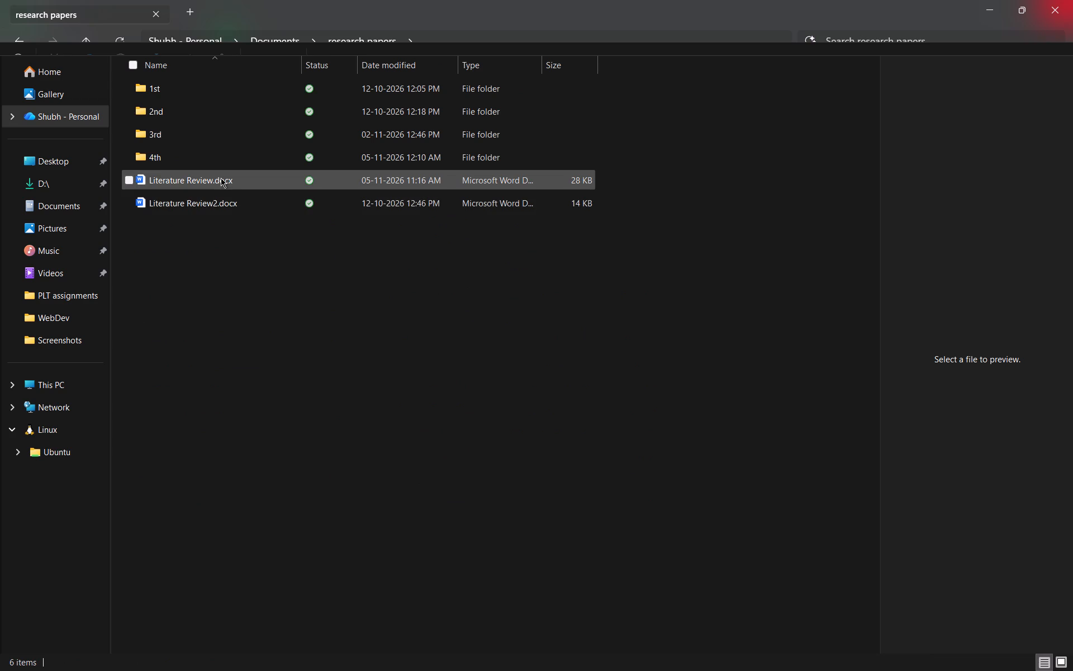
click(221, 178)
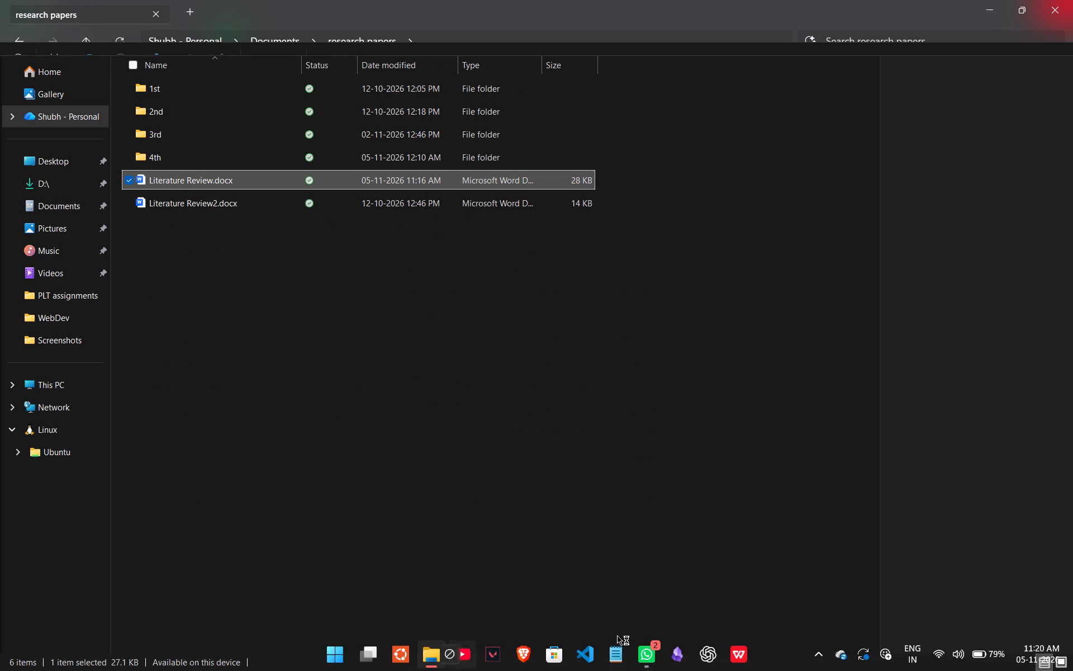
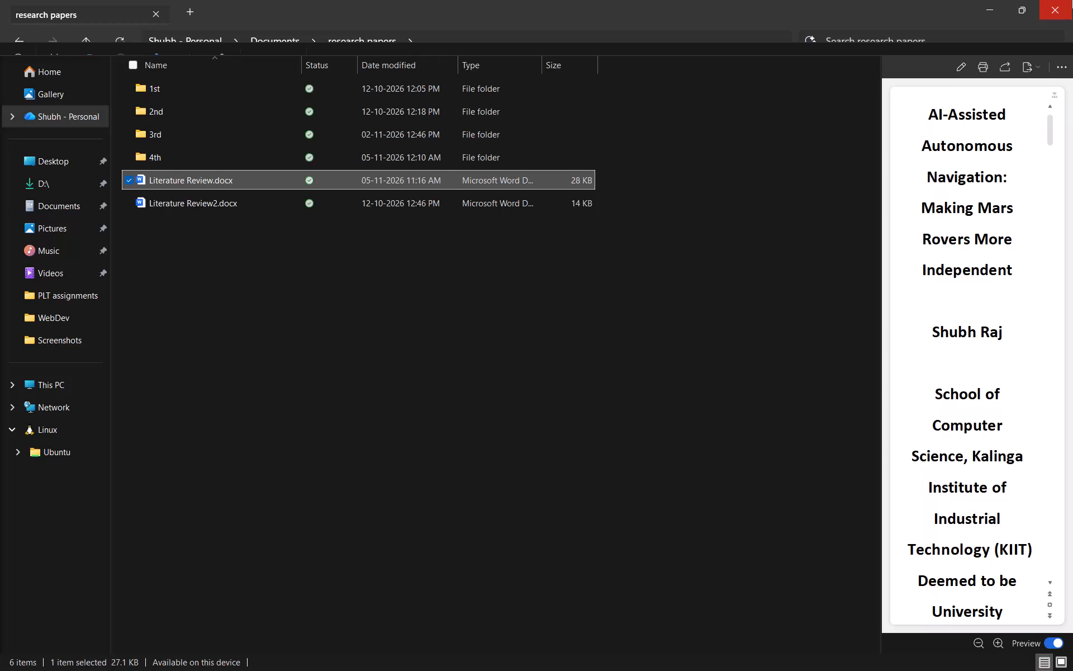
Close the research papers folder window and dismiss the 360 Total PC Defense & Speedup advertisement.
click(1072, 0)
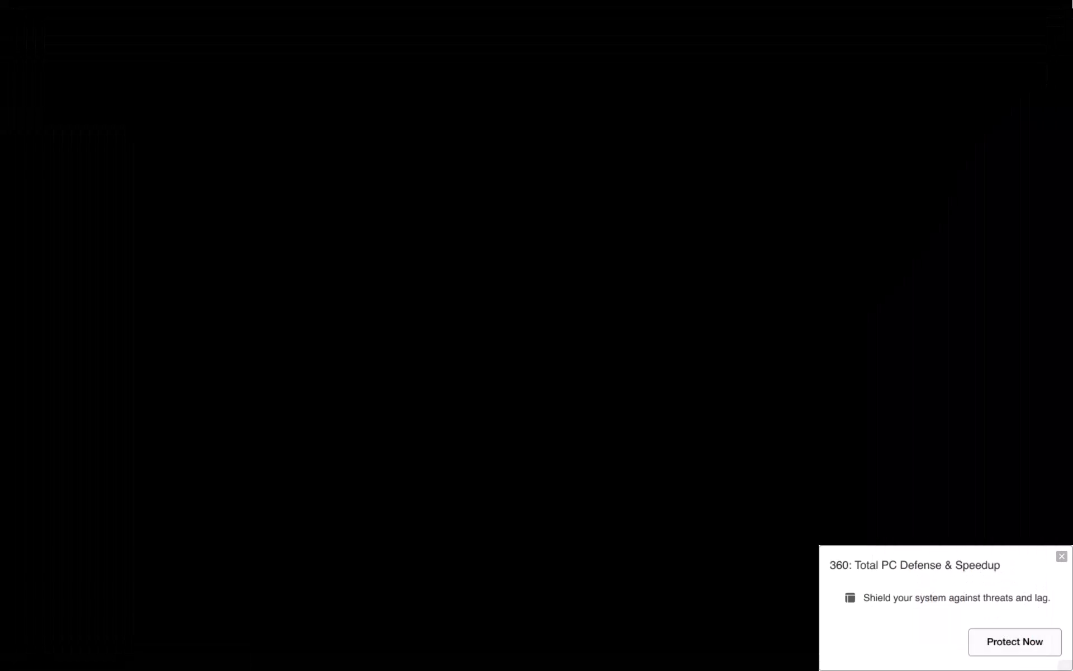
click(1062, 554)
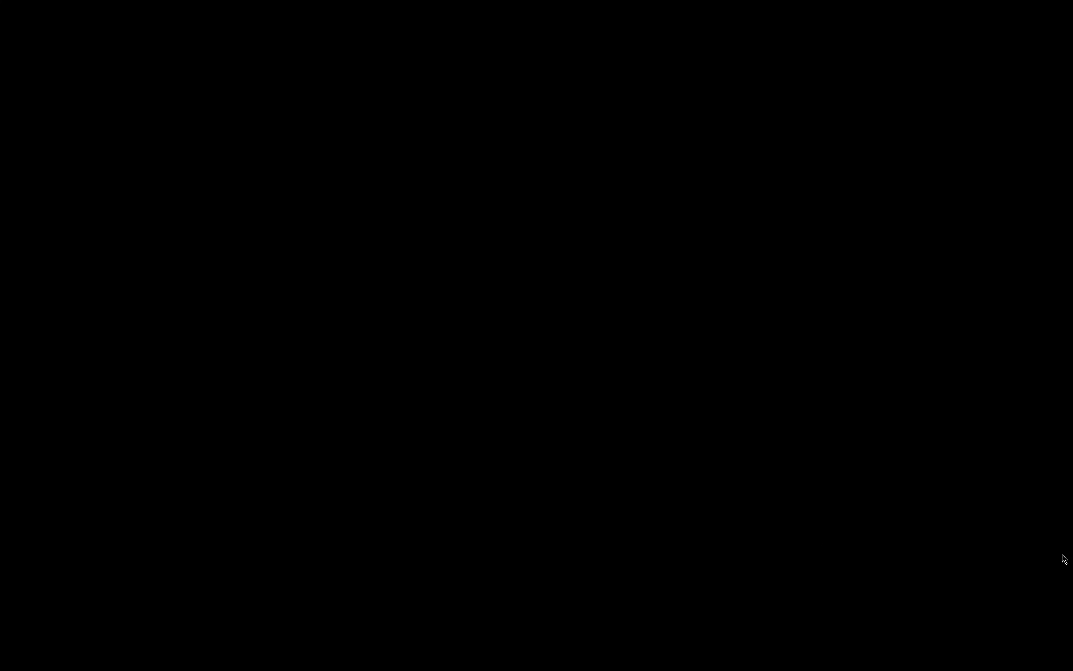